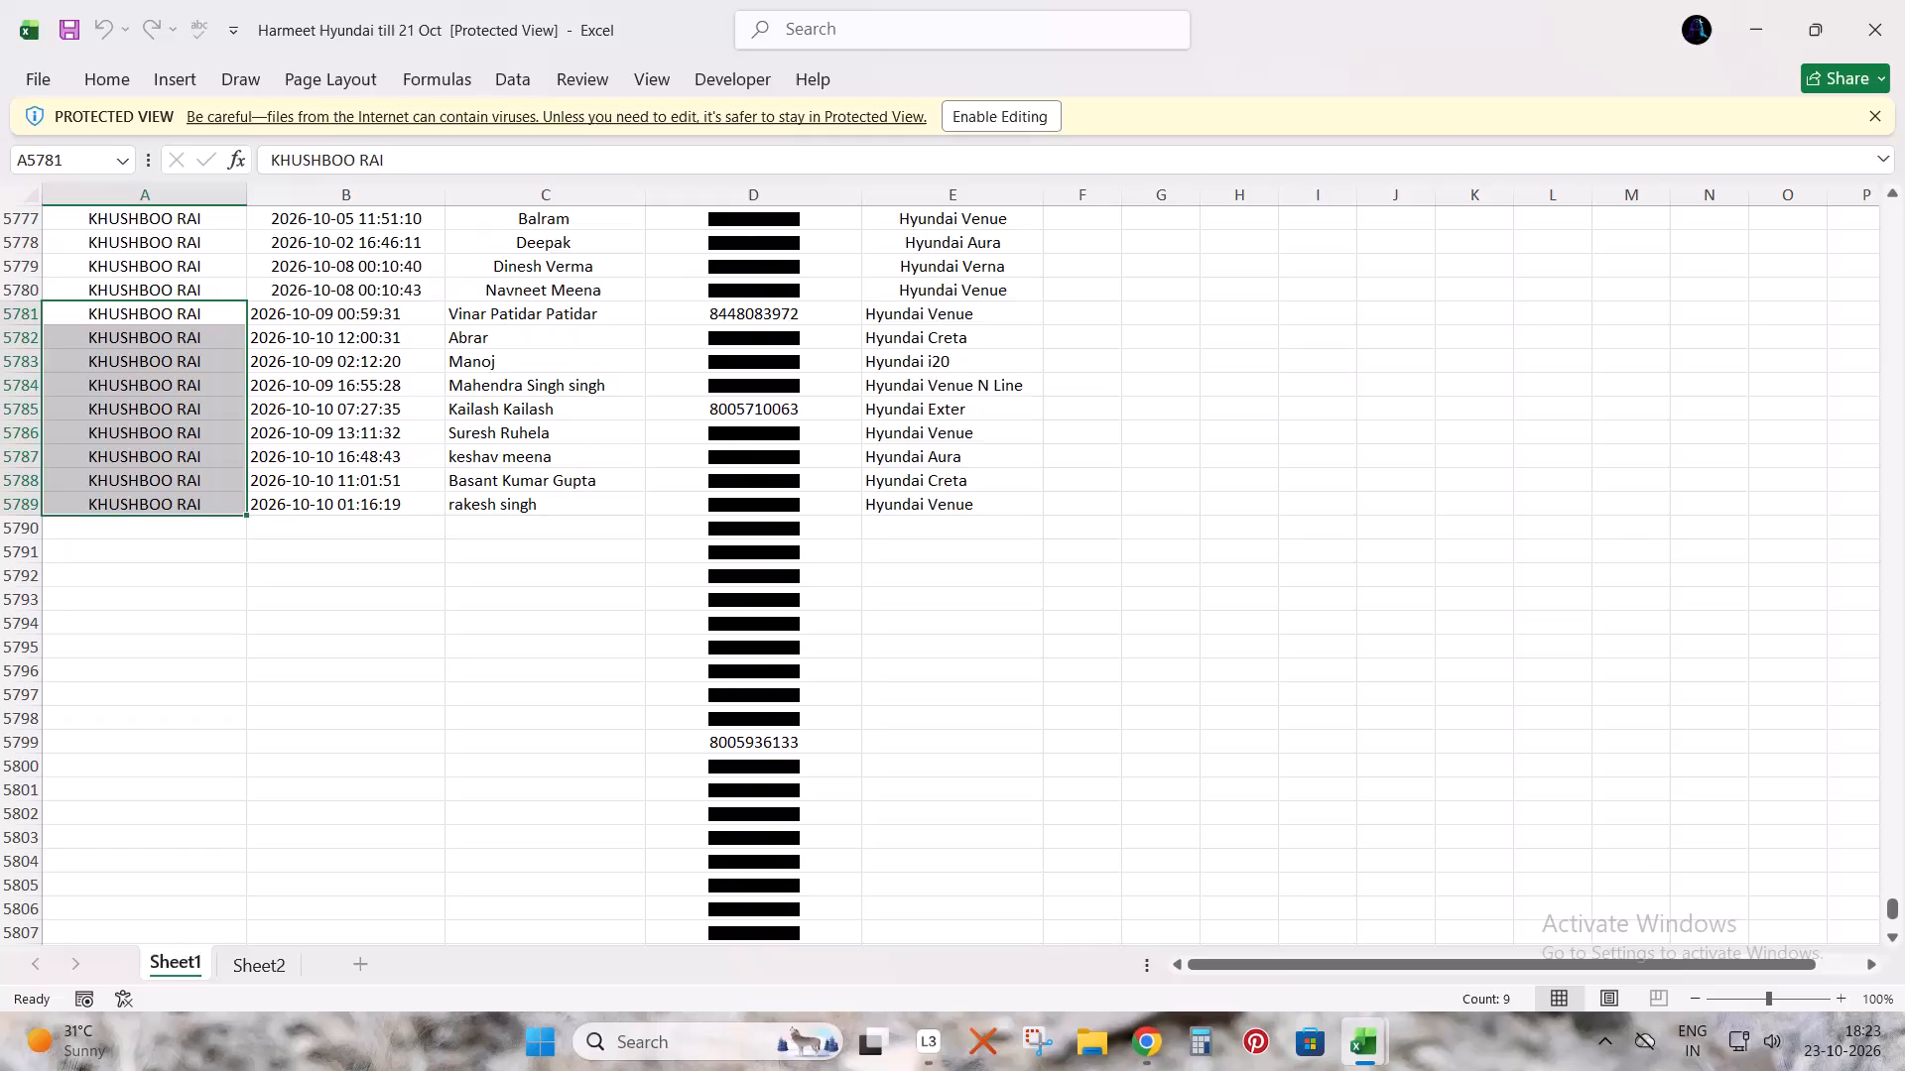
# Enable editing for the protected Harmeet Hyundai till 21 Oct workbook.
pyautogui.click(973, 121)
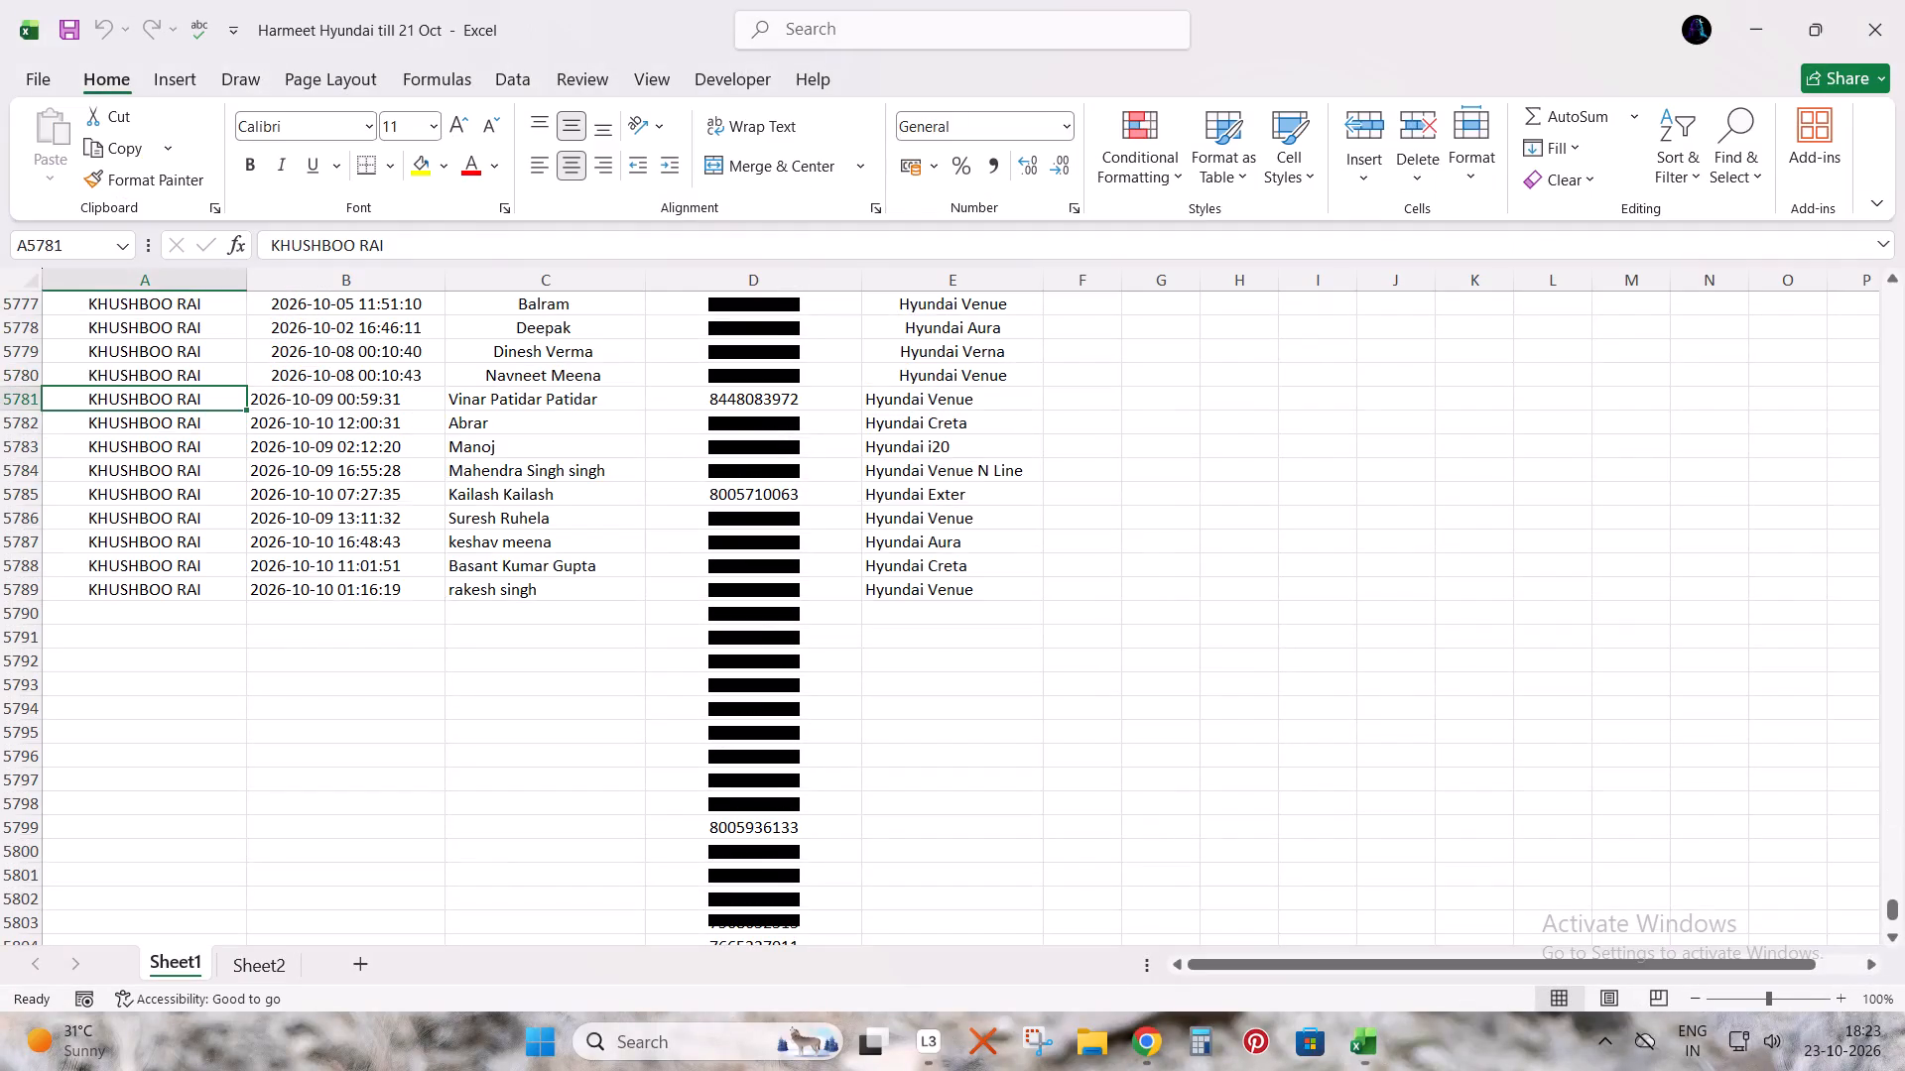
# Copy all consumer mobile numbers below the header on Sheet1 and paste them into the BOOKING LIST copy's Contact column, starting at D2815.
pyautogui.click(781, 277)
pyautogui.press('Up')
pyautogui.press('Down')
pyautogui.press('Up')
pyautogui.hotkey('ctrl', 'Up')
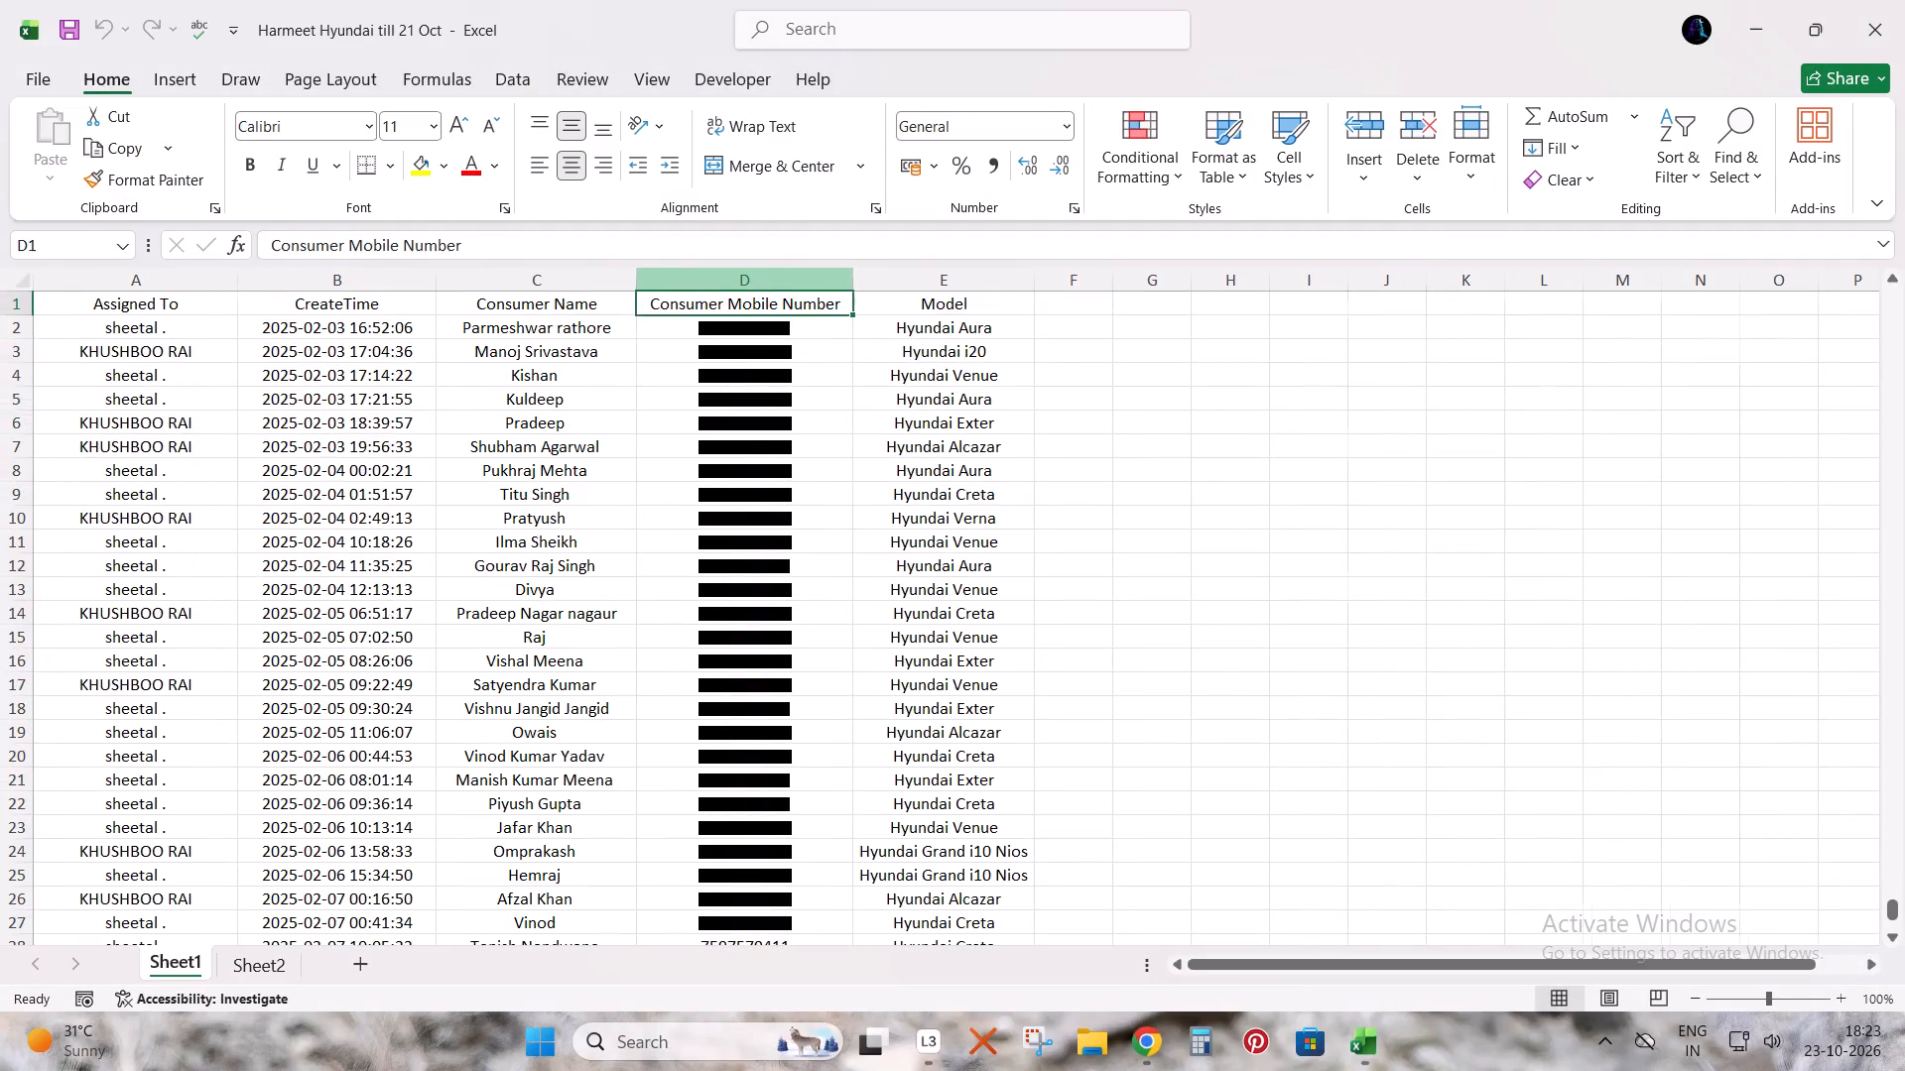
pyautogui.press('Down')
pyautogui.hotkey('ctrl', 'shift', 'Down')
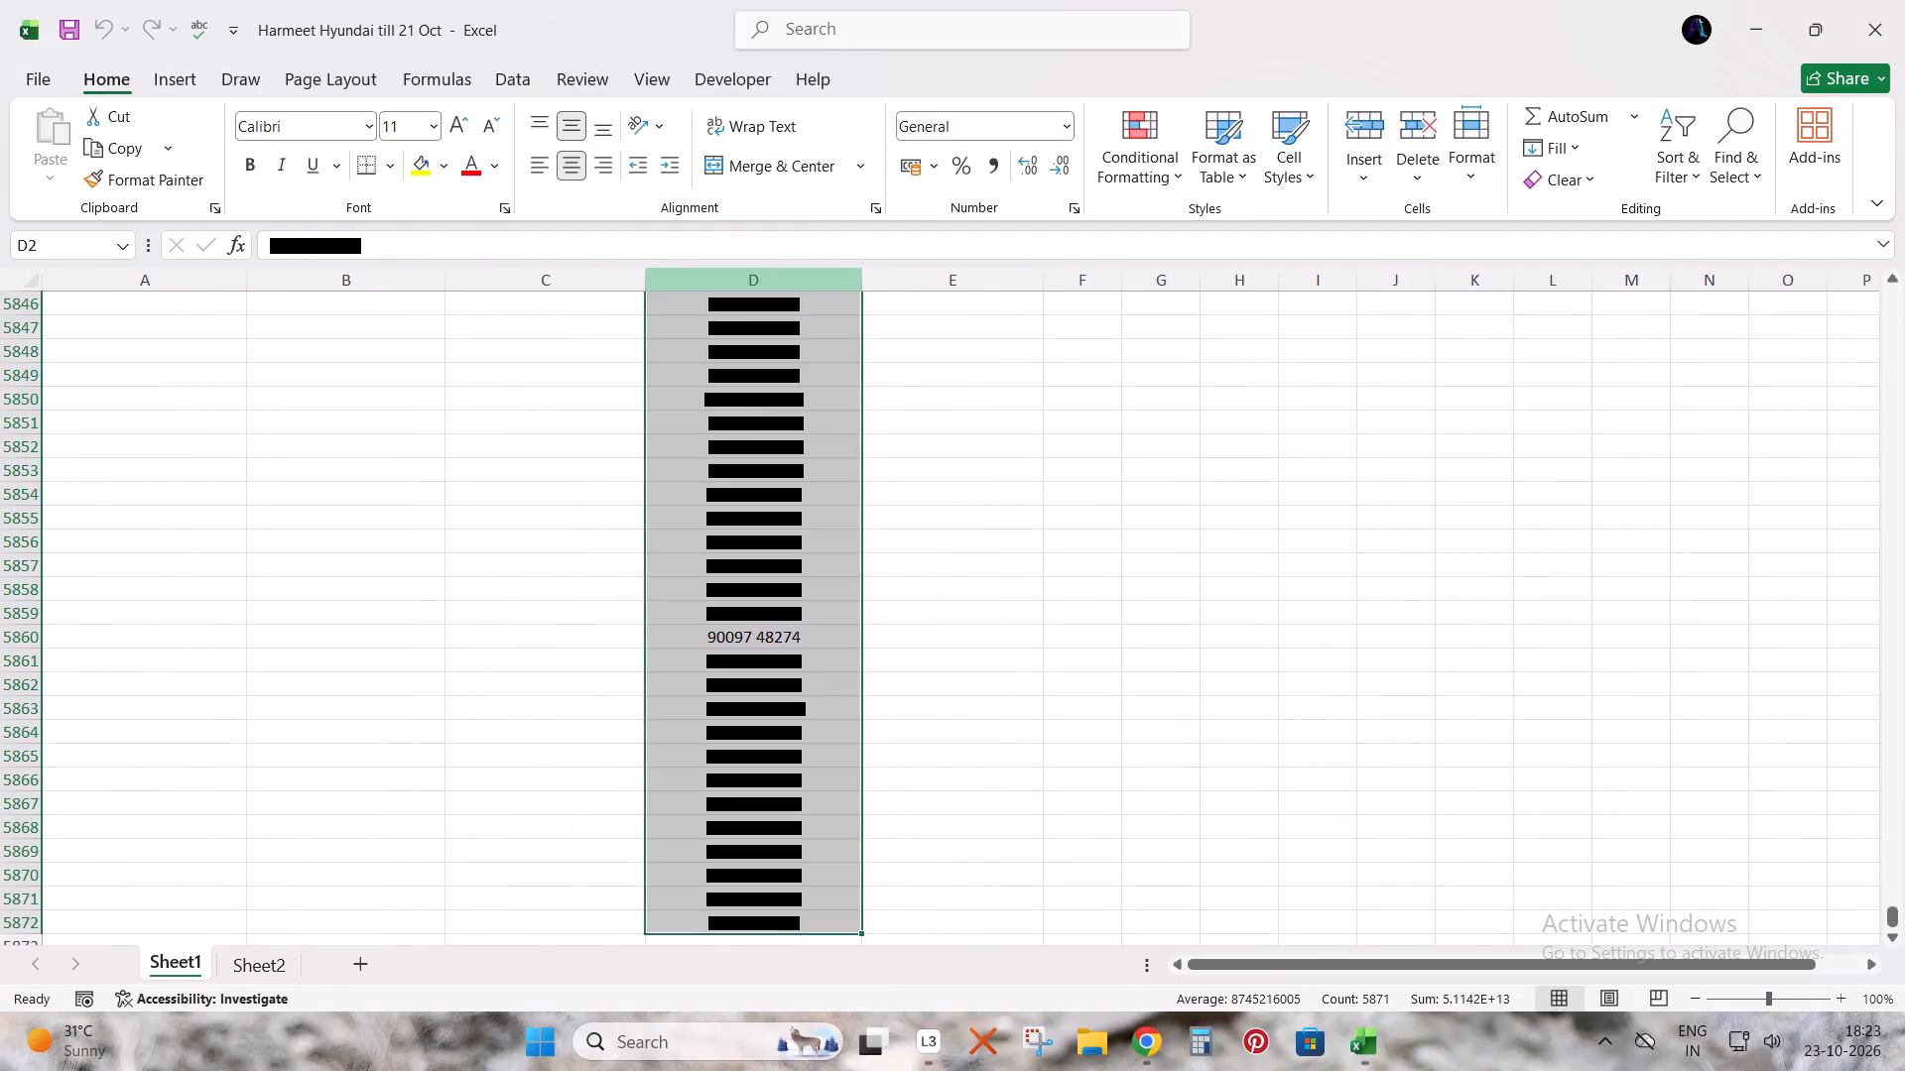
pyautogui.hotkey('ctrl', 'c')
pyautogui.hotkey('alt', 'Tab')
pyautogui.hotkey('ctrl', 'v')
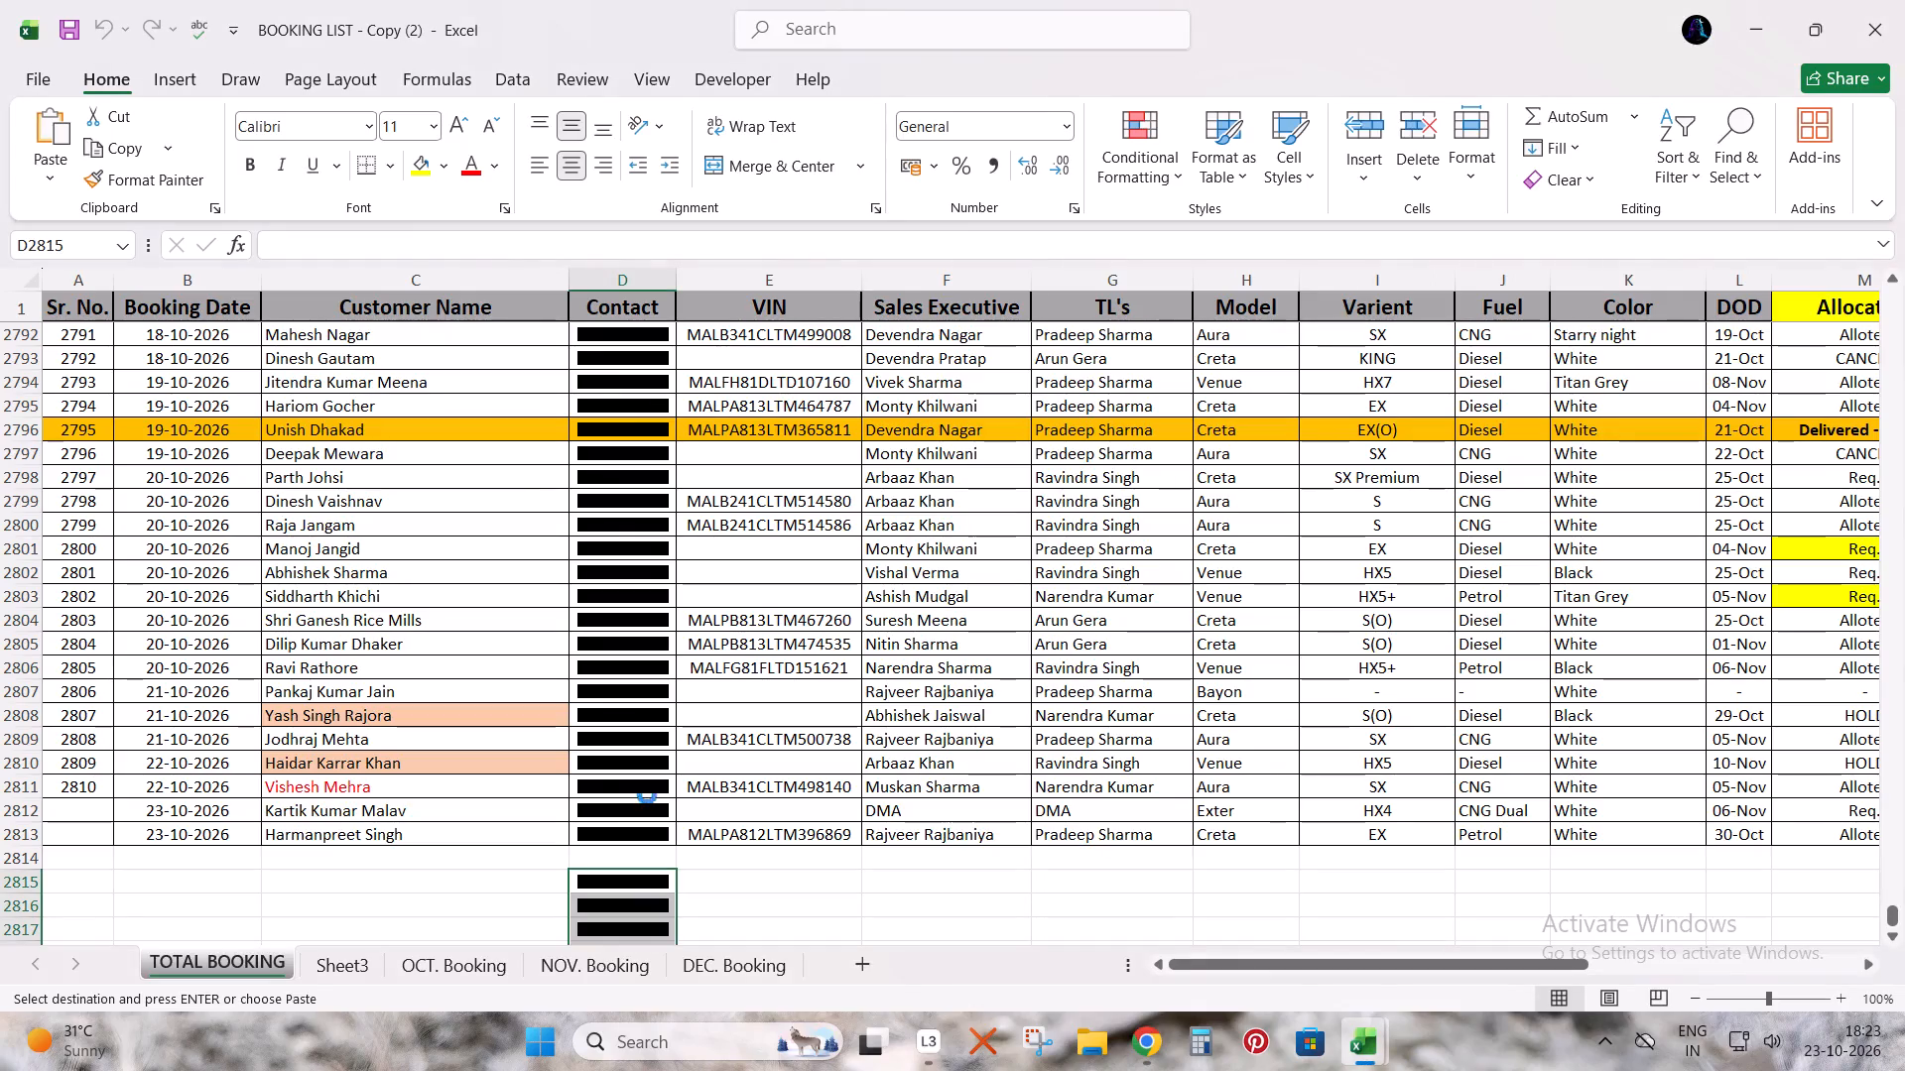
# Highlight duplicate values in the Contact column from D2092, the first 01-03-2026 booking, through the last pasted number, using Light Red Fill with Dark Red Text.
pyautogui.scroll(14, 622, 471)
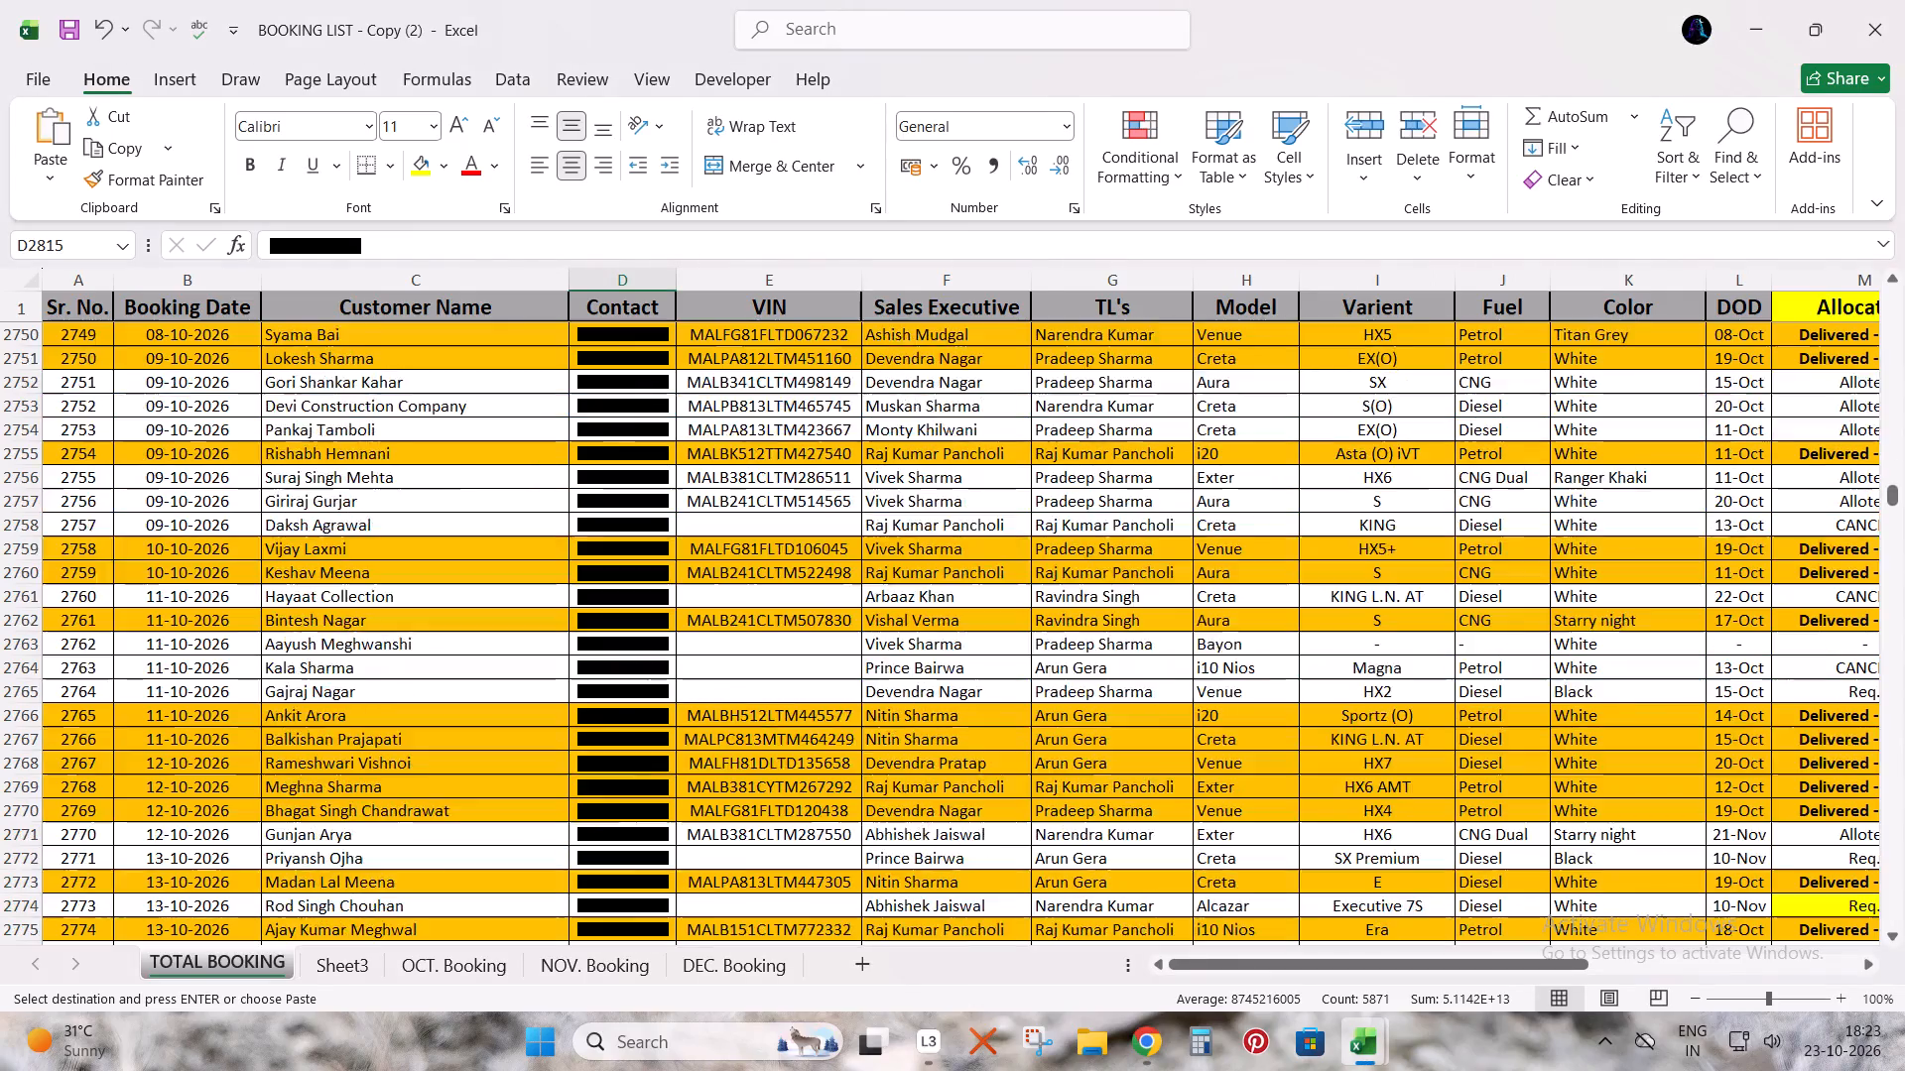
pyautogui.scroll(12, 624, 461)
pyautogui.scroll(10, 625, 461)
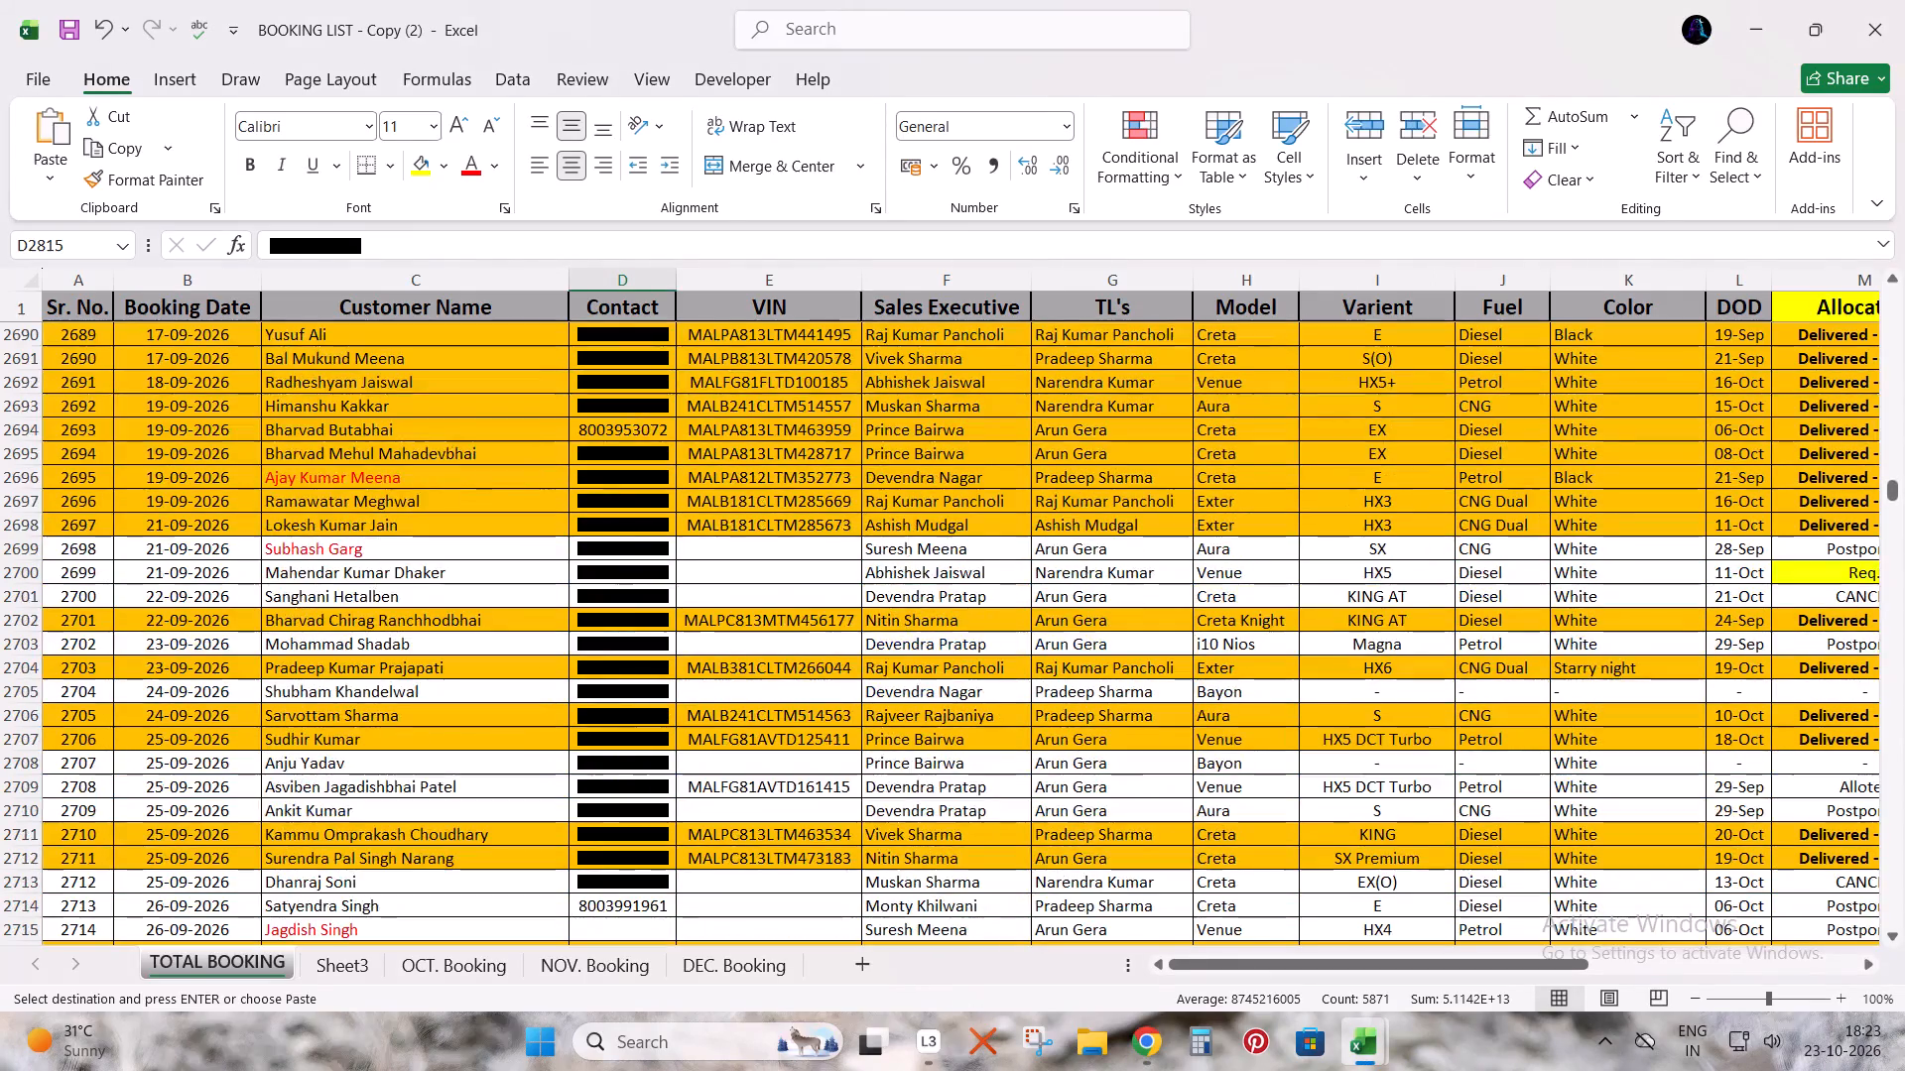
pyautogui.scroll(20, 633, 459)
pyautogui.scroll(5, 633, 459)
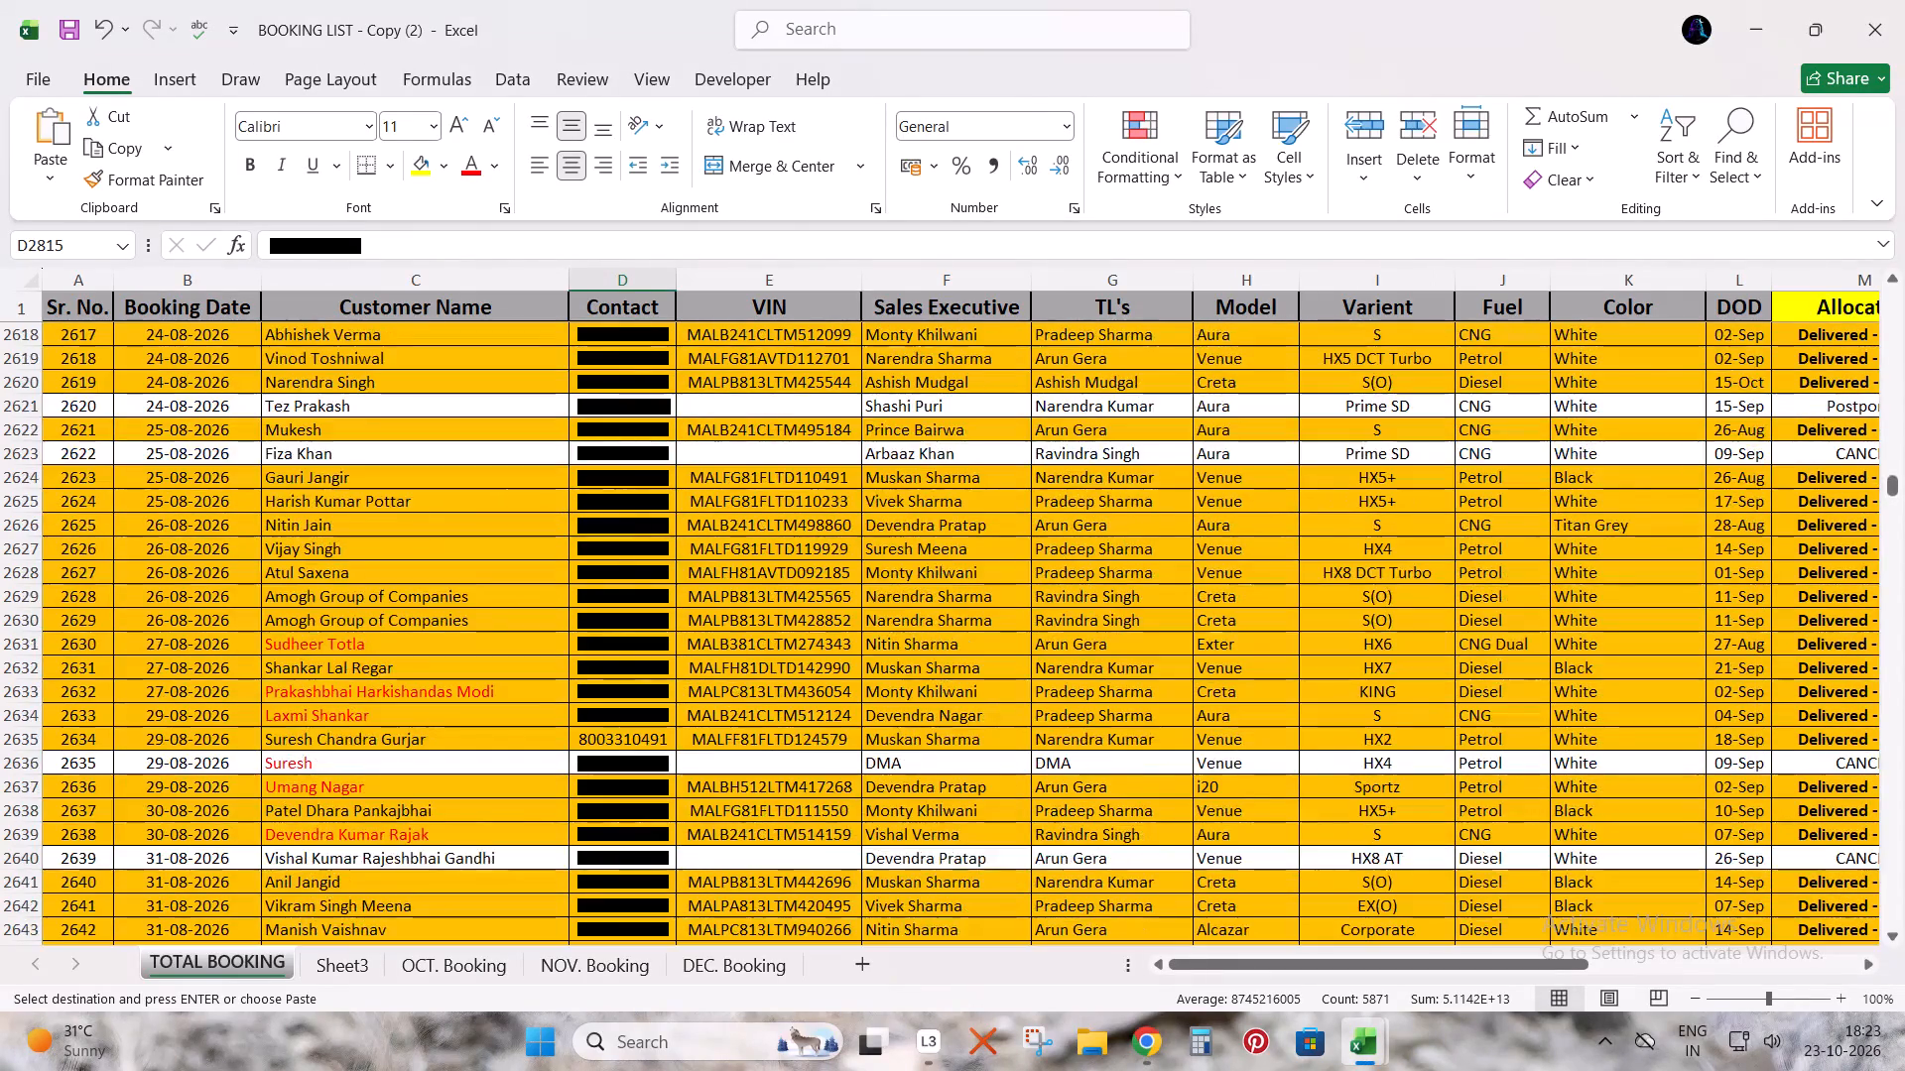
pyautogui.scroll(16, 644, 451)
pyautogui.scroll(10, 675, 459)
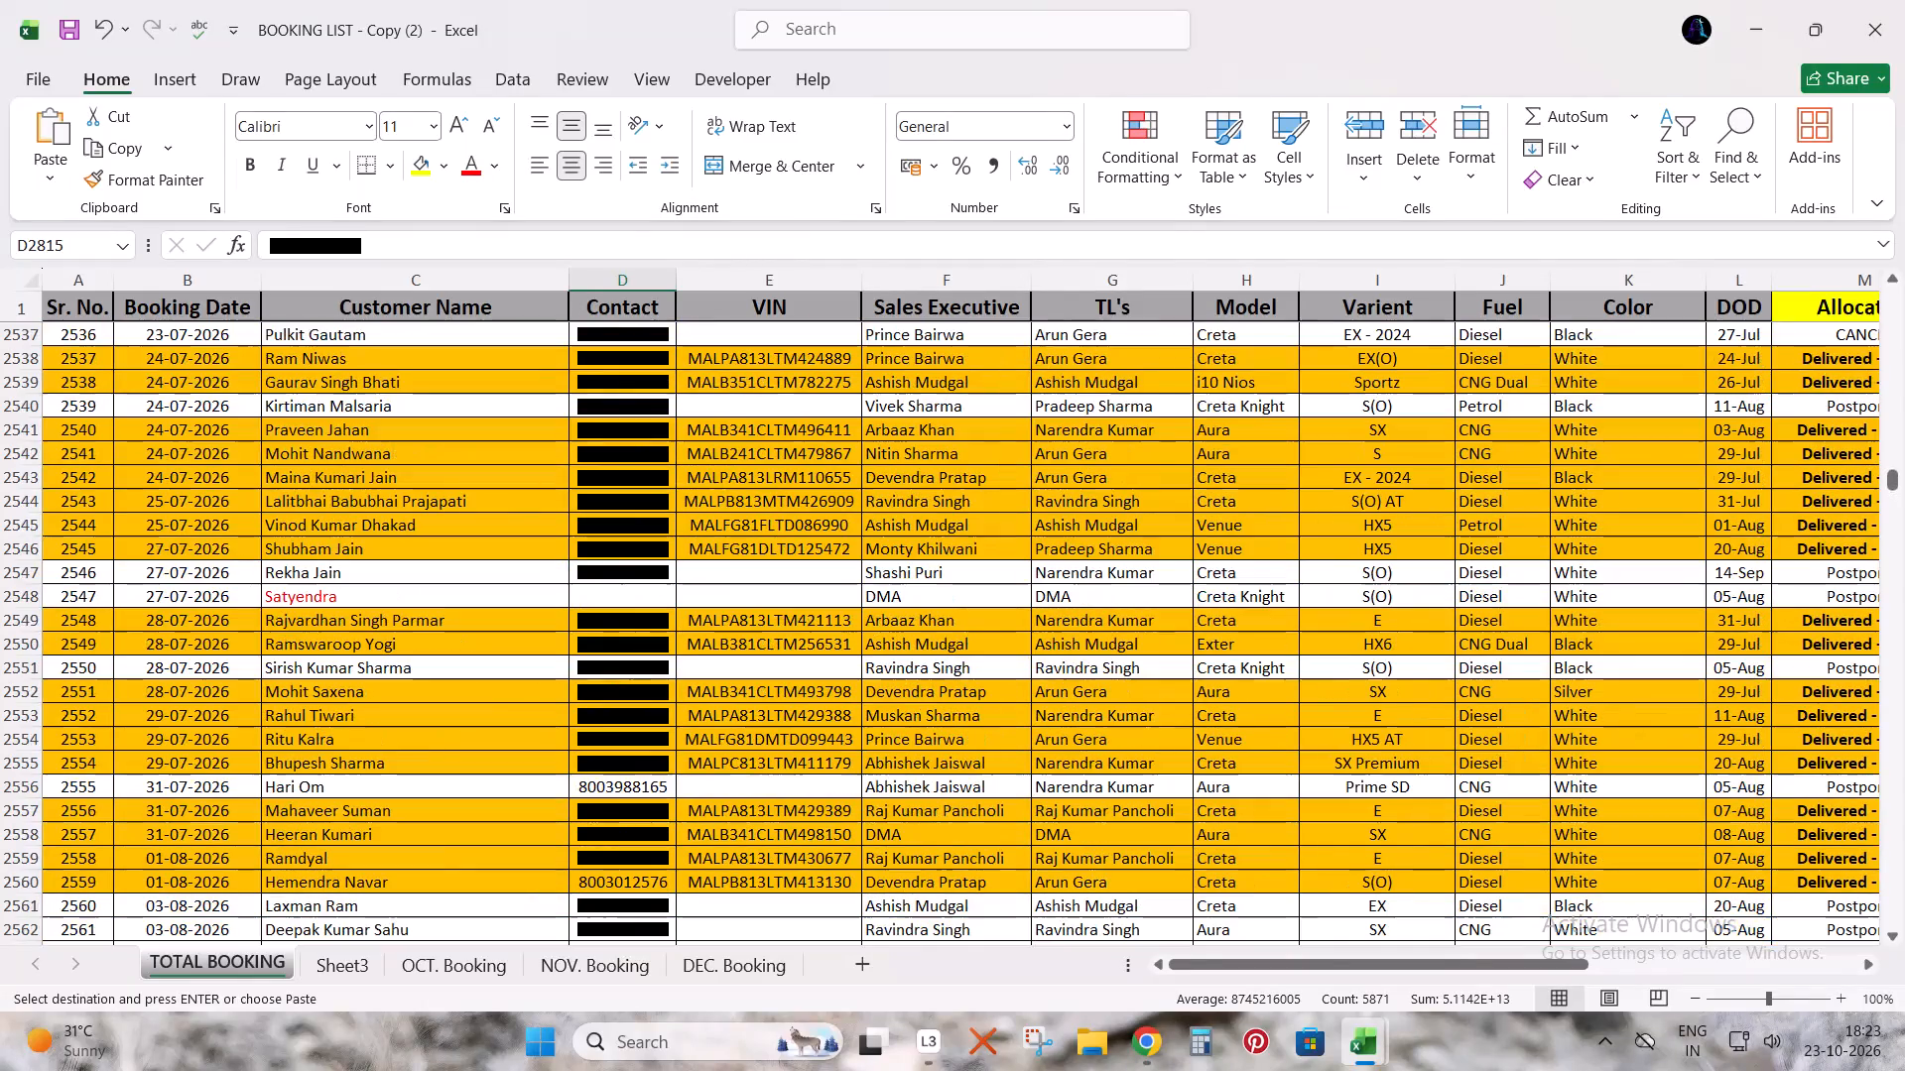
pyautogui.scroll(19, 675, 457)
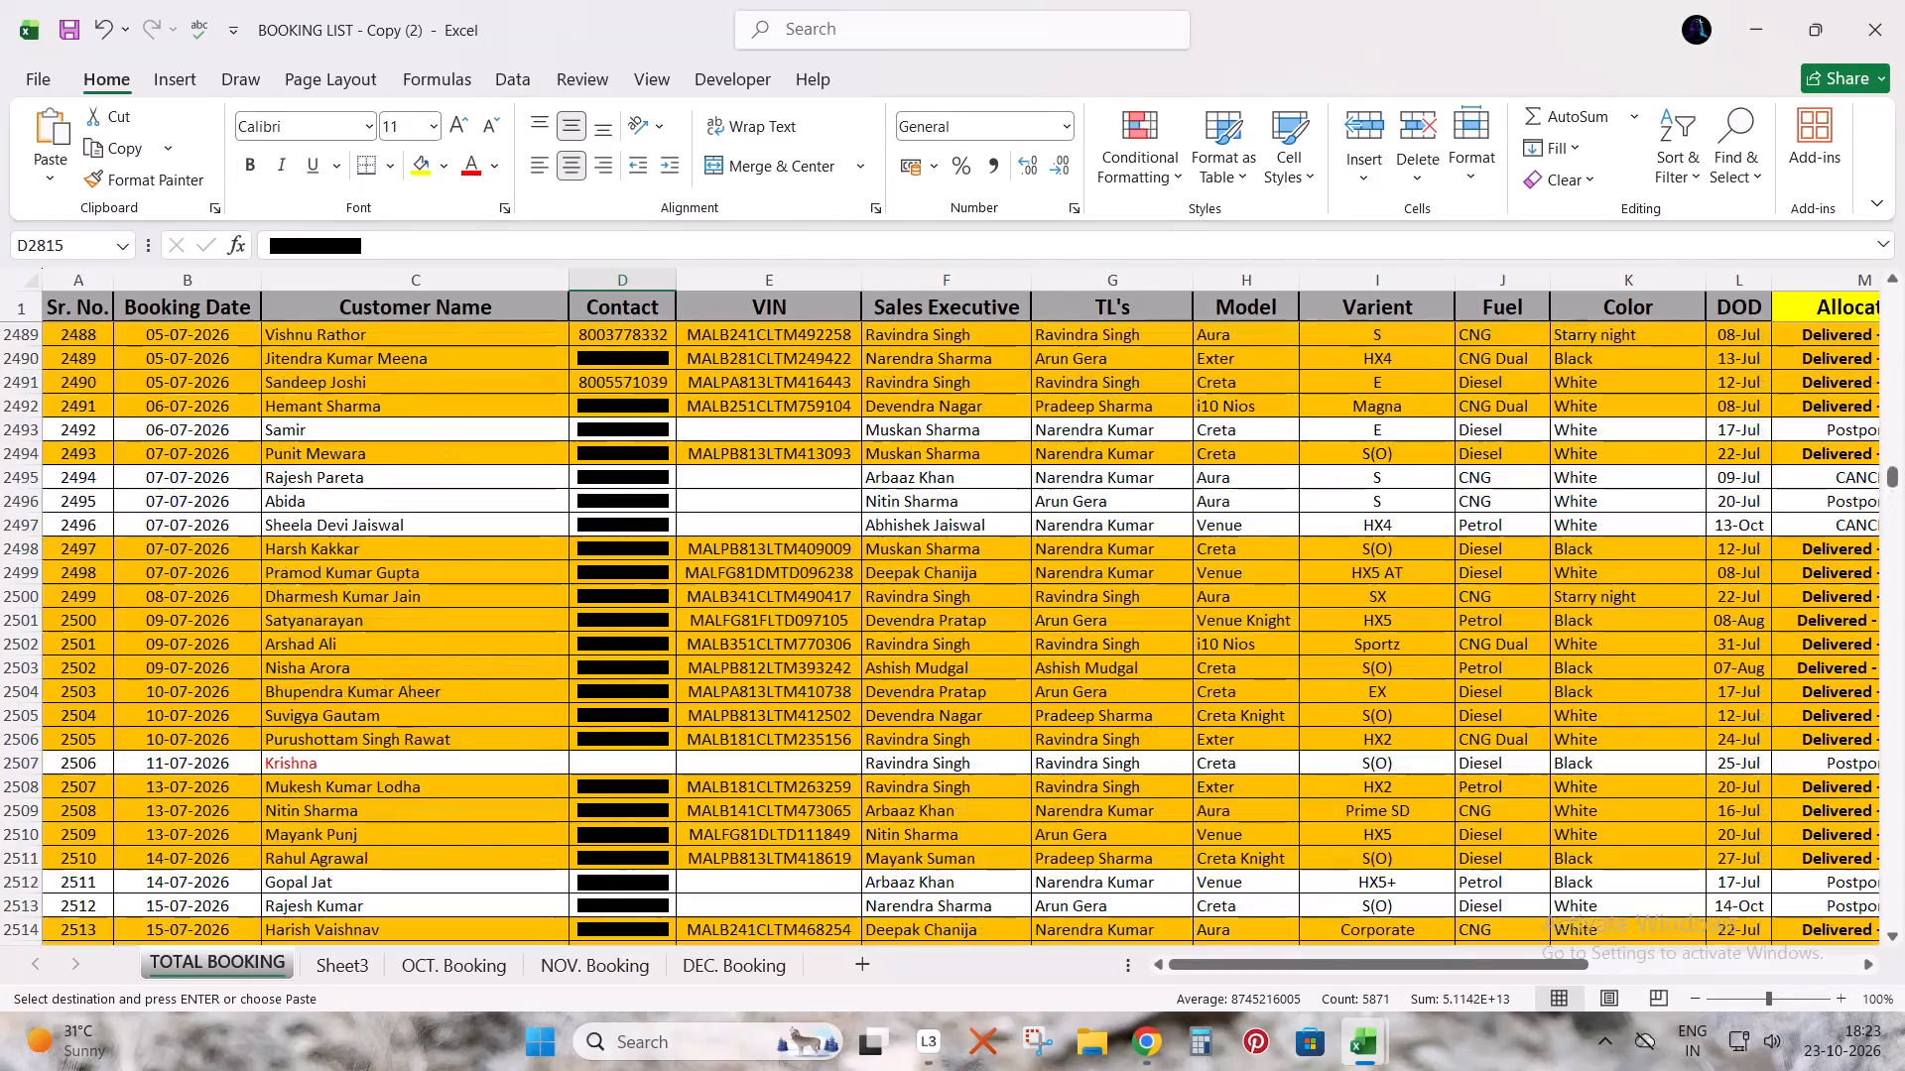
pyautogui.scroll(20, 675, 457)
pyautogui.scroll(4, 675, 457)
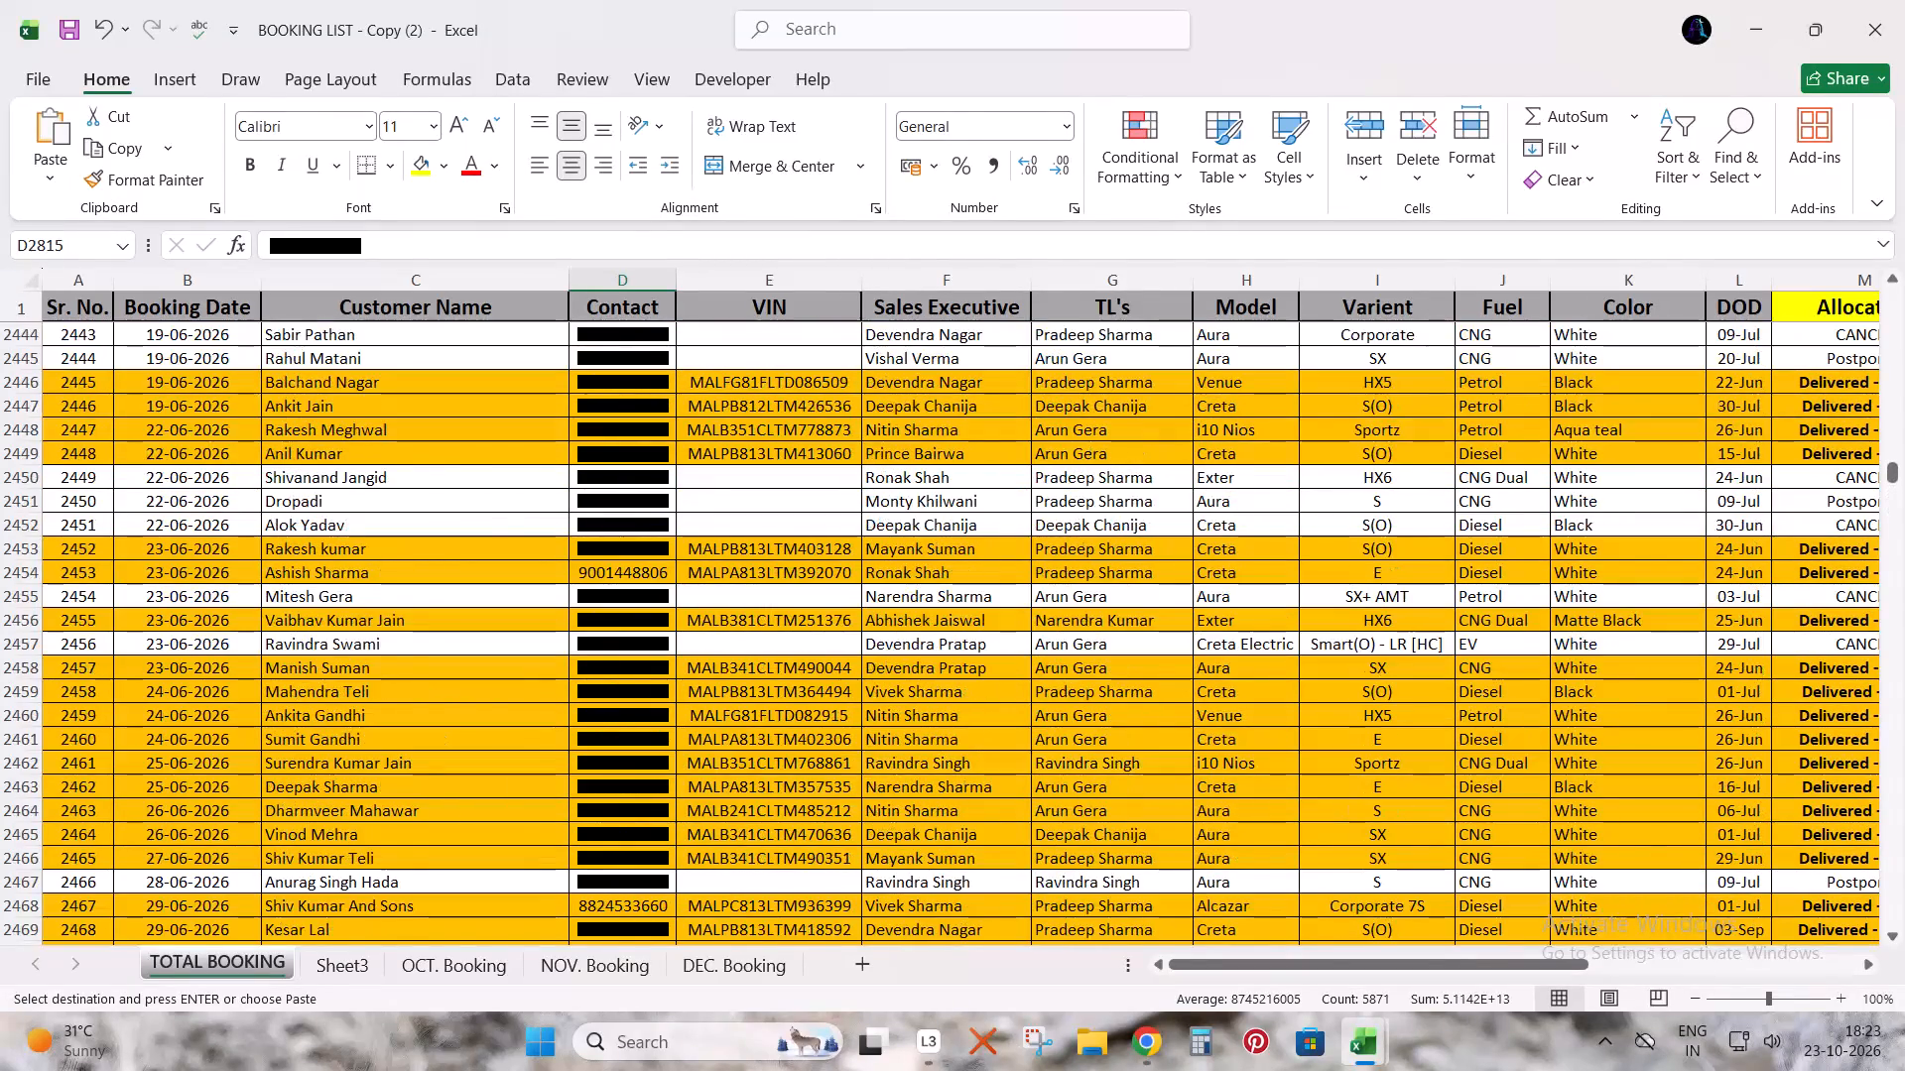
pyautogui.scroll(19, 675, 457)
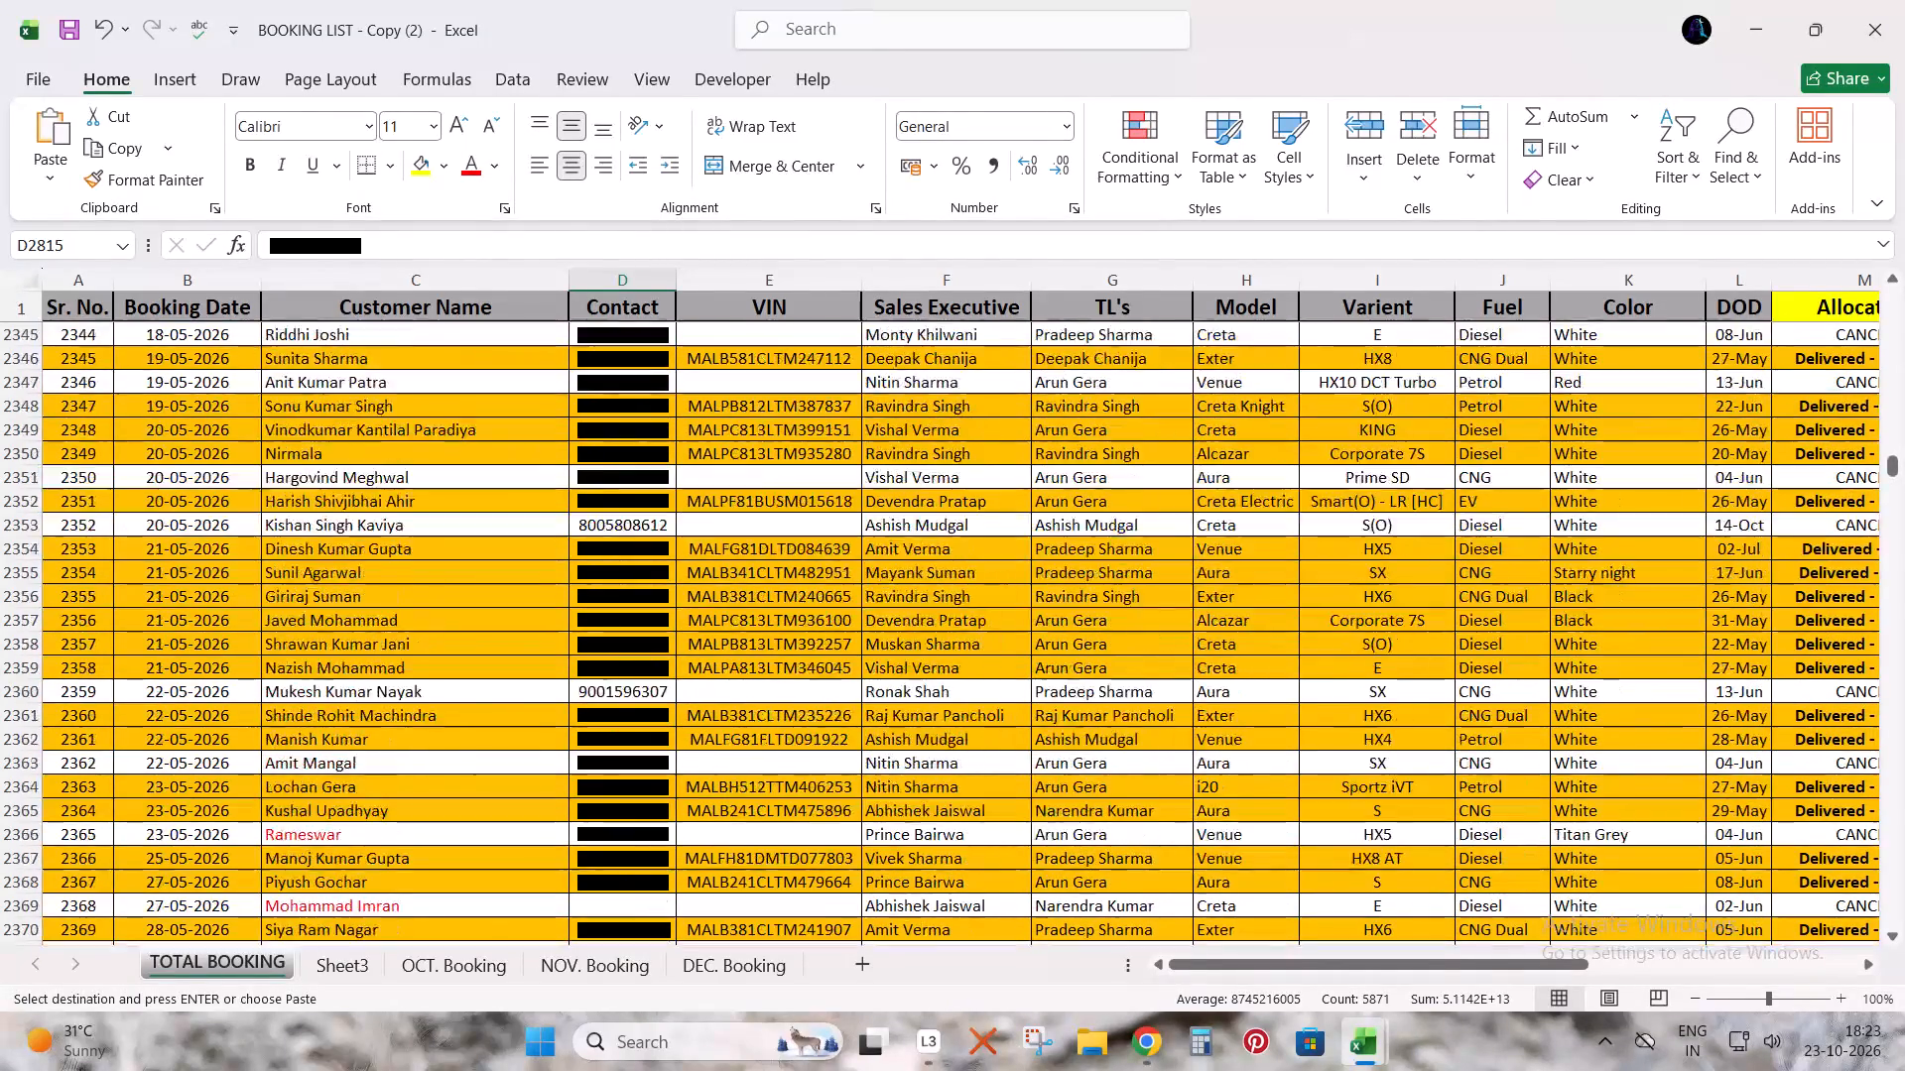
pyautogui.scroll(16, 675, 457)
pyautogui.scroll(5, 675, 457)
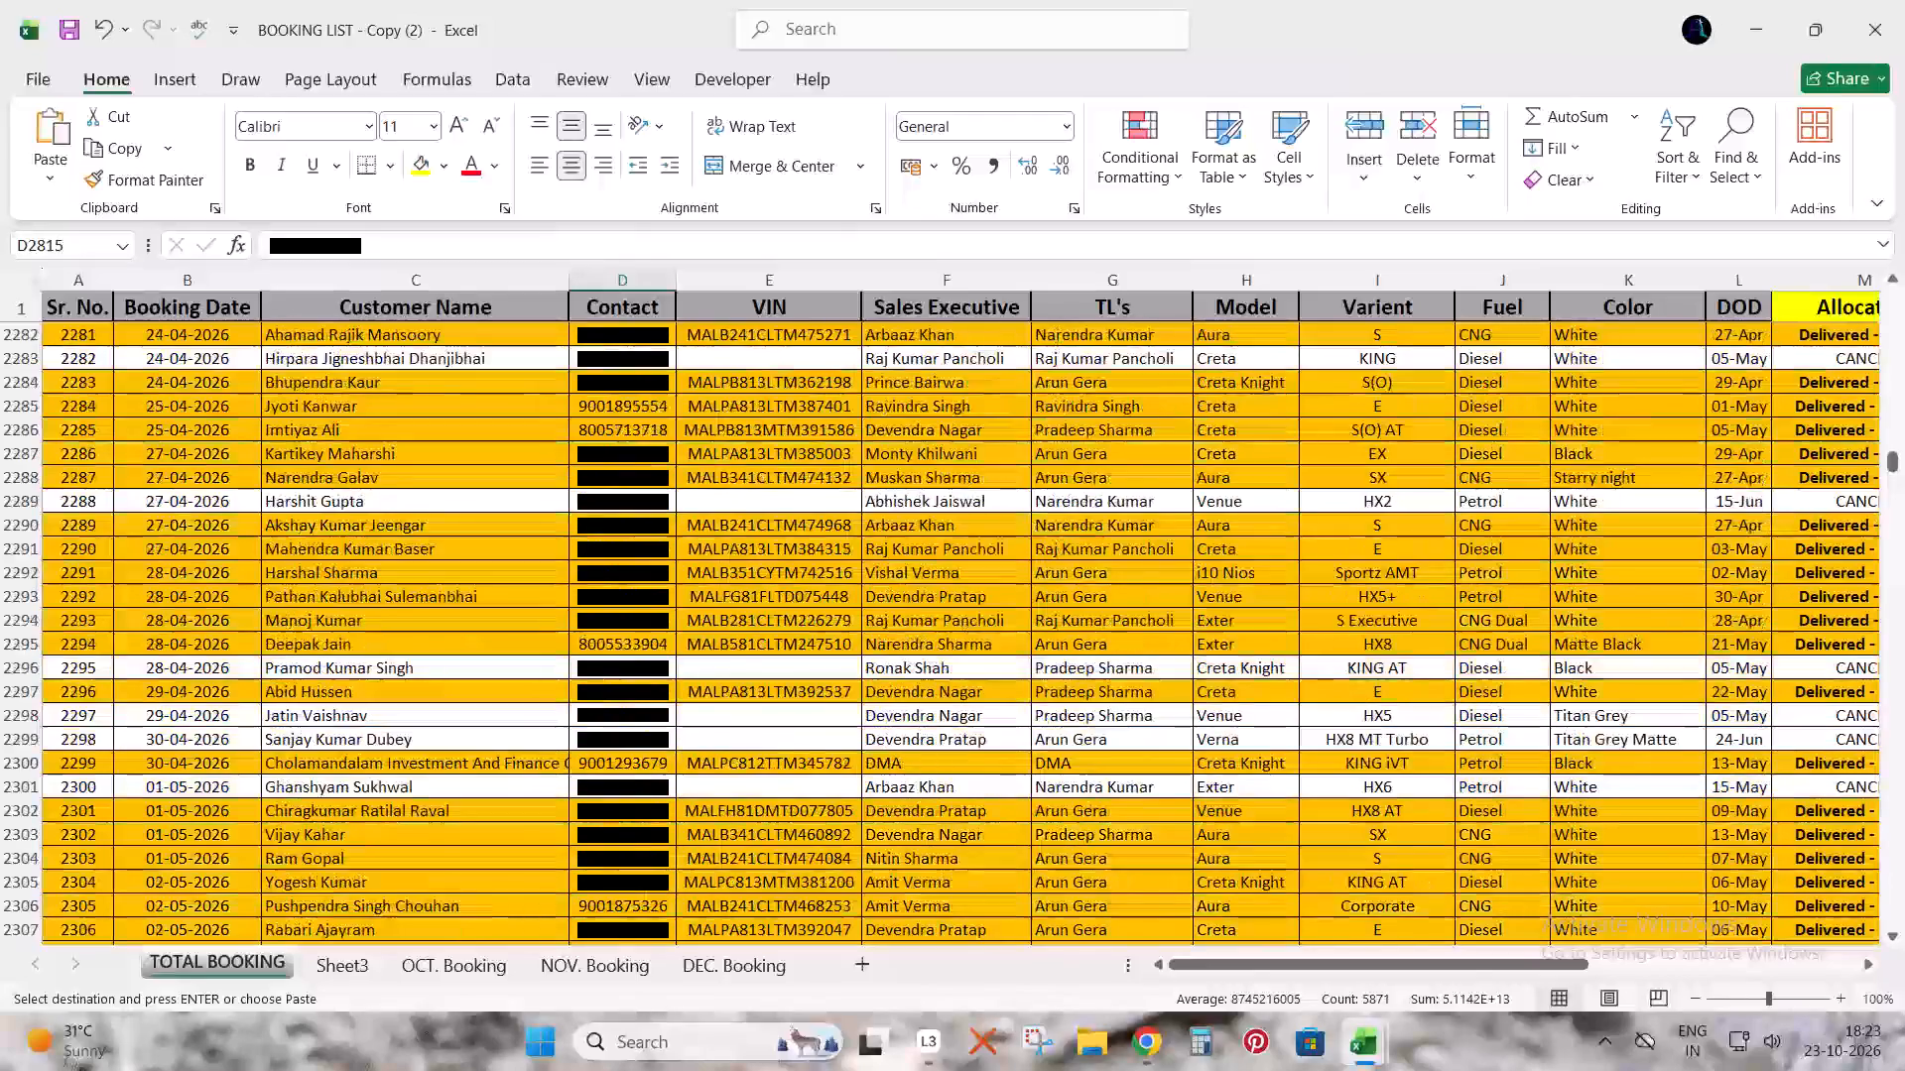
pyautogui.scroll(20, 675, 457)
pyautogui.scroll(3, 675, 457)
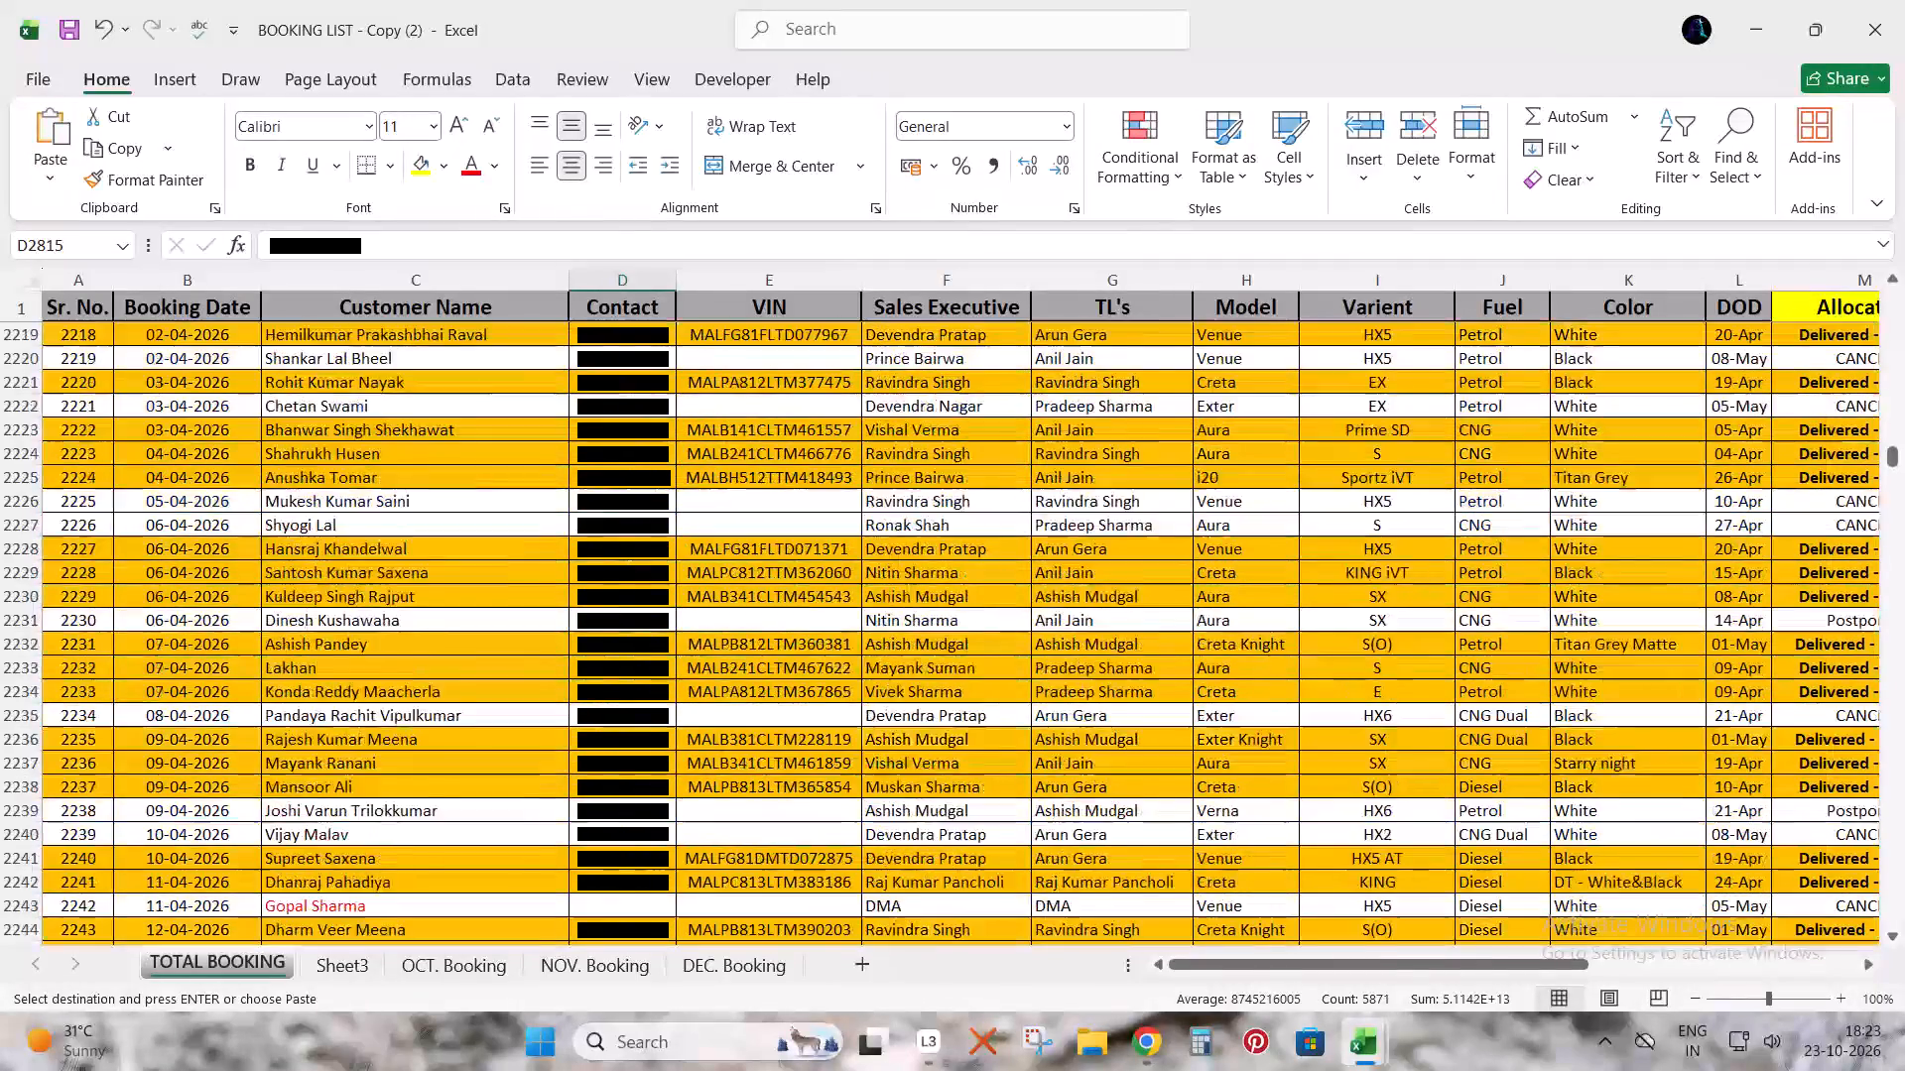
pyautogui.scroll(17, 675, 457)
pyautogui.scroll(19, 675, 457)
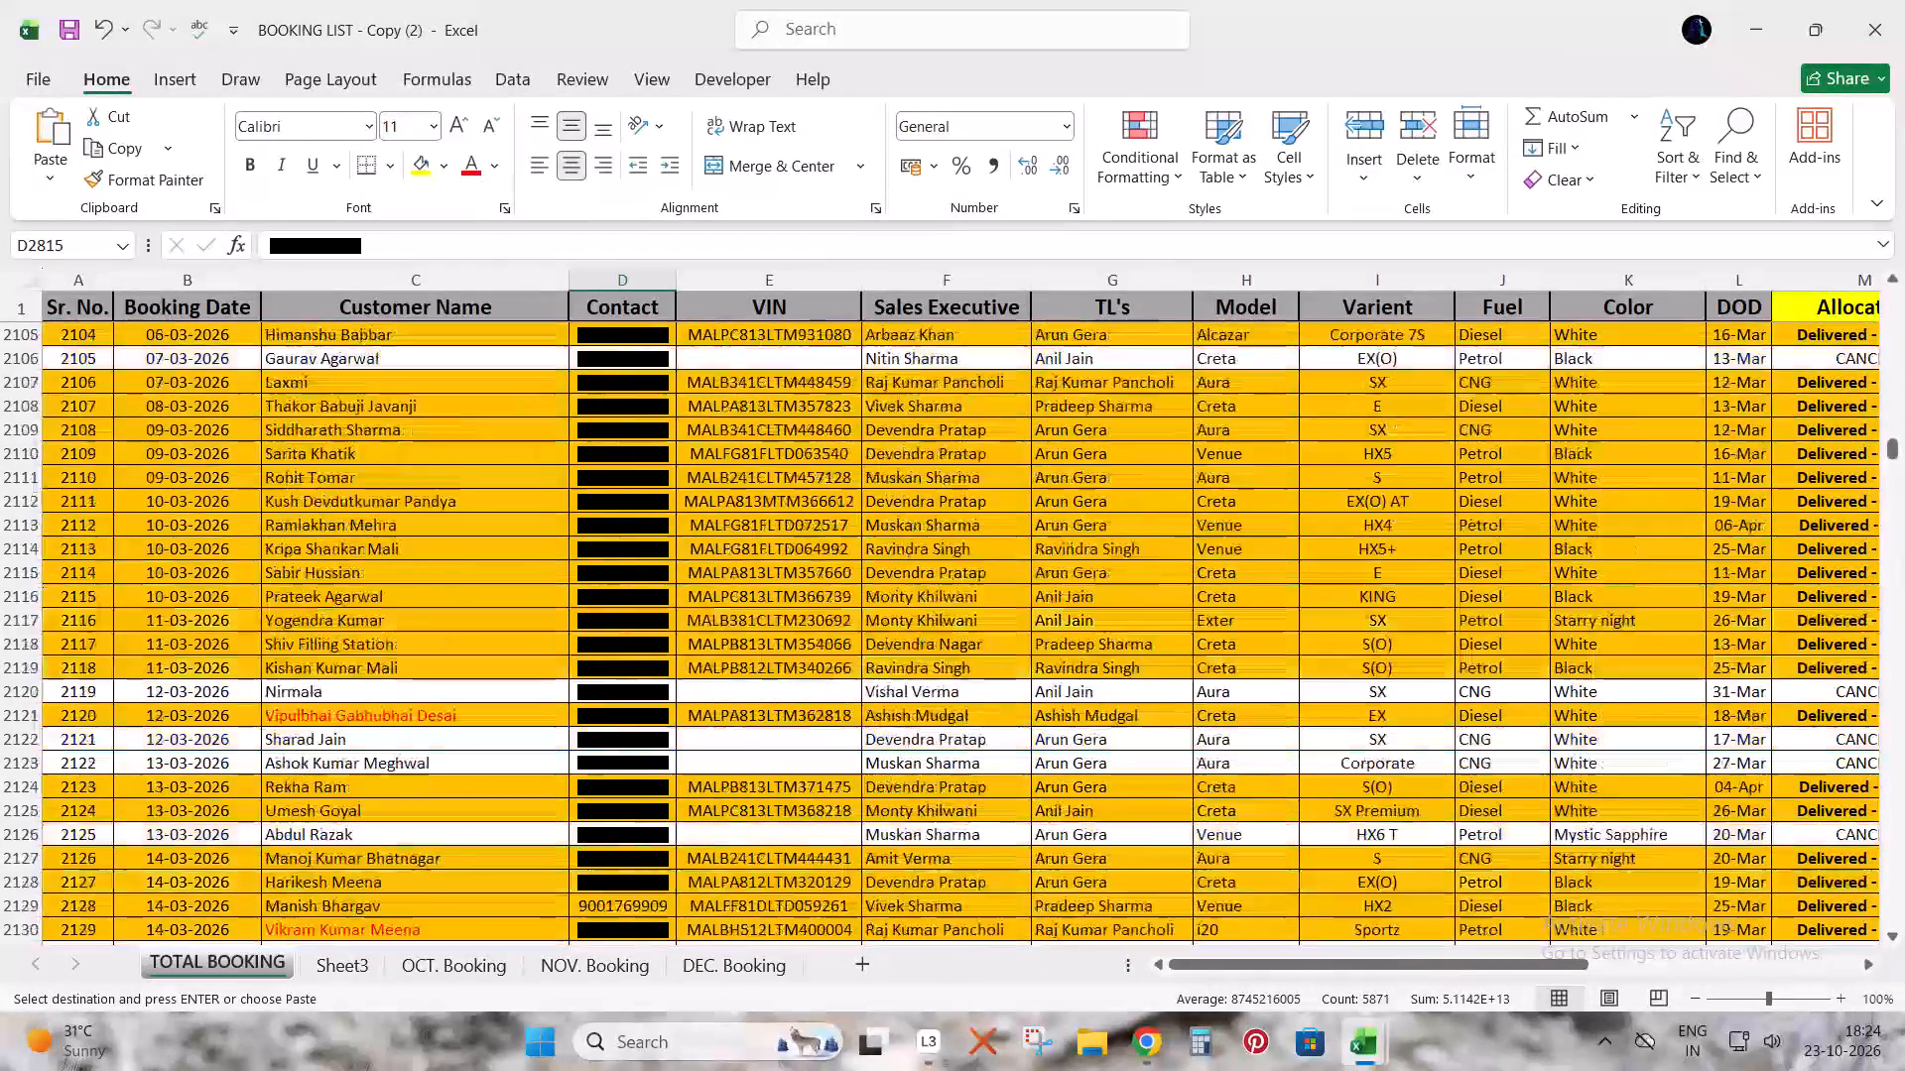
pyautogui.scroll(7, 675, 457)
pyautogui.click(424, 527)
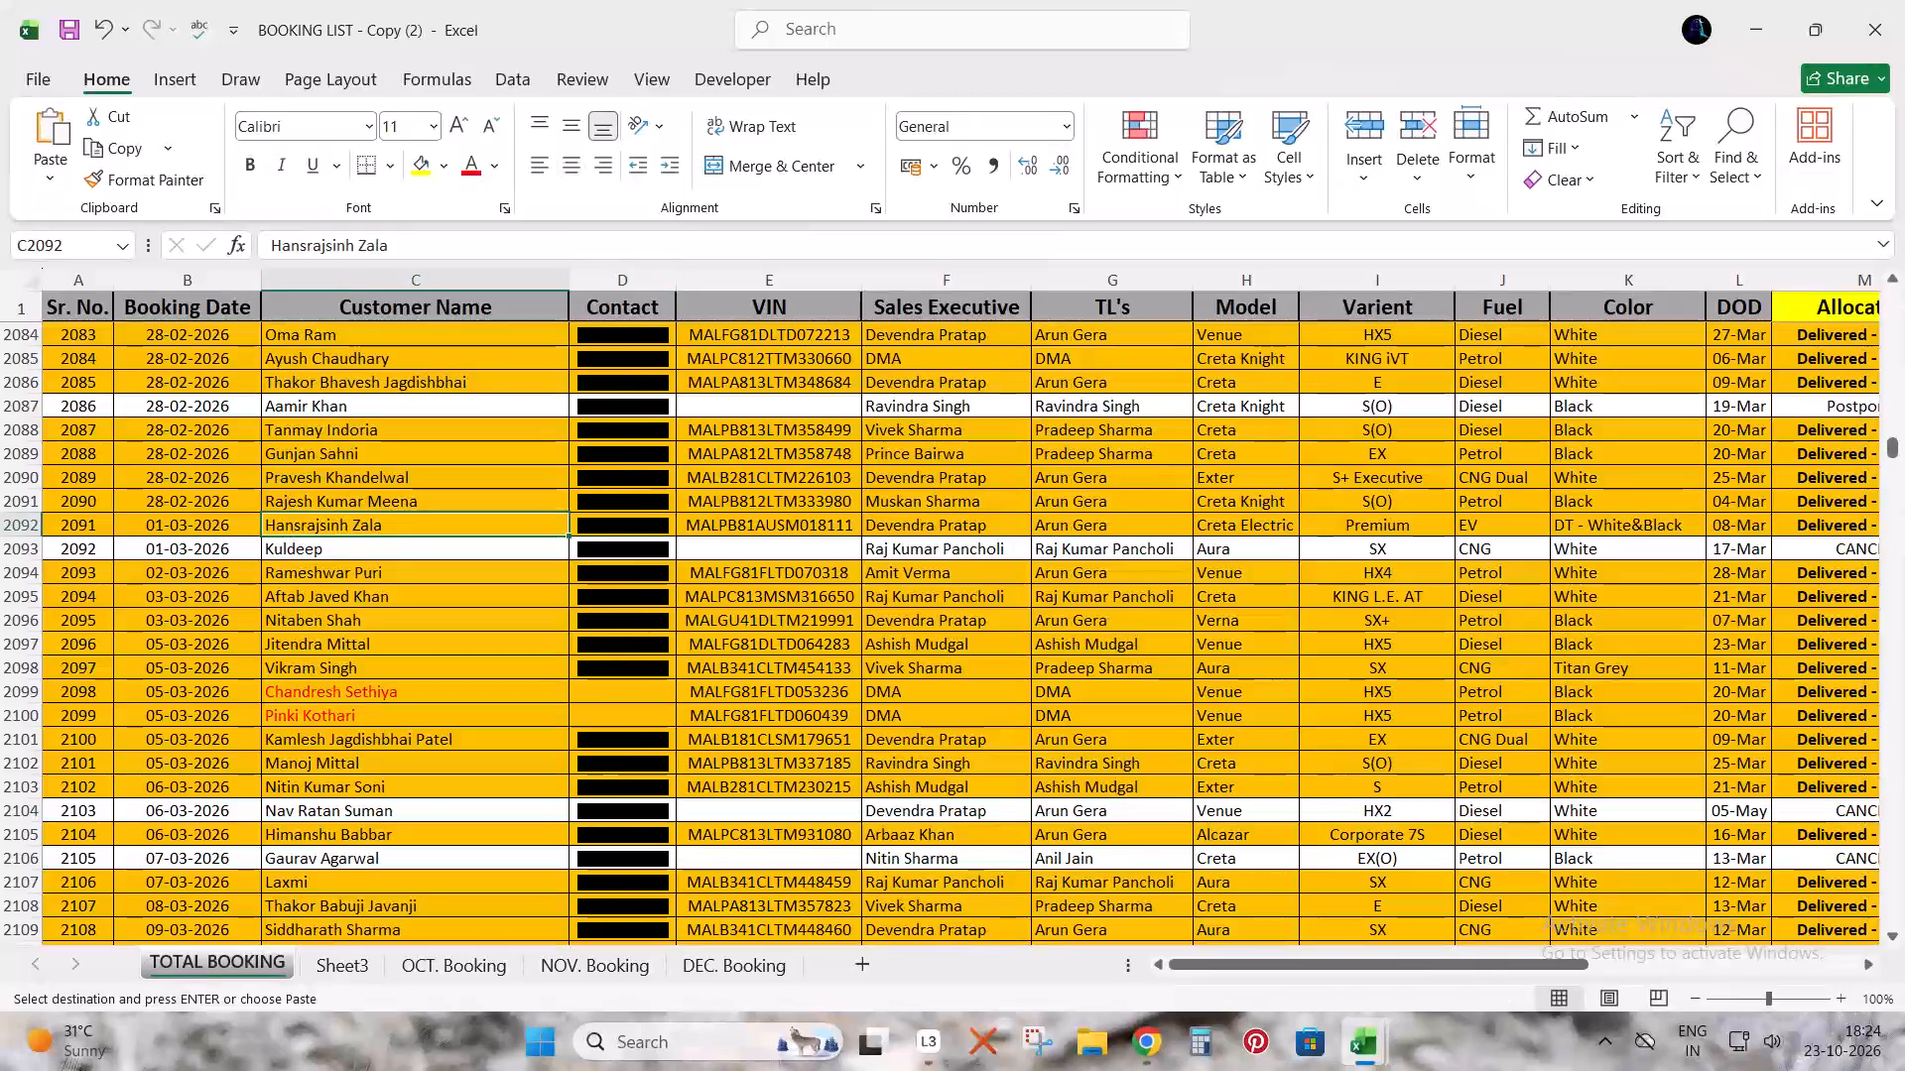
pyautogui.press('Right')
pyautogui.hotkey('ctrl', 'shift', 'Down')
pyautogui.hotkey('ctrl', 'shift', 'Down')
pyautogui.hotkey('ctrl', 'shift', 'Down')
pyautogui.hotkey('ctrl', 'shift', 'Down')
pyautogui.hotkey('ctrl', 'shift', 'Down')
pyautogui.hotkey('ctrl', 'shift', 'Down')
pyautogui.hotkey('ctrl', 'shift', 'Down')
pyautogui.hotkey('ctrl', 'shift', 'Down')
pyautogui.hotkey('ctrl', 'shift', 'Down')
pyautogui.hotkey('ctrl', 'shift', 'Down')
pyautogui.hotkey('ctrl', 'shift', 'Down')
pyautogui.hotkey('ctrl', 'shift', 'Down')
pyautogui.hotkey('ctrl', 'shift', 'Down')
pyautogui.hotkey('ctrl', 'shift', 'Down')
pyautogui.hotkey('ctrl', 'shift', 'Down')
pyautogui.hotkey('ctrl', 'shift', 'Down')
pyautogui.hotkey('ctrl', 'shift', 'Down')
pyautogui.hotkey('ctrl', 'shift', 'Down')
pyautogui.hotkey('ctrl', 'shift', 'Down')
pyautogui.hotkey('ctrl', 'shift', 'Down')
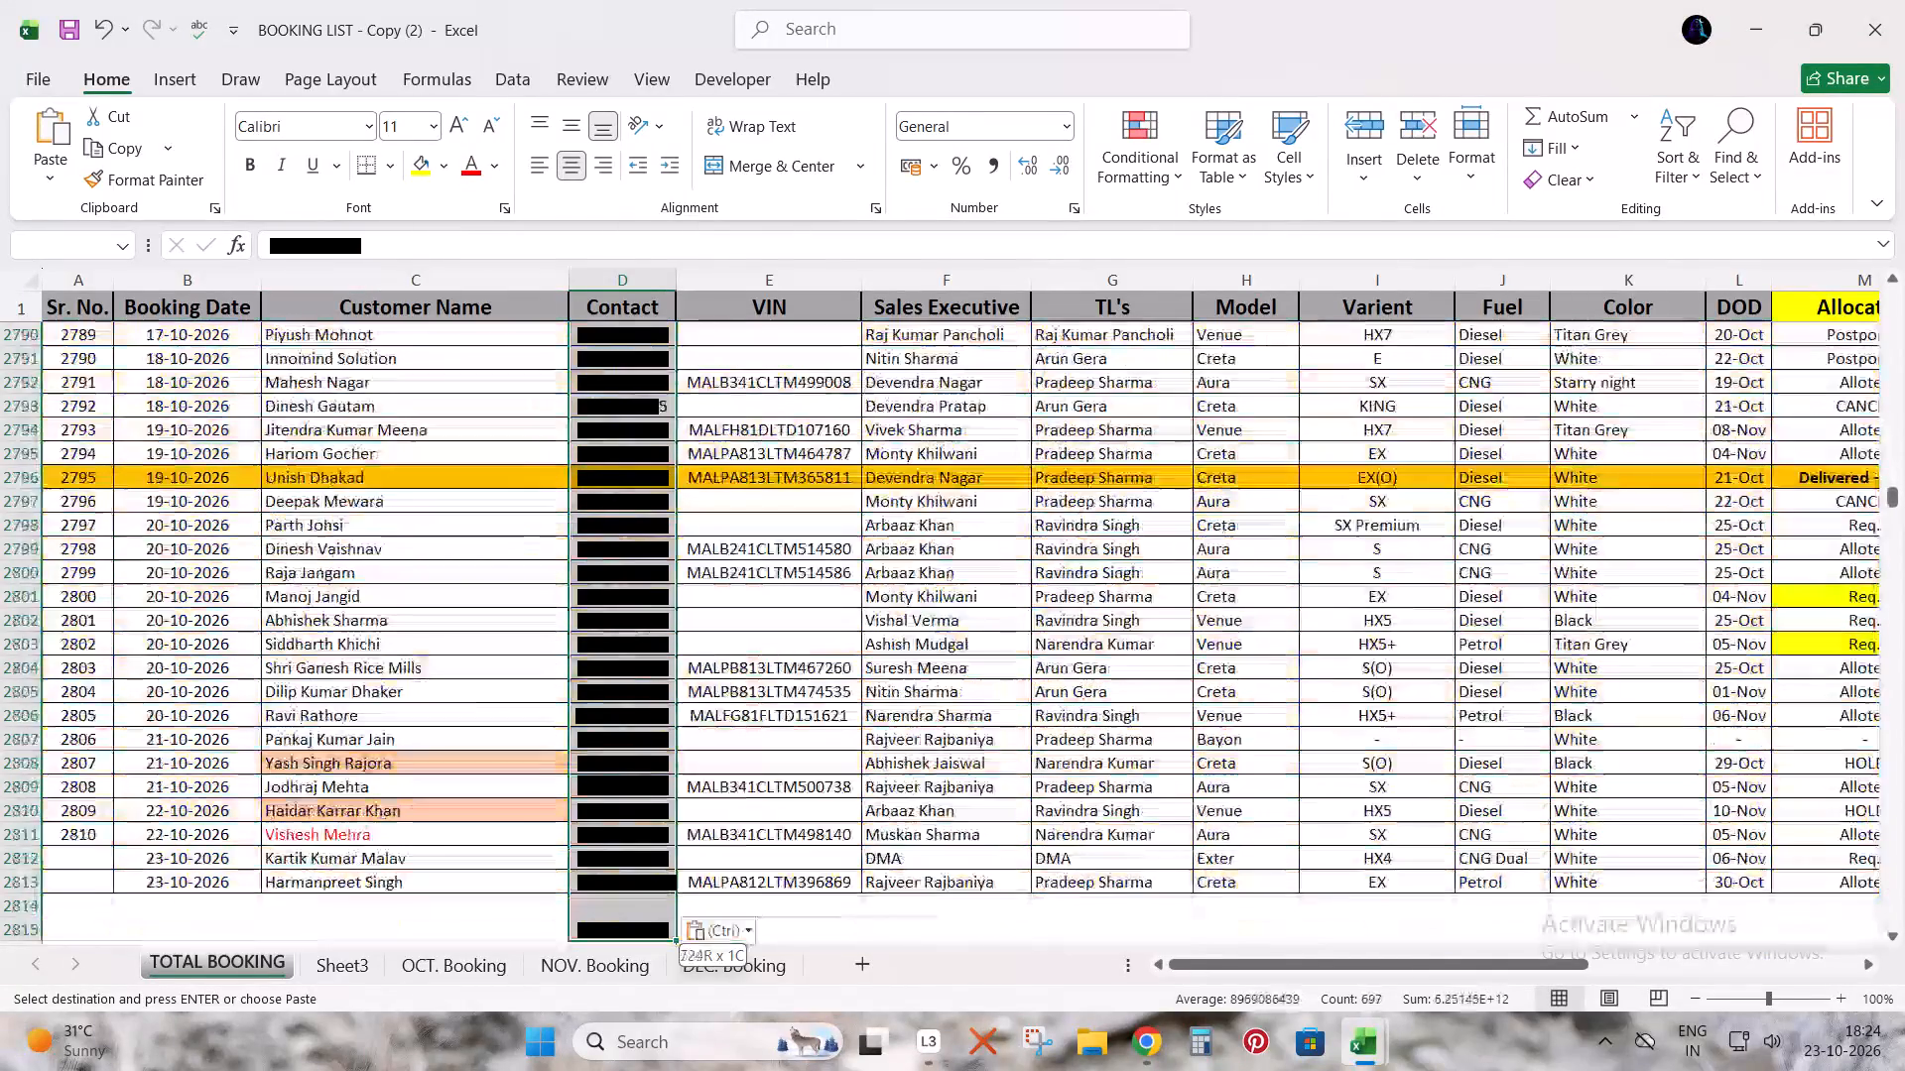
pyautogui.hotkey('ctrl', 'shift', 'Down')
pyautogui.hotkey('ctrl', 'shift', 'Up')
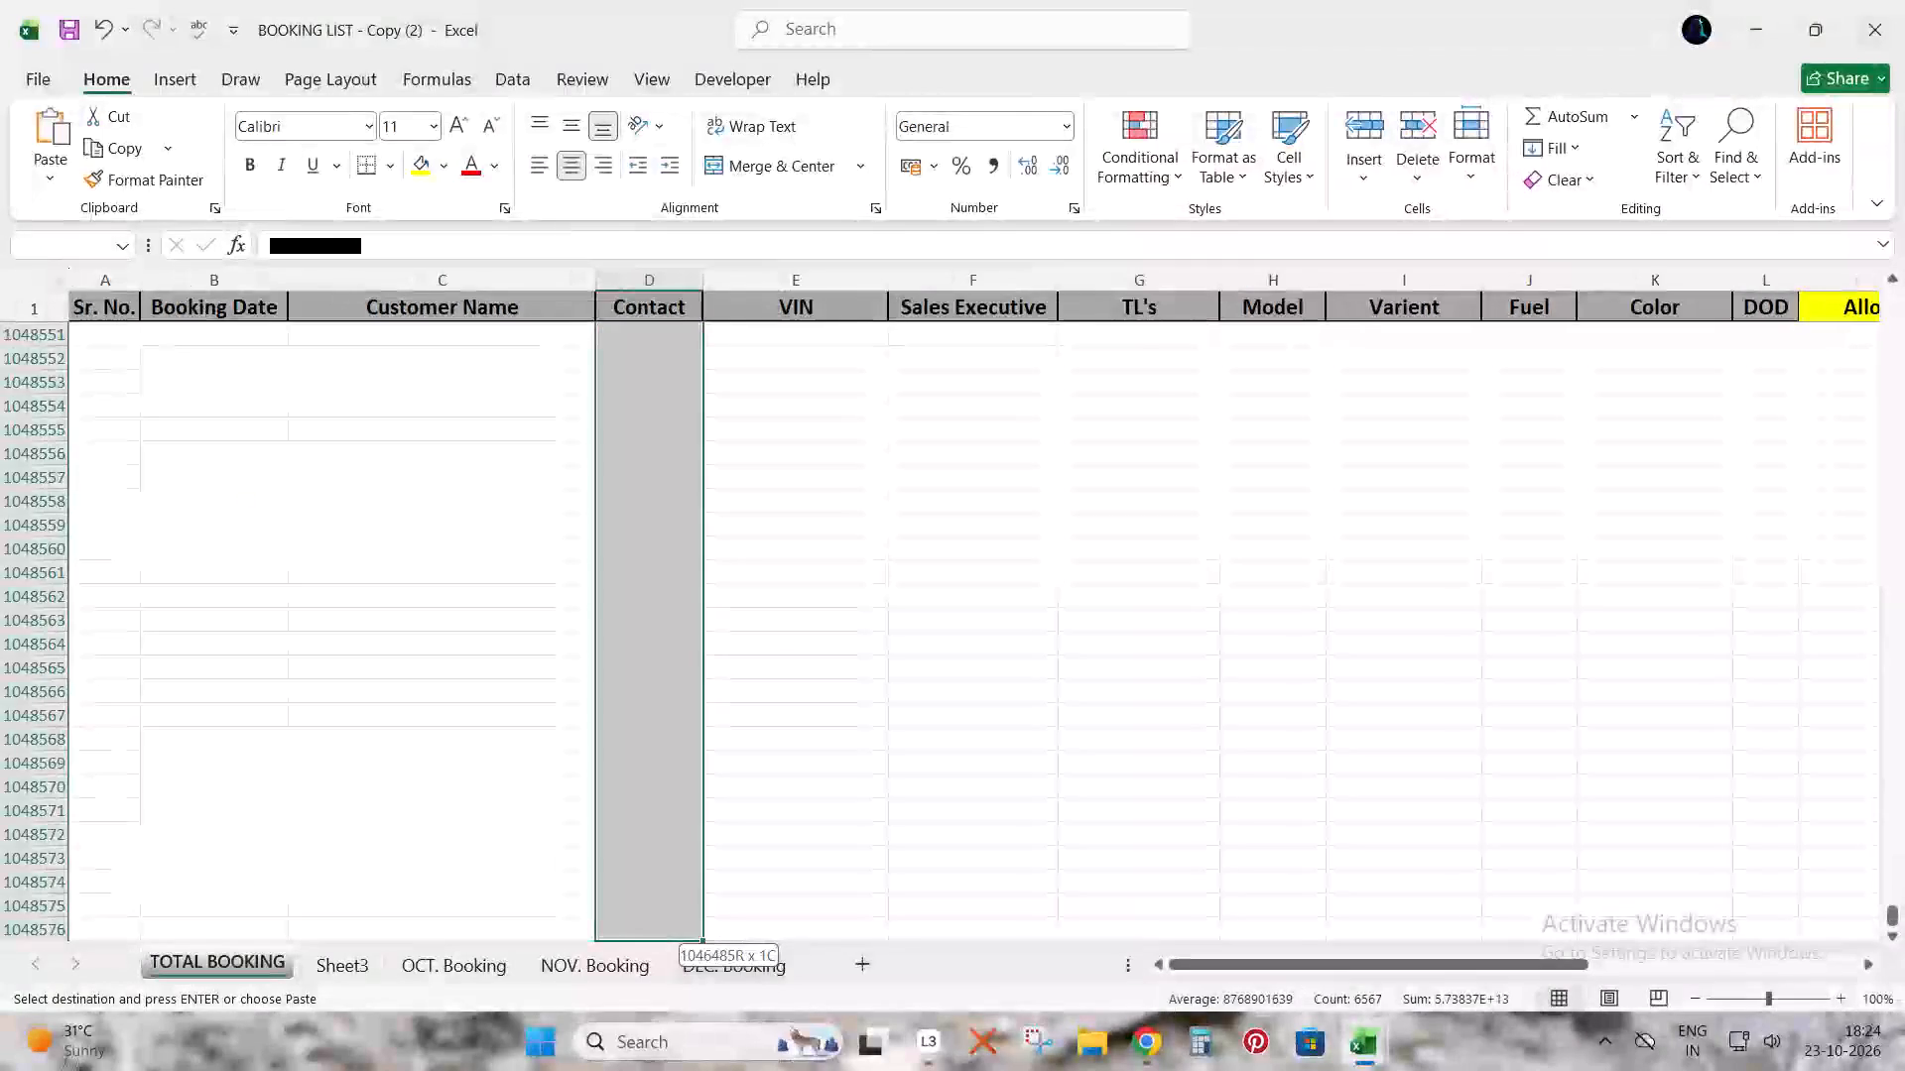
pyautogui.hotkey('shift', 'Up')
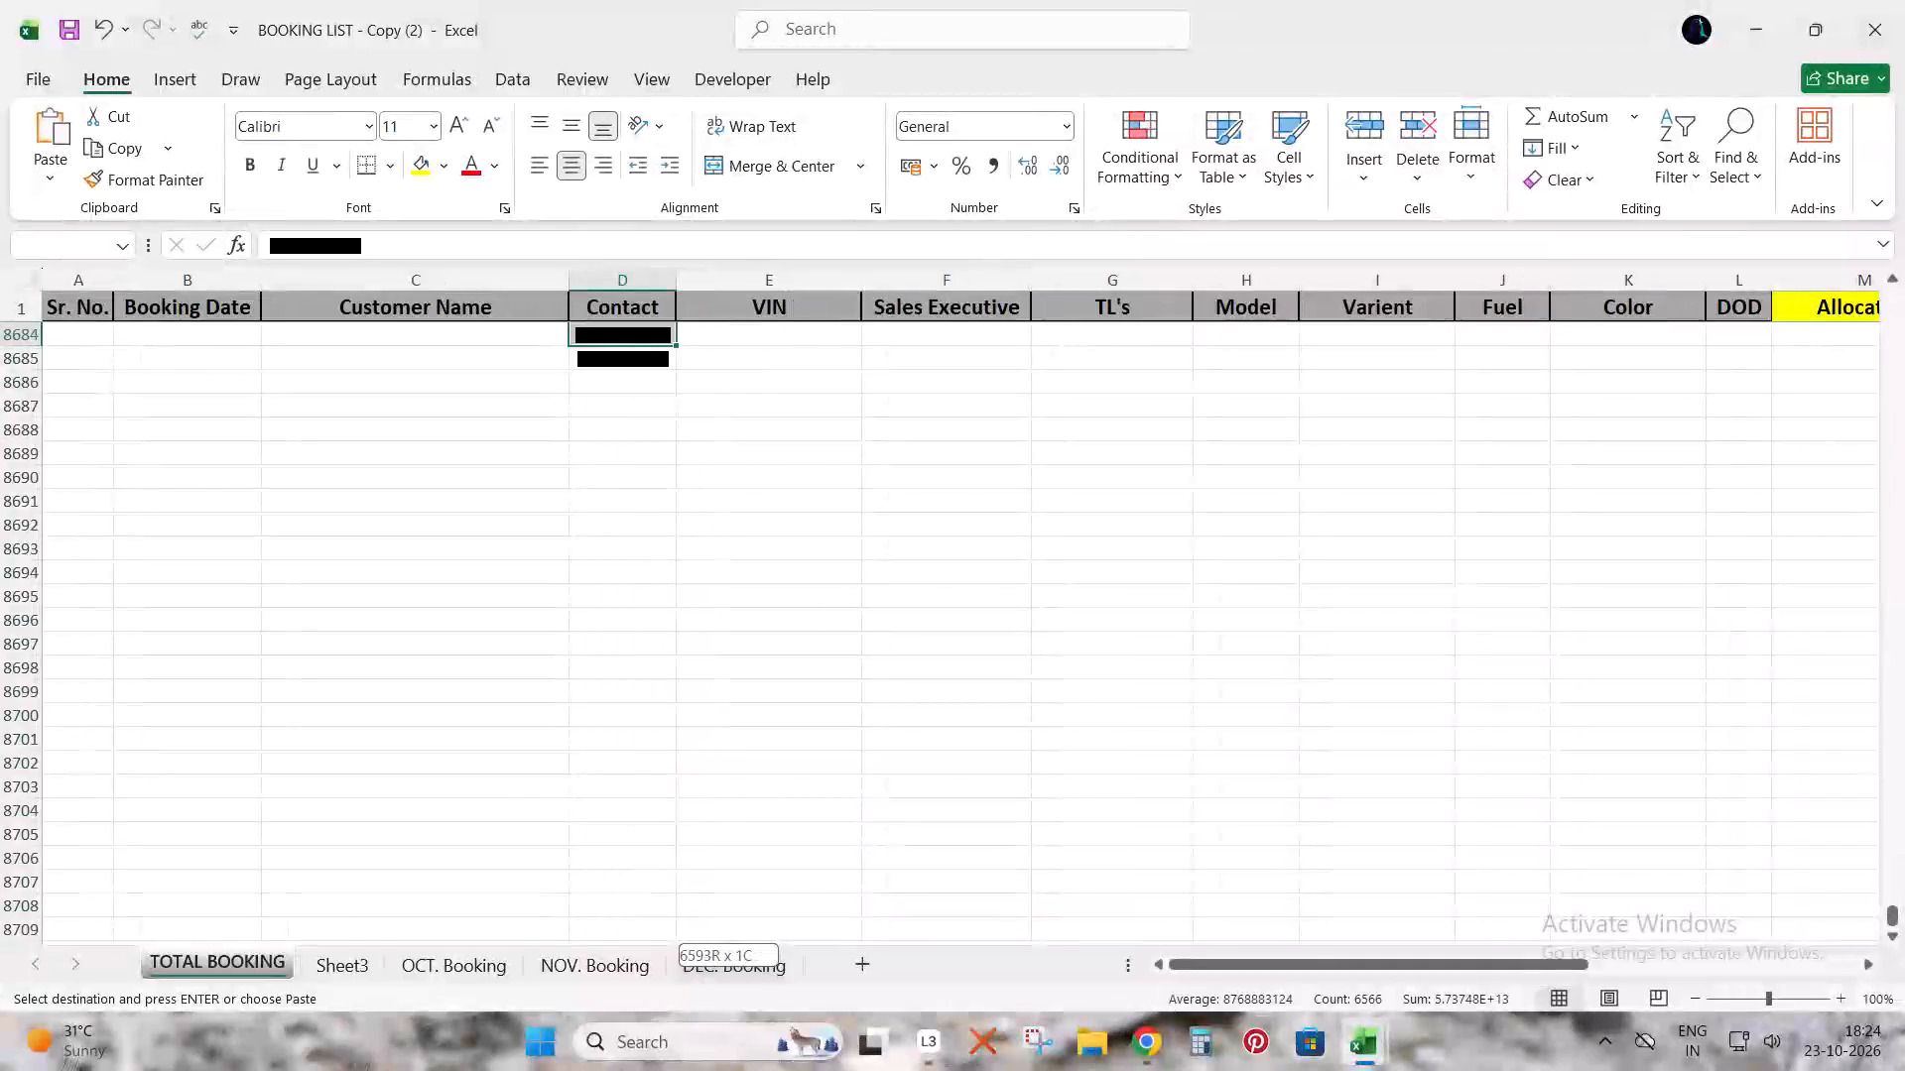
pyautogui.hotkey('shift', 'Down')
pyautogui.scroll(1, 533, 481)
pyautogui.click(1105, 176)
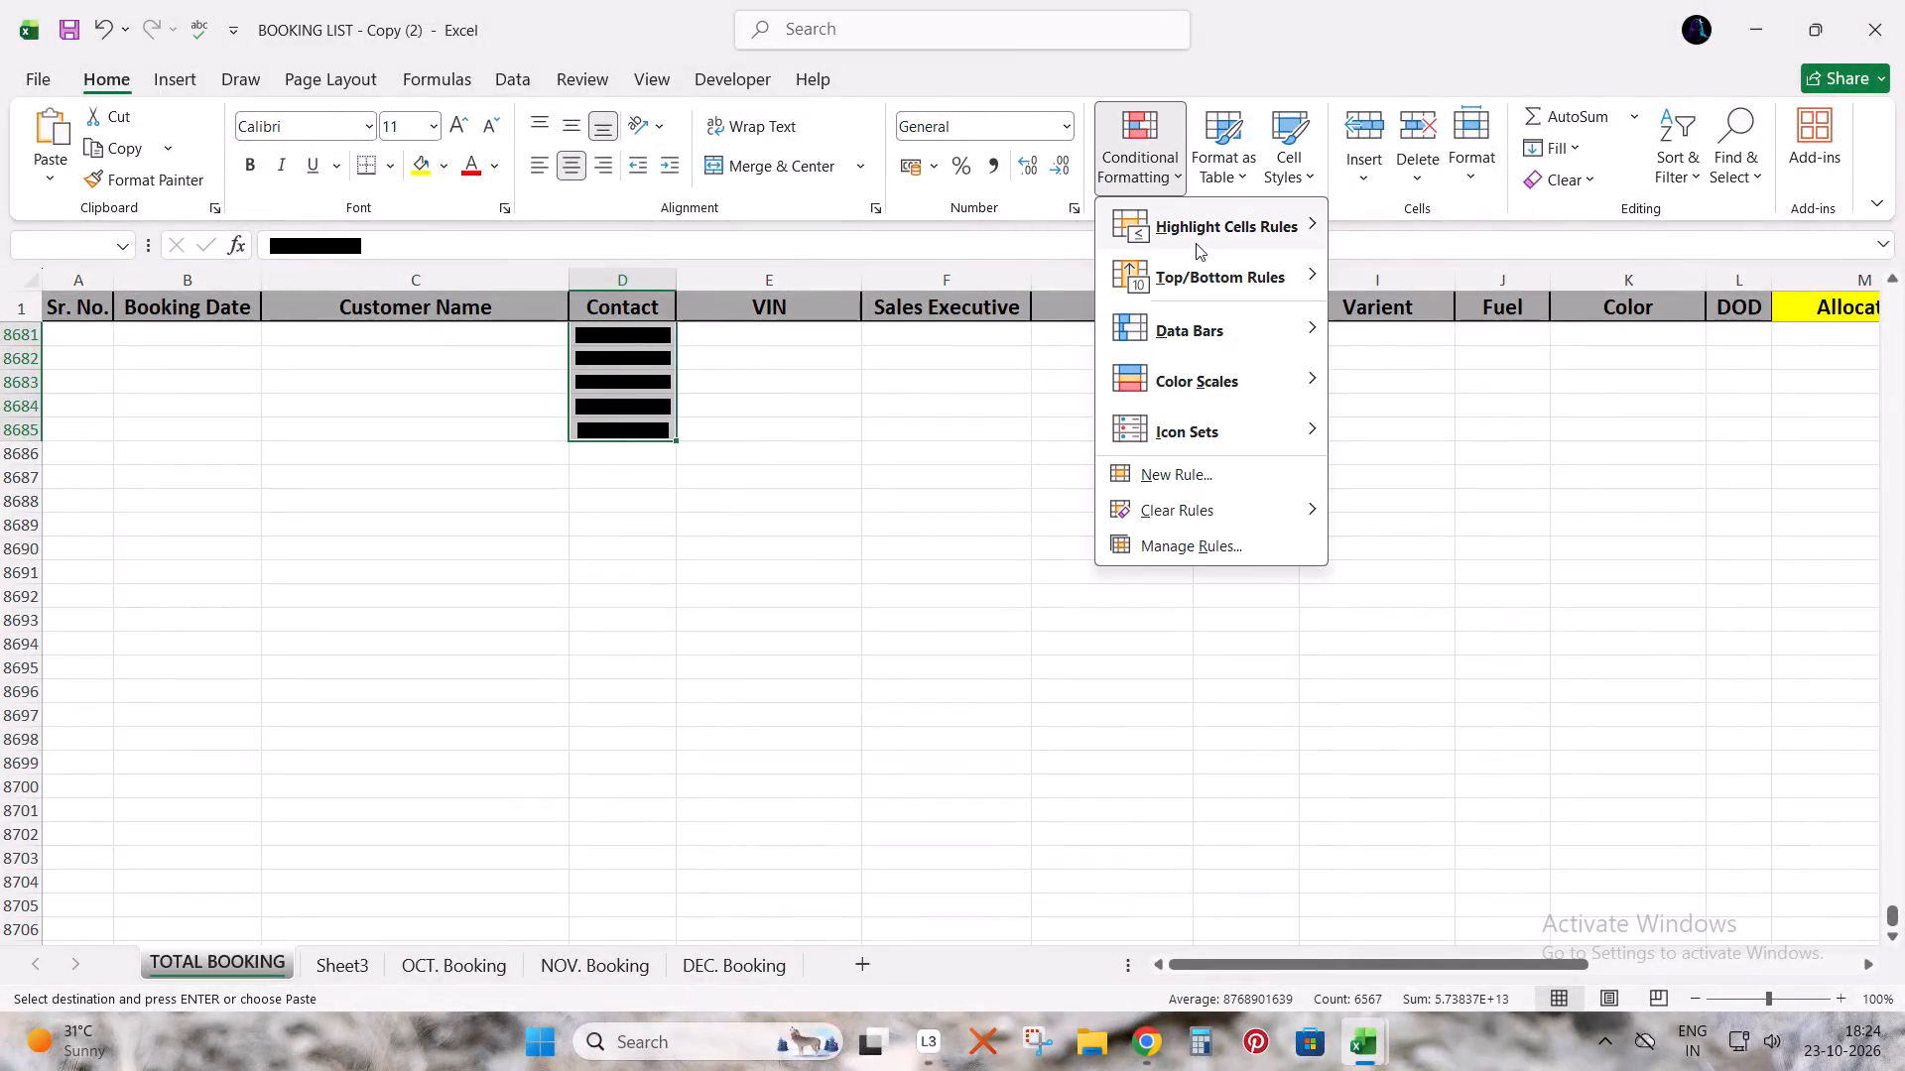
pyautogui.click(1407, 526)
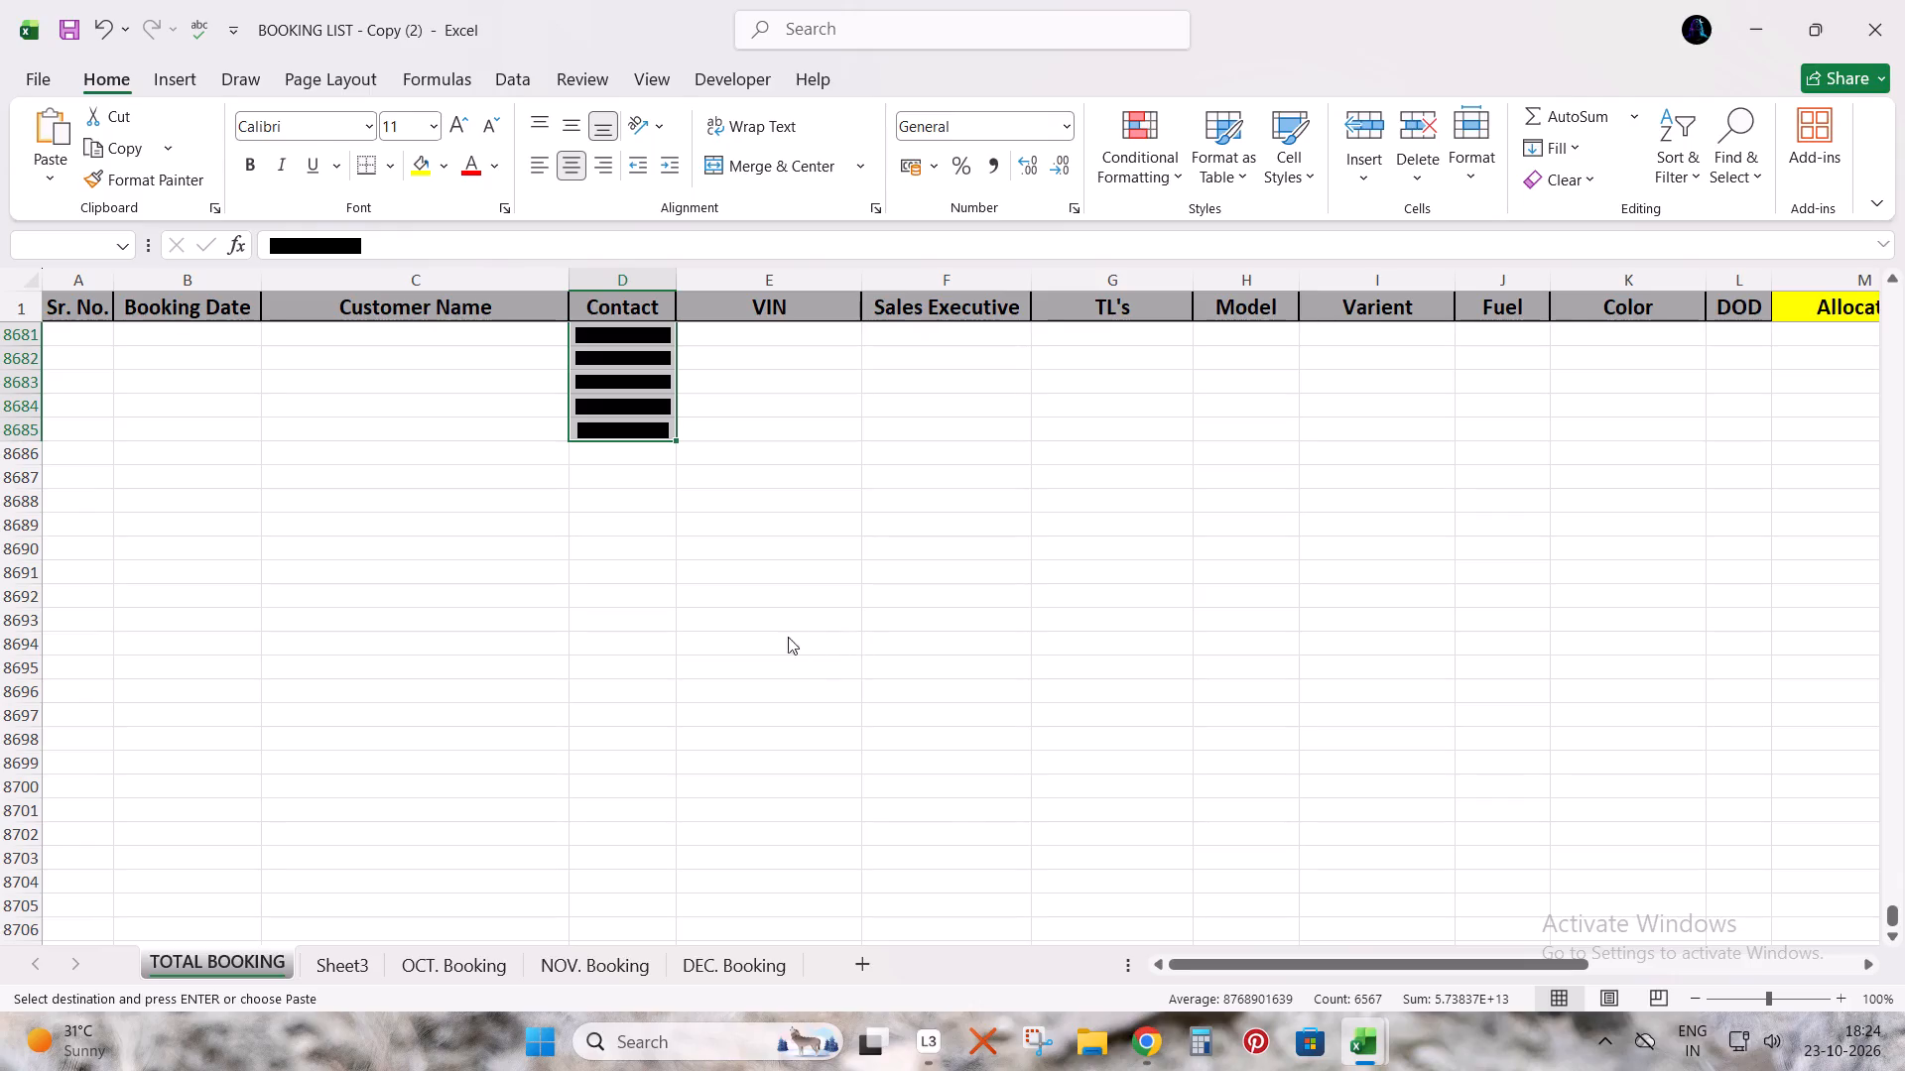
pyautogui.click(1163, 173)
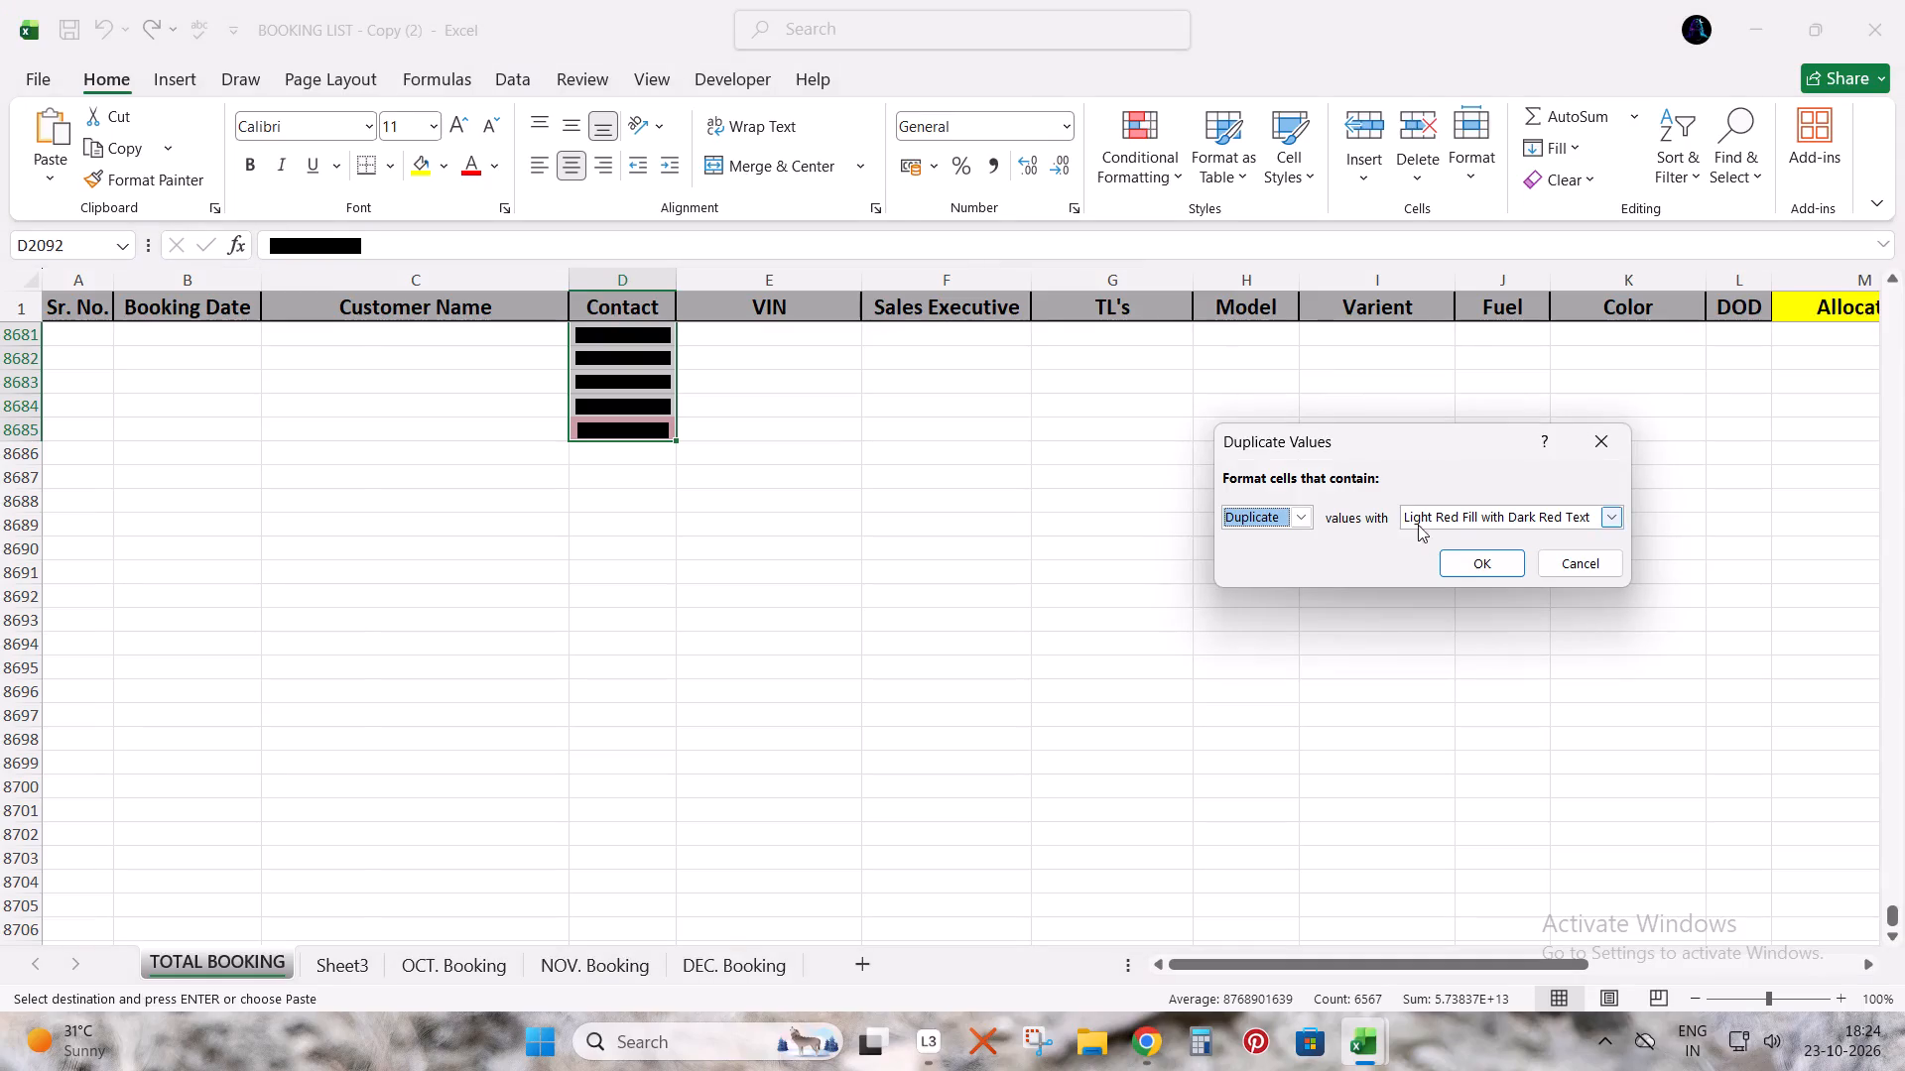
pyautogui.click(1466, 559)
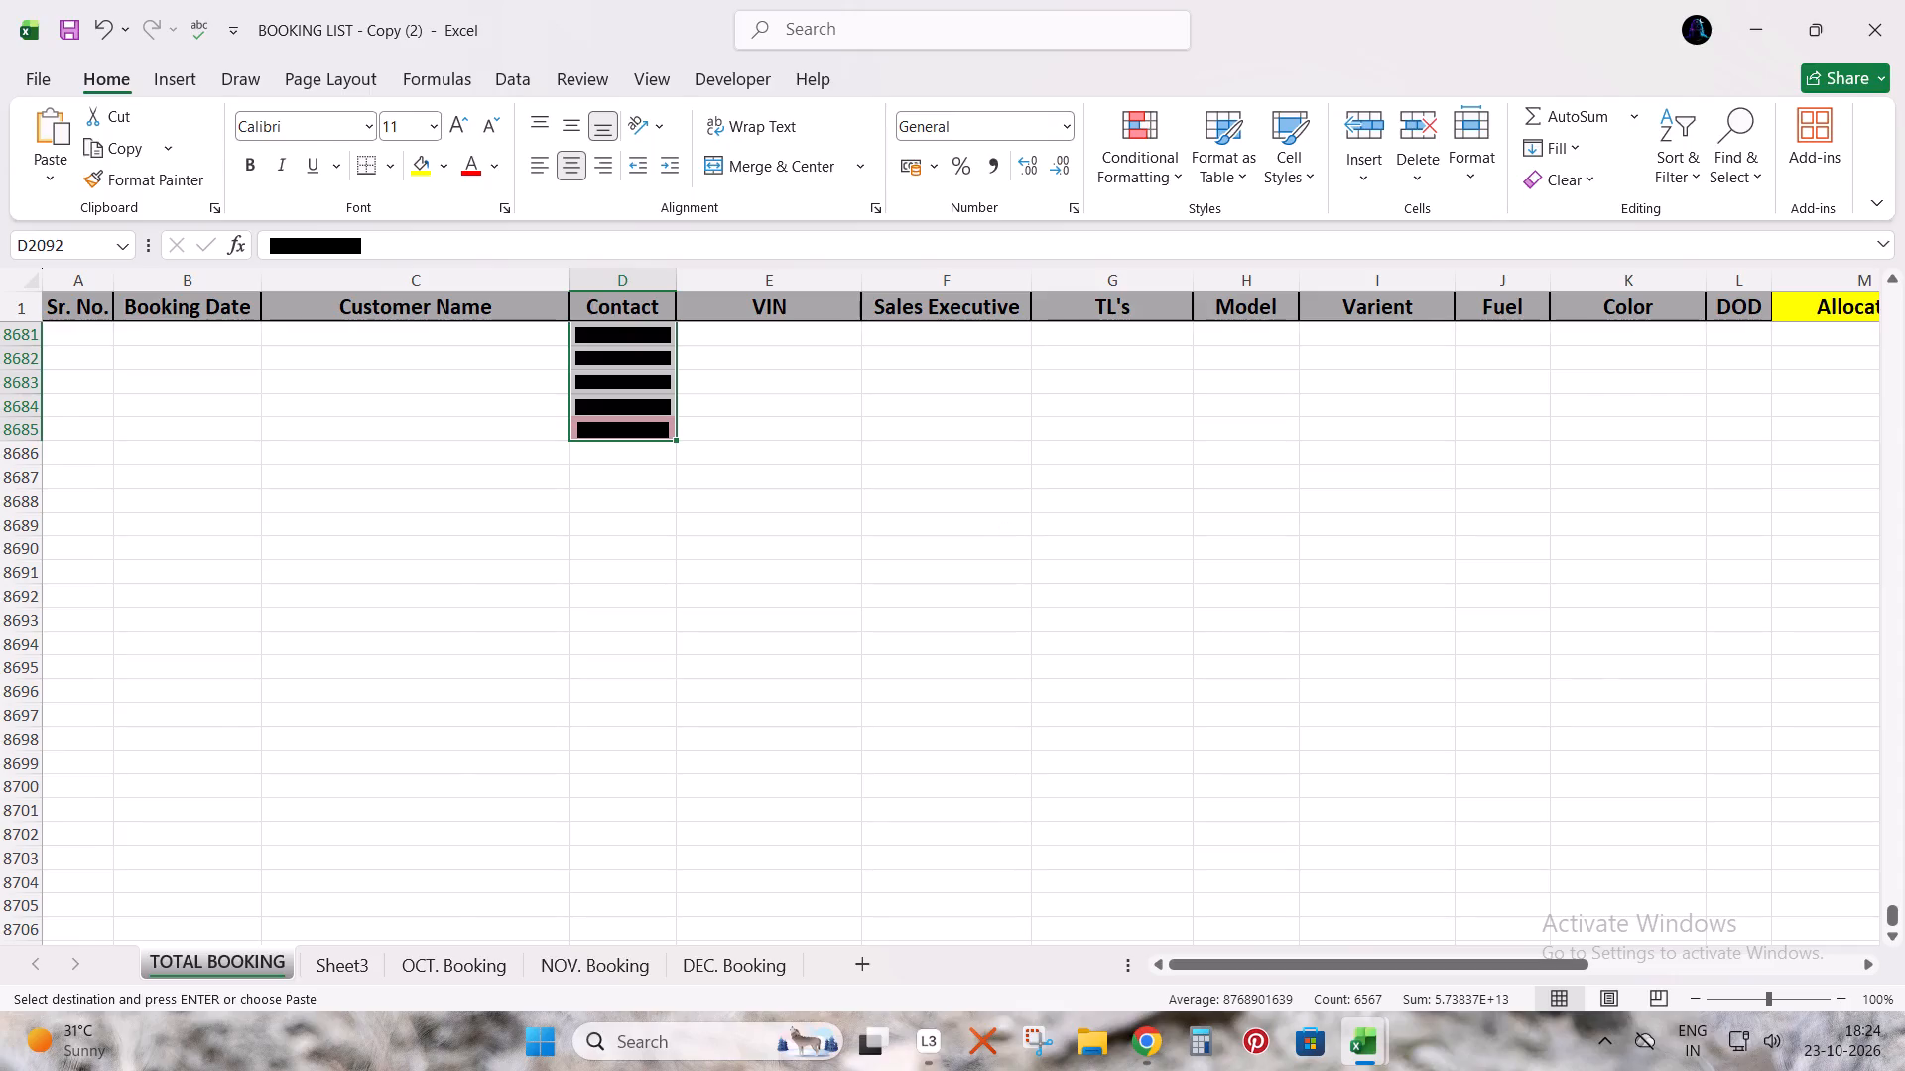
# Save the BOOKING LIST copy workbook.
pyautogui.click(79, 31)
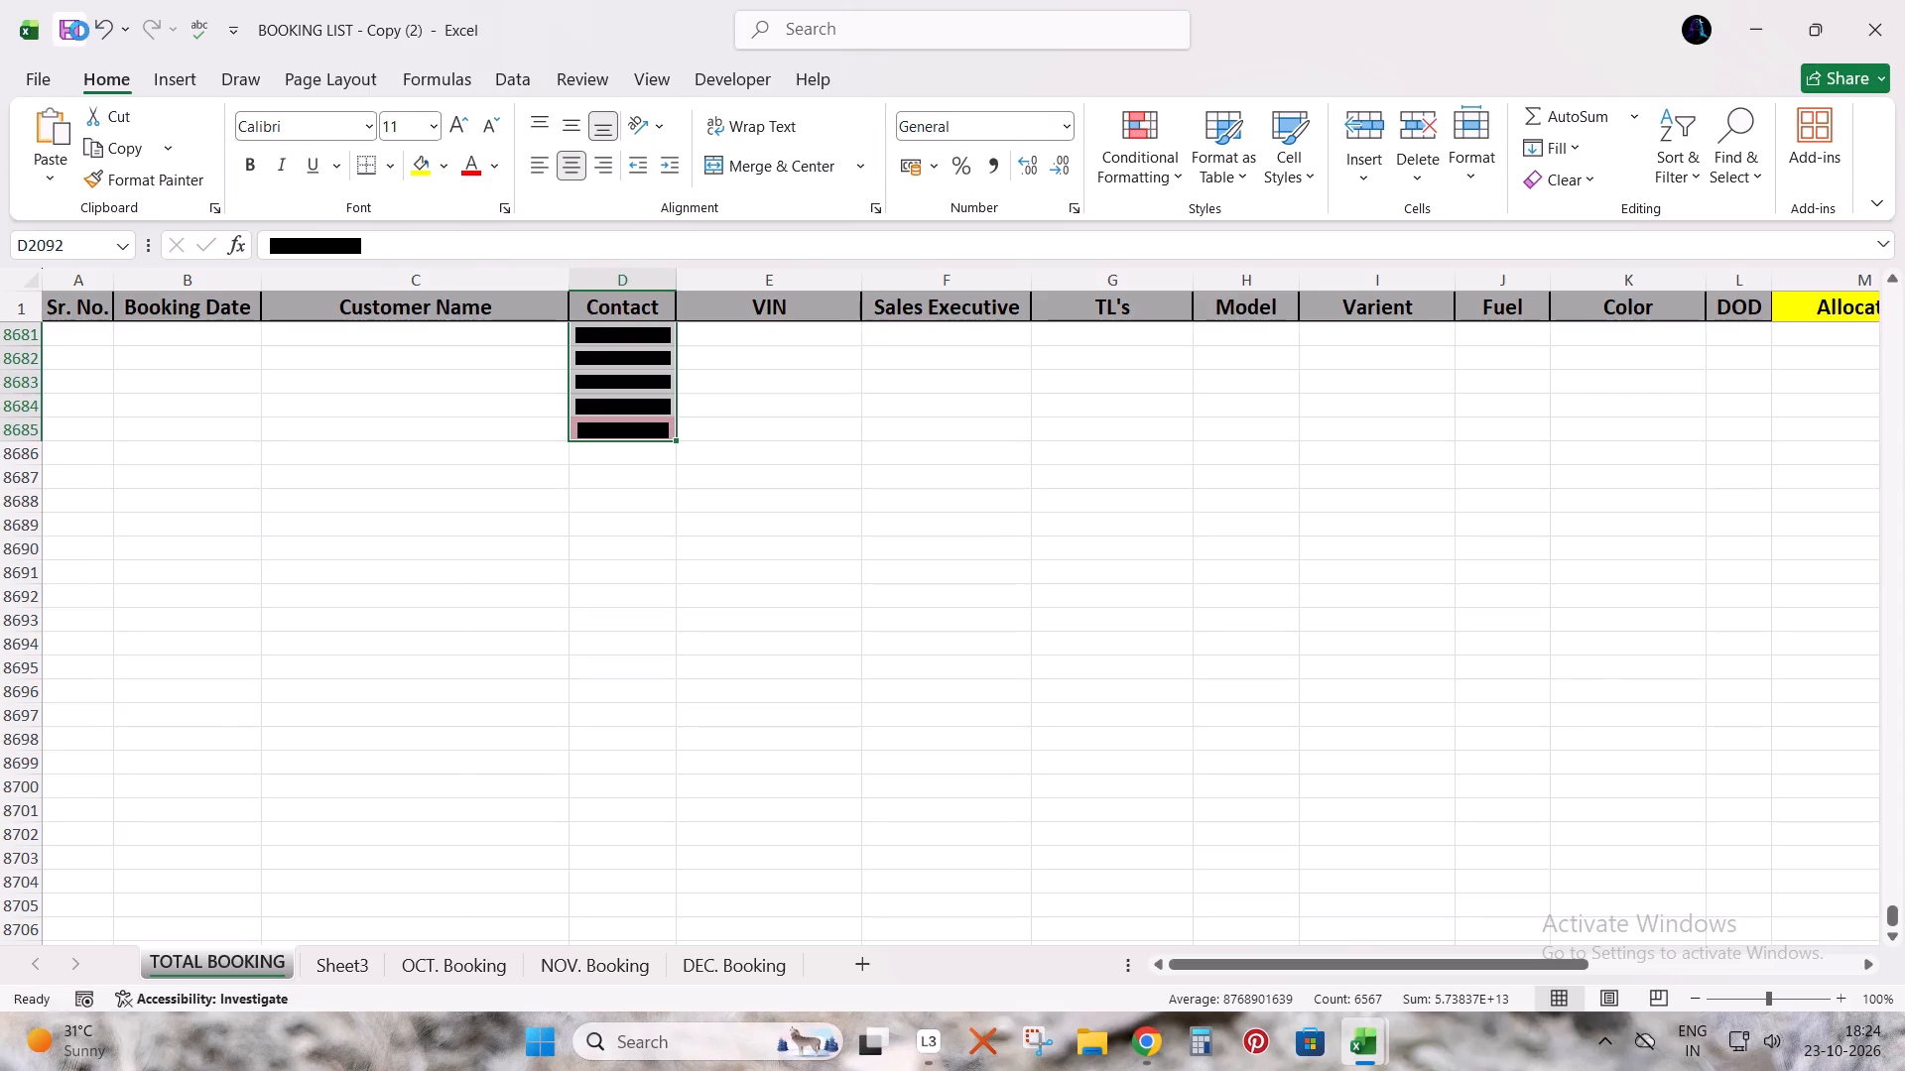
# Add filters to the TOTAL BOOKING header row and filter the Contact column by the pink duplicate cell colour.
pyautogui.click(611, 304)
pyautogui.hotkey('ctrl', 'shift', 'l')
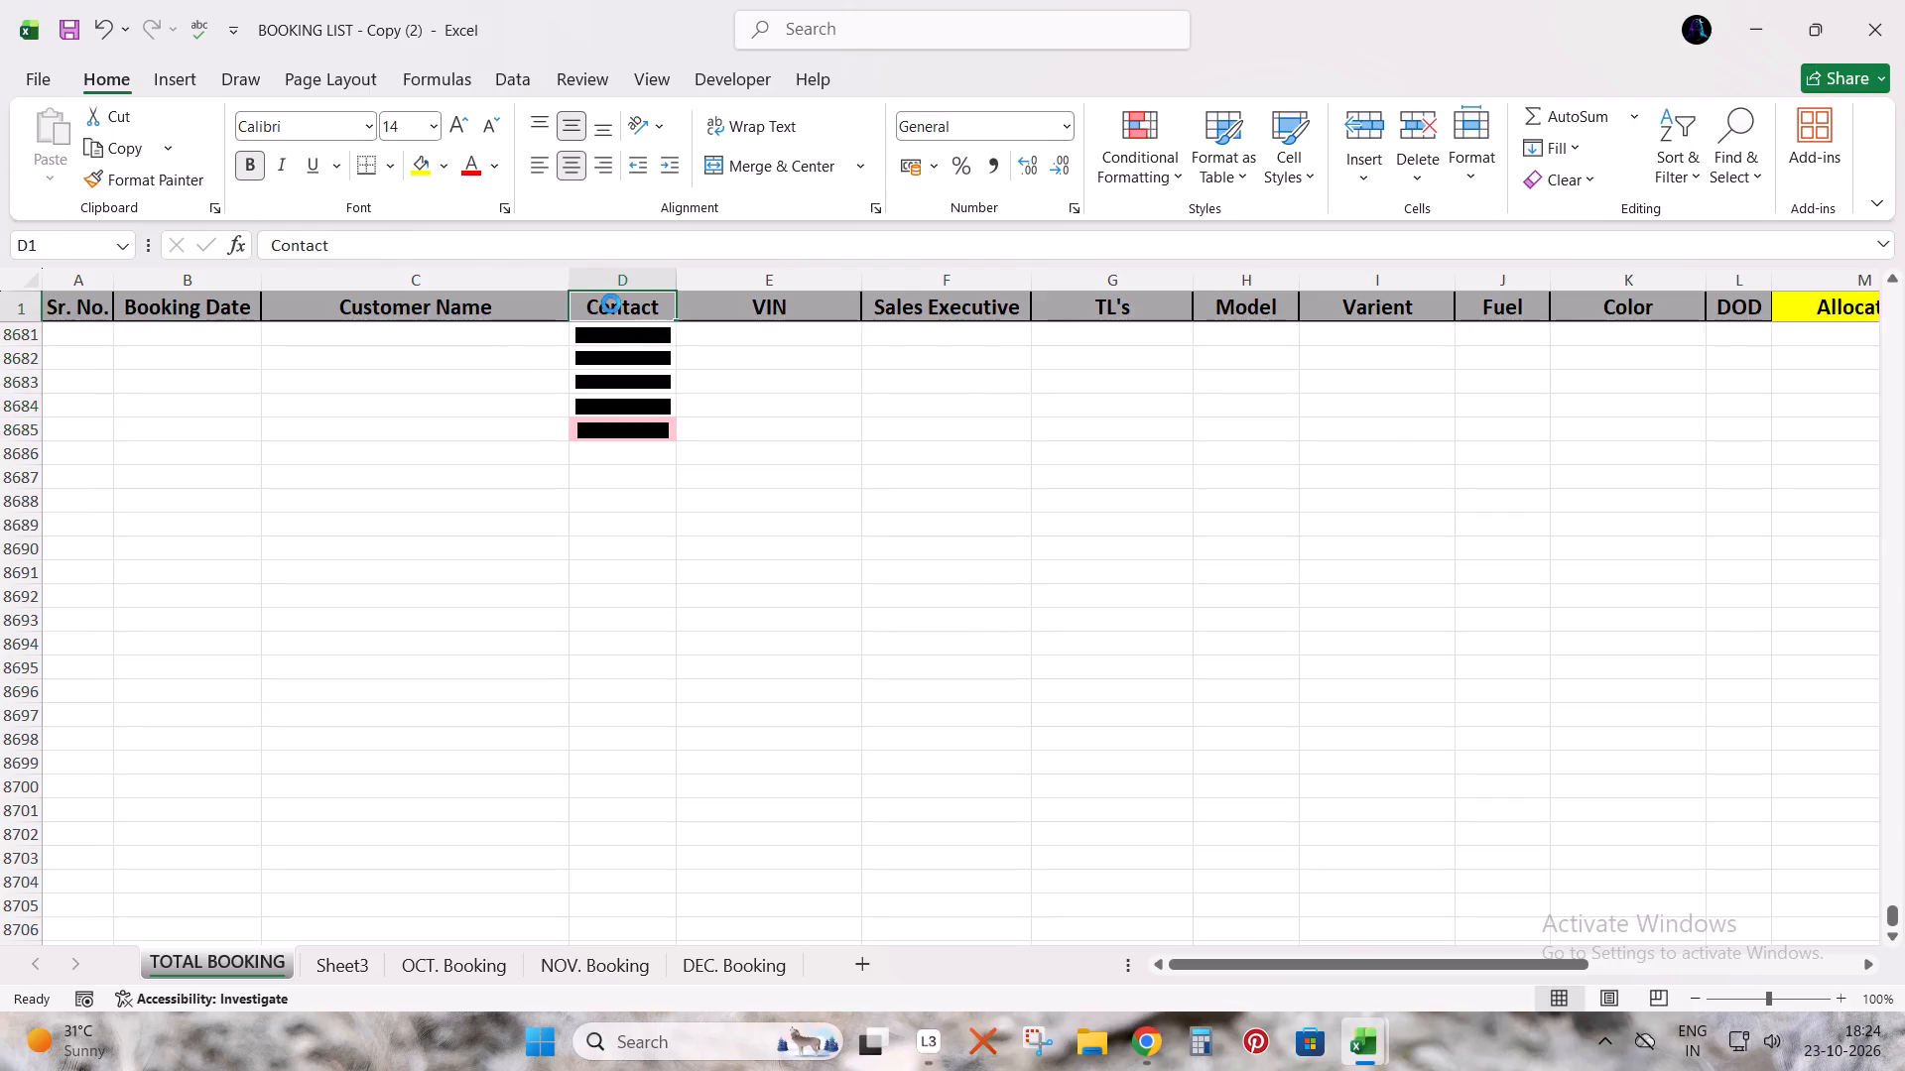
pyautogui.hotkey('alt', 'Down')
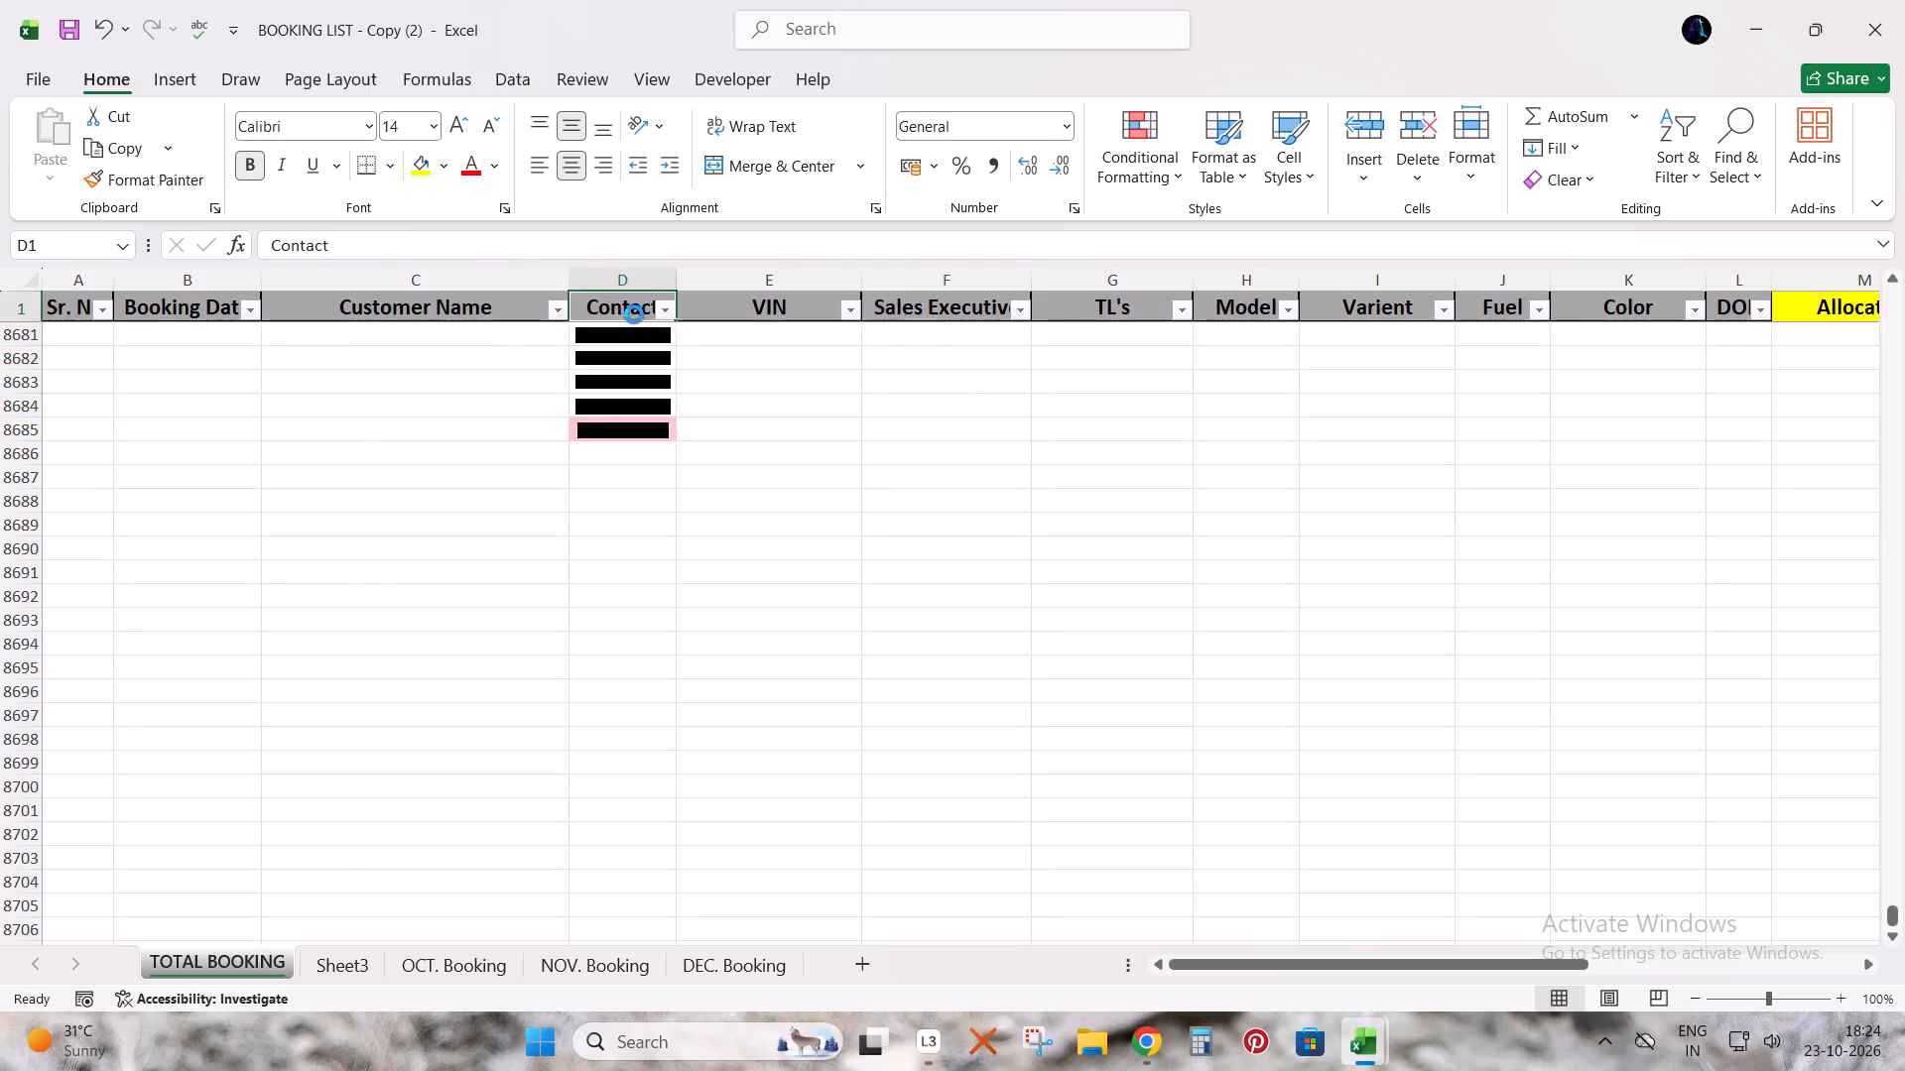
pyautogui.click(557, 534)
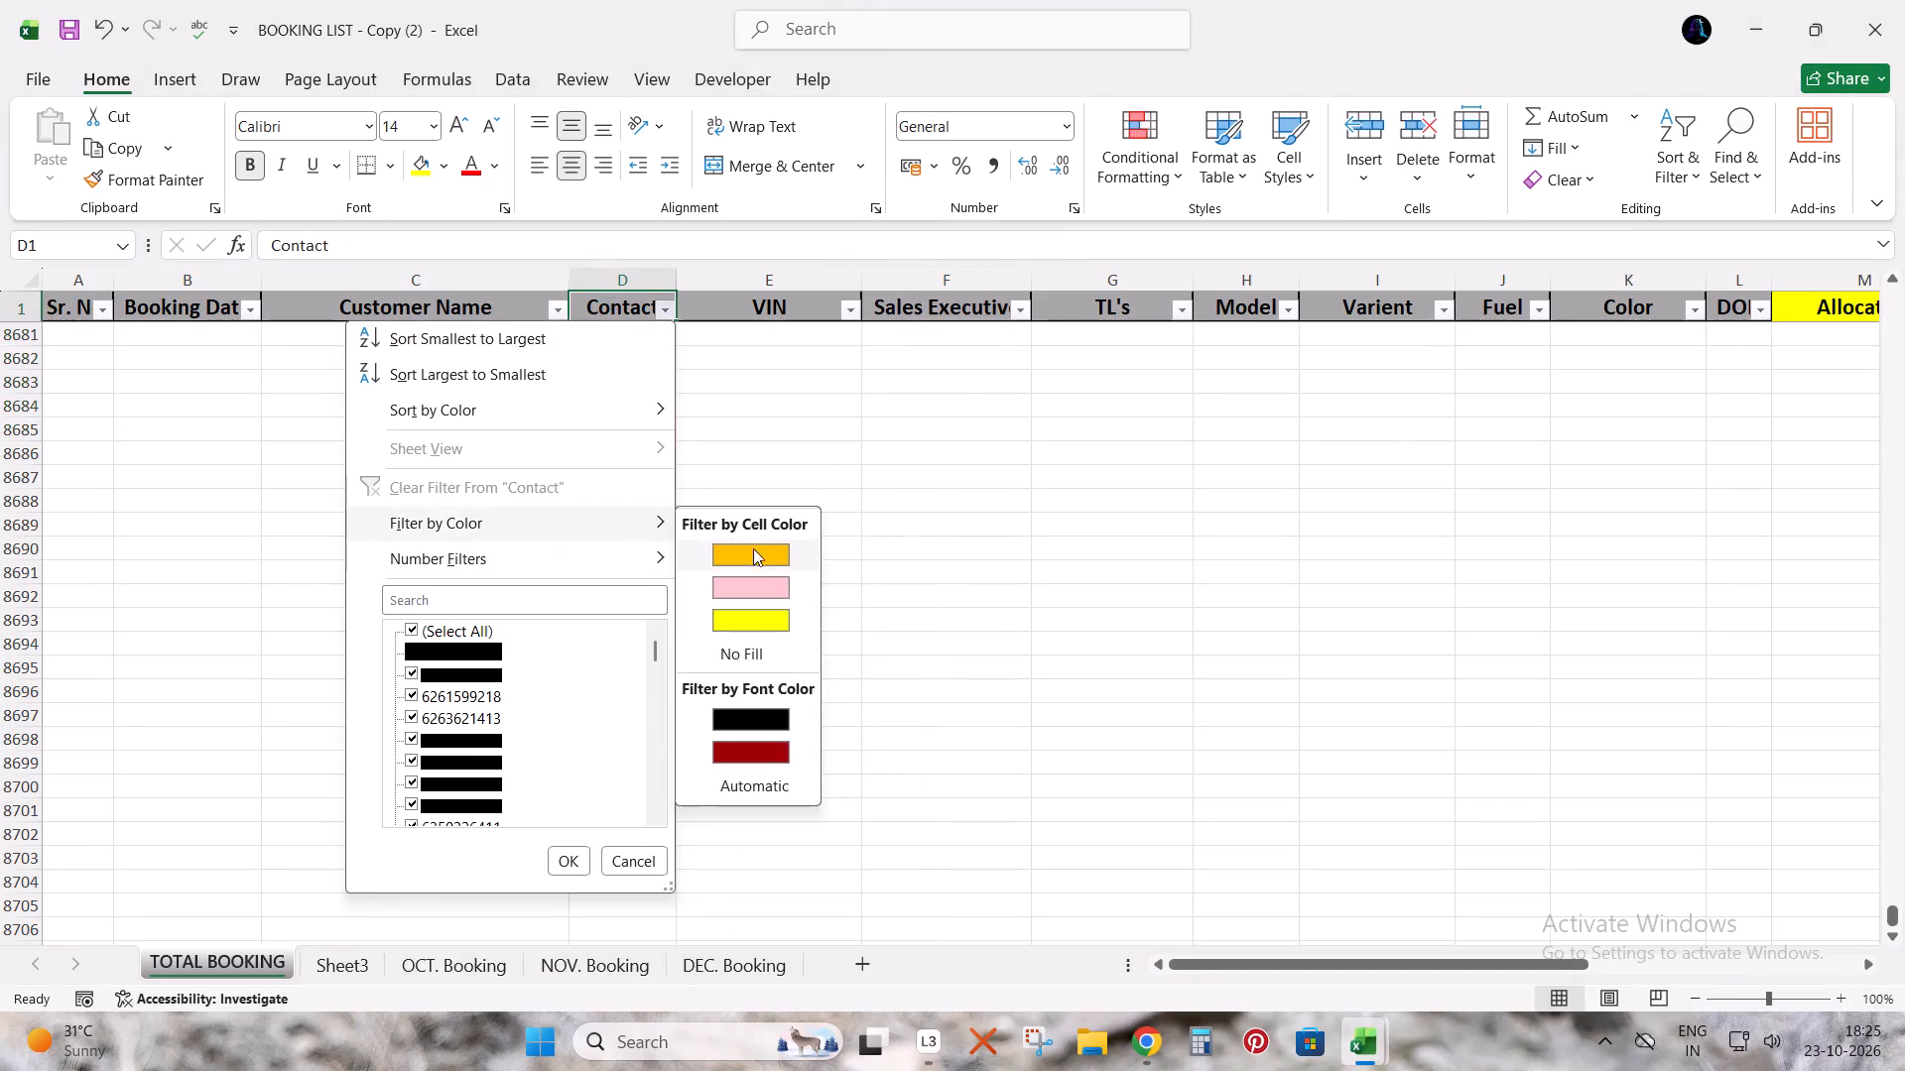
pyautogui.click(767, 573)
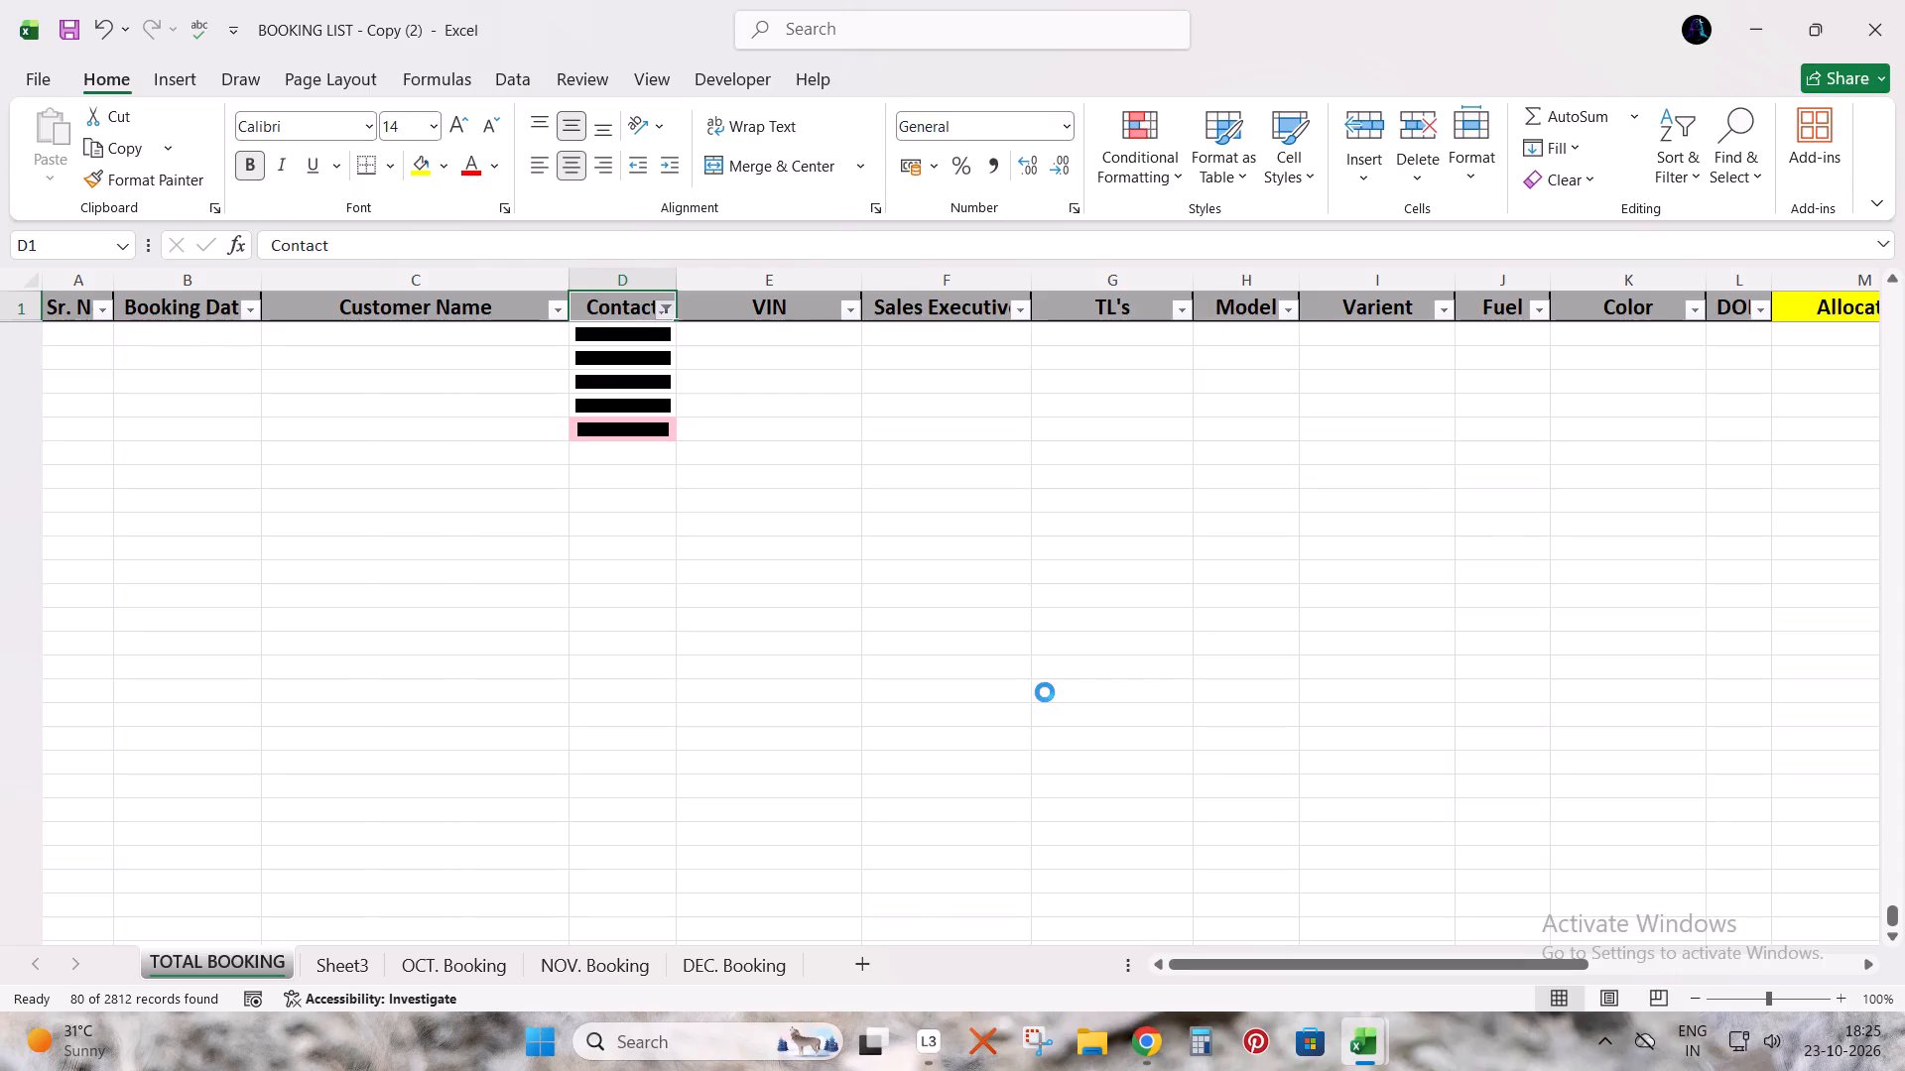
pyautogui.press('Down')
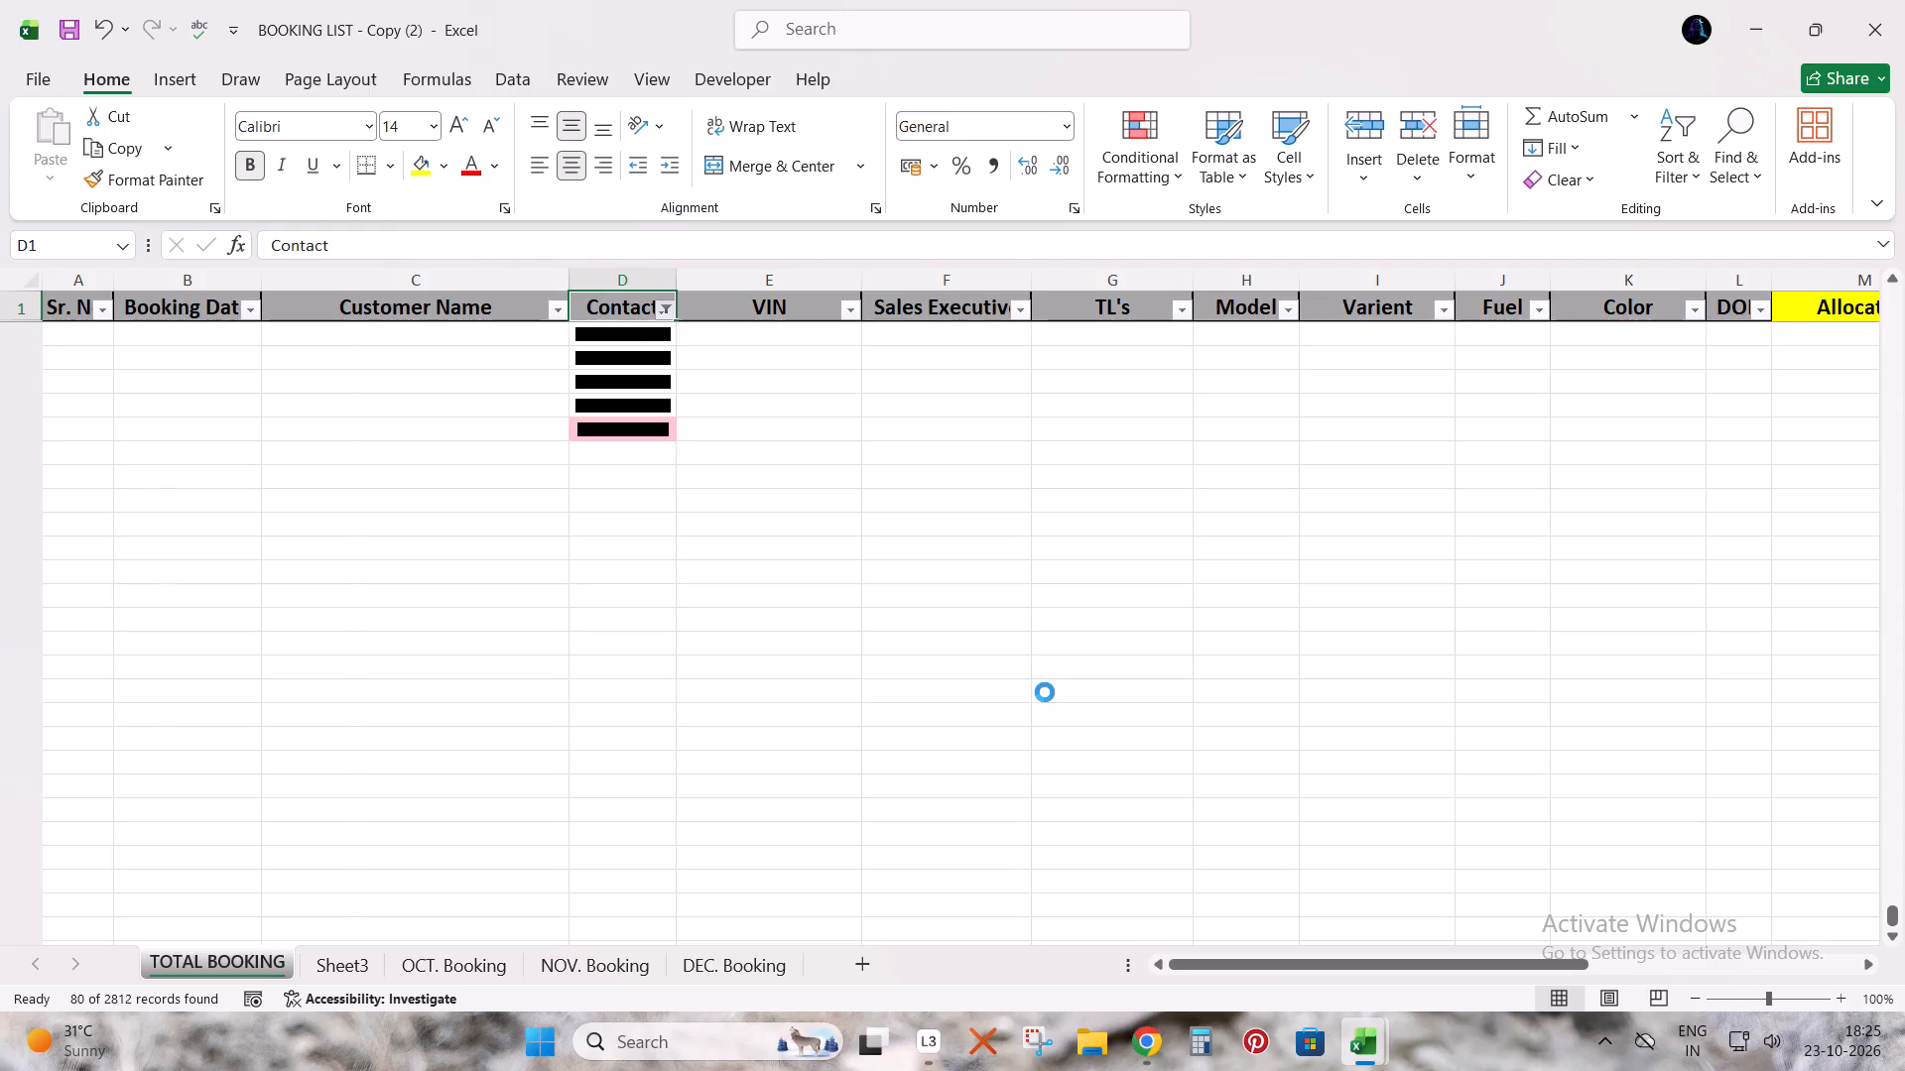
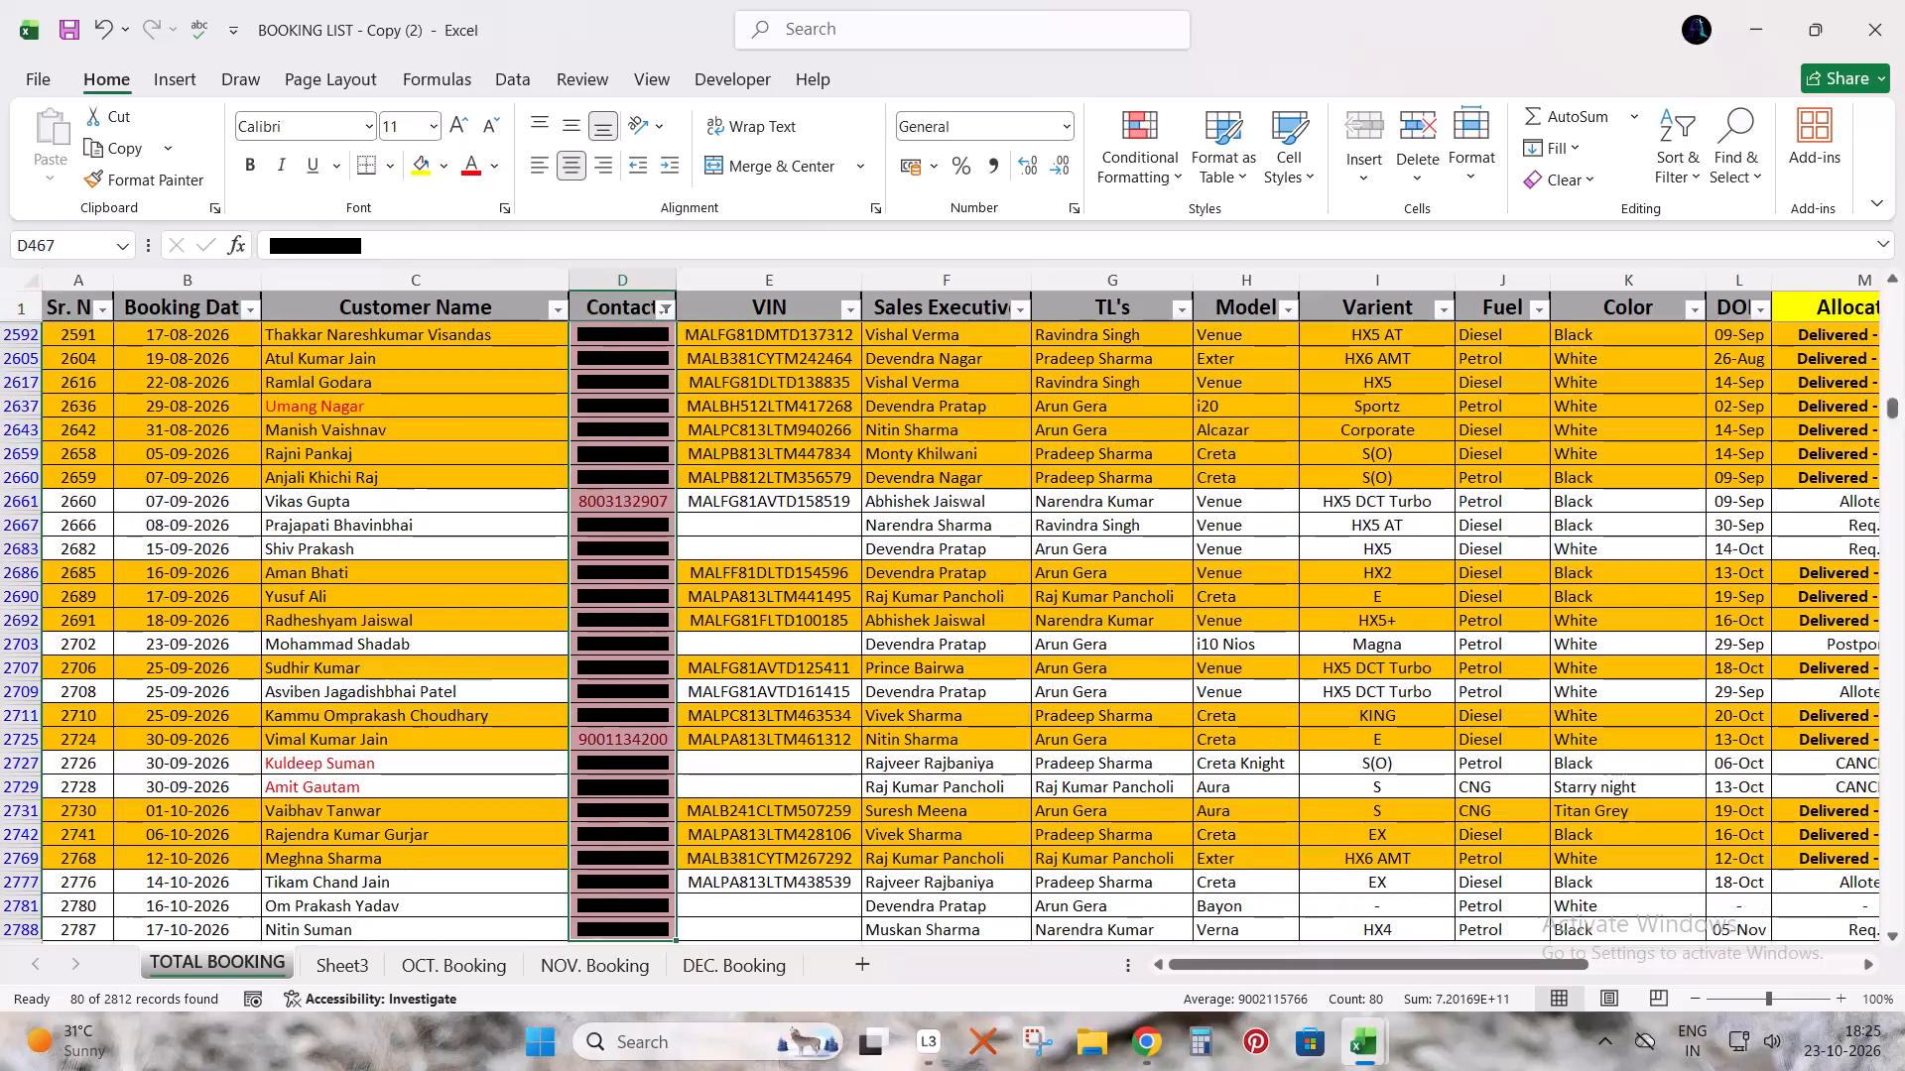
# Copy the filtered TOTAL BOOKING table, from the Sr. No. header through the Allocation column, into a new blank workbook starting at A1.
pyautogui.hotkey('ctrl', 'Up')
pyautogui.hotkey('ctrl', 'Left')
pyautogui.press('Up')
pyautogui.press('Left')
pyautogui.press('Down')
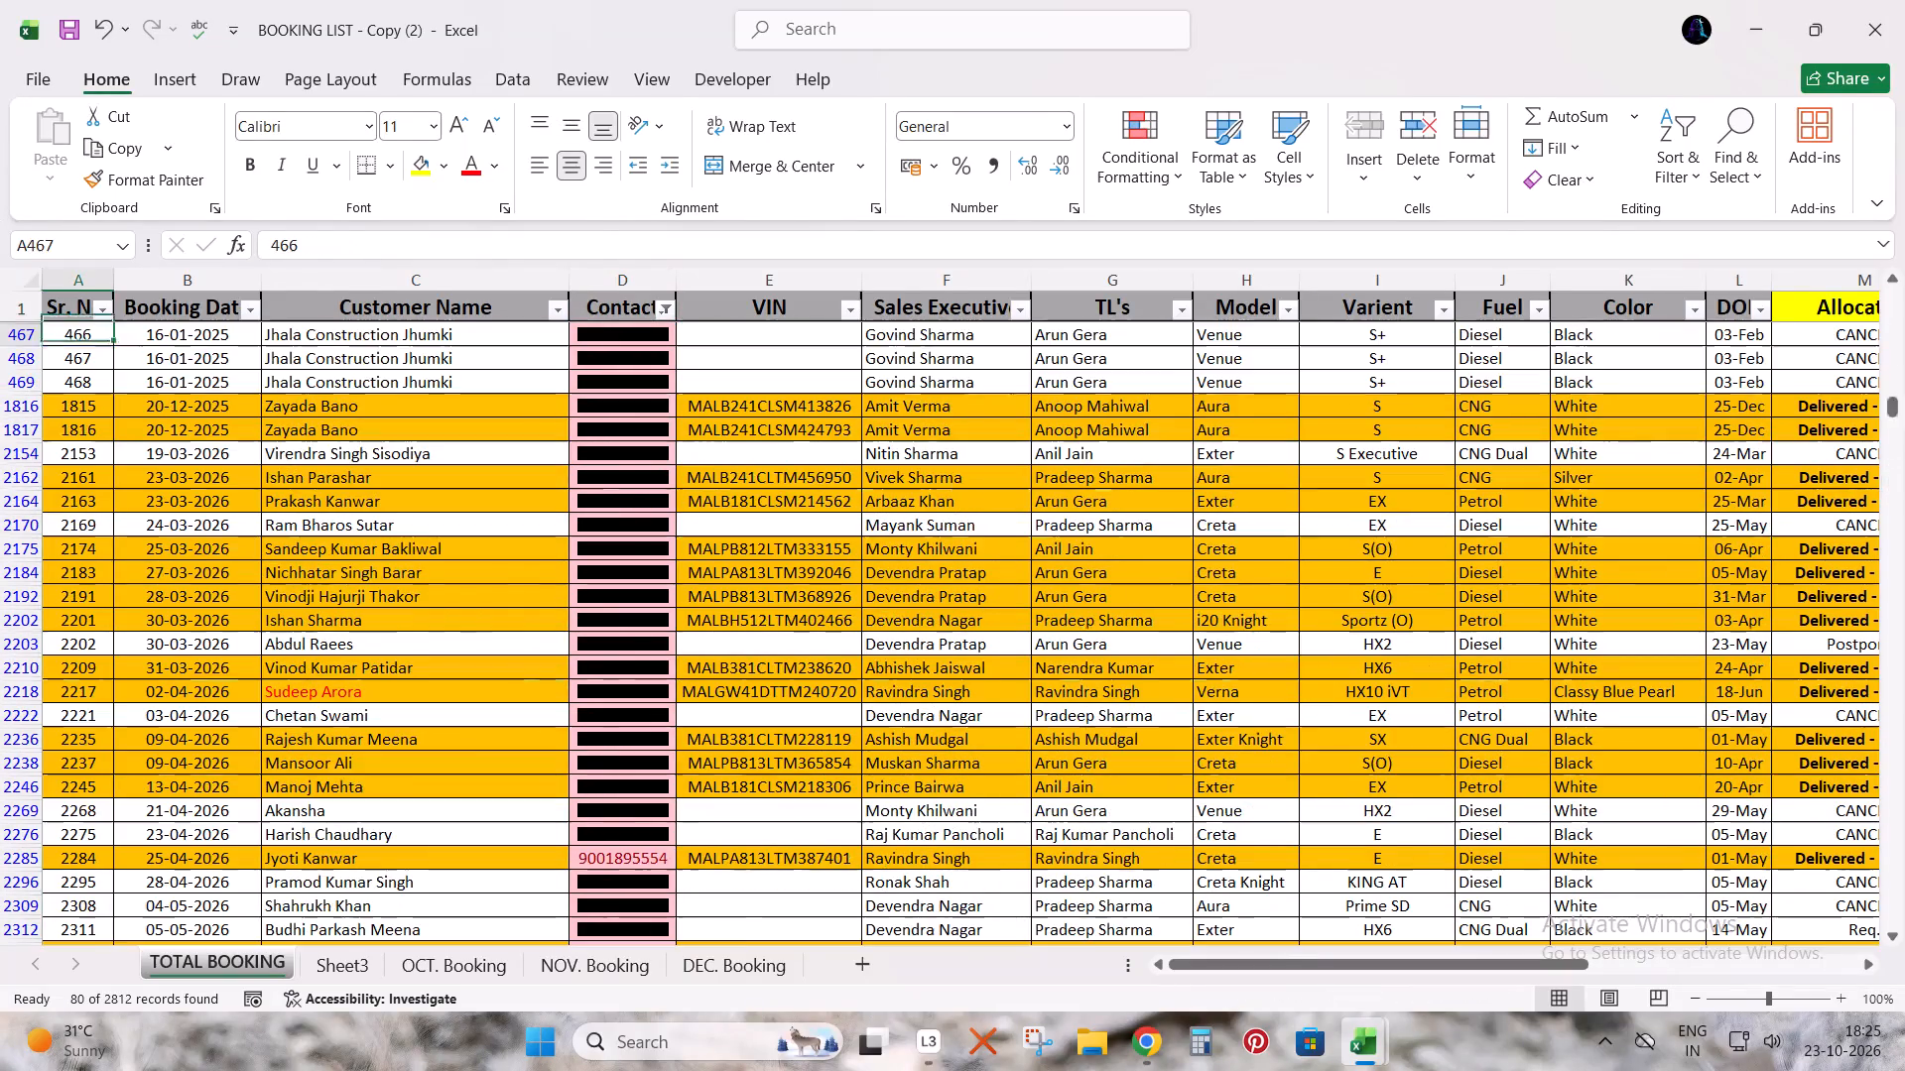
pyautogui.press('Up')
pyautogui.hotkey('ctrl', 'shift', 'Right')
pyautogui.hotkey('ctrl', 'shift', 'Down')
pyautogui.hotkey('ctrl', 'c')
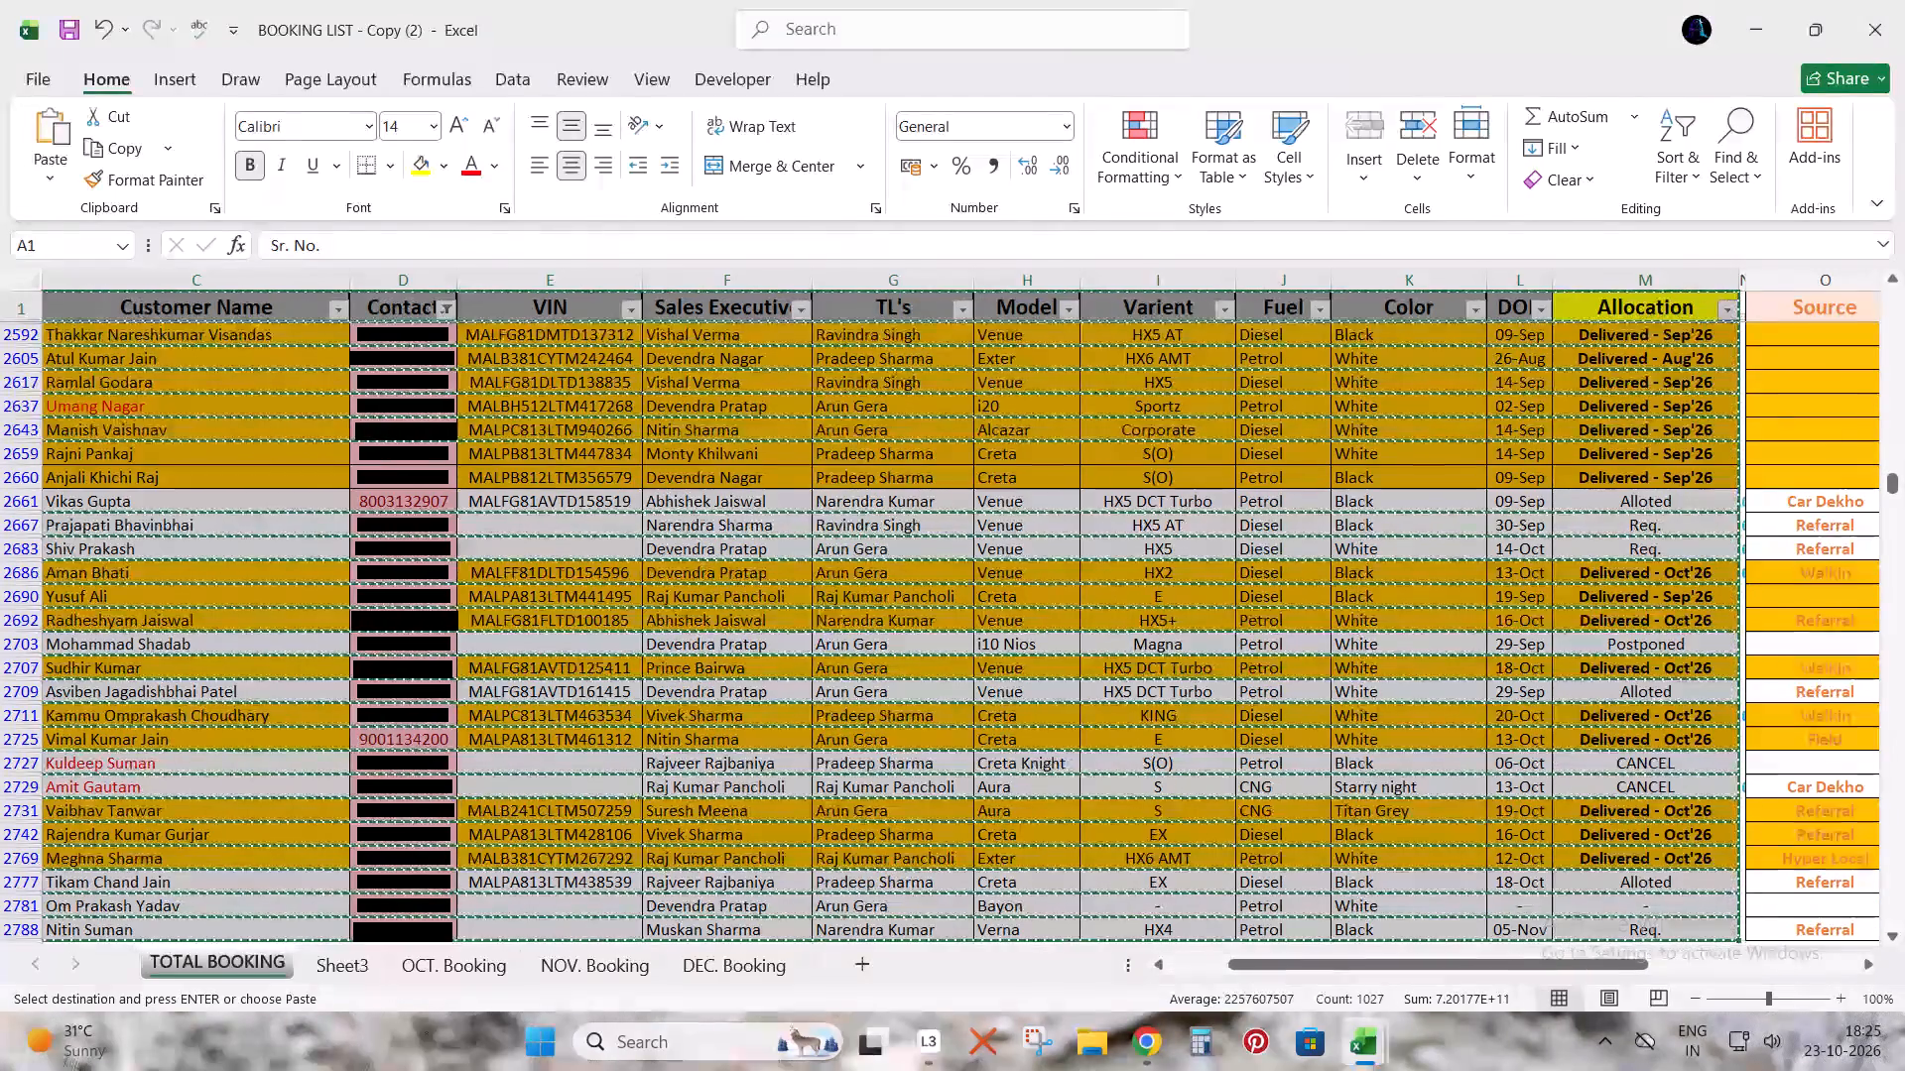
pyautogui.press('ctrl+alt+shift+super+x')
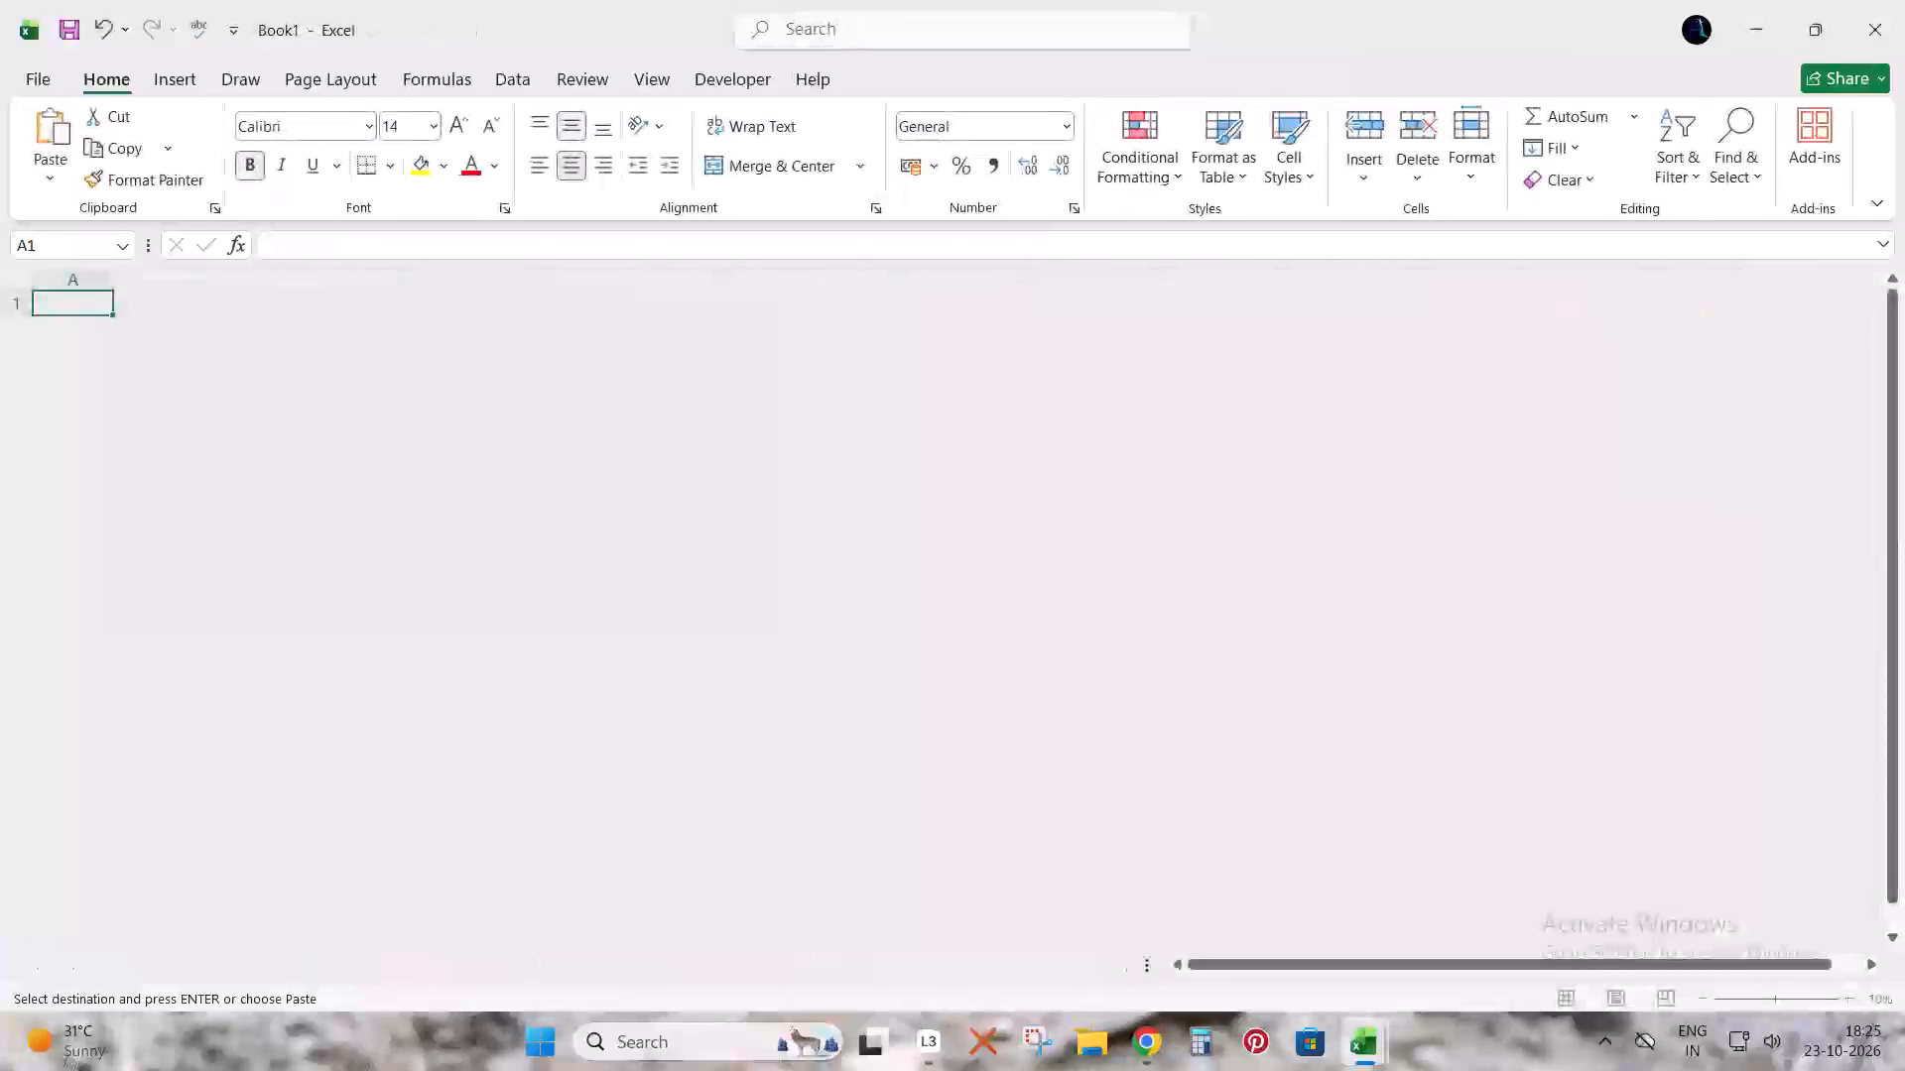
pyautogui.hotkey('ctrl', 'v')
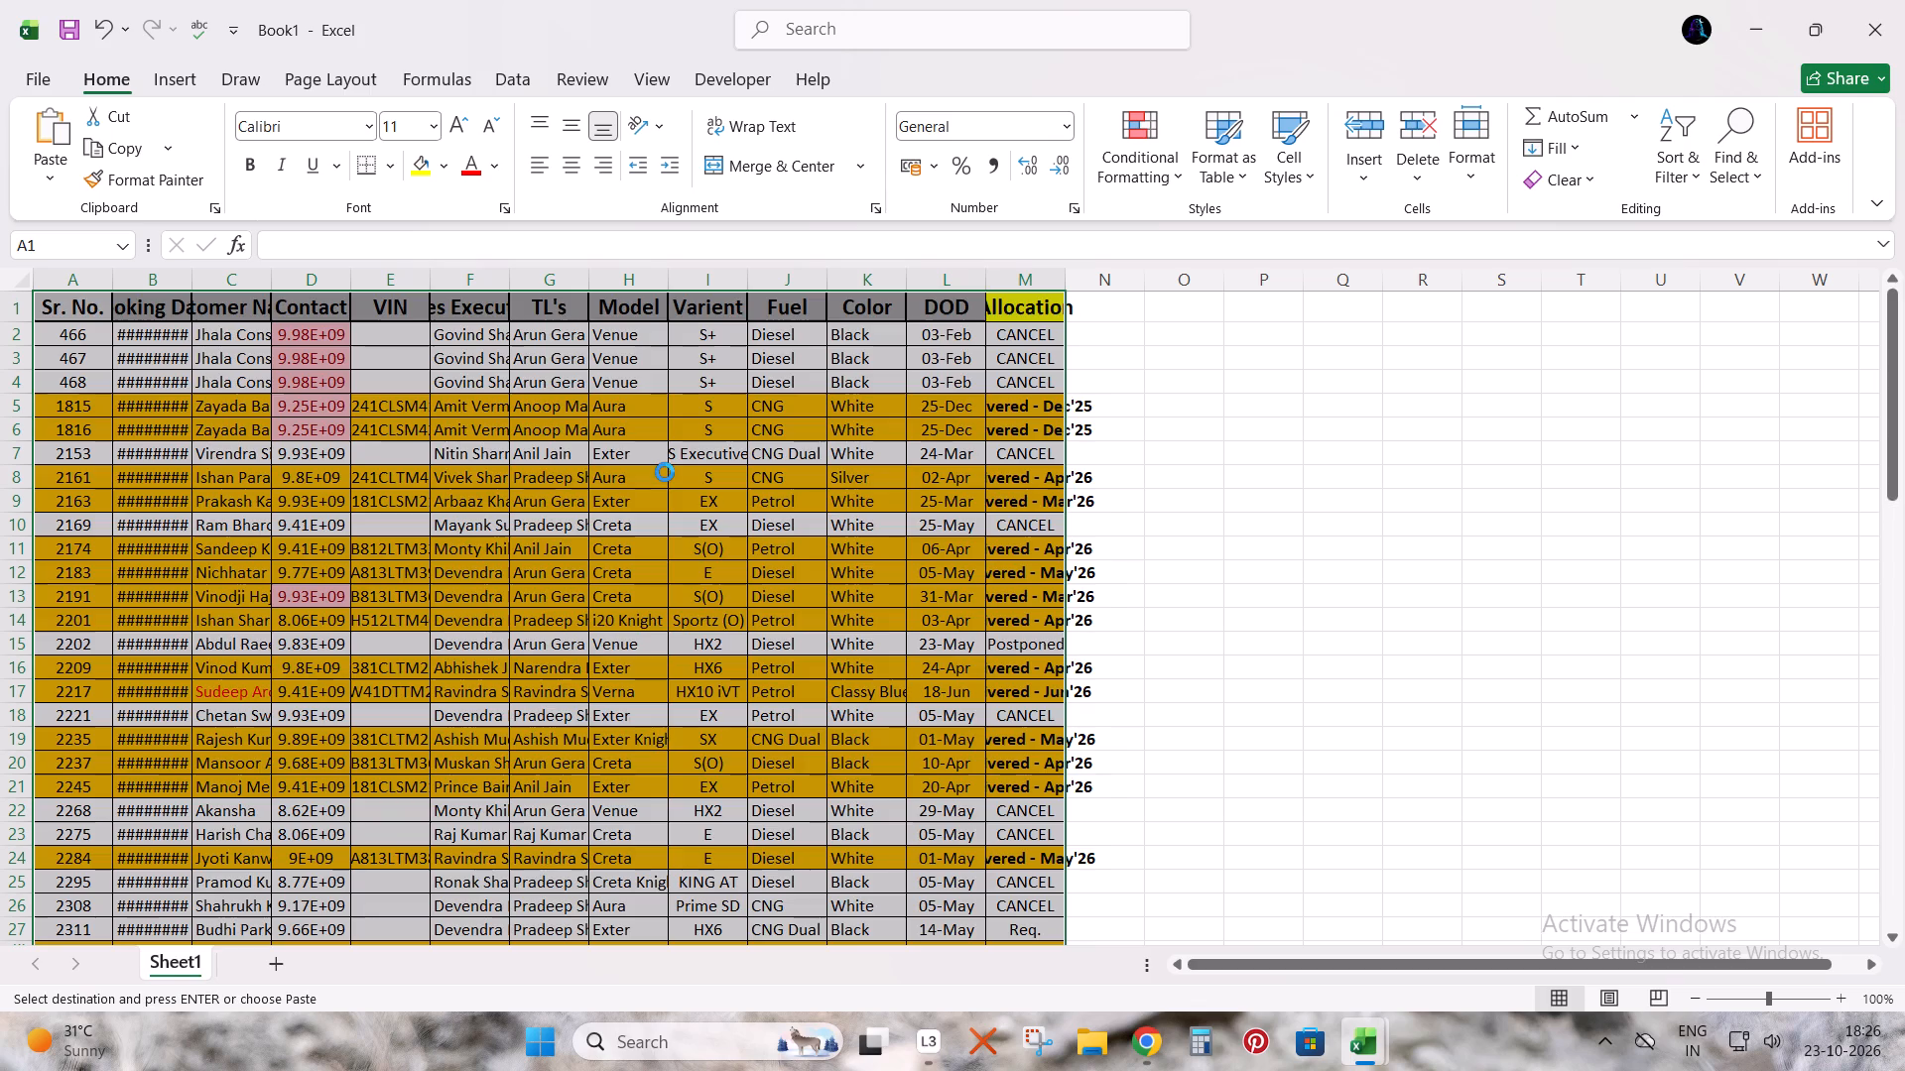
# Autofit all column widths on the new workbook's sheet.
pyautogui.press('Down')
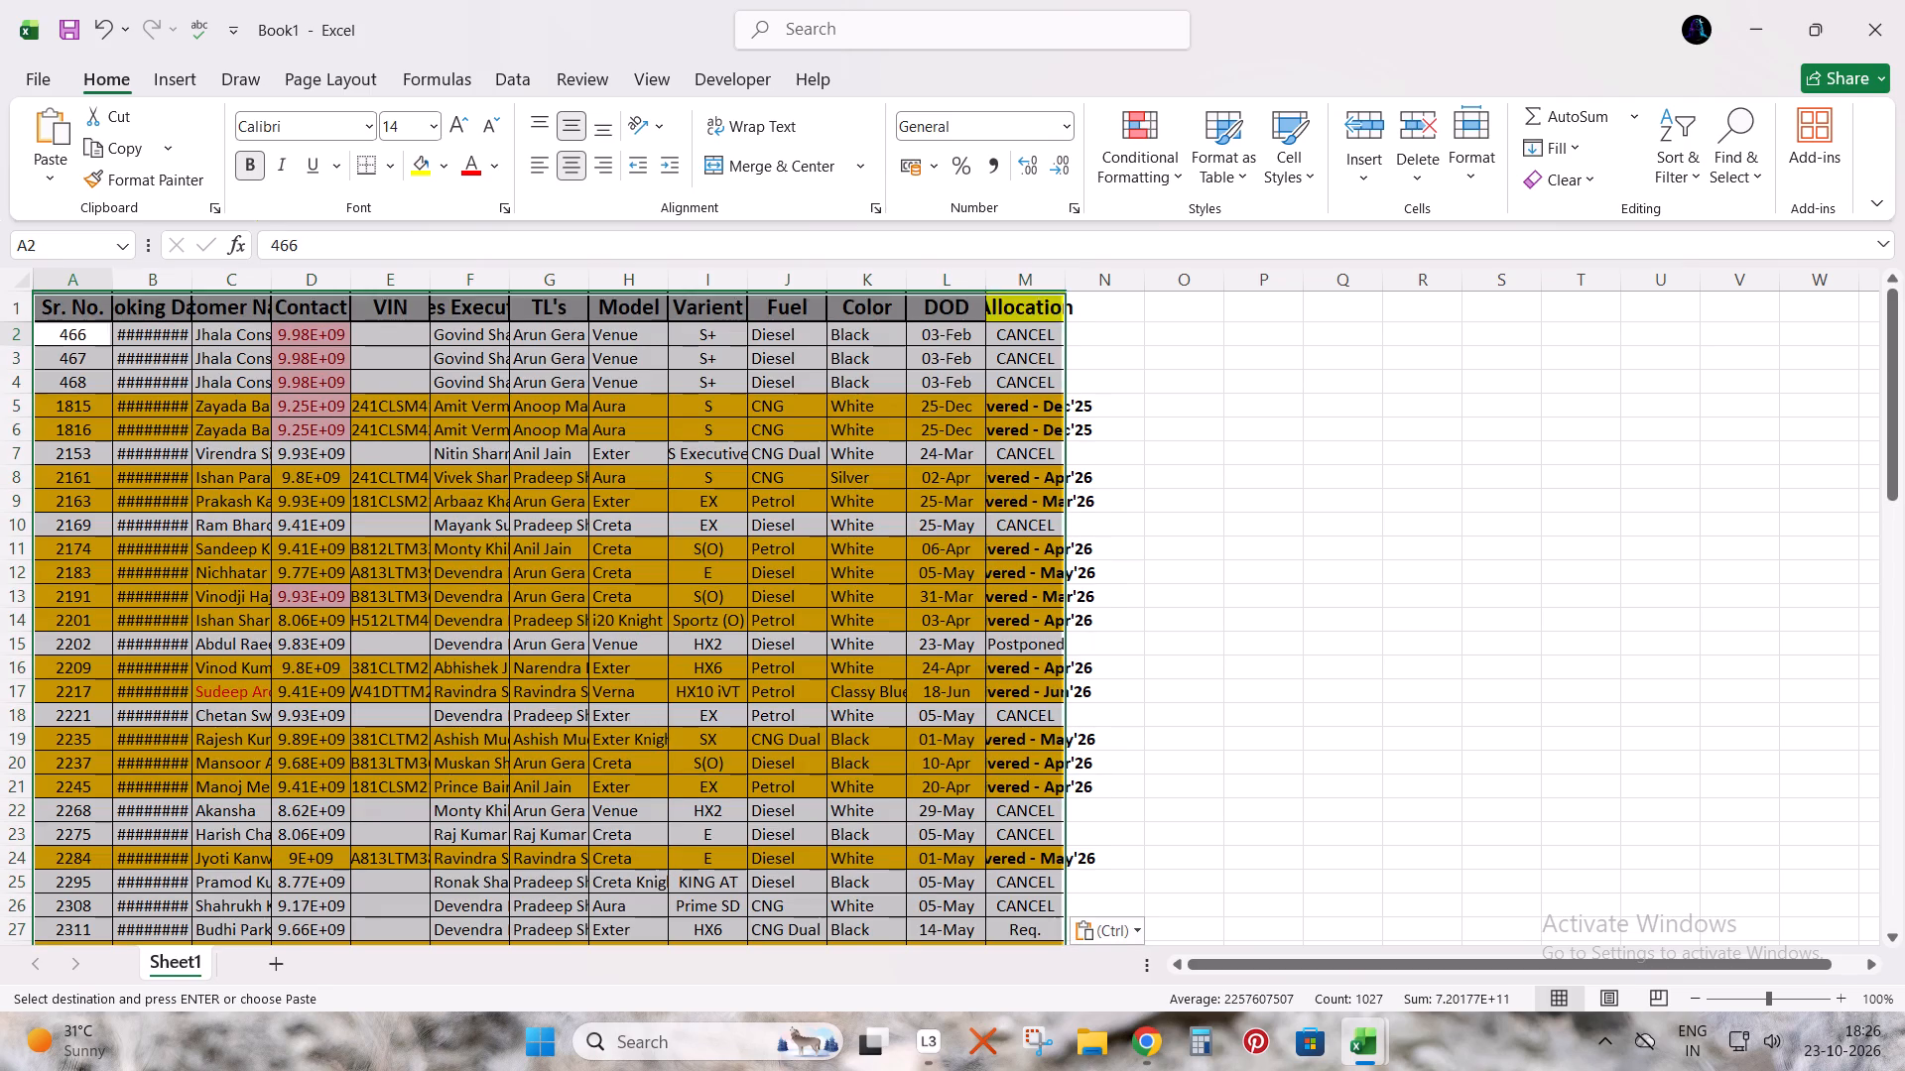
pyautogui.click(14, 274)
pyautogui.doubleClick(120, 272)
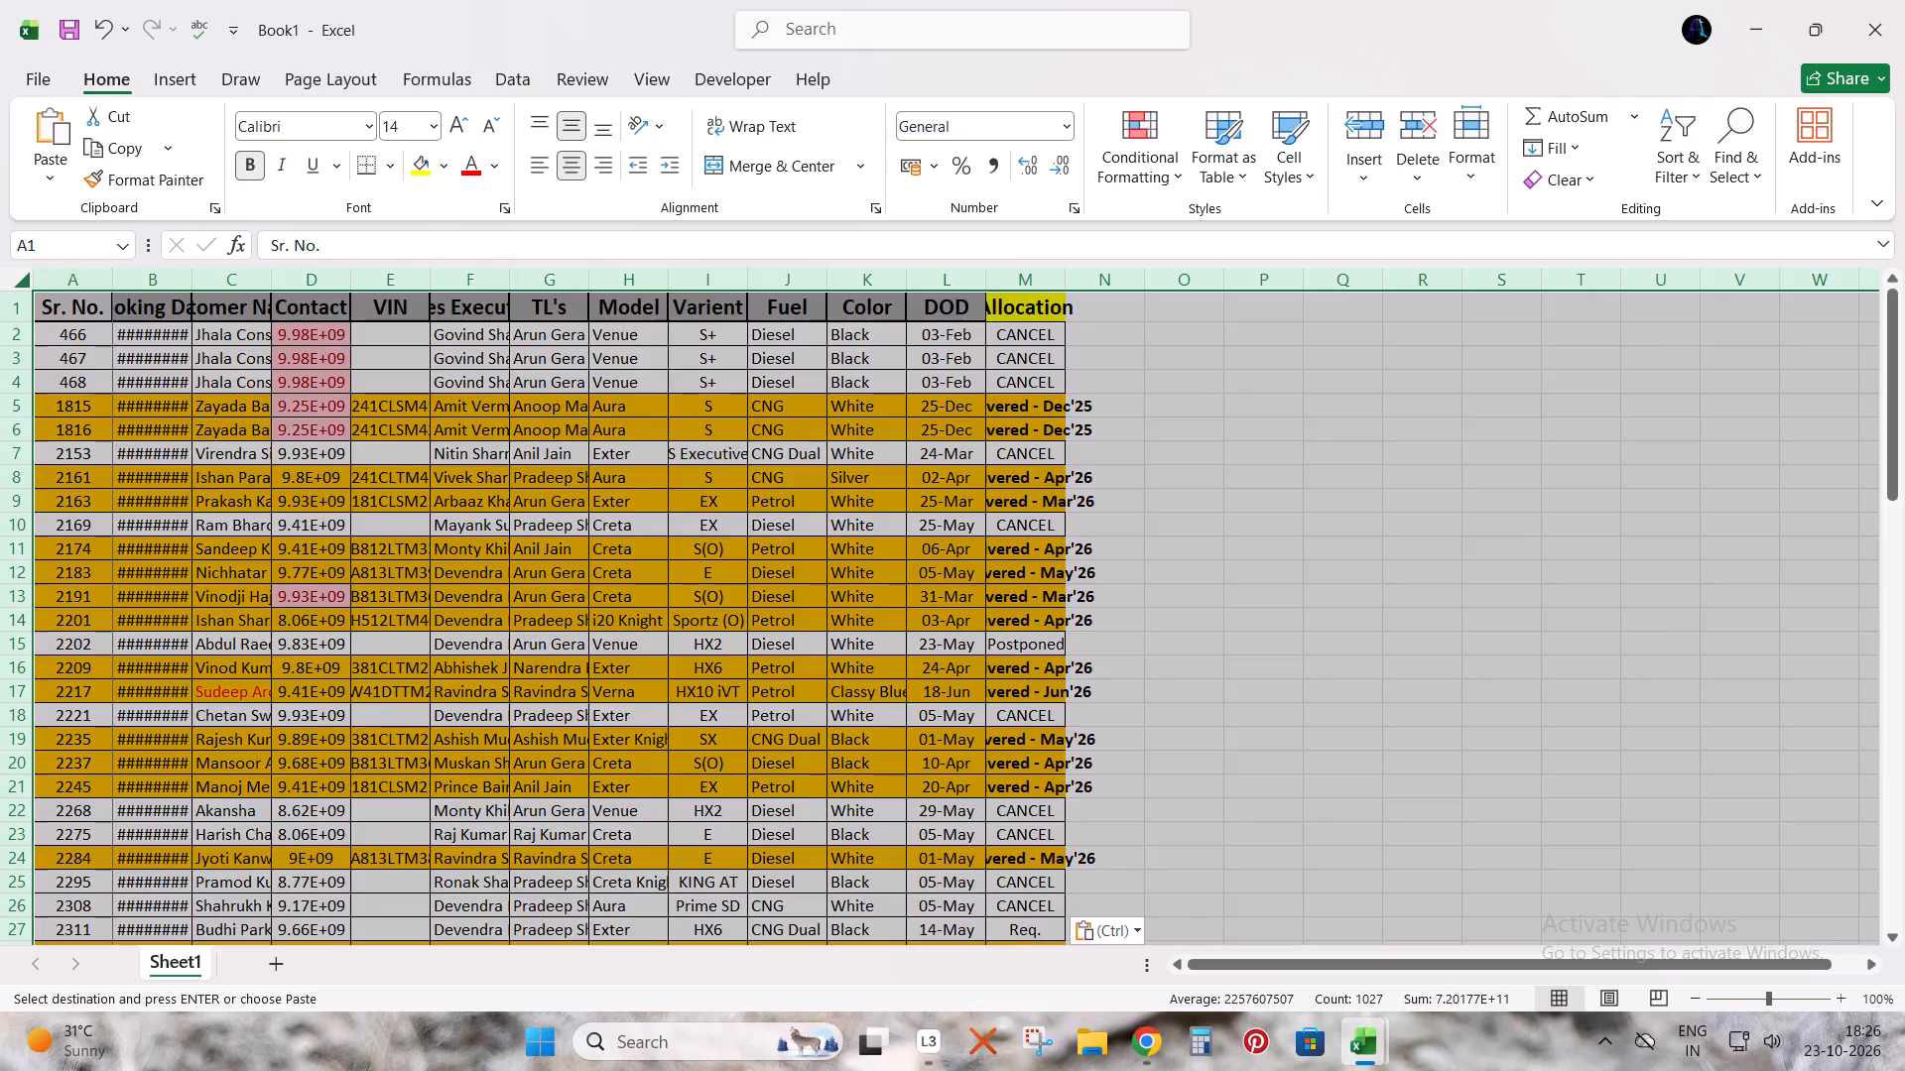
# Look up the contact in D4 on Sheet1 of Harmeet Hyundai till 21 Oct, and delete Book1 rows 2 to 4, Sr. Nos. 466 to 468.
pyautogui.click(398, 401)
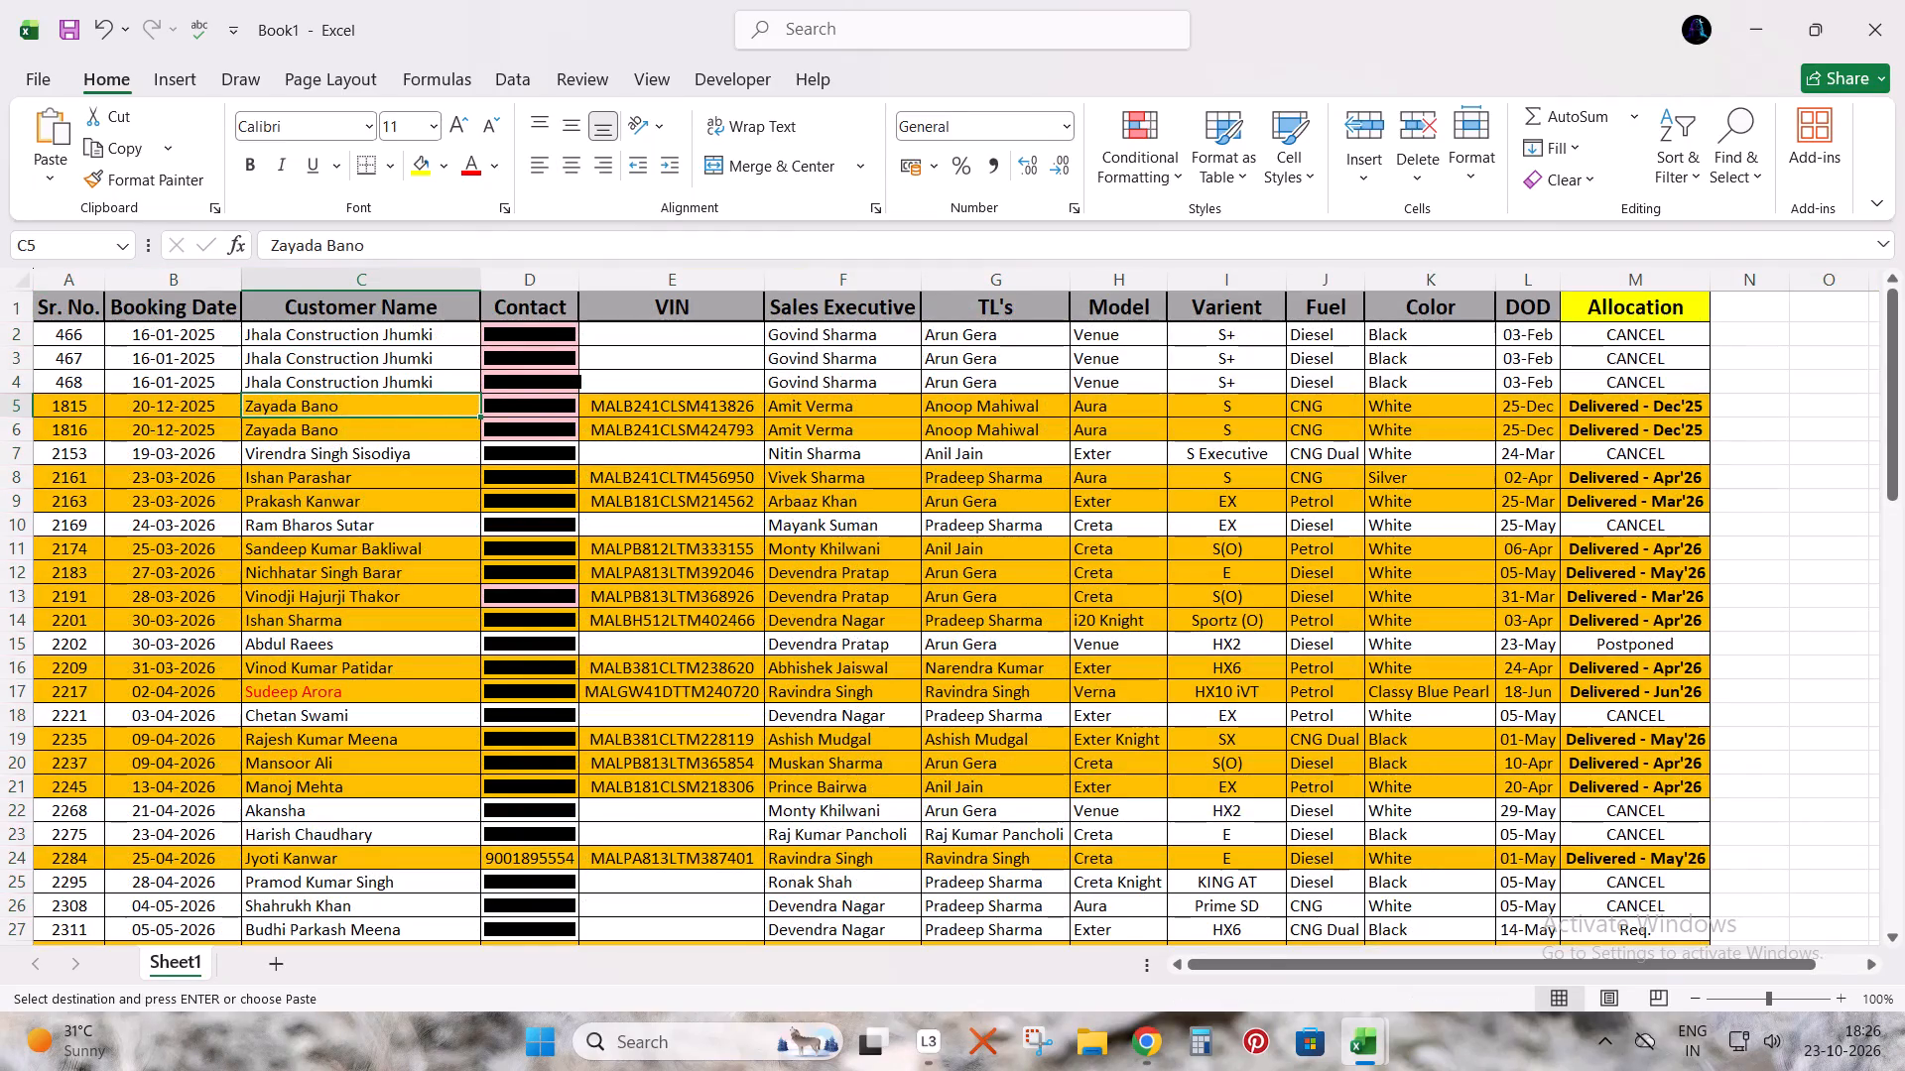
pyautogui.press('Up')
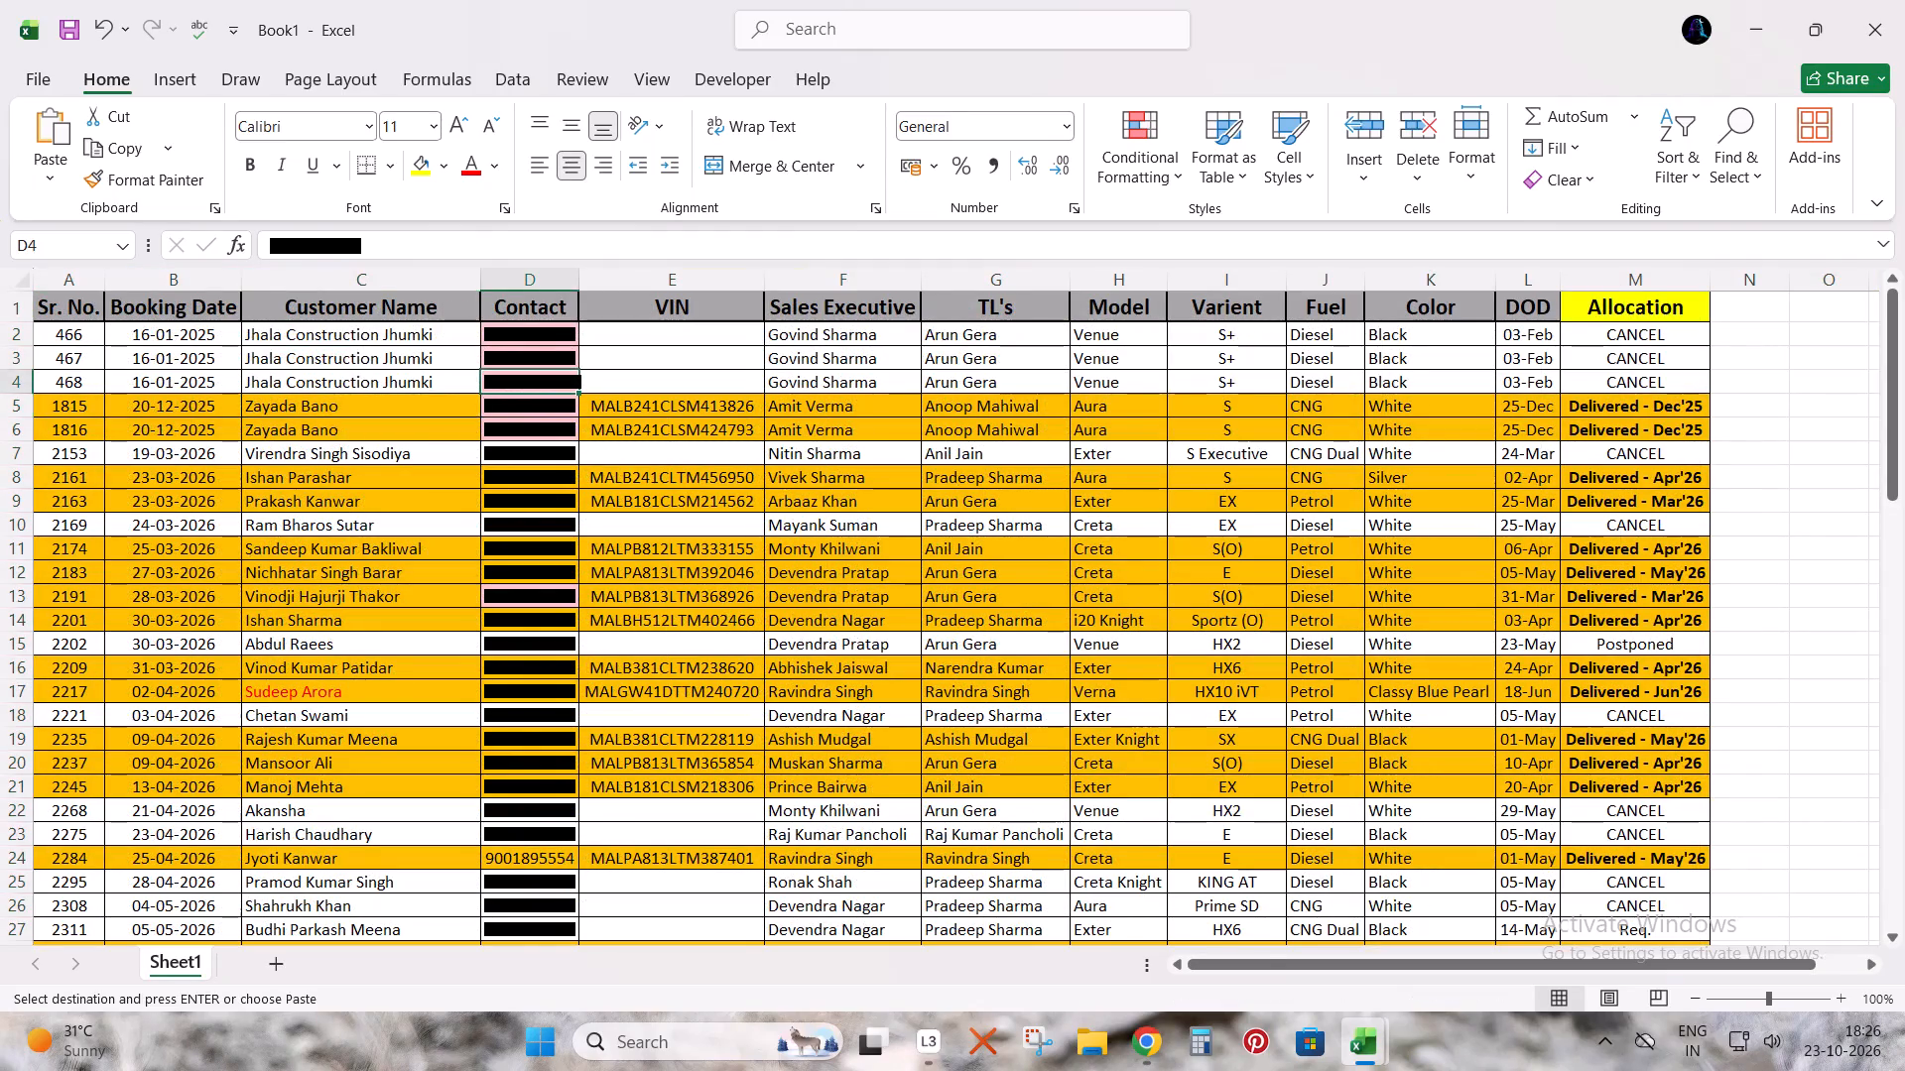
pyautogui.hotkey('ctrl', 'c')
pyautogui.hotkey('alt', 'Tab')
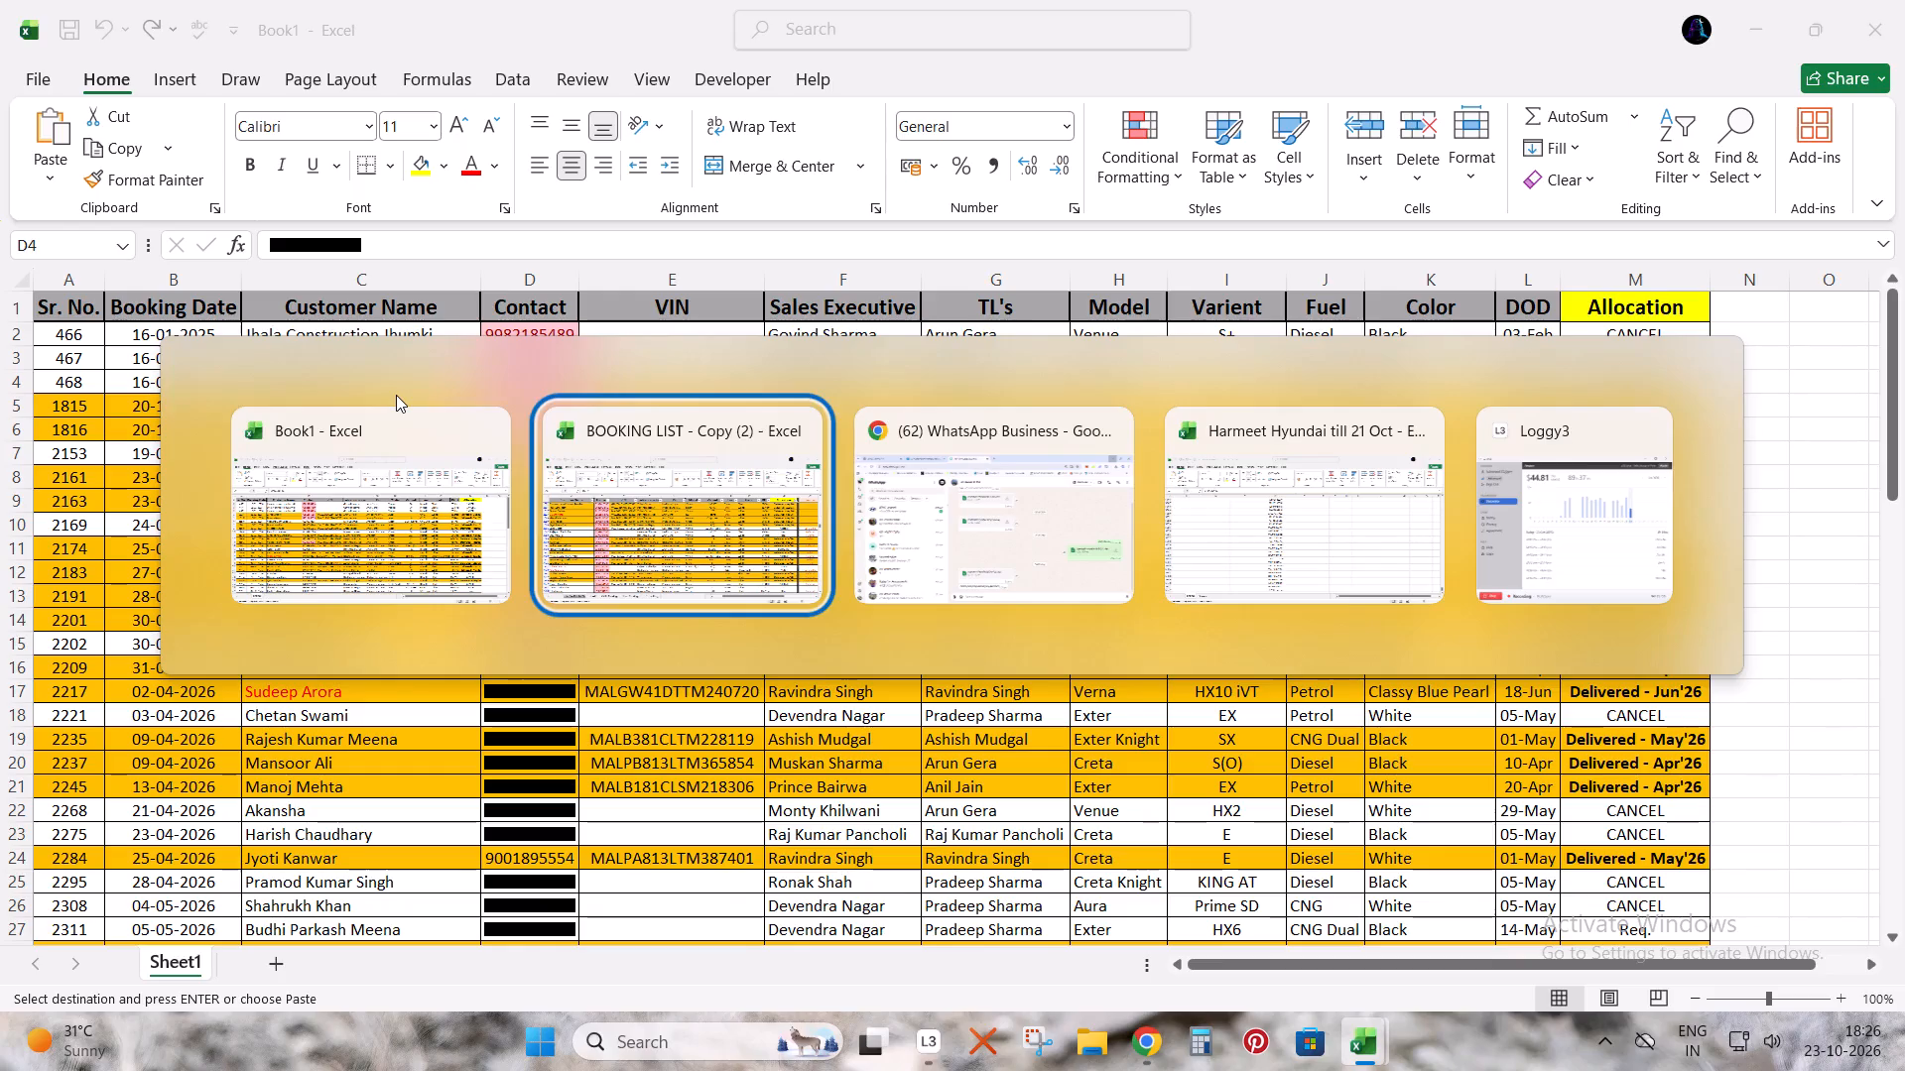
pyautogui.hotkey('alt', 'Tab')
pyautogui.hotkey('alt', 'Tab')
pyautogui.press('Right')
pyautogui.hotkey('ctrl', 'f')
pyautogui.hotkey('ctrl', 'v')
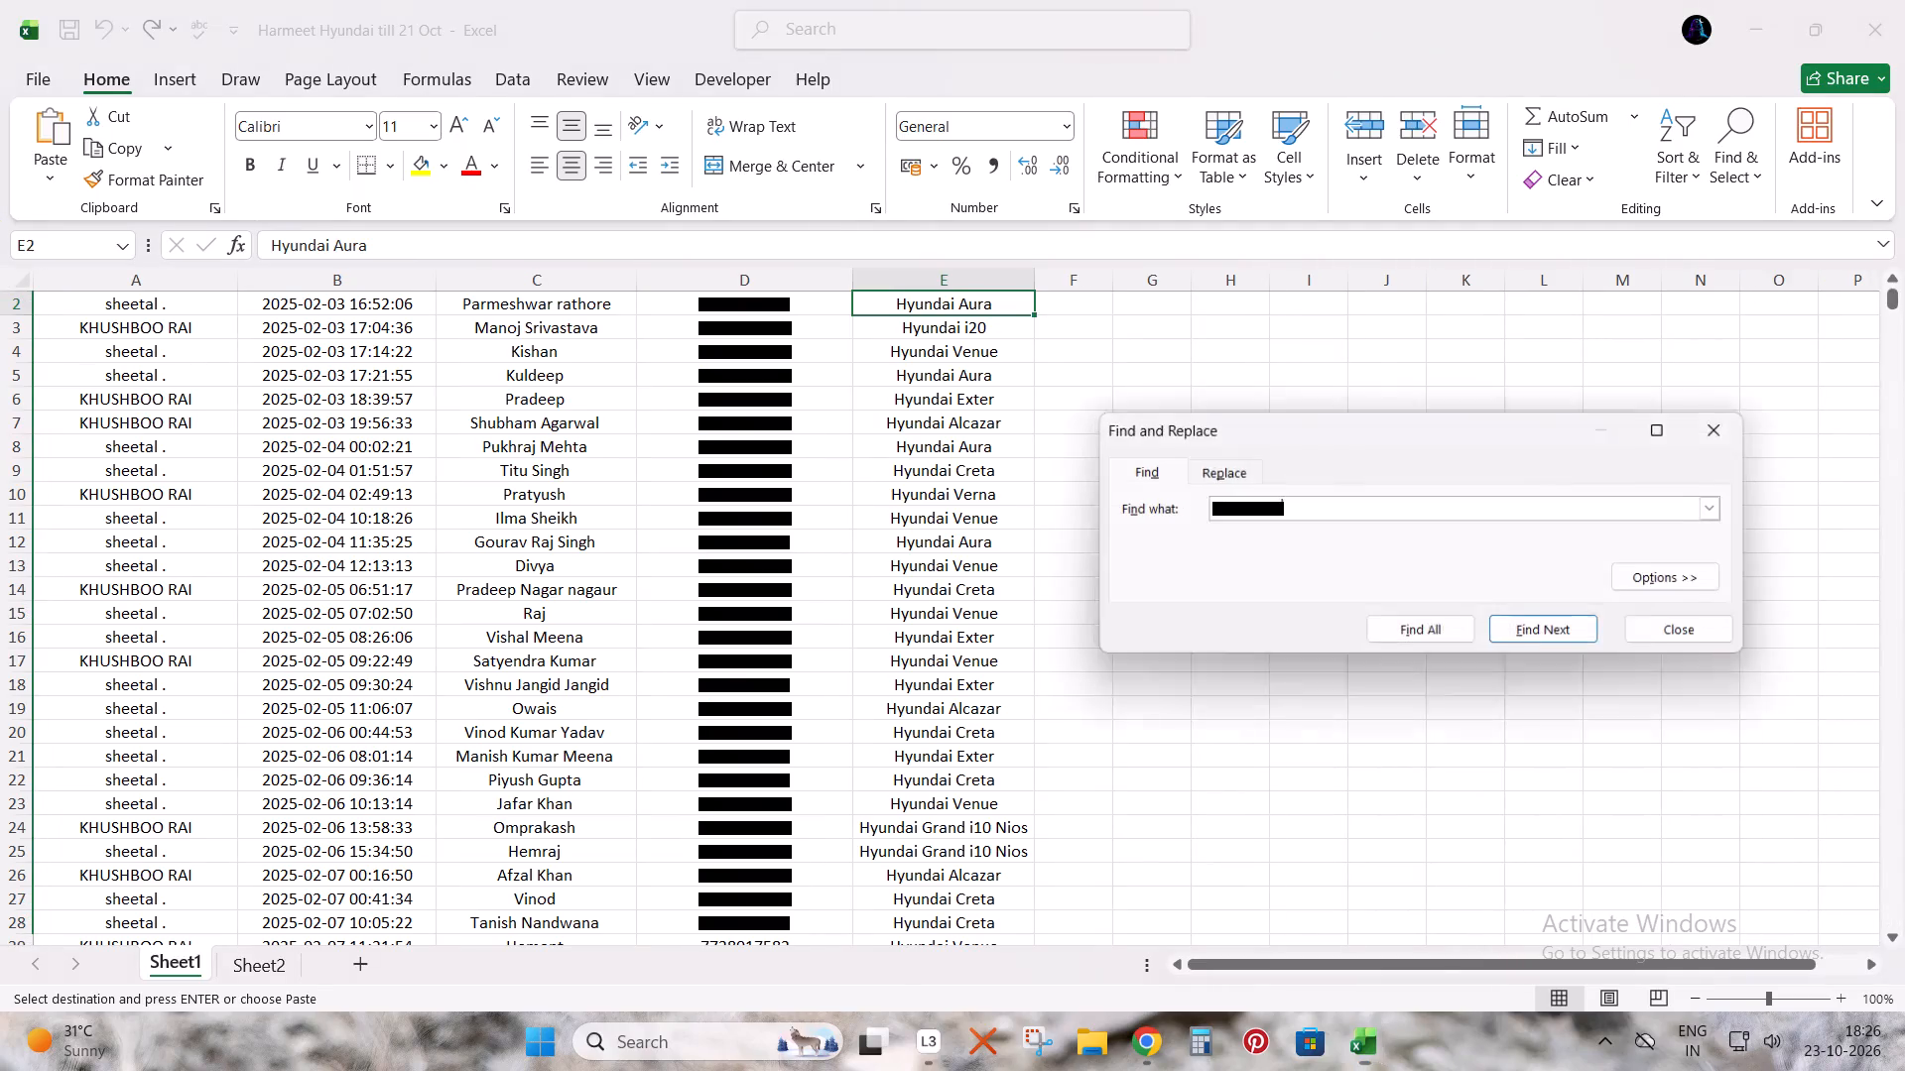
pyautogui.press('Return')
pyautogui.press('Return')
pyautogui.press('Escape')
pyautogui.hotkey('alt', '`')
pyautogui.hotkey('alt', 'Tab')
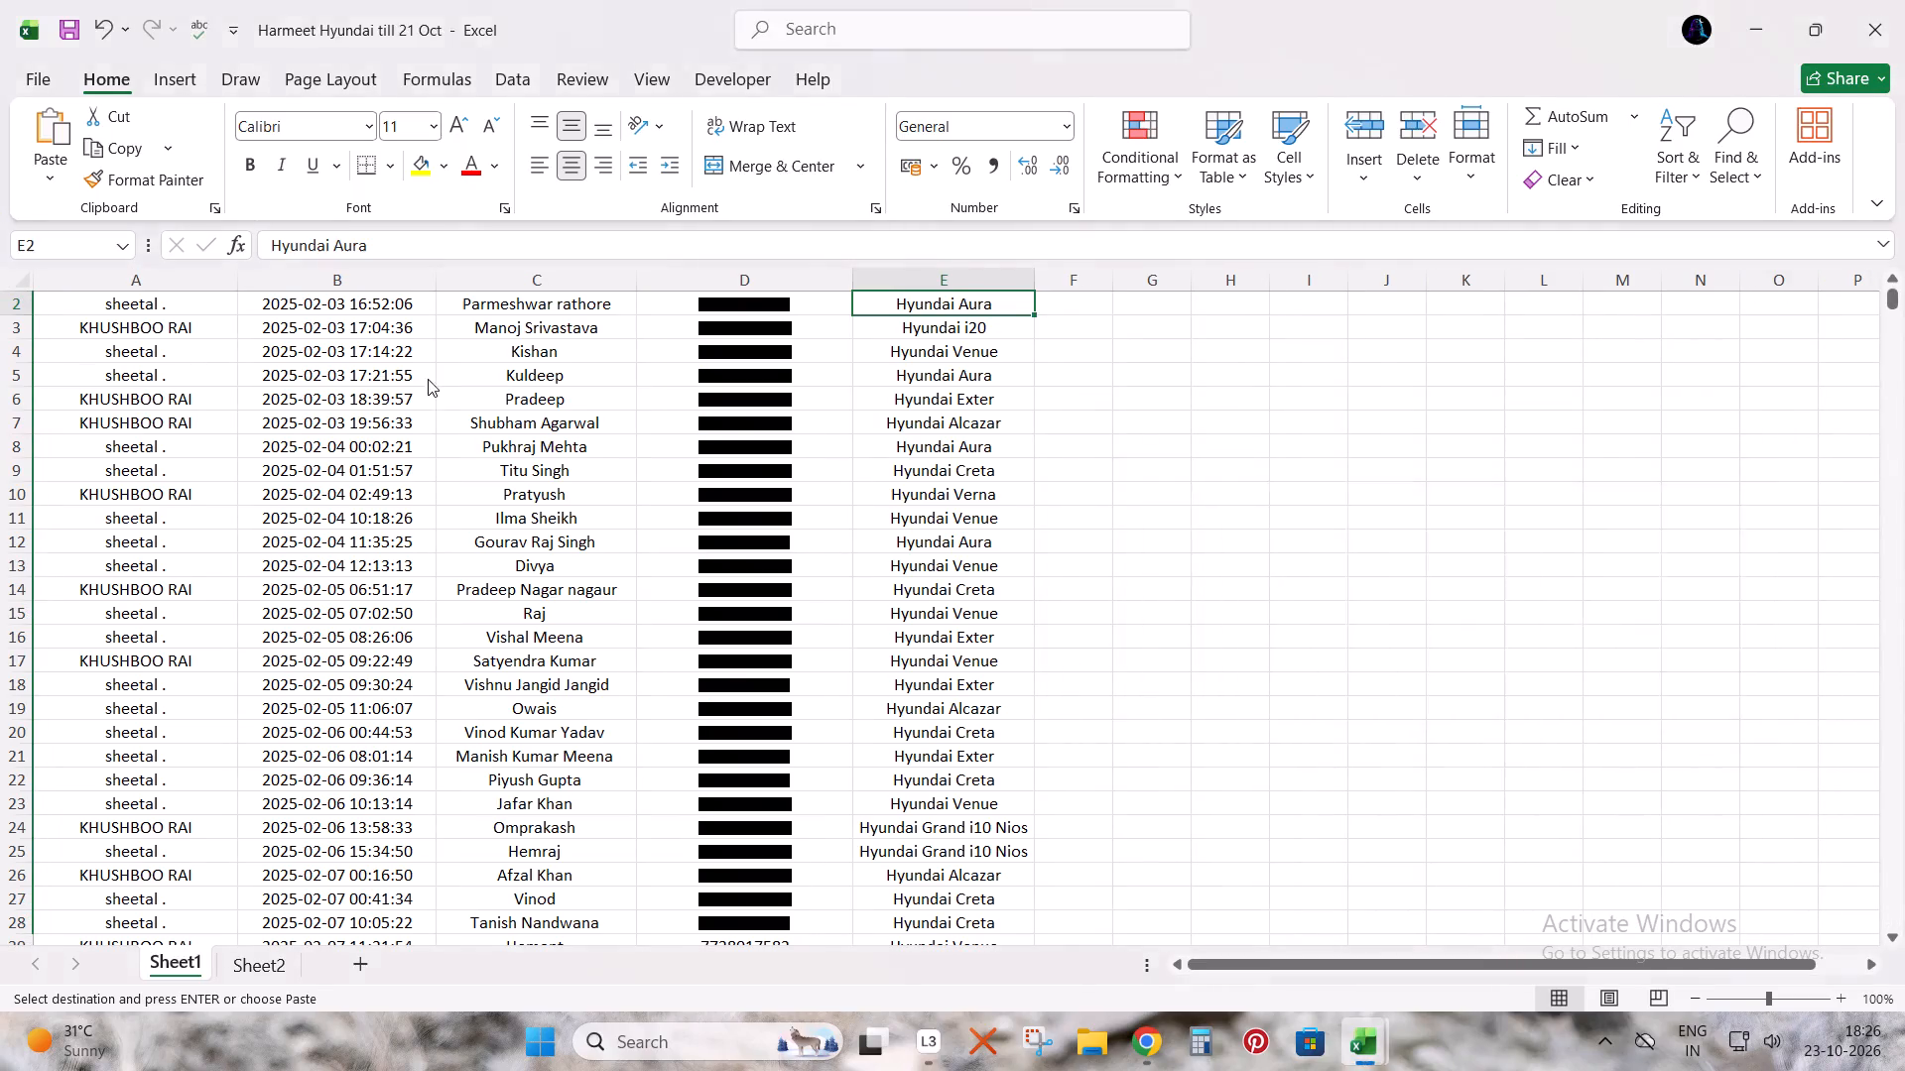
pyautogui.press('Up')
pyautogui.press('Up')
pyautogui.hotkey('shift', 'space')
pyautogui.hotkey('shift', 'Down')
pyautogui.hotkey('shift', 'Down')
pyautogui.hotkey('ctrl', '-')
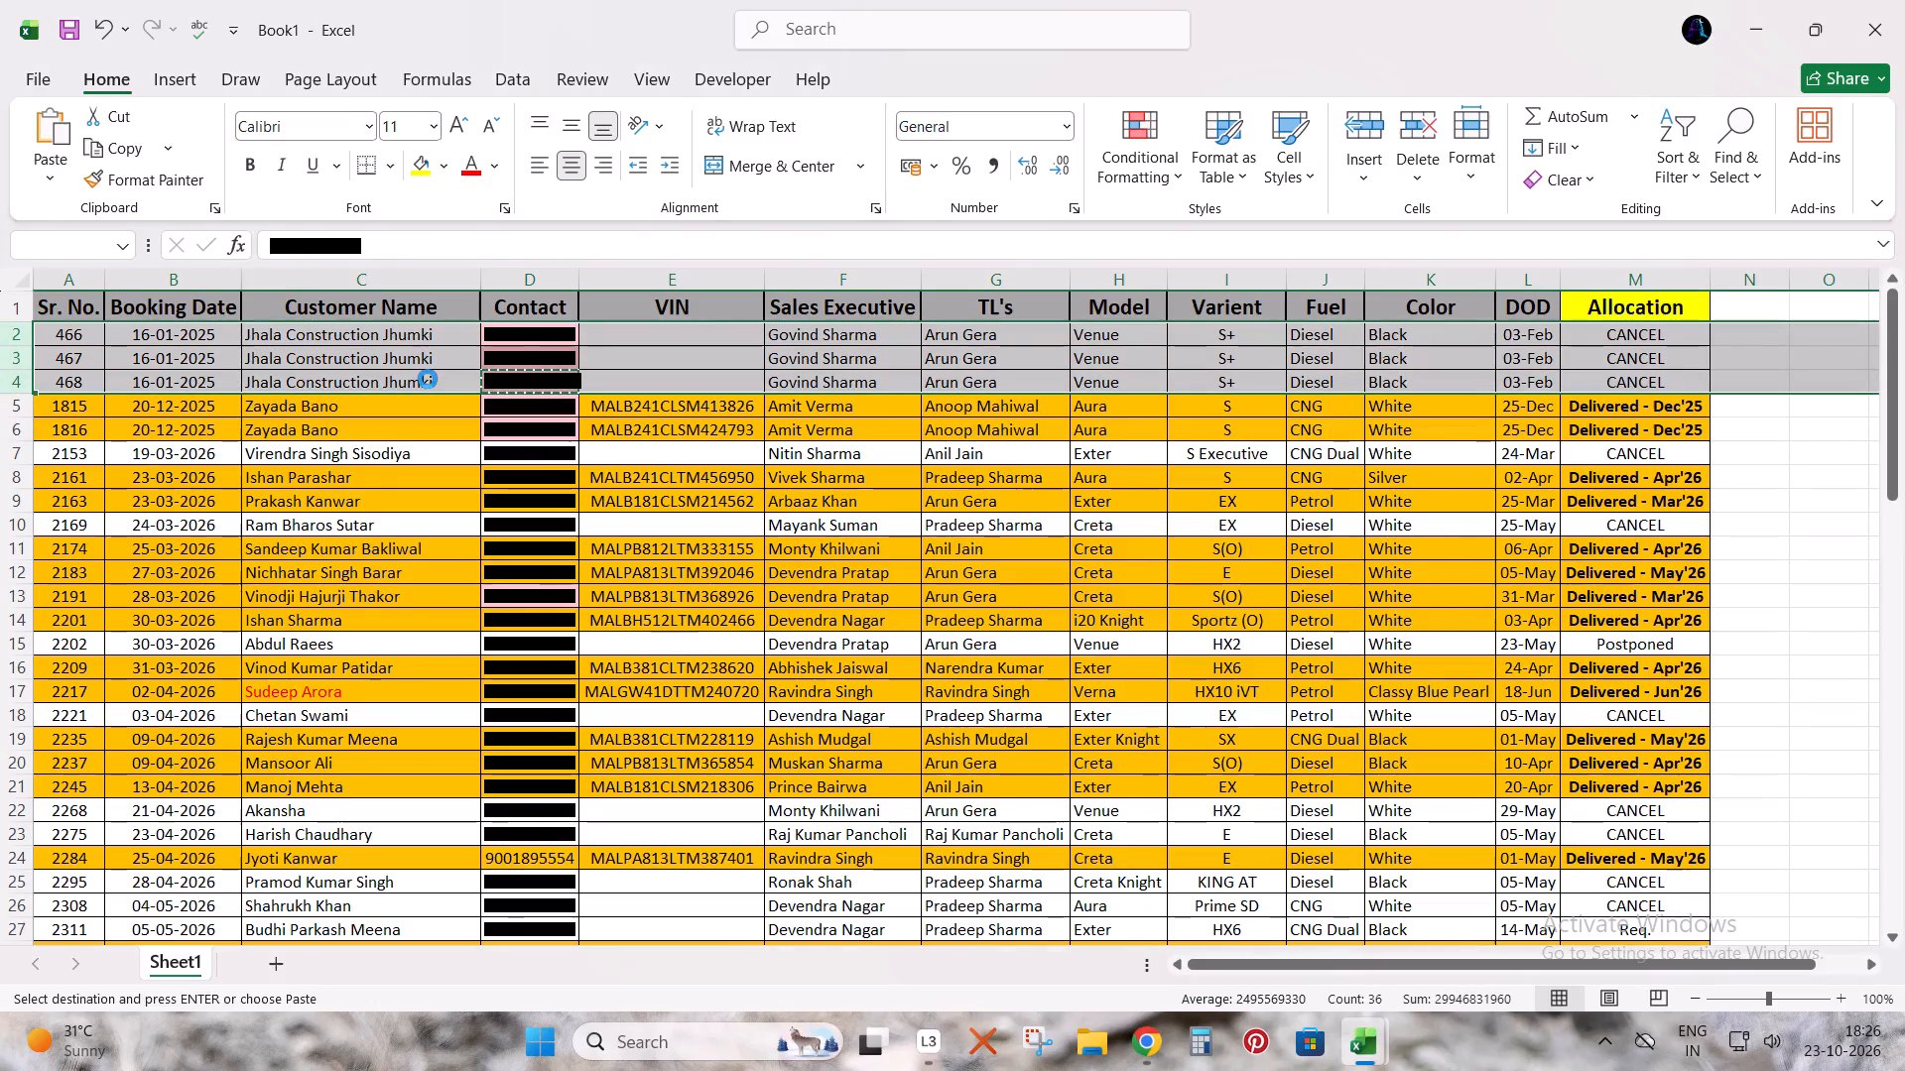
# Look up the contact of Sr. No. 1815 in the Harmeet Hyundai leads, and delete Book1 rows 2 and 3, Sr. Nos. 1815 and 1816.
pyautogui.press('Down')
pyautogui.press('Up')
pyautogui.hotkey('ctrl', 'c')
pyautogui.hotkey('alt', 'Tab')
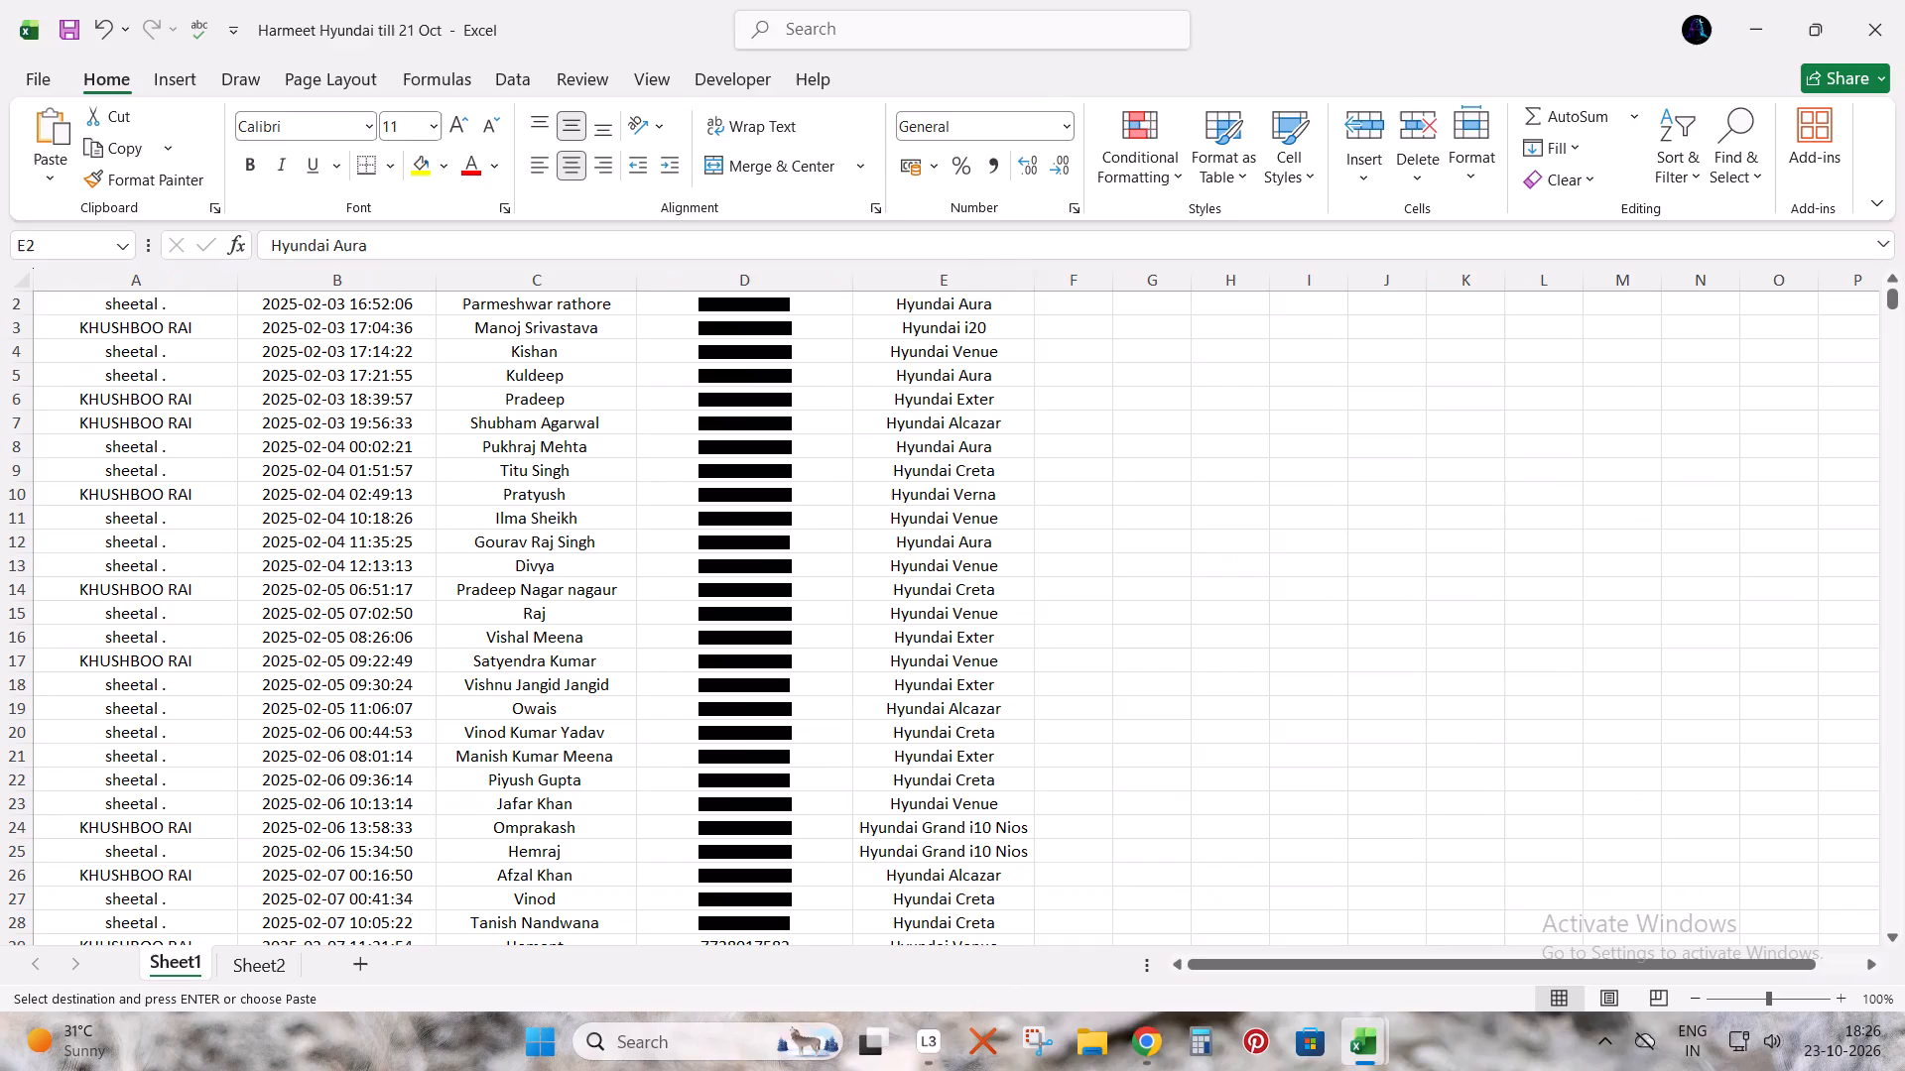
pyautogui.press('Right')
pyautogui.hotkey('ctrl', 'f')
pyautogui.hotkey('ctrl', 'v')
pyautogui.press('Return')
pyautogui.press('Return')
pyautogui.press('Return')
pyautogui.press('Return')
pyautogui.press('Escape')
pyautogui.press('Escape')
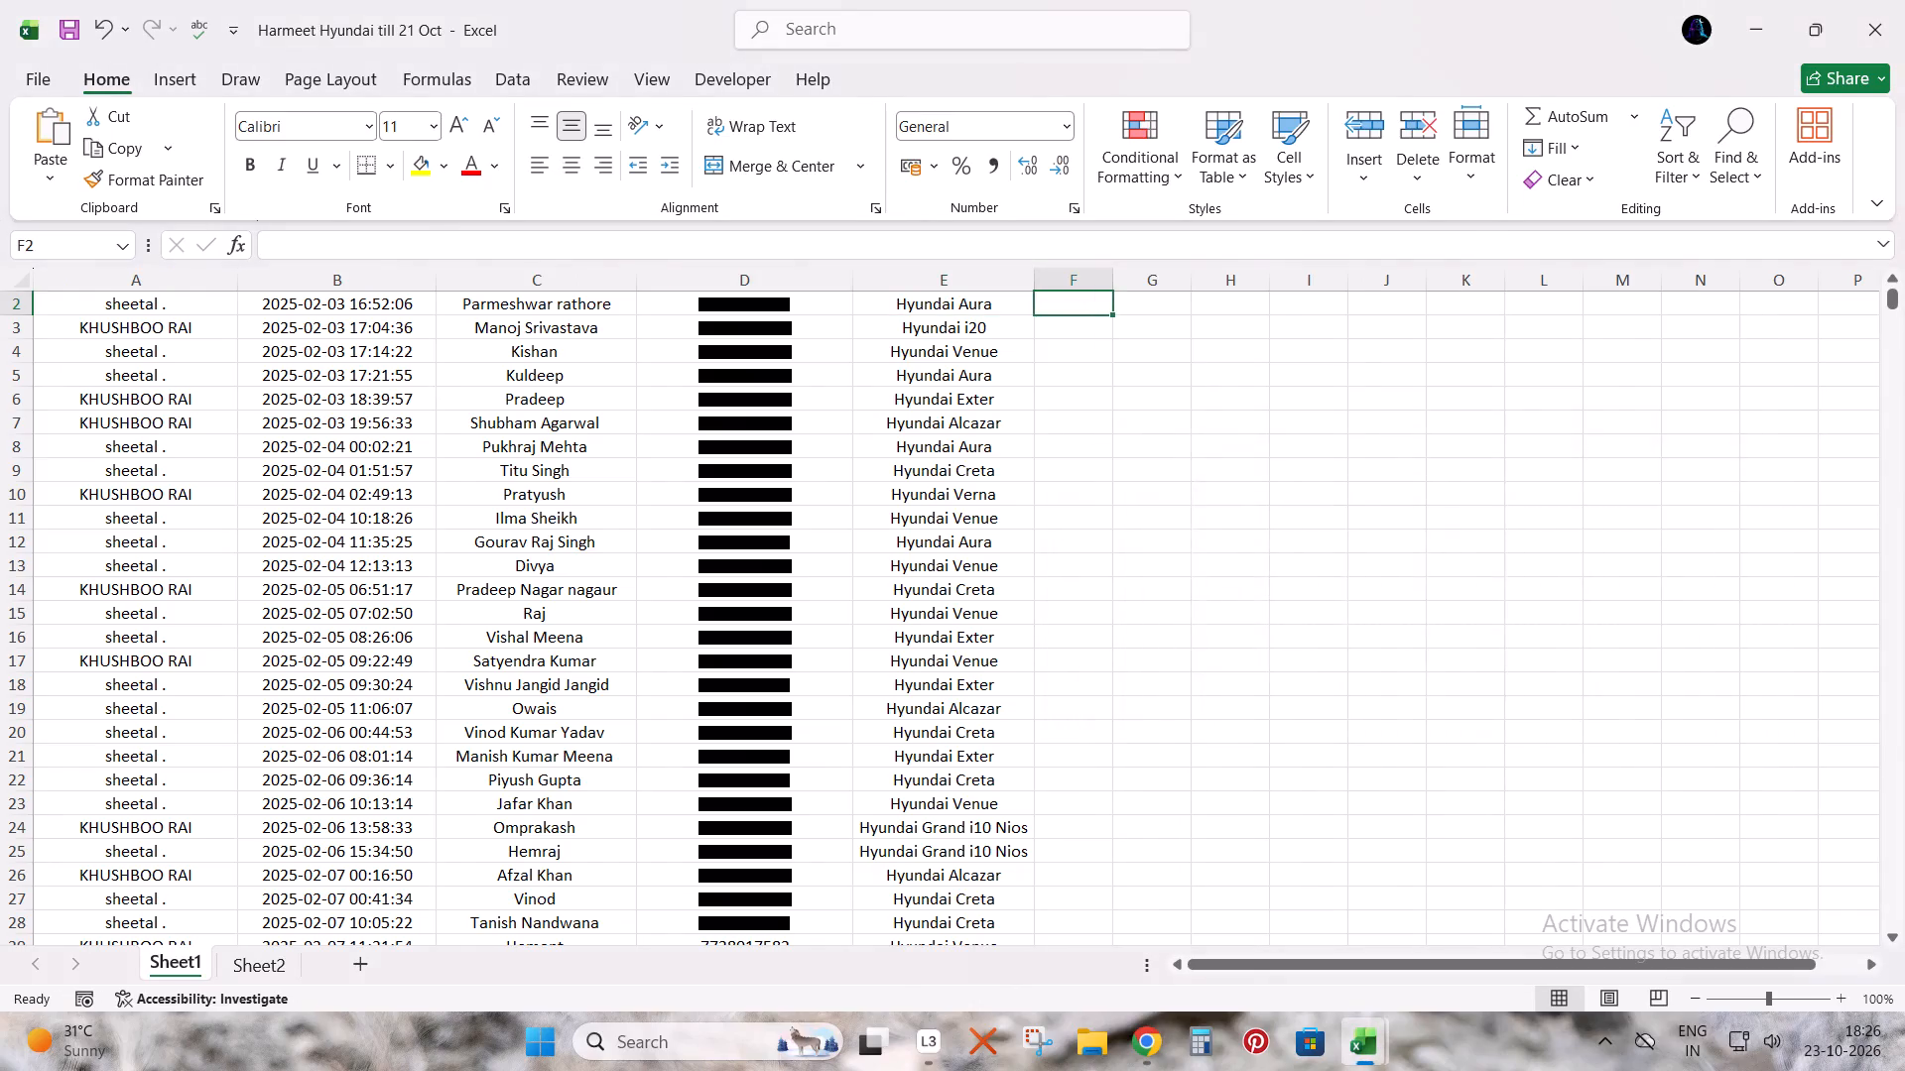
pyautogui.hotkey('alt', 'Tab')
pyautogui.hotkey('shift', 'space')
pyautogui.hotkey('shift', 'Down')
pyautogui.hotkey('ctrl', '-')
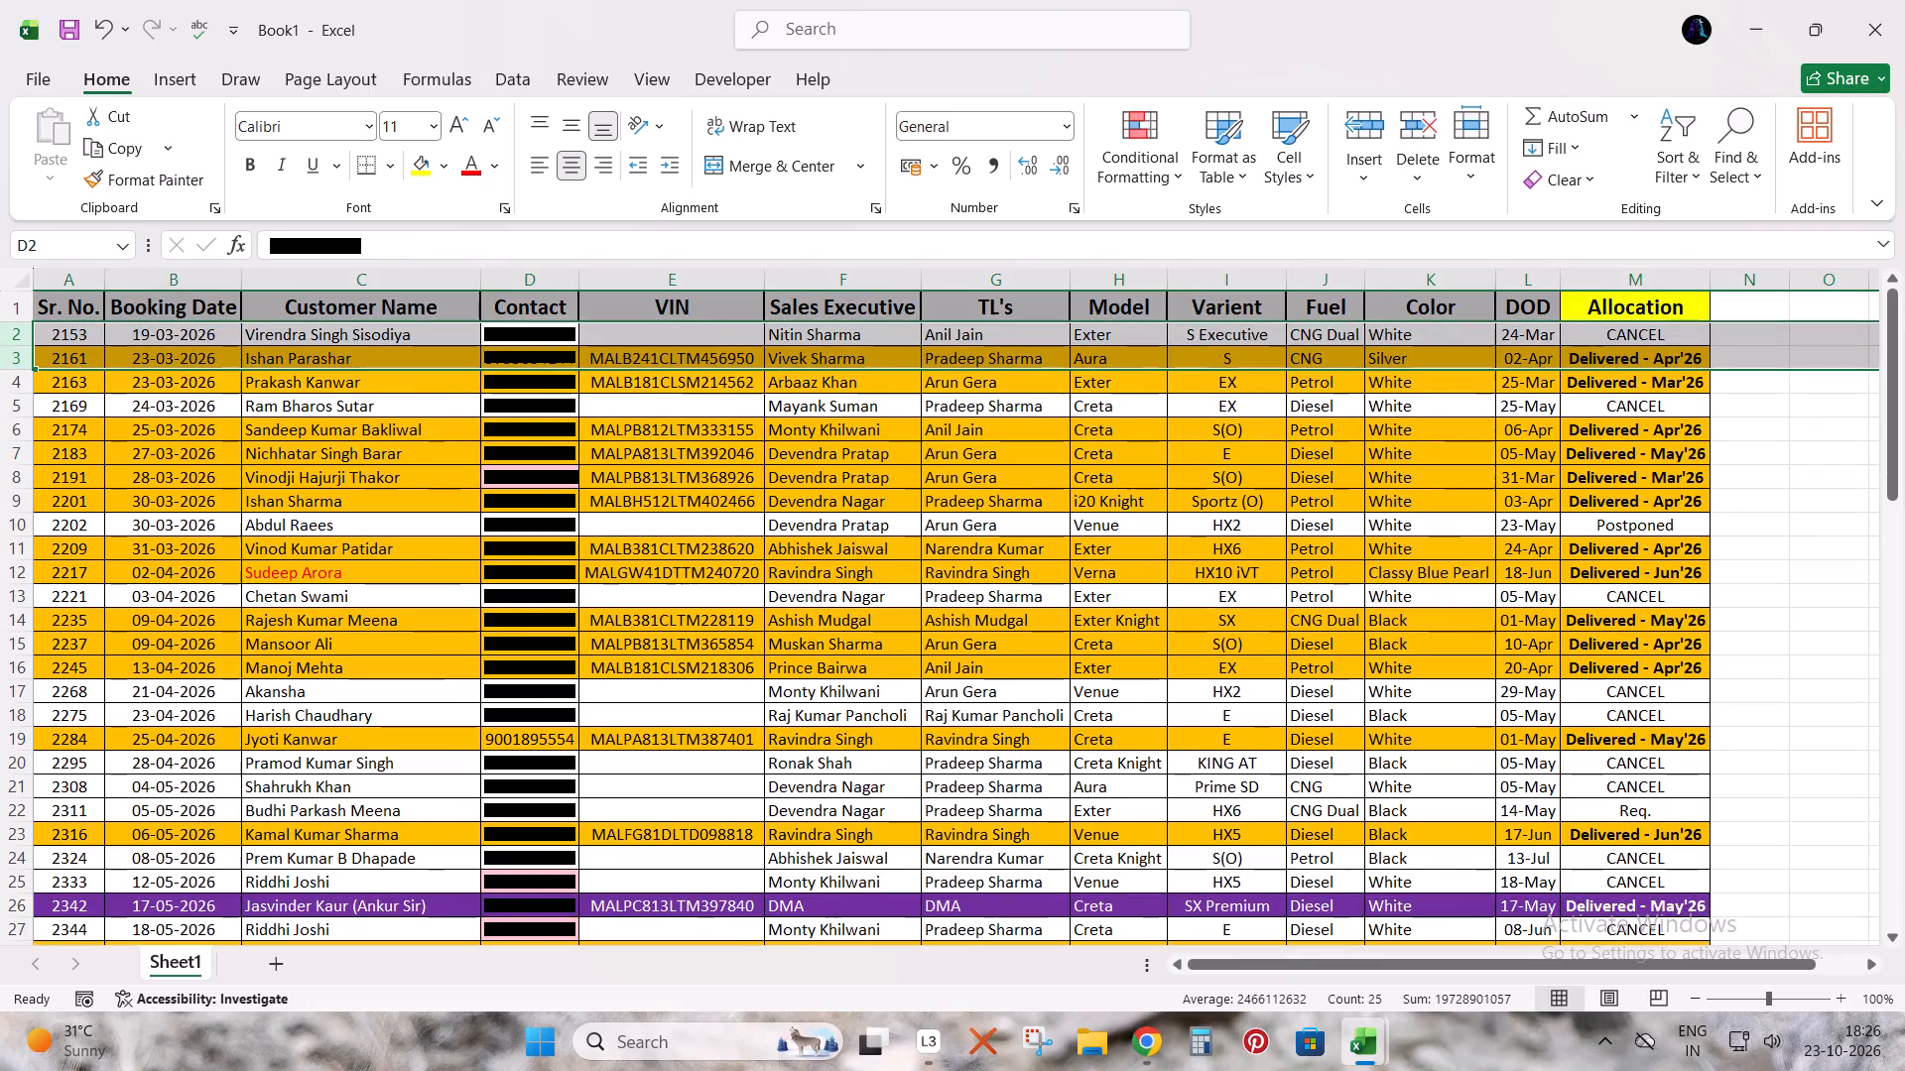
# Look up the highlighted contact of Sr. No. 2191 in the Harmeet Hyundai leads and delete its booking row in Book1.
pyautogui.click(541, 468)
pyautogui.hotkey('ctrl', 'c')
pyautogui.hotkey('alt', 'Tab')
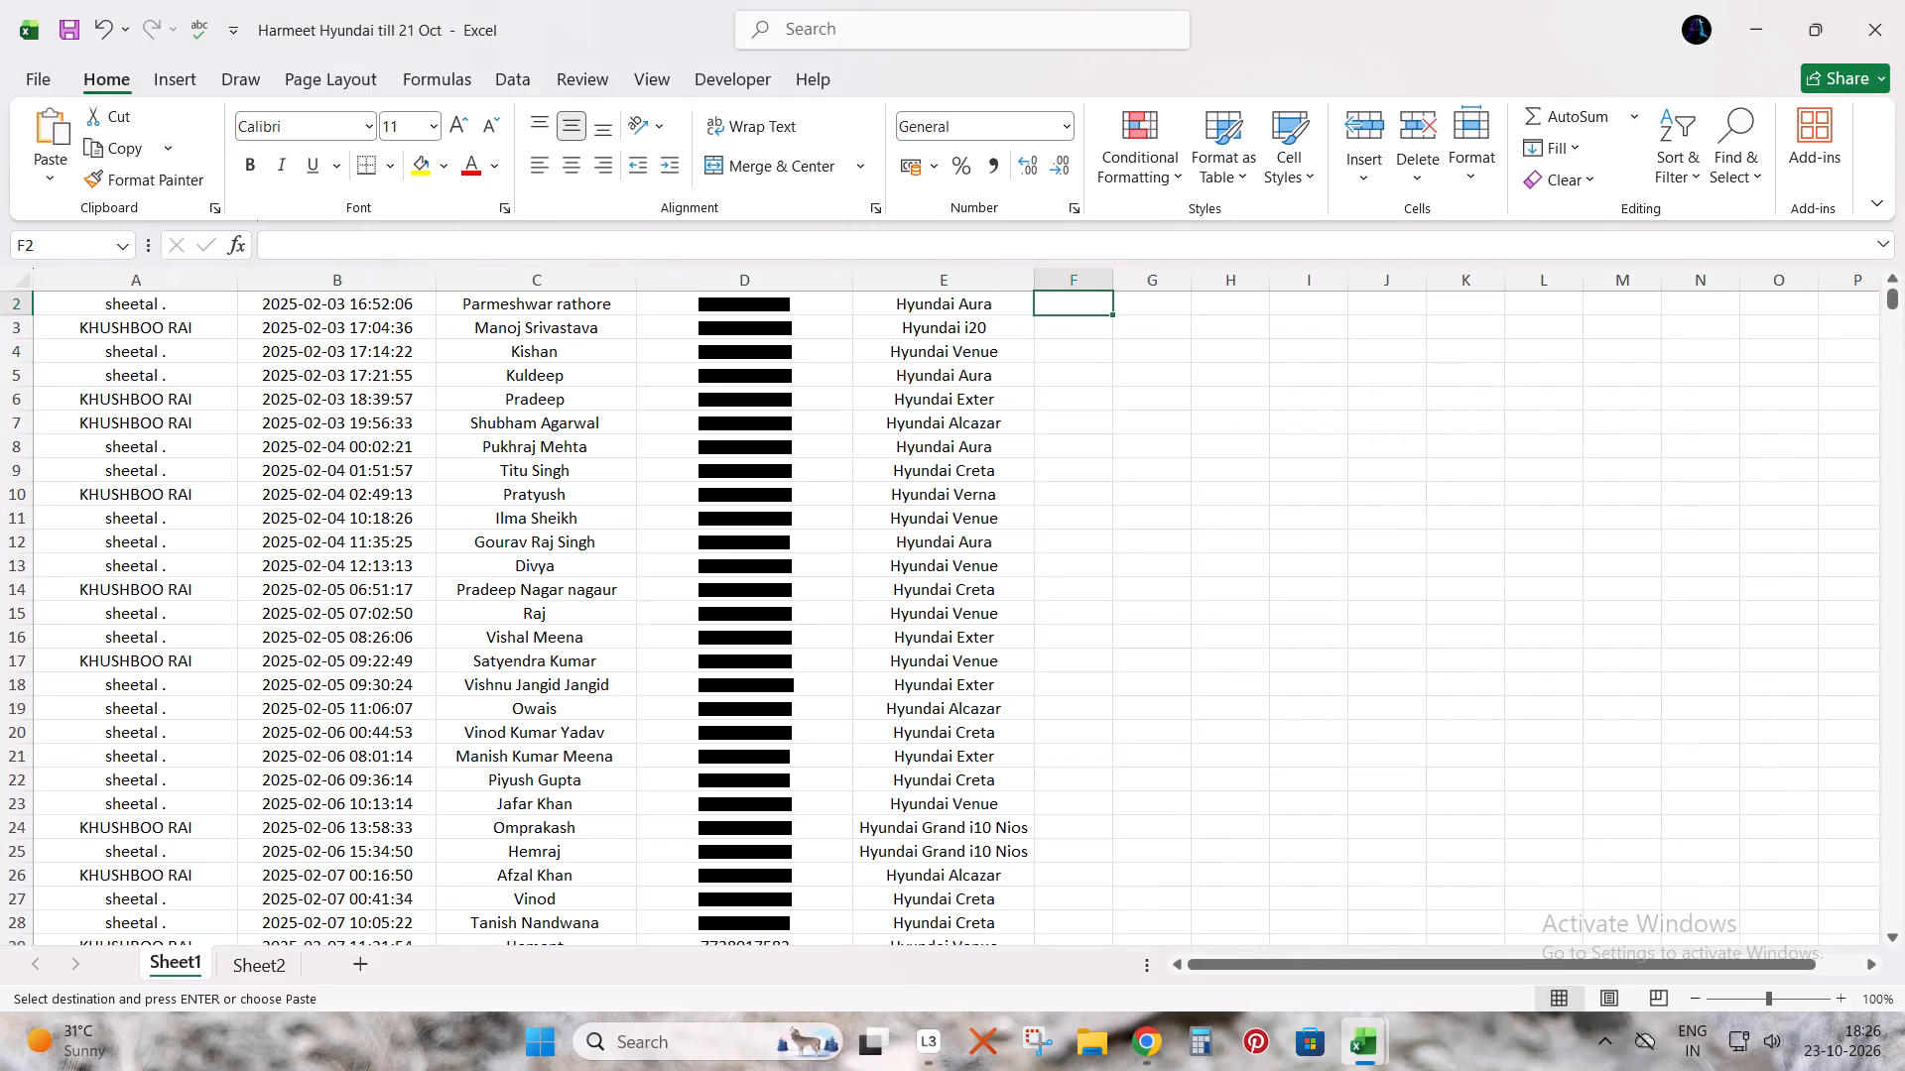
pyautogui.press('Right')
pyautogui.hotkey('ctrl', 'f')
pyautogui.hotkey('ctrl', 'v')
pyautogui.press('Return')
pyautogui.press('Return')
pyautogui.press('Escape')
pyautogui.press('Escape')
pyautogui.hotkey('alt', 'Tab')
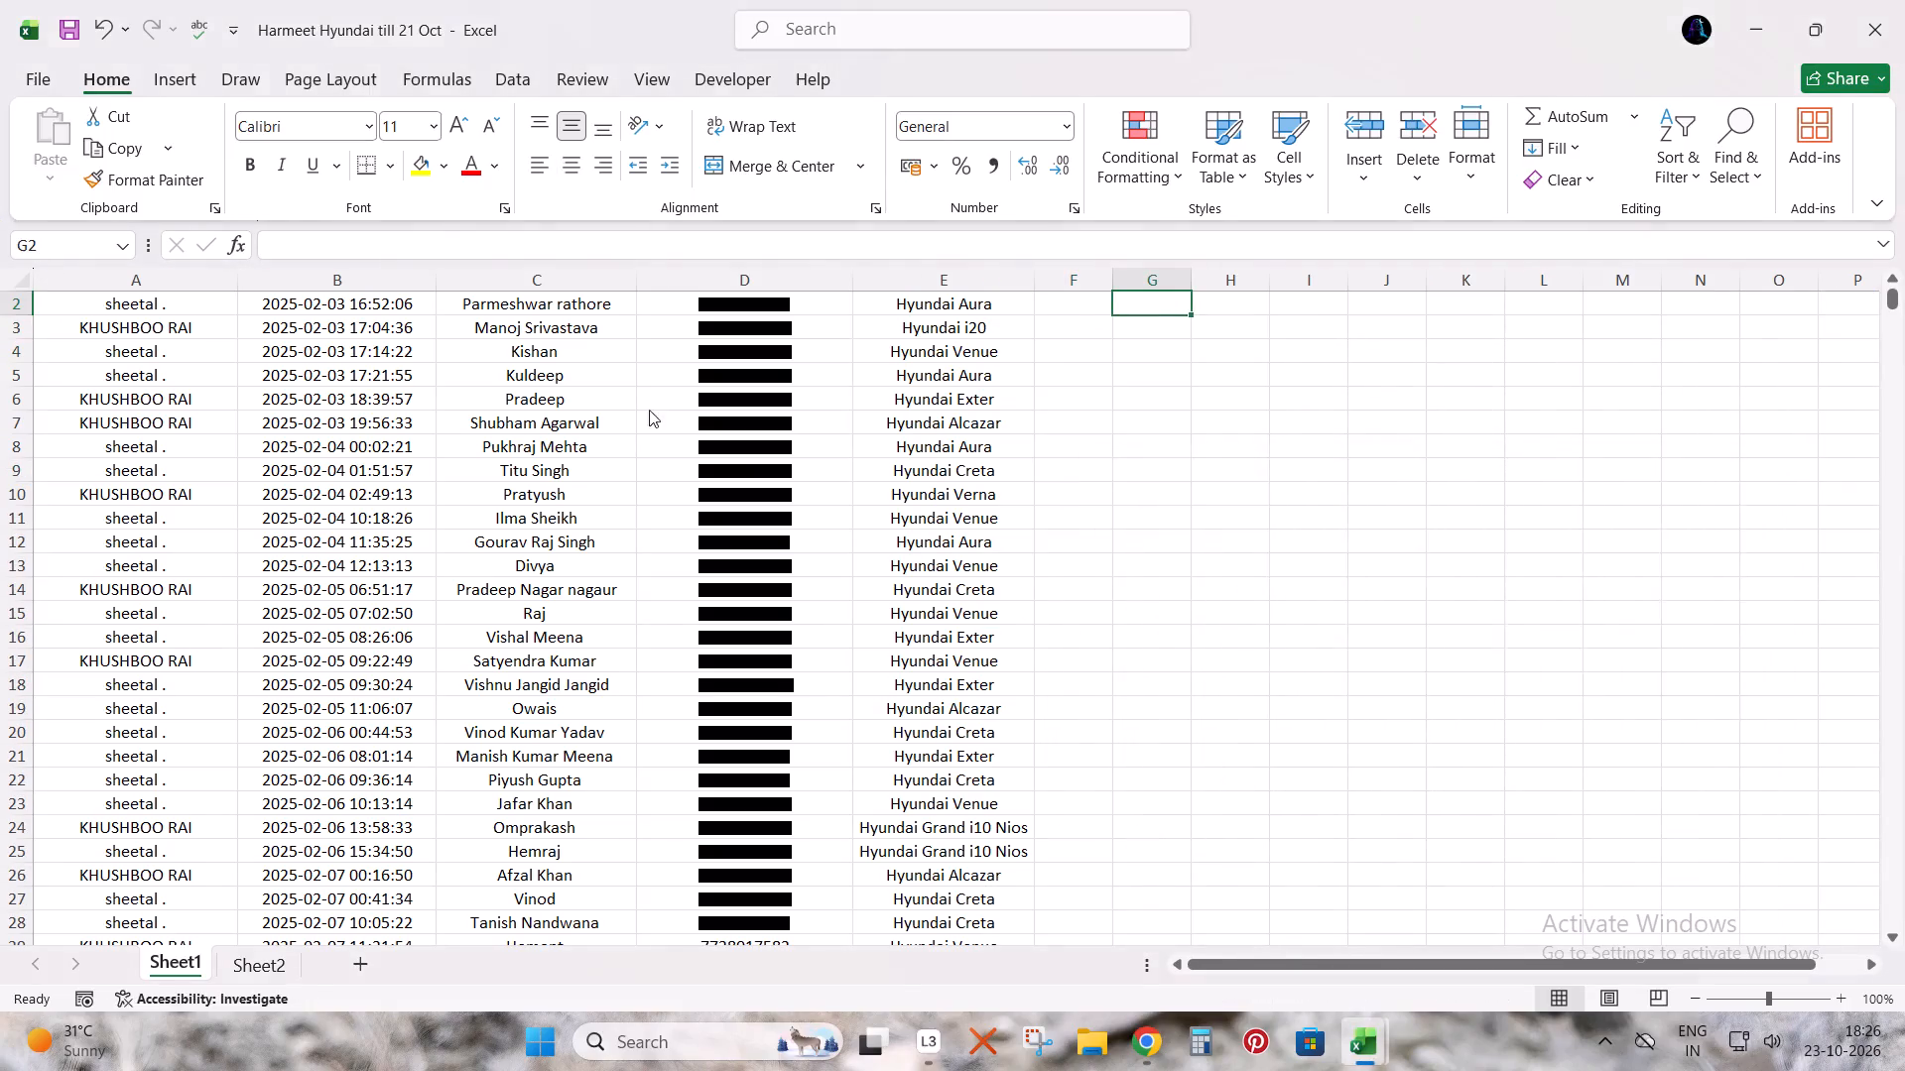
pyautogui.hotkey('shift', 'space')
pyautogui.hotkey('ctrl', '-')
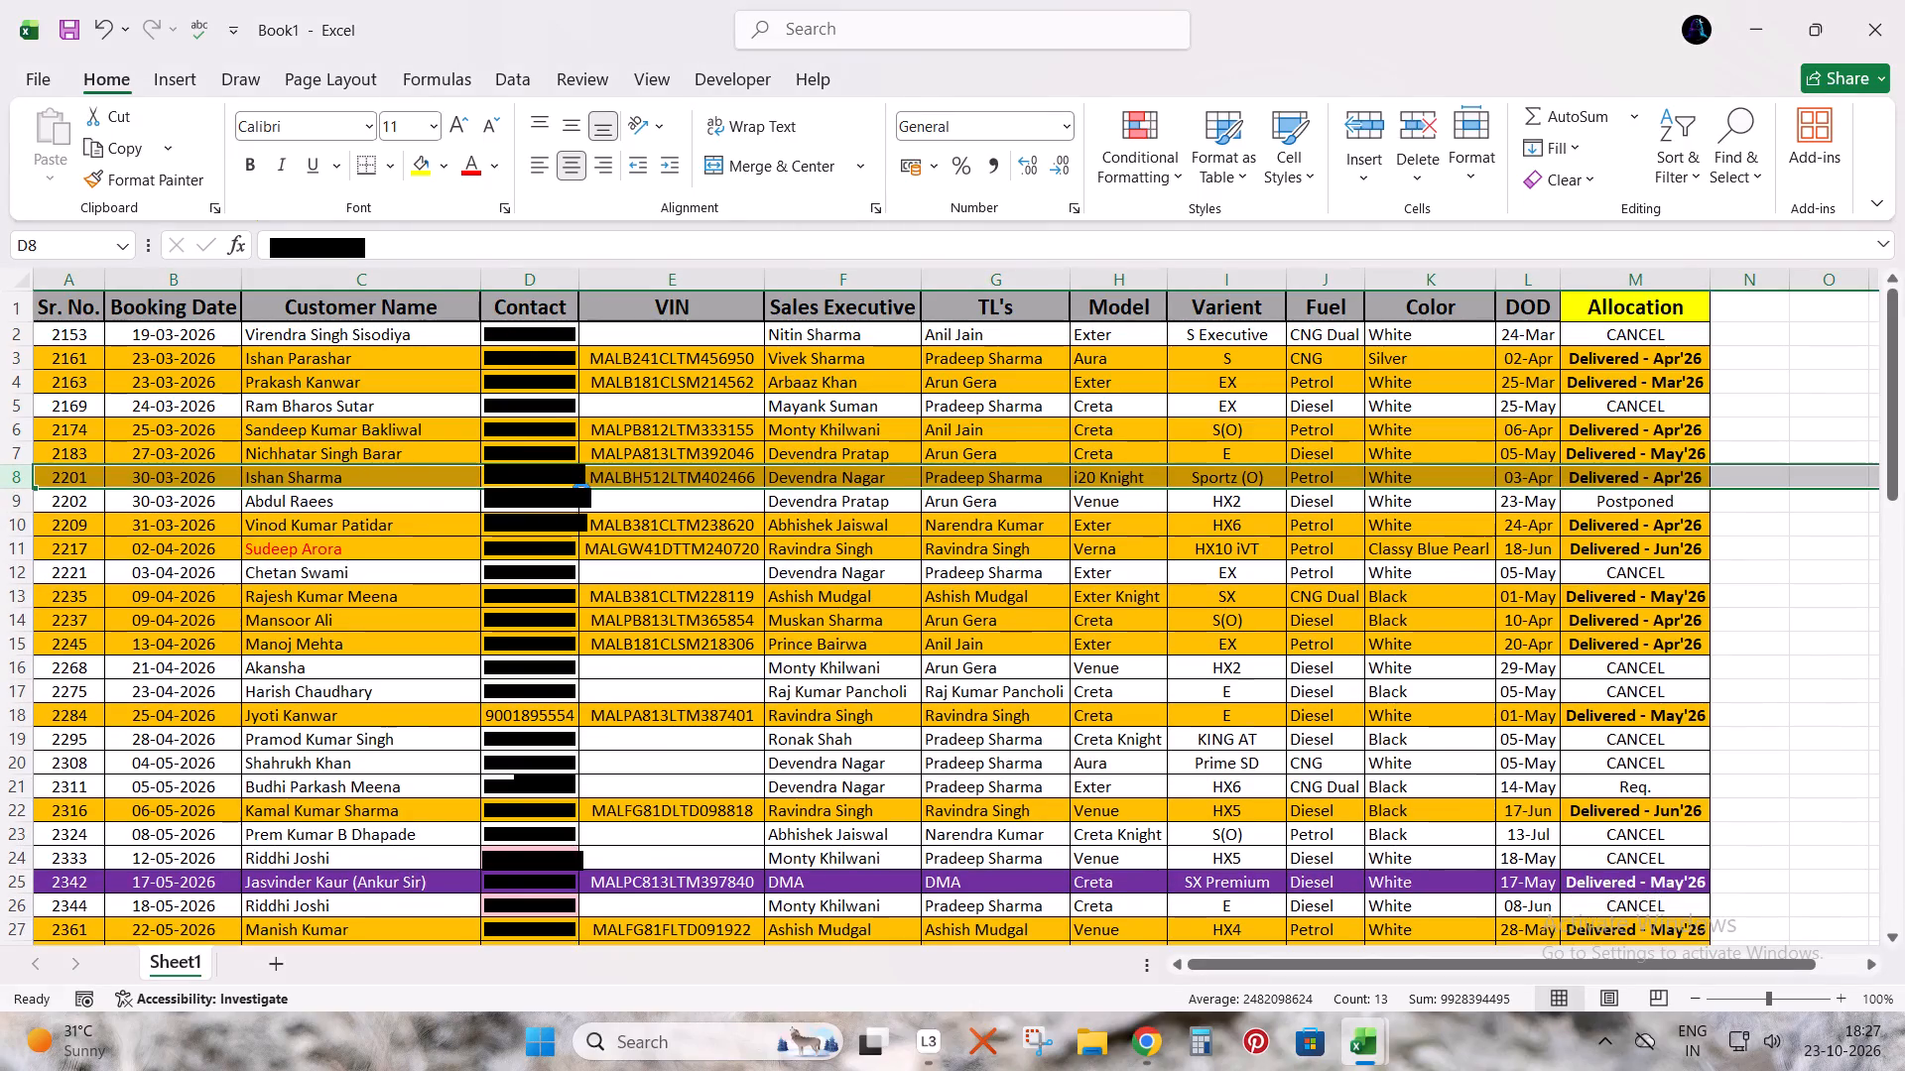
# Look up the highlighted contact of Sr. No. 2333 in the Harmeet Hyundai leads and delete its booking row in Book1.
pyautogui.click(547, 852)
pyautogui.hotkey('ctrl', 'c')
pyautogui.hotkey('alt', 'Tab')
pyautogui.press('Right')
pyautogui.hotkey('ctrl', 'f')
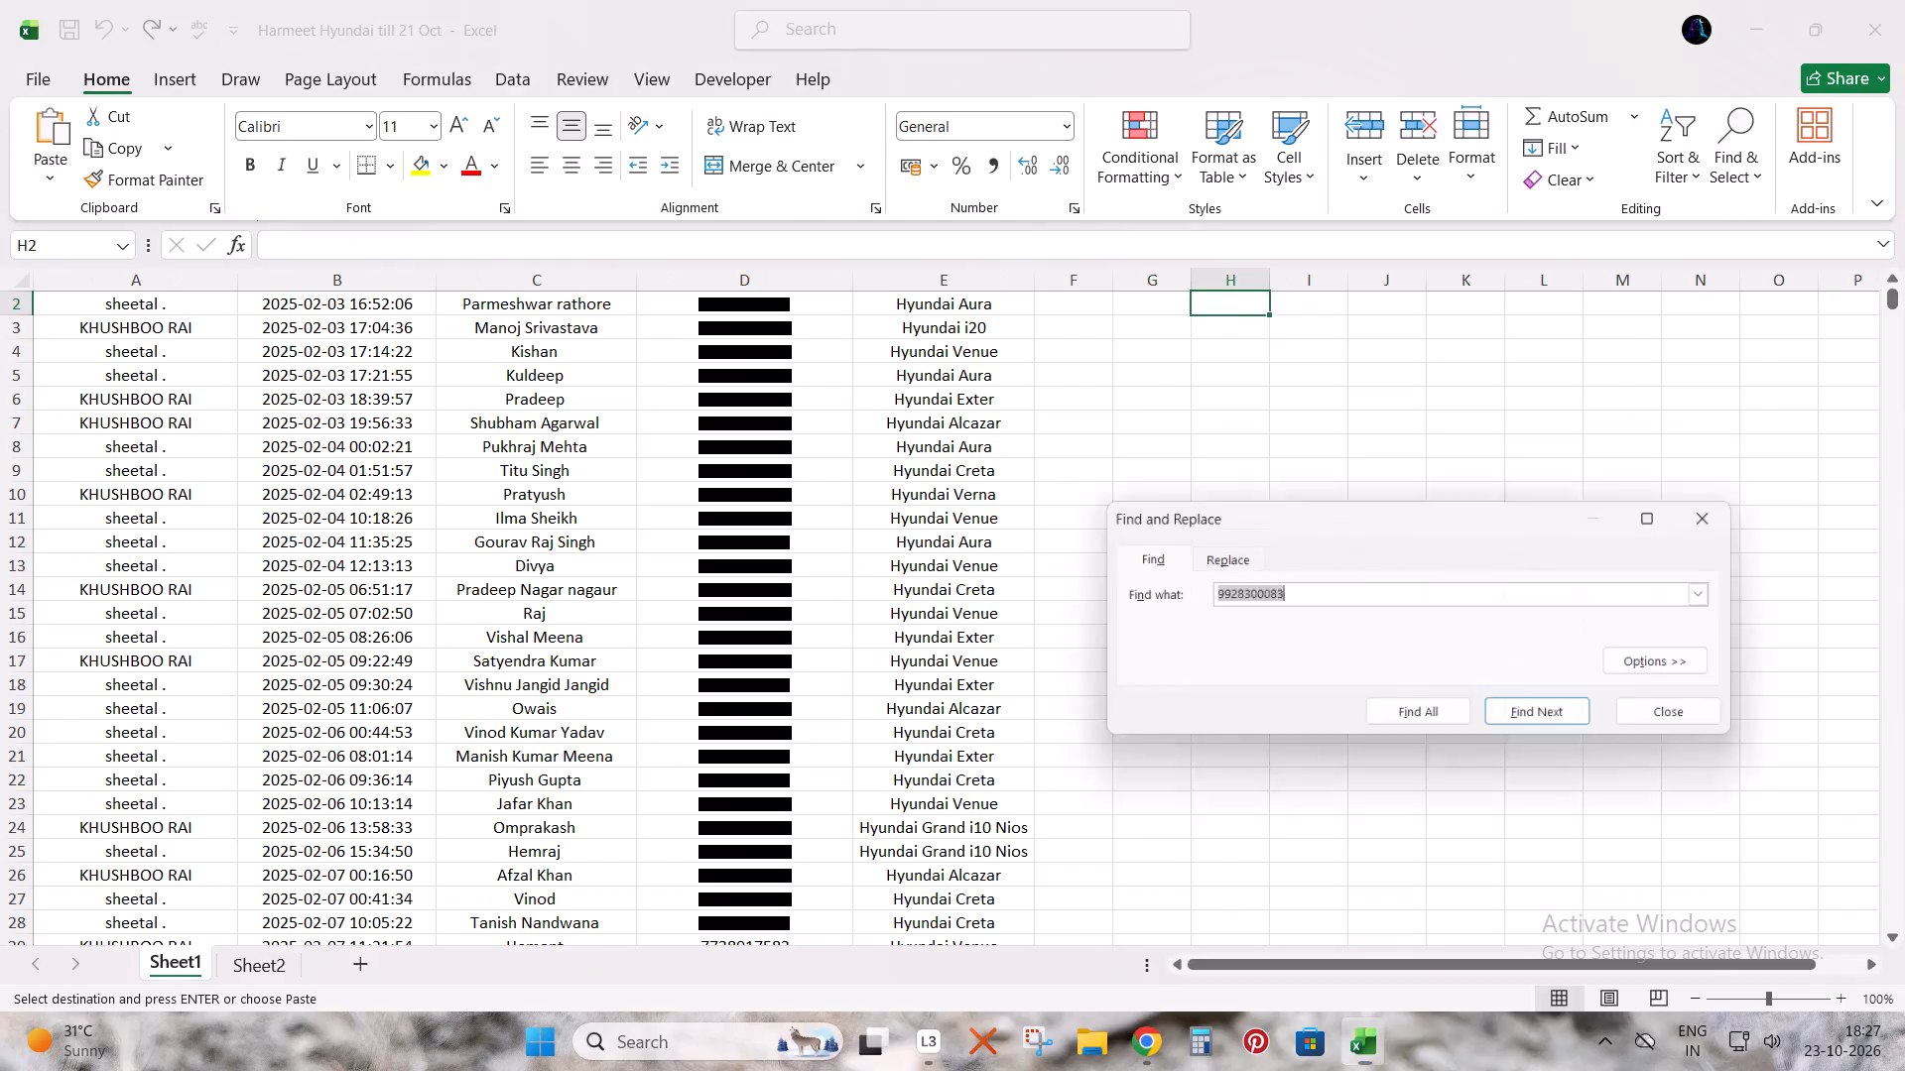
pyautogui.hotkey('ctrl', 'v')
pyautogui.press('Return')
pyautogui.press('Return')
pyautogui.press('Escape')
pyautogui.press('Escape')
pyautogui.hotkey('alt', 'Tab')
pyautogui.hotkey('shift', 'space')
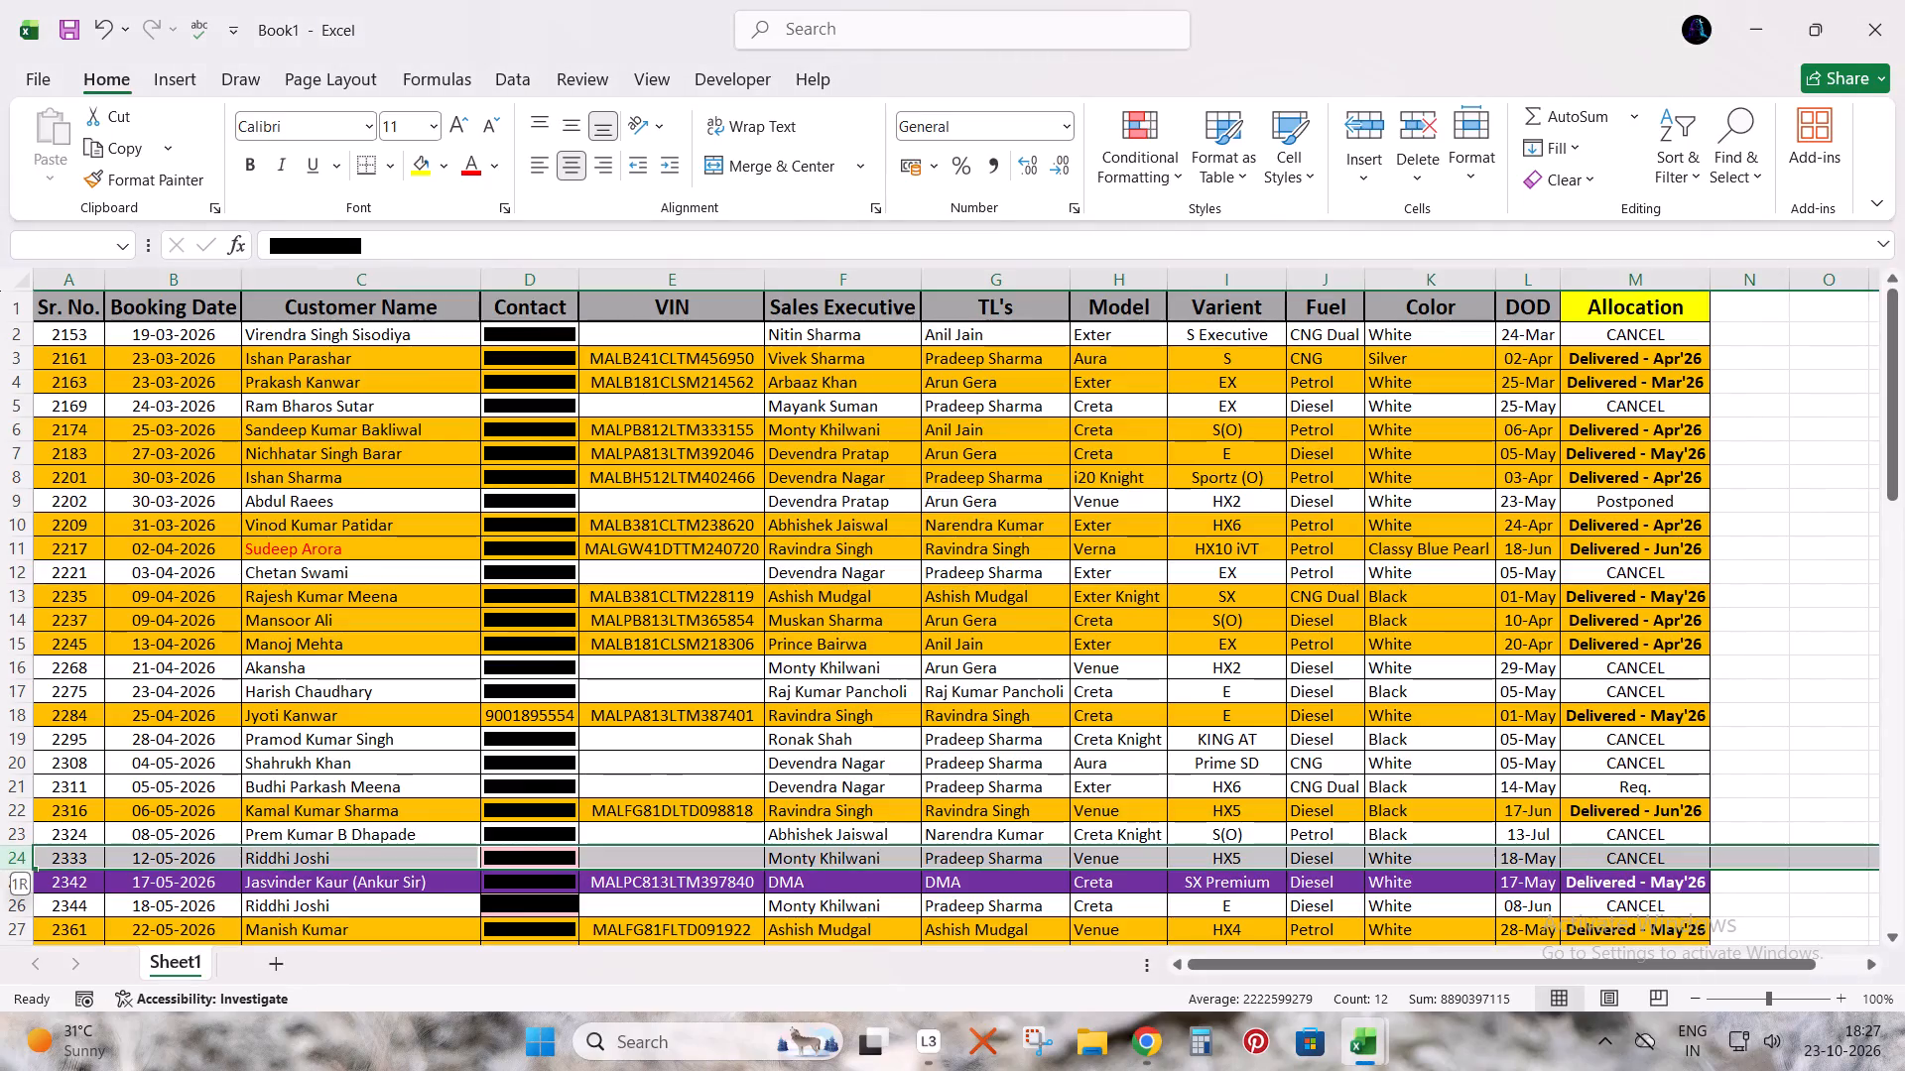
pyautogui.hotkey('ctrl', '-')
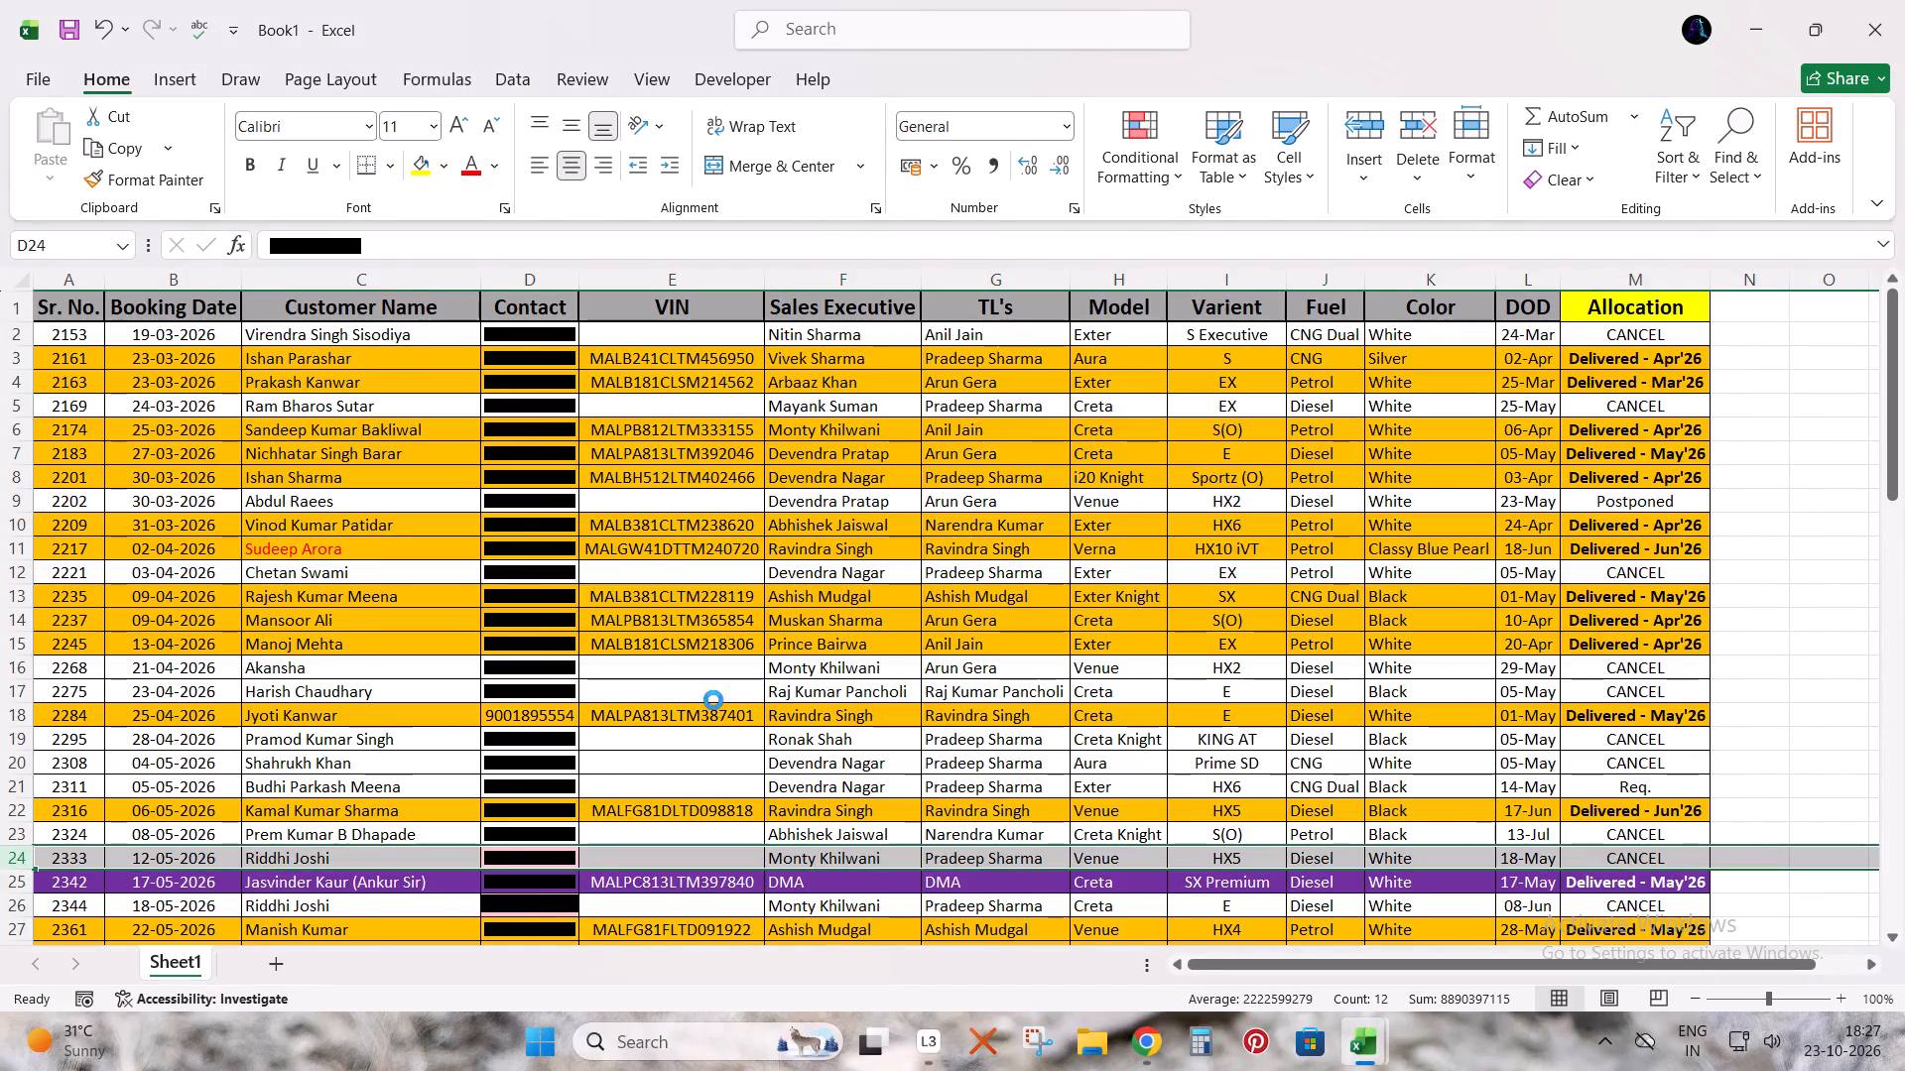
# Look up the contact of Sr. No. 2342, the purple row, in the Harmeet Hyundai leads and delete that row in Book1.
pyautogui.press('Down')
pyautogui.press('Up')
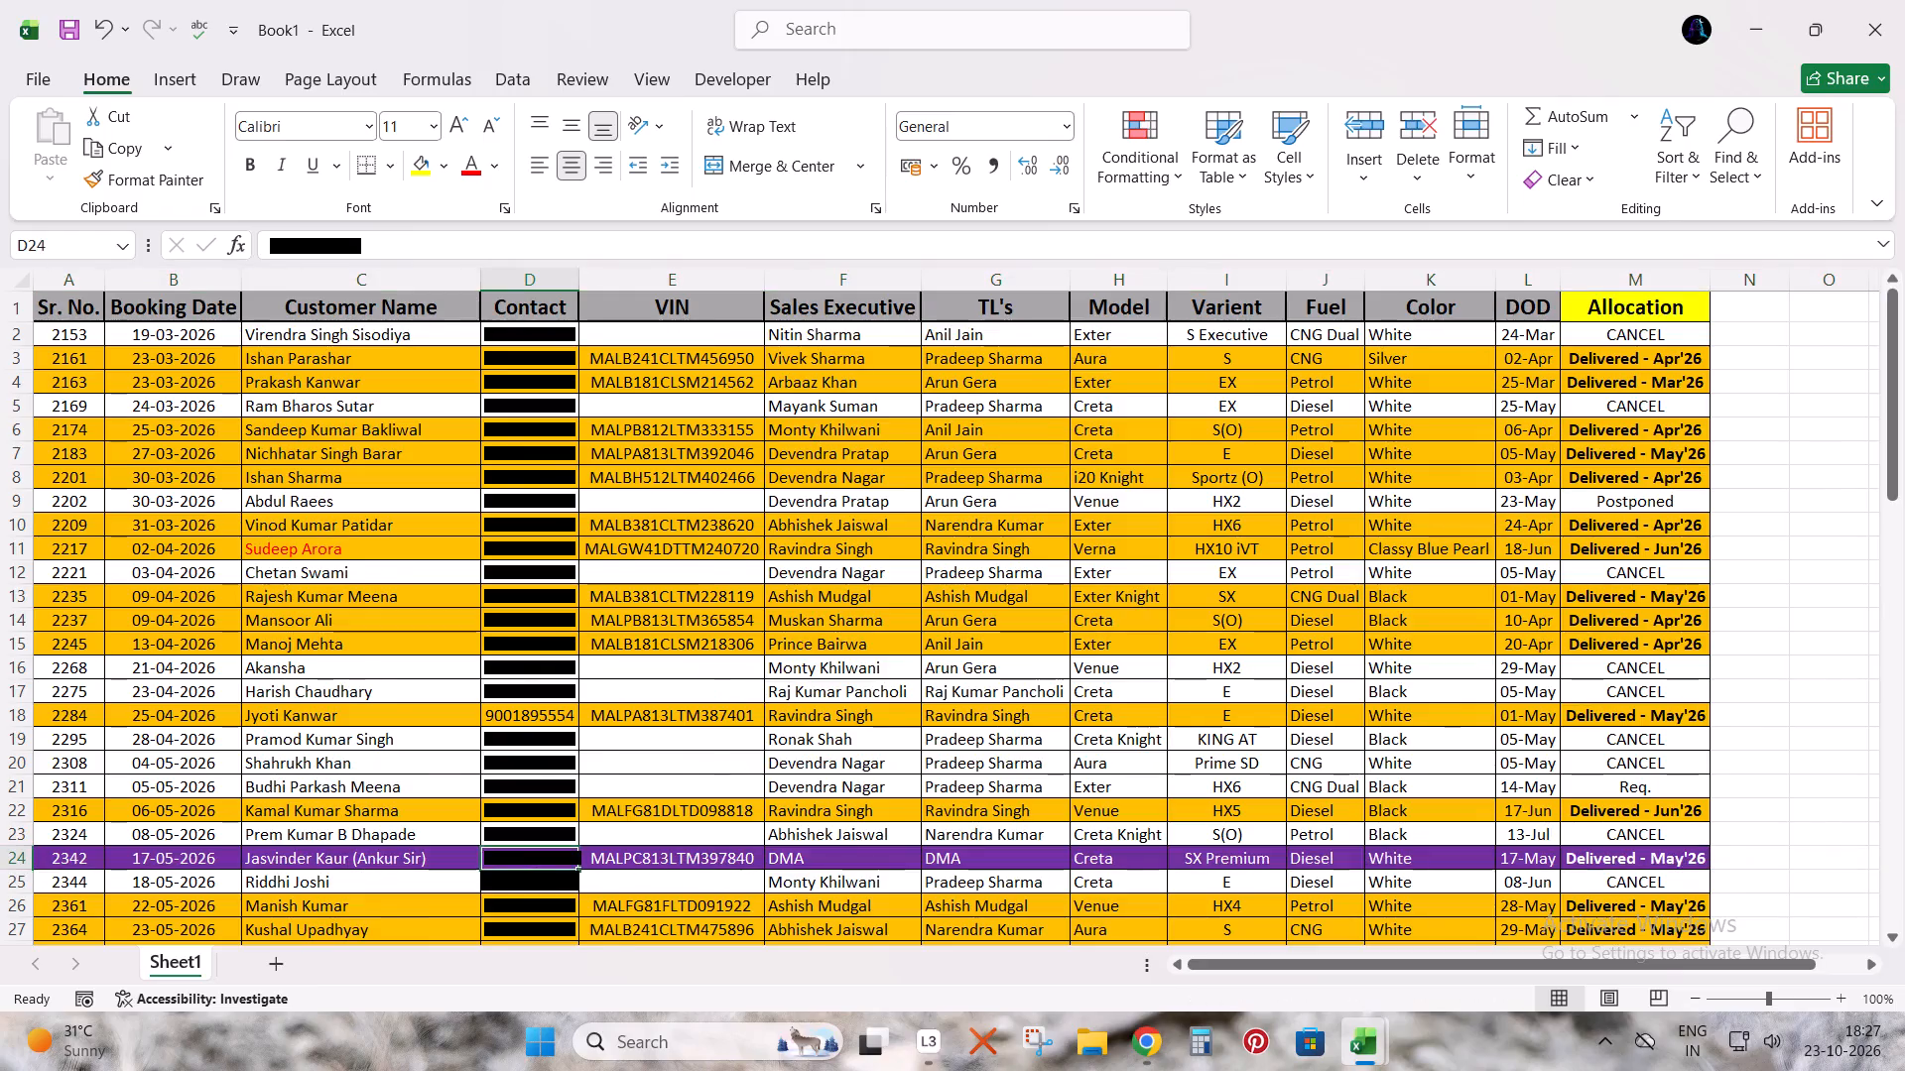
pyautogui.hotkey('ctrl', 'c')
pyautogui.hotkey('alt', 'Tab')
pyautogui.press('Right')
pyautogui.hotkey('ctrl', 'f')
pyautogui.hotkey('ctrl', 'v')
pyautogui.press('Return')
pyautogui.press('Return')
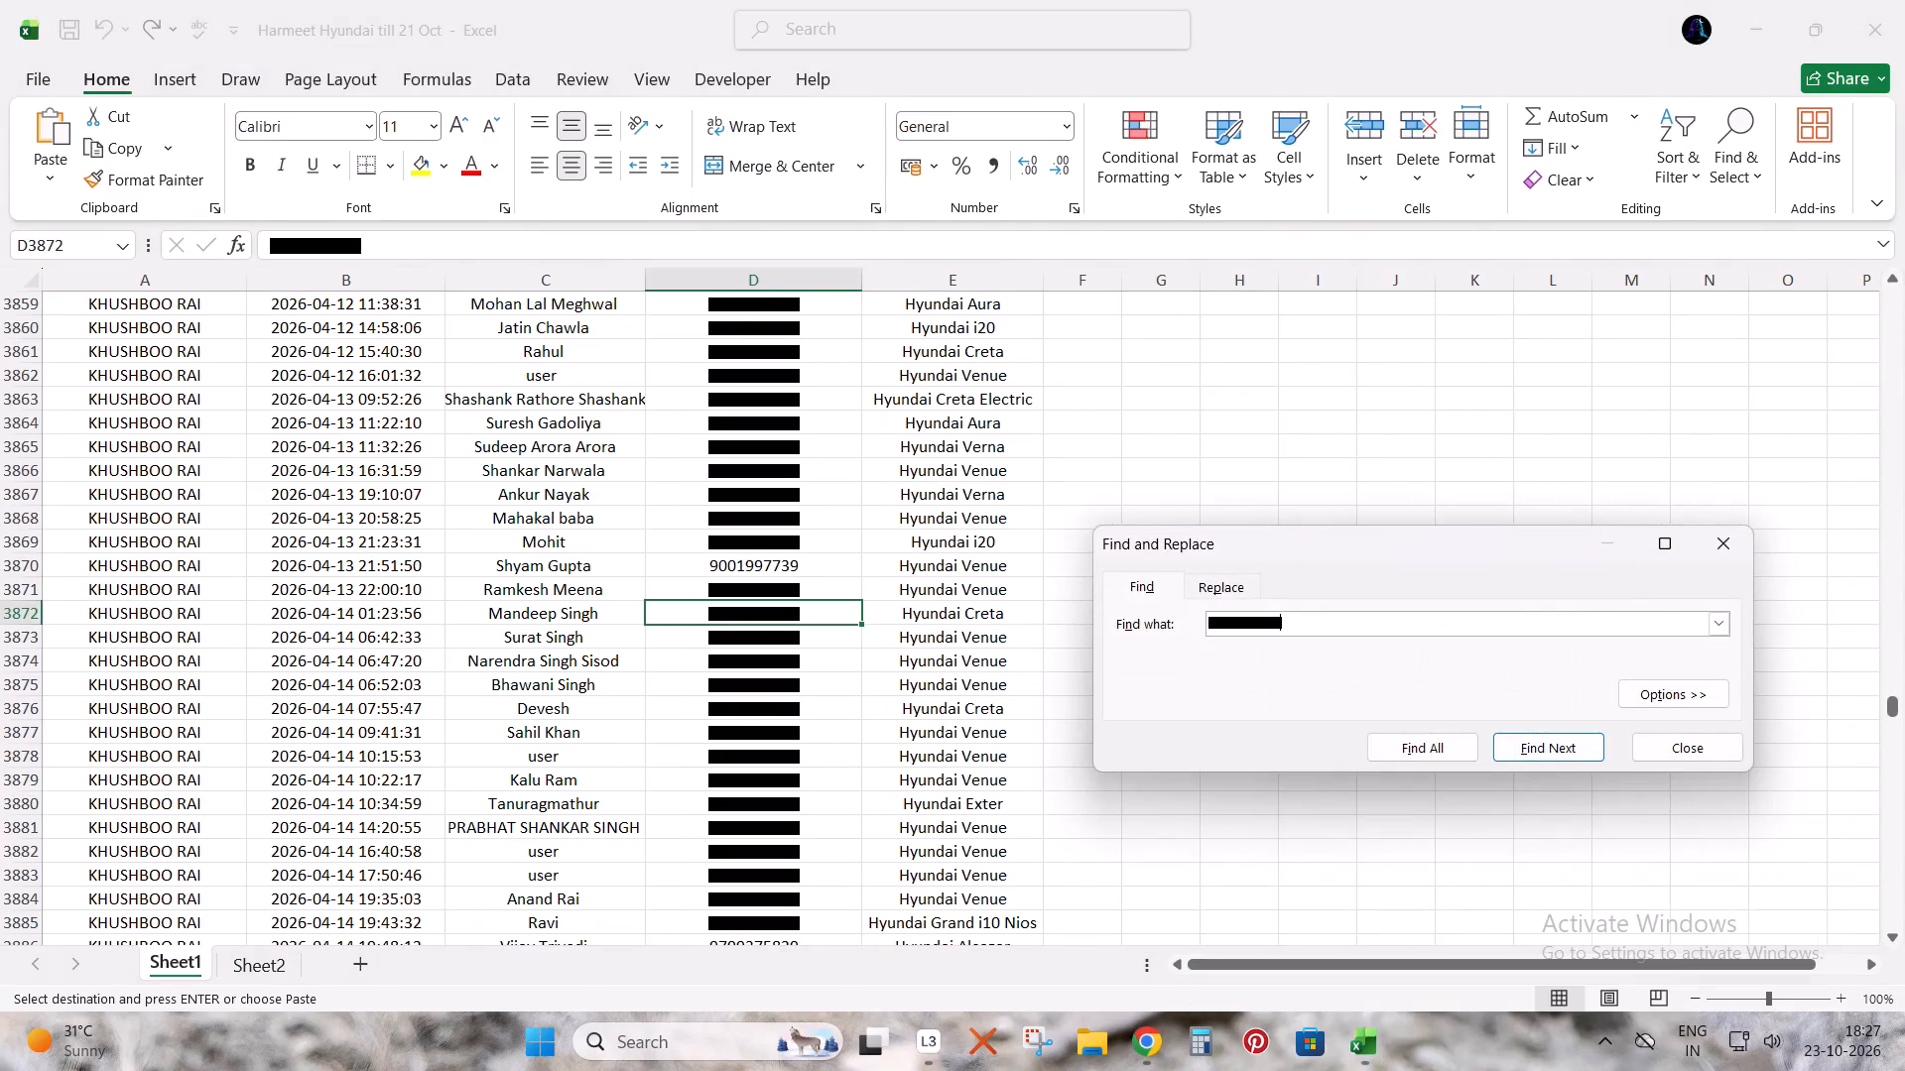
pyautogui.press('Escape')
pyautogui.hotkey('alt', 'Tab')
pyautogui.press('Escape')
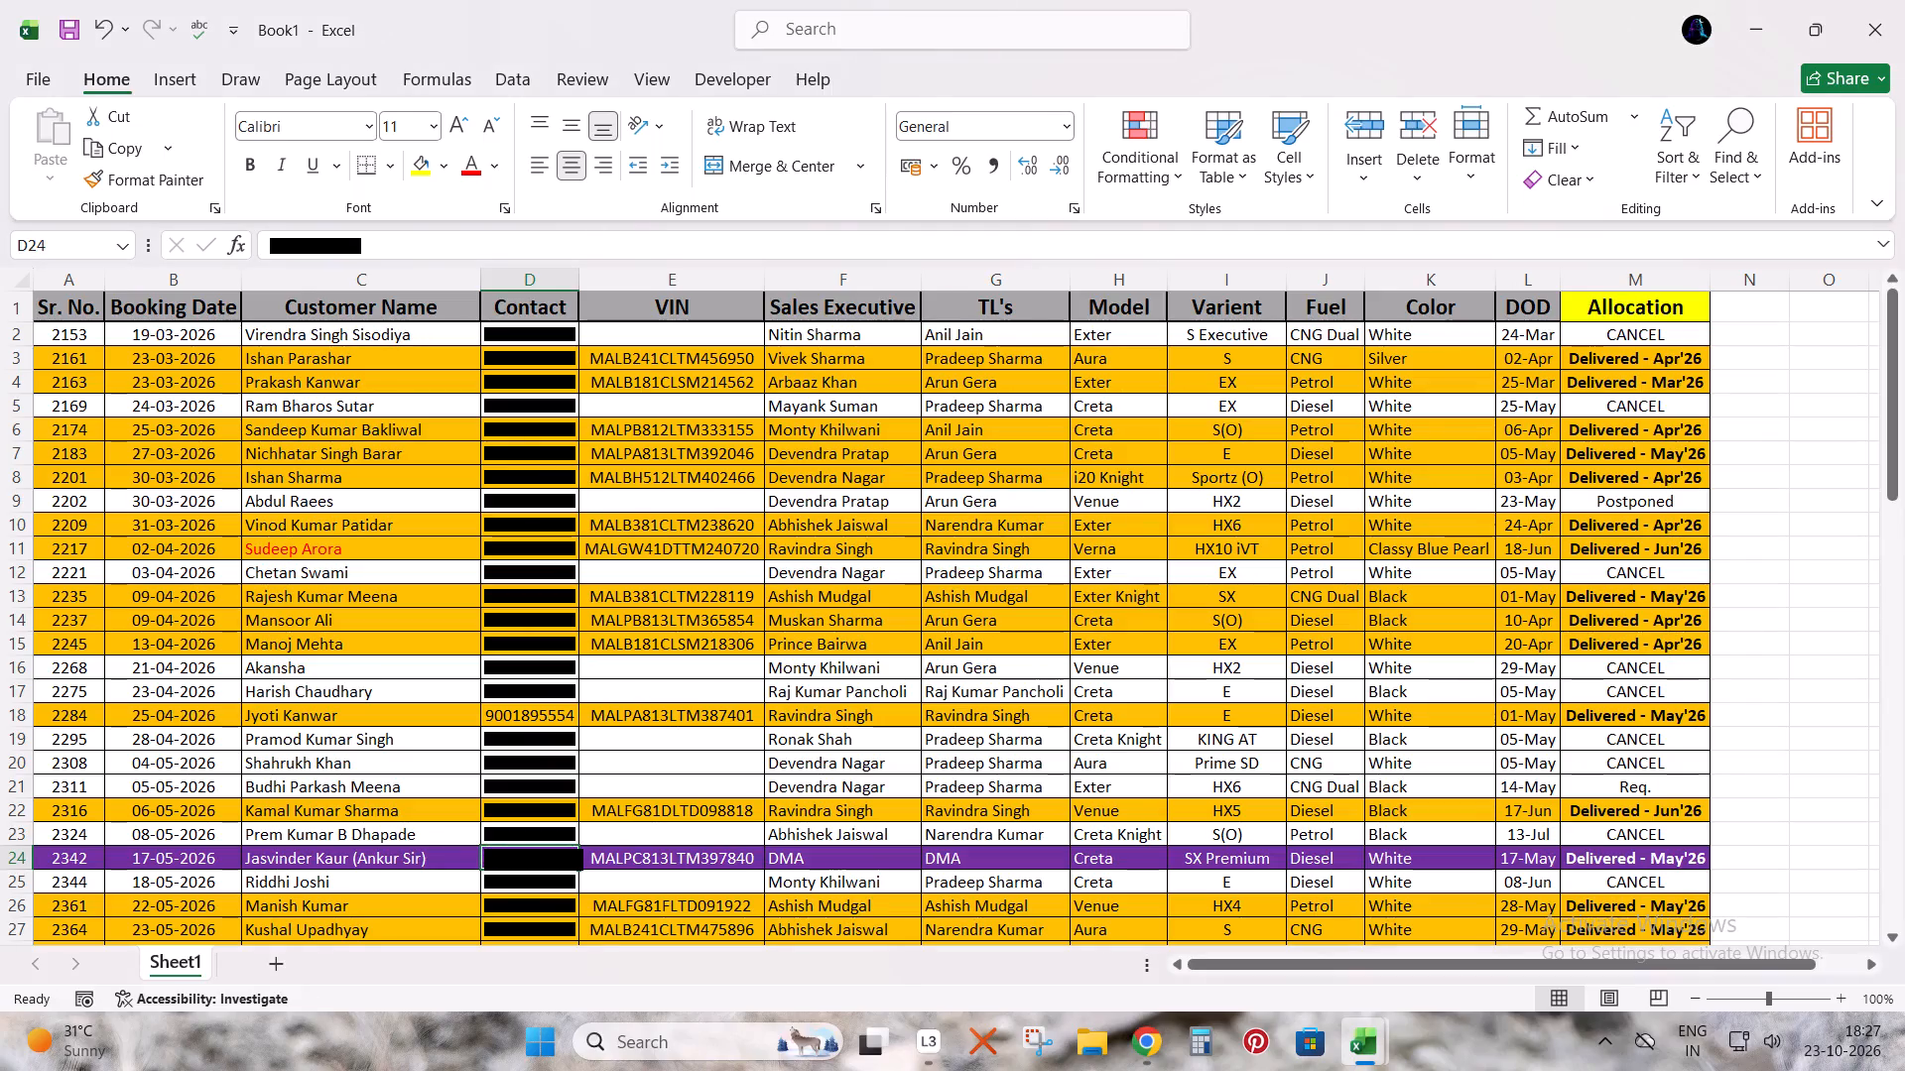
pyautogui.hotkey('shift', 'space')
pyautogui.hotkey('ctrl', '-')
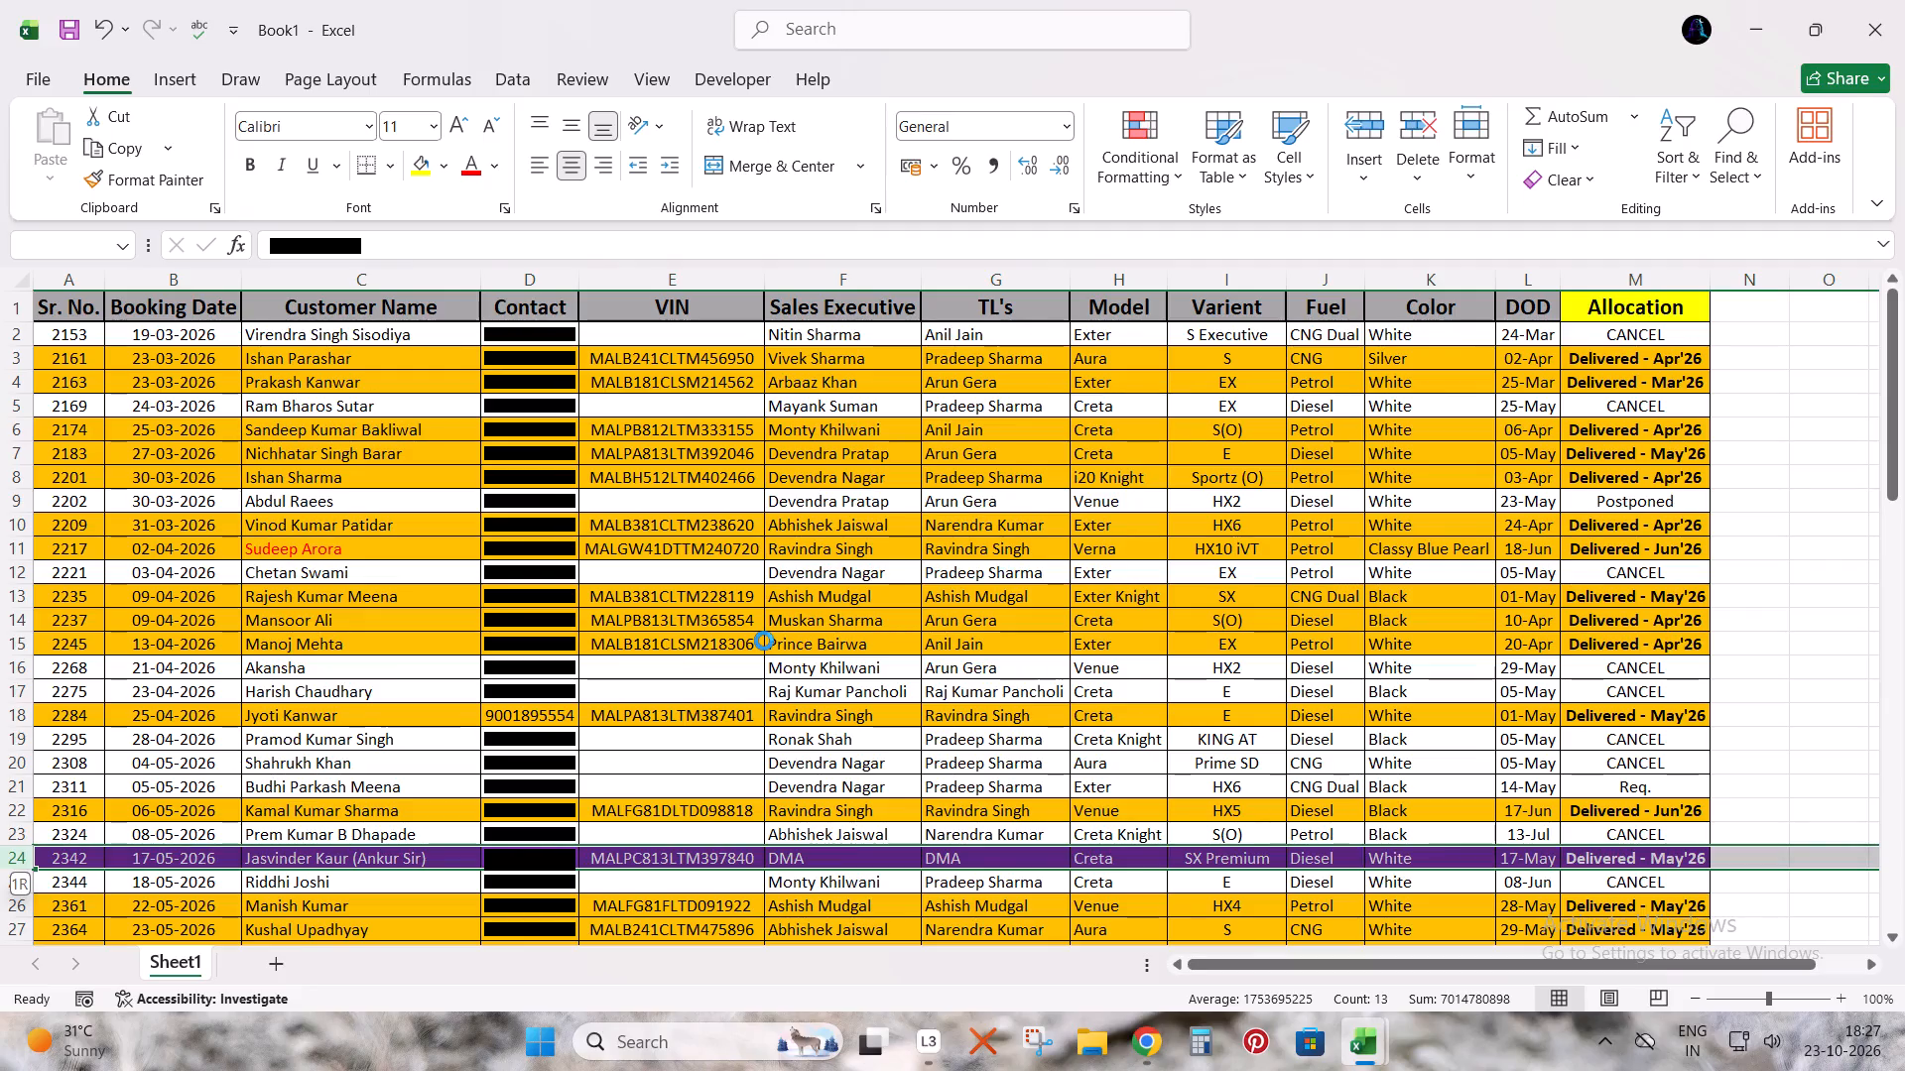
pyautogui.scroll(-7, 764, 641)
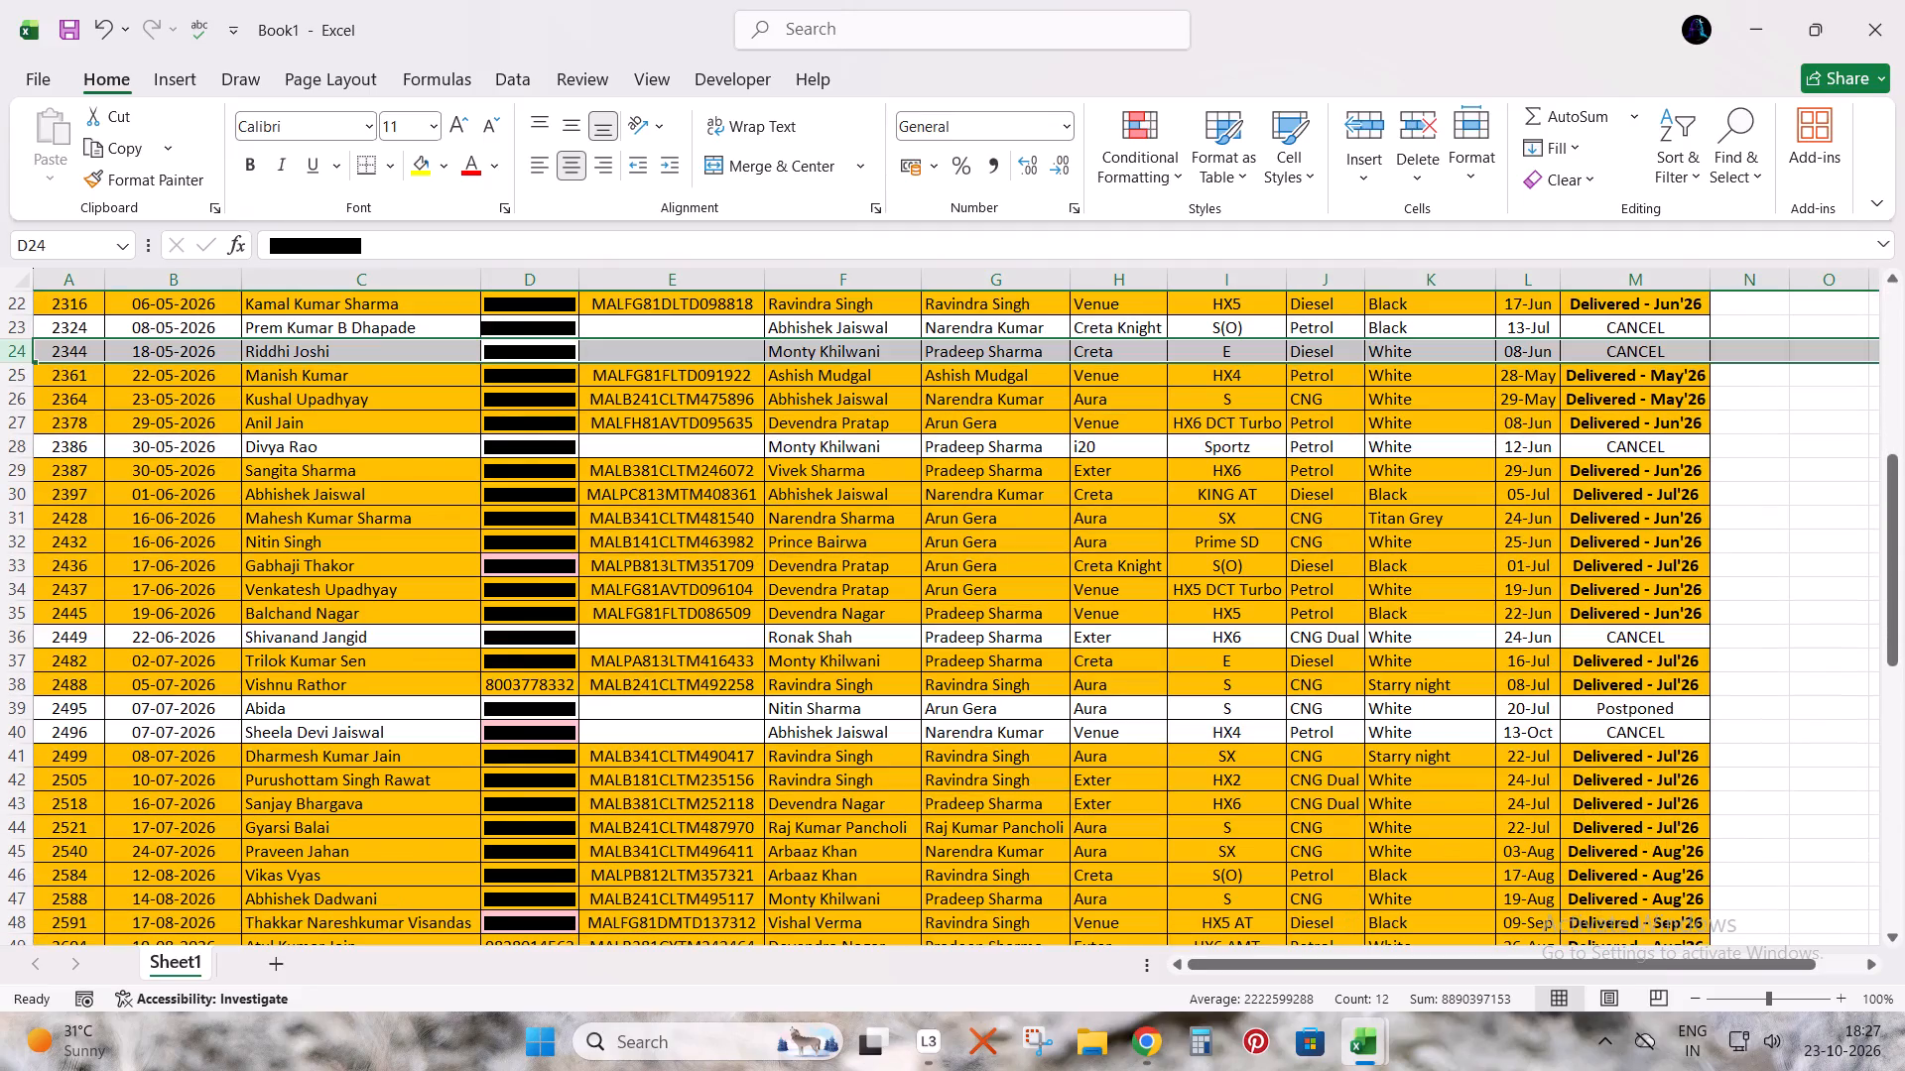
pyautogui.click(555, 568)
pyautogui.hotkey('ctrl', 'c')
pyautogui.hotkey('alt', 'Tab')
pyautogui.hotkey('alt', 'Tab')
pyautogui.hotkey('ctrl', 'c')
pyautogui.hotkey('alt', 'Tab')
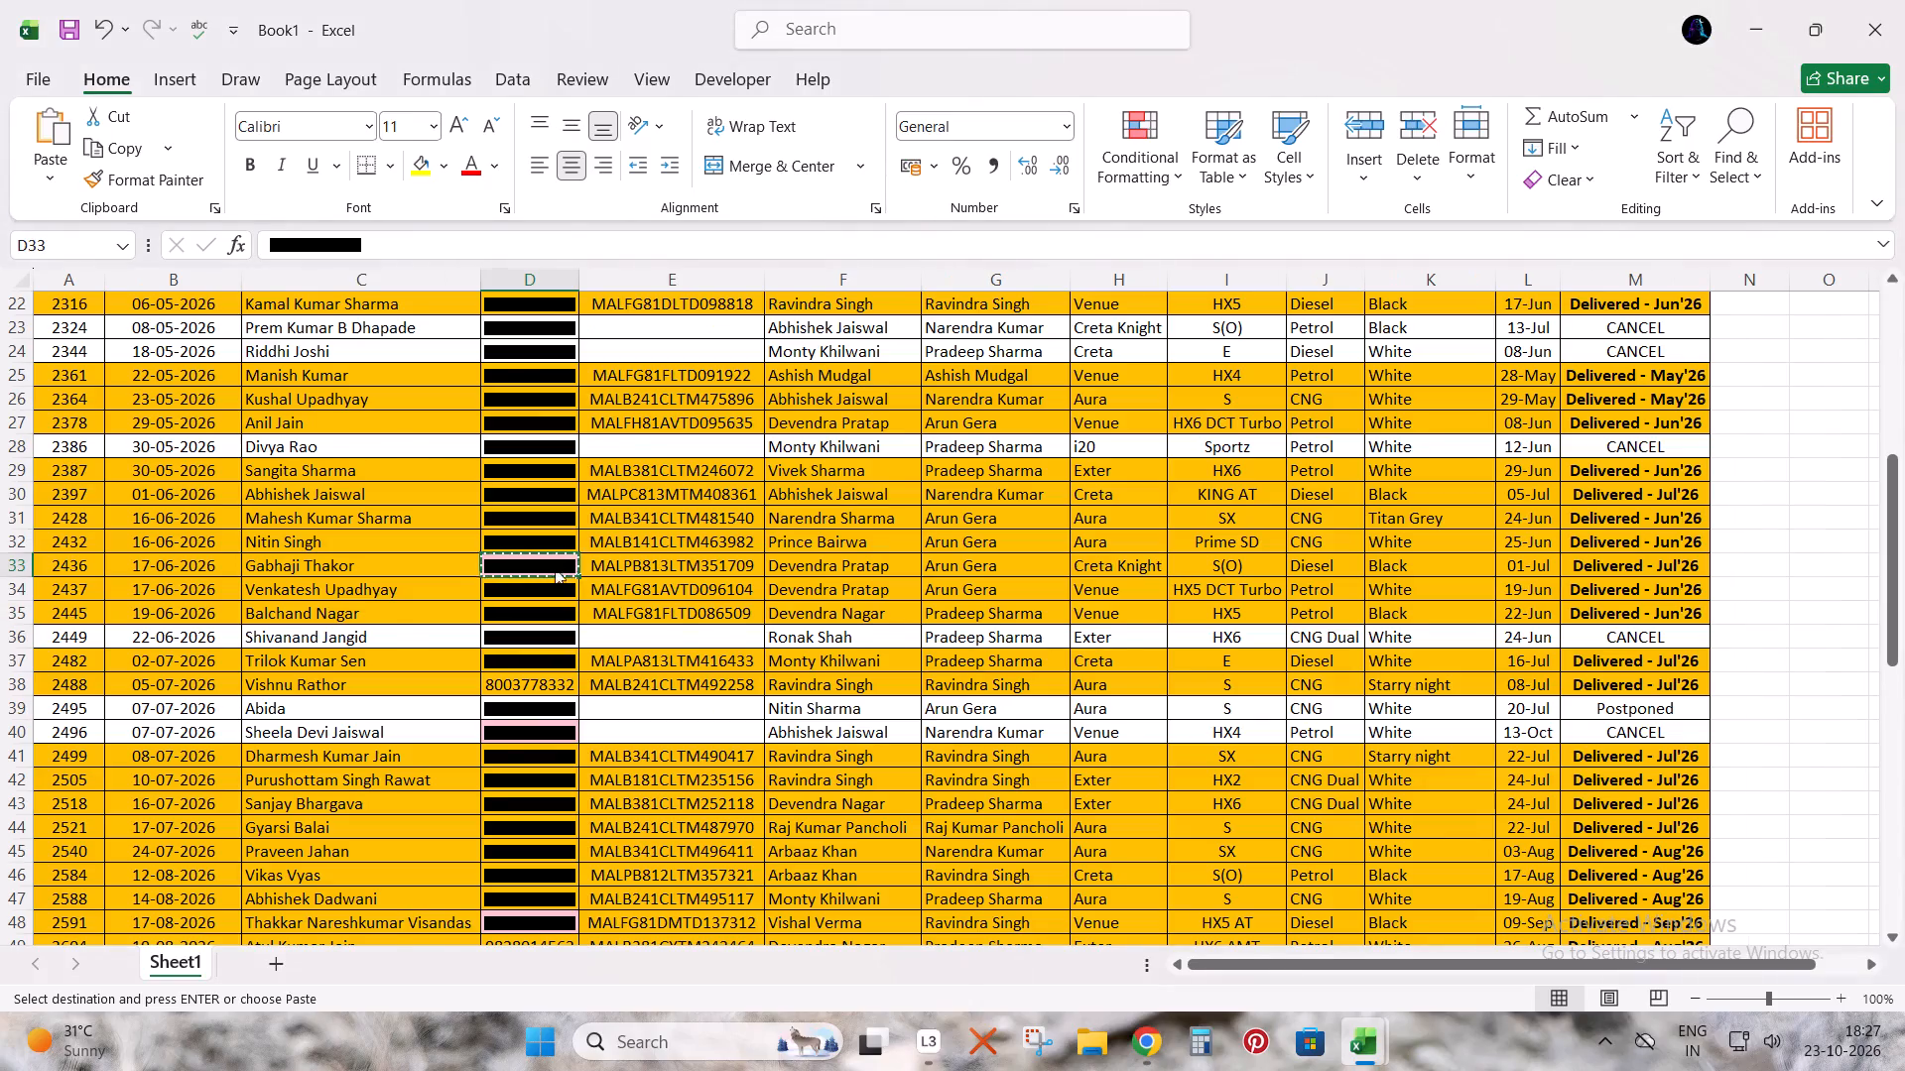
pyautogui.press('Right')
pyautogui.hotkey('ctrl', 'f')
pyautogui.hotkey('ctrl', 'v')
pyautogui.press('Return')
pyautogui.press('Return')
pyautogui.press('Escape')
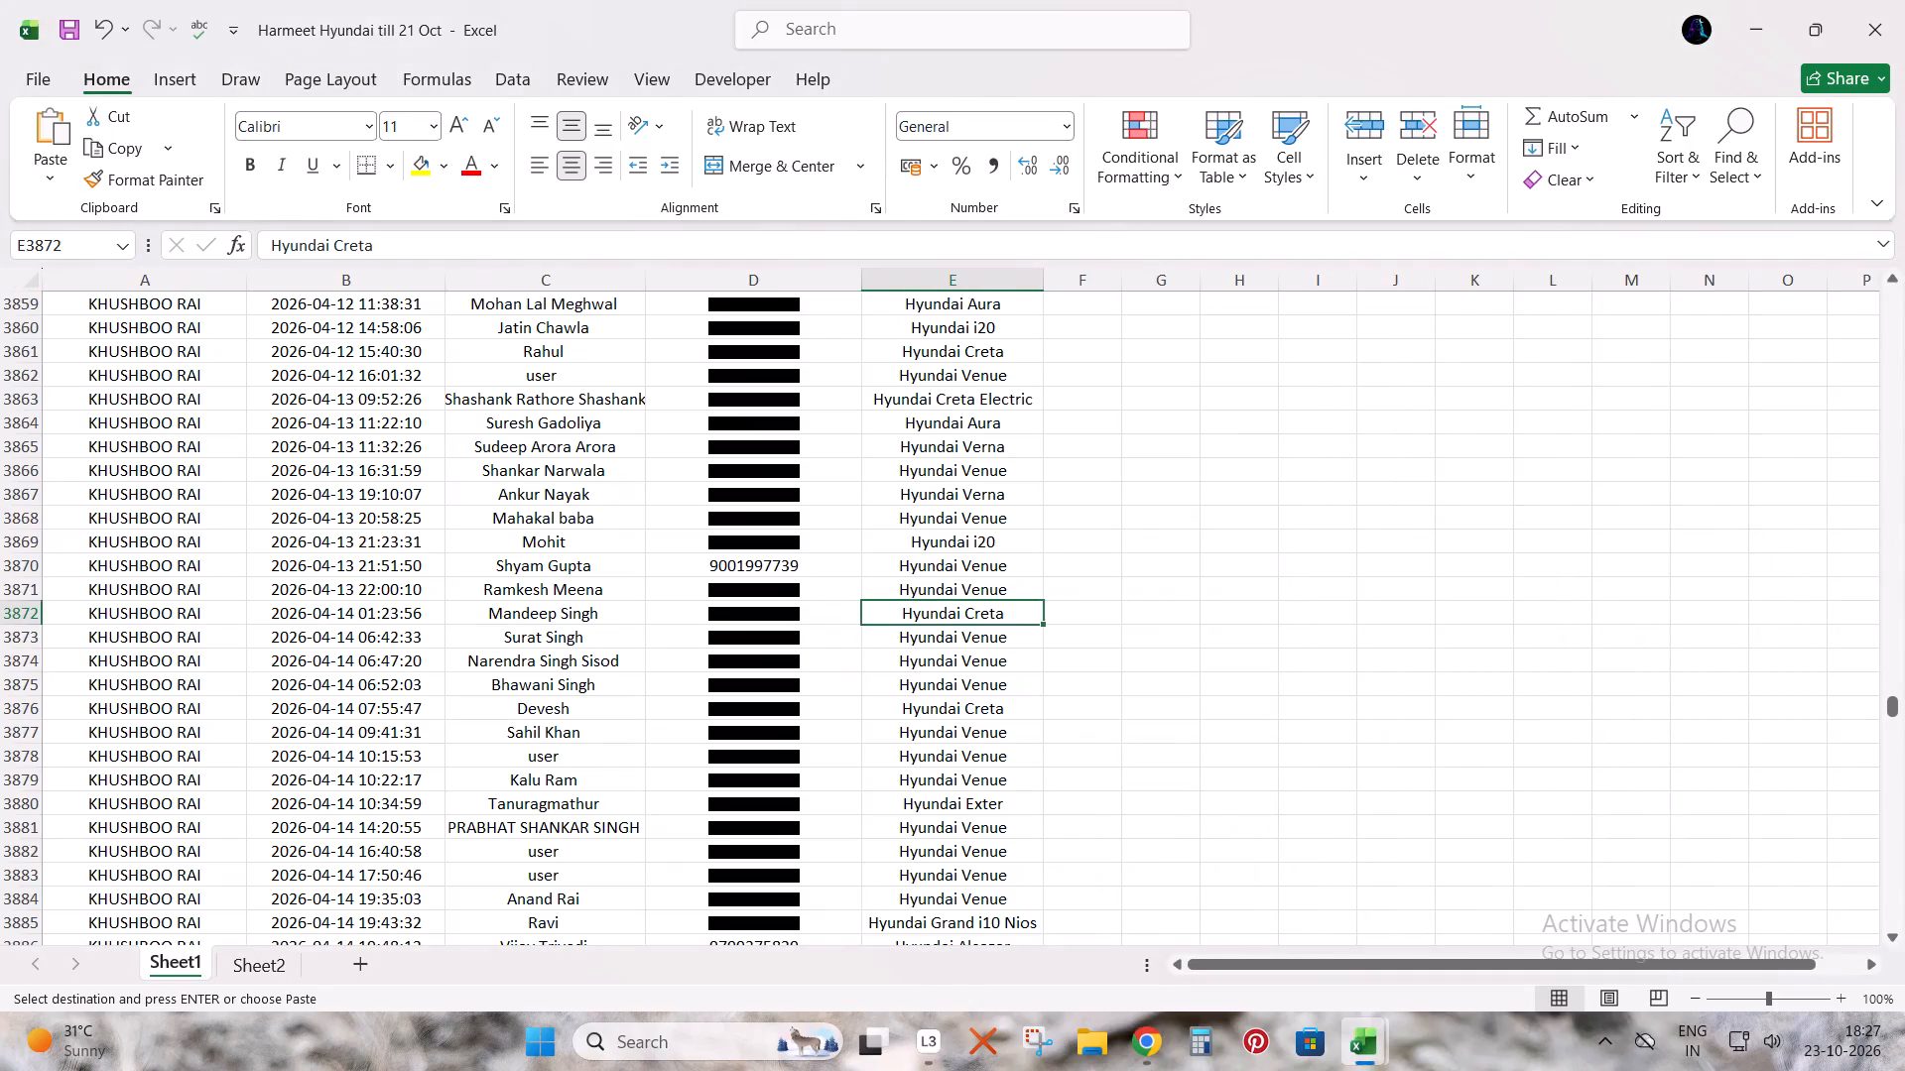
pyautogui.hotkey('shift', 'space')
pyautogui.hotkey('alt', 'Tab')
pyautogui.hotkey('shift', 'space')
pyautogui.hotkey('ctrl', '-')
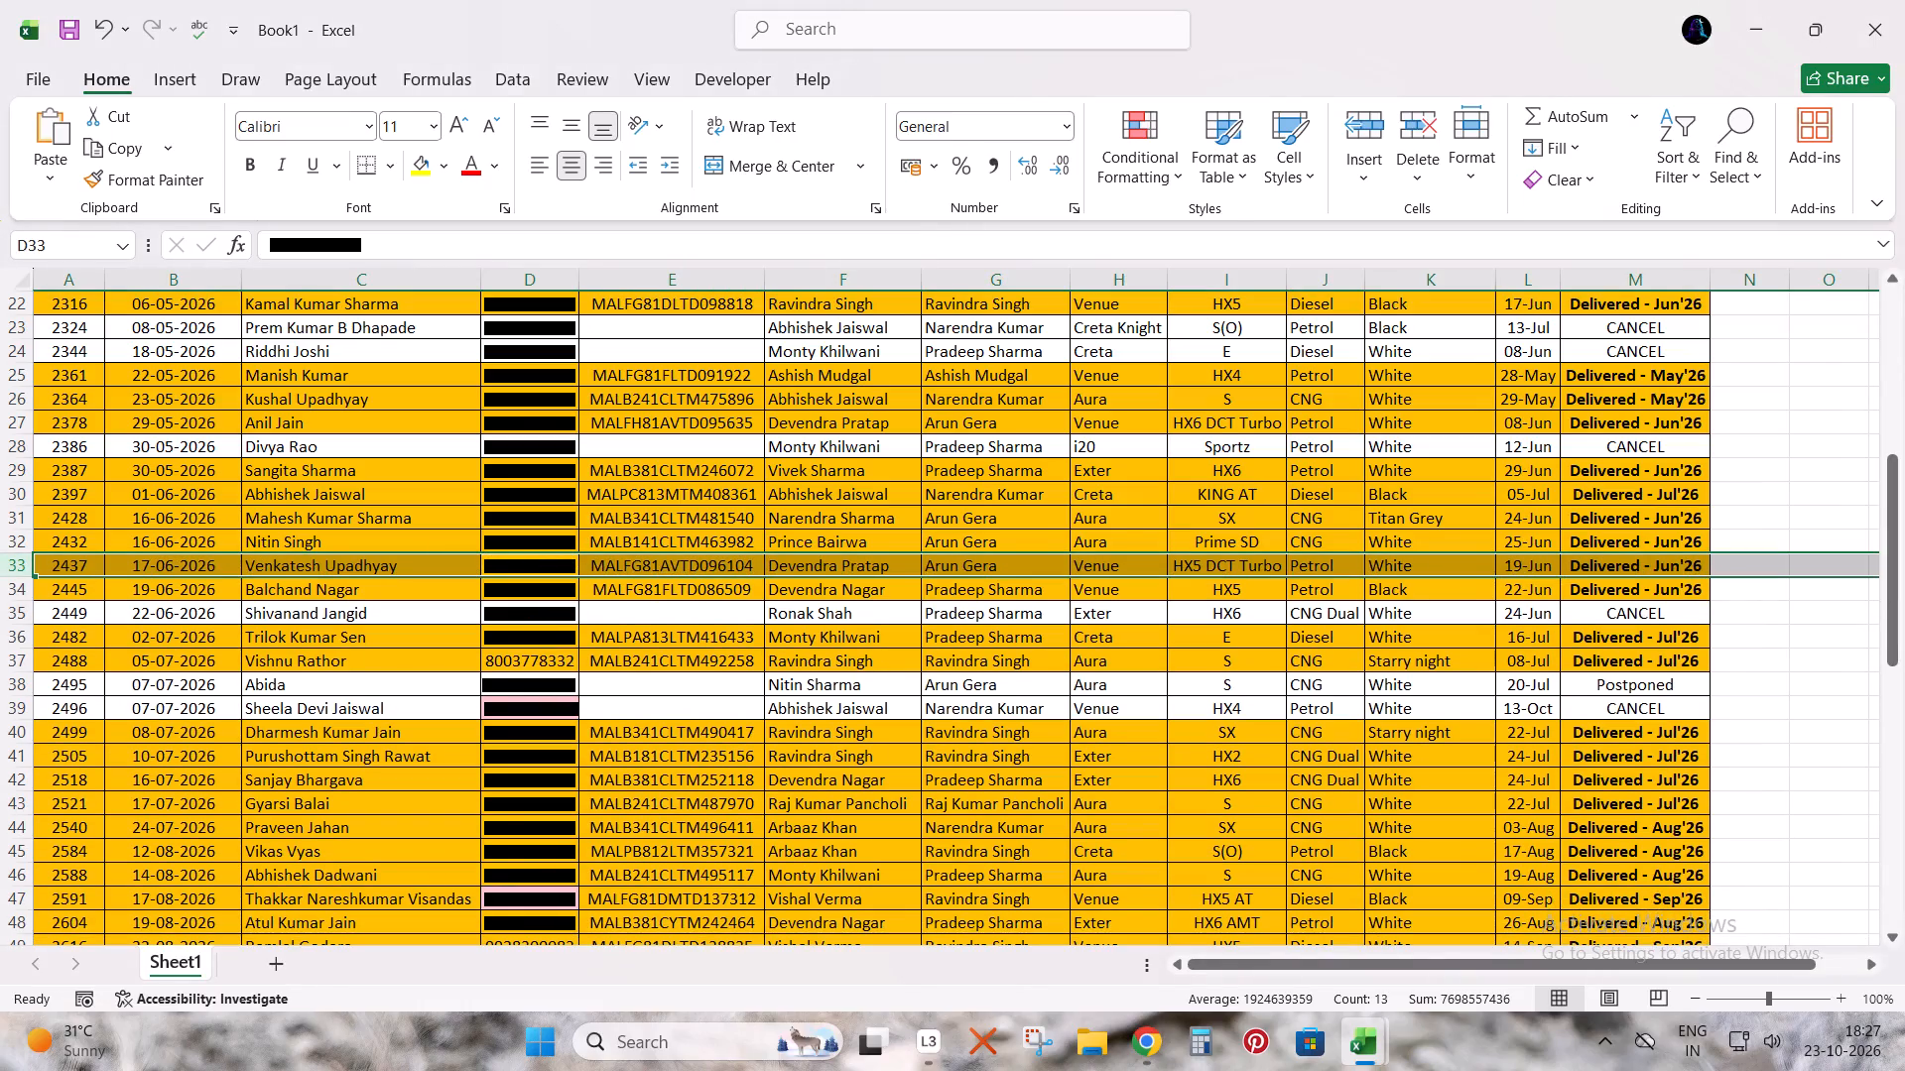
# Copy the highlighted contact of Sr. No. 2496 from Book1 and try to look it up in the Harmeet Hyundai leads.
pyautogui.click(560, 700)
pyautogui.hotkey('ctrl', 'c')
pyautogui.hotkey('alt', 'Tab')
pyautogui.press('Right')
pyautogui.hotkey('ctrl', 'f')
pyautogui.hotkey('ctrl', 'v')
pyautogui.press('Return')
pyautogui.press('Return')
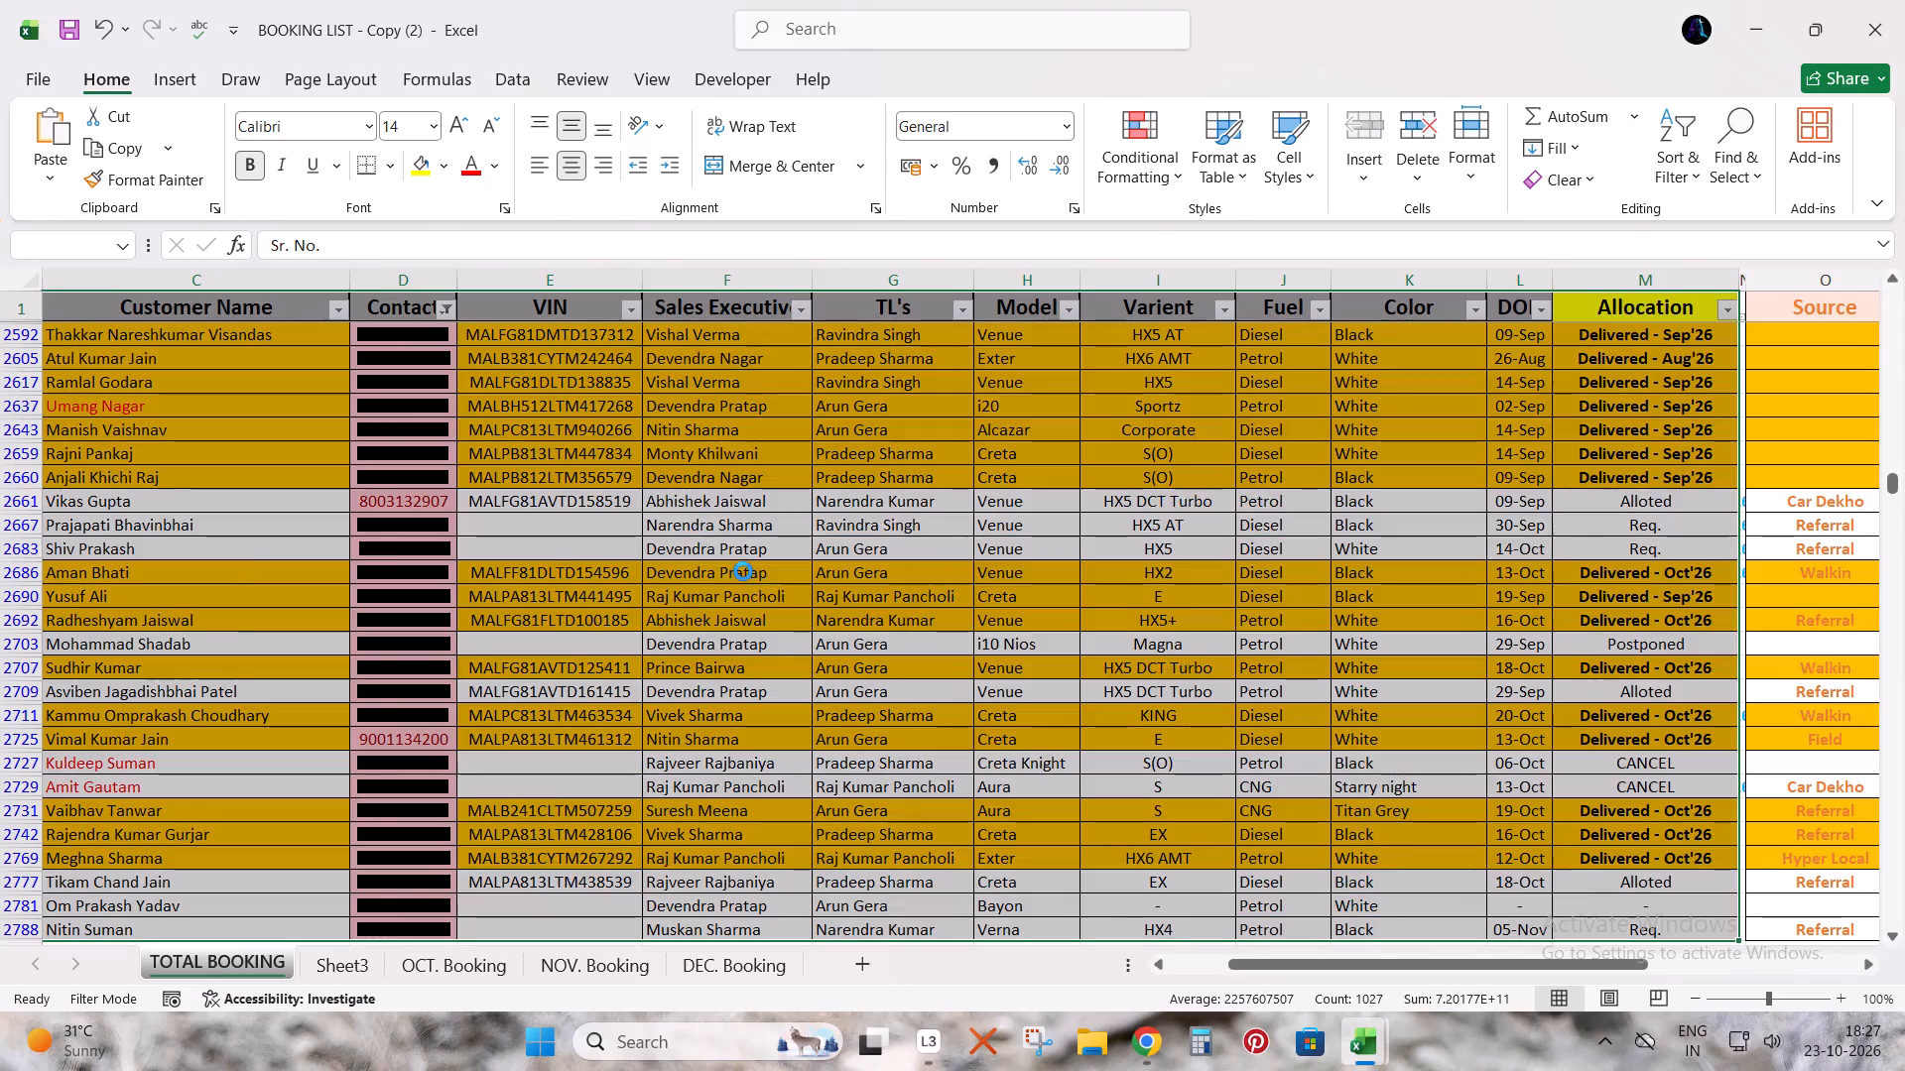
pyautogui.hotkey('alt', 'Tab')
pyautogui.hotkey('alt', 'Tab')
pyautogui.press('Right')
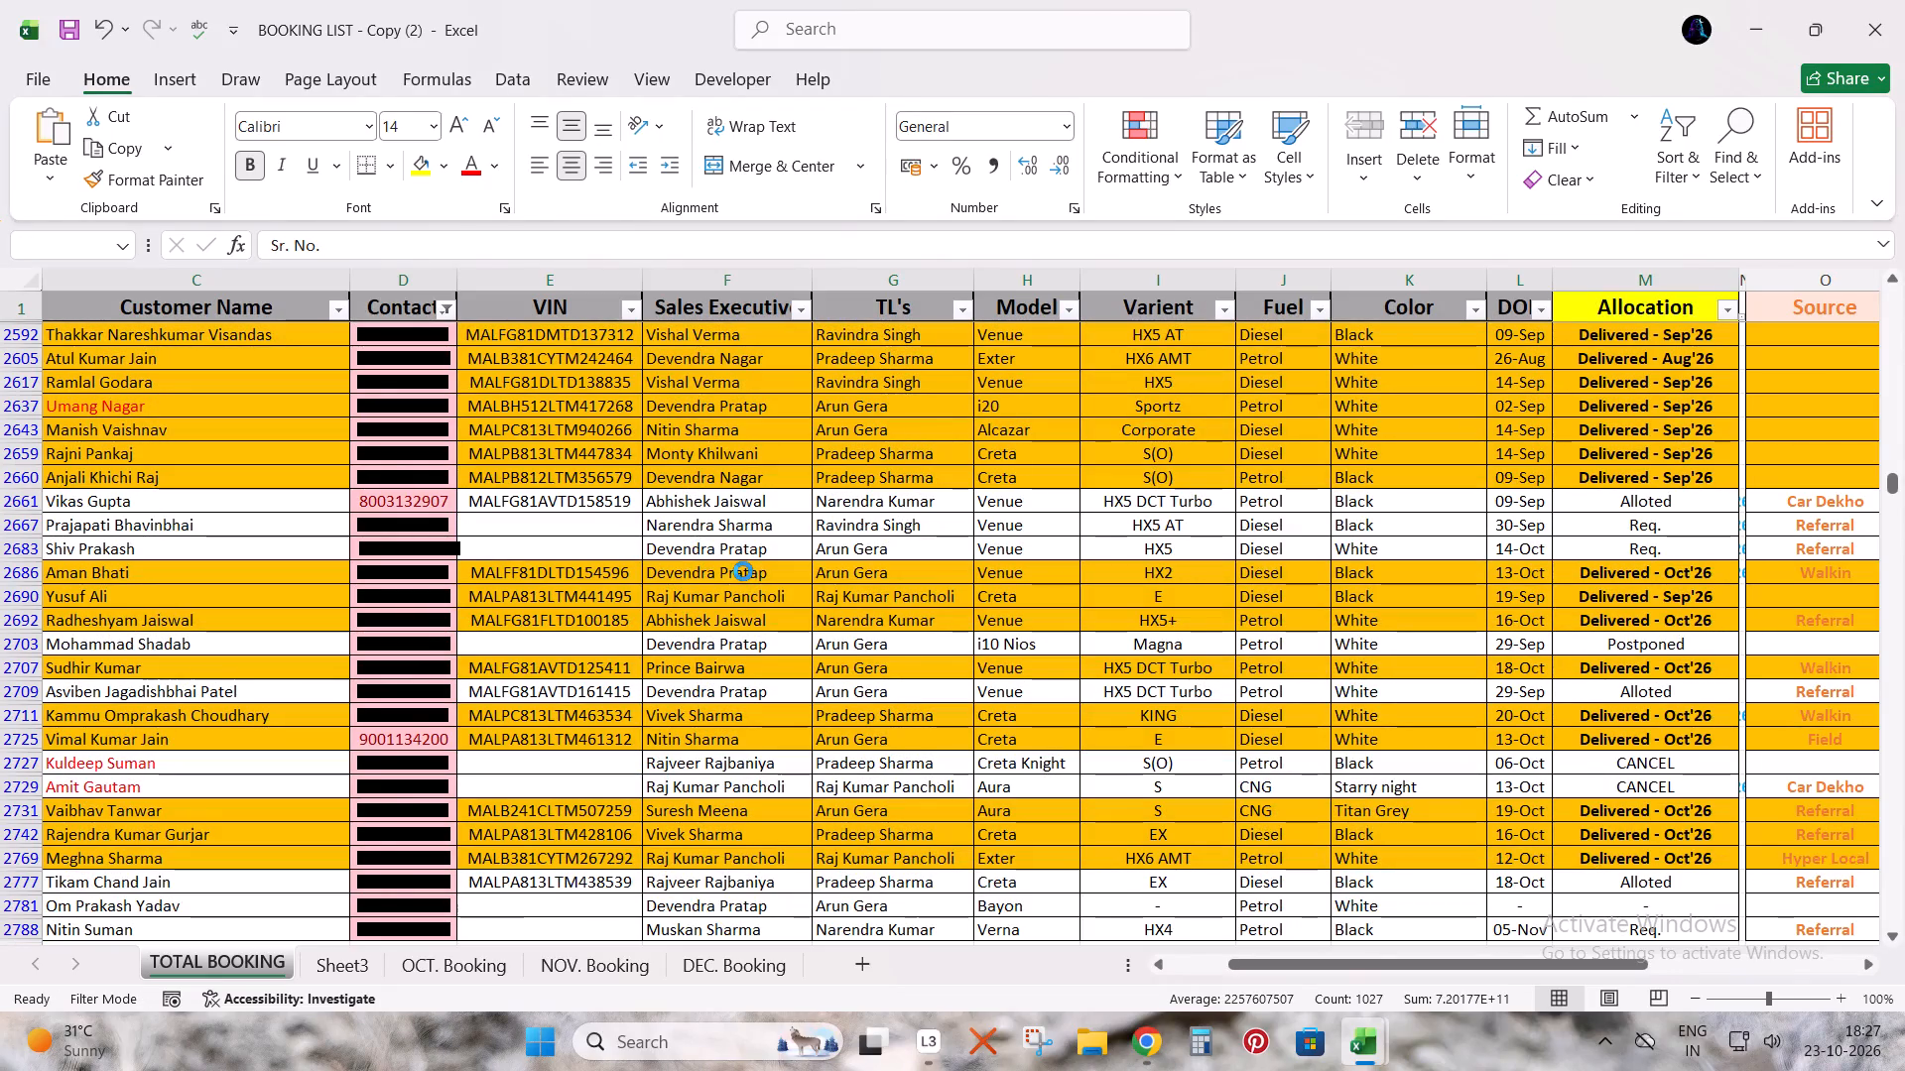
pyautogui.press('Escape')
pyautogui.press('Escape')
pyautogui.press('Escape')
pyautogui.click(832, 530)
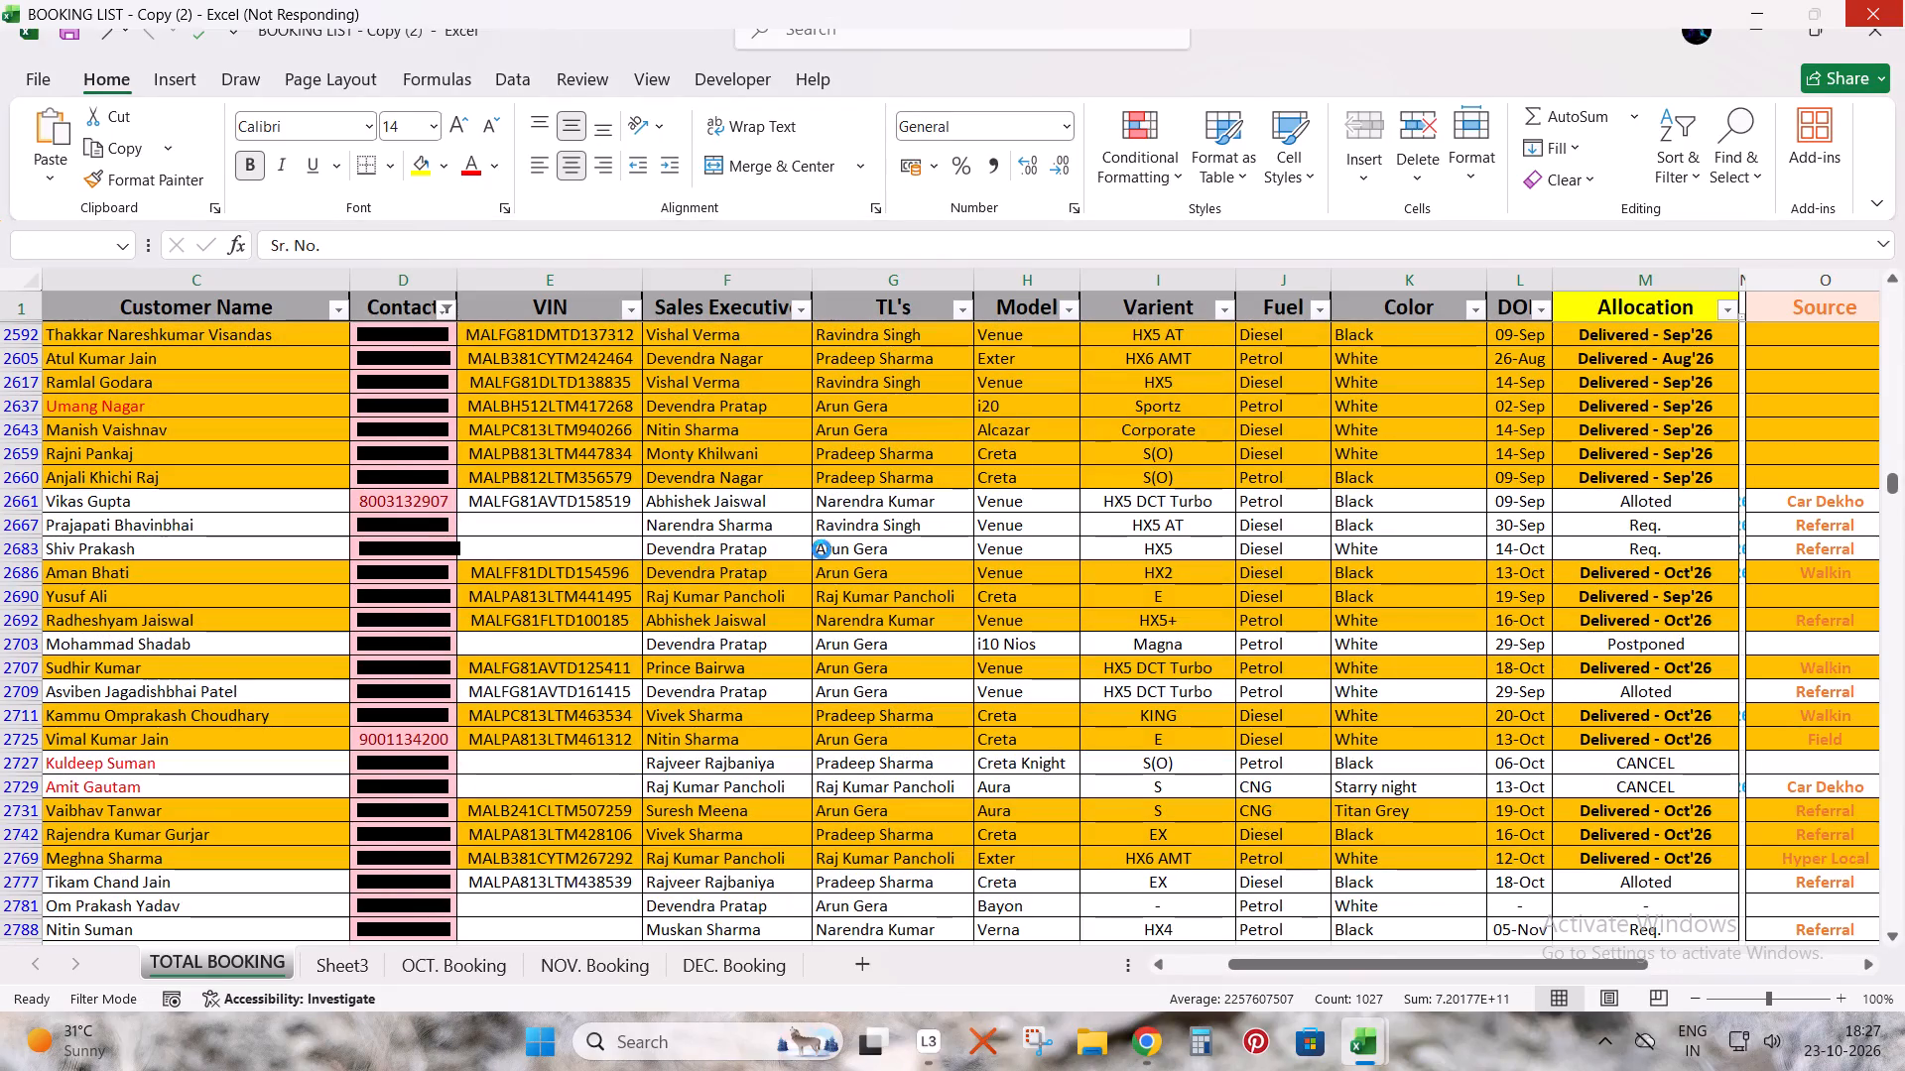
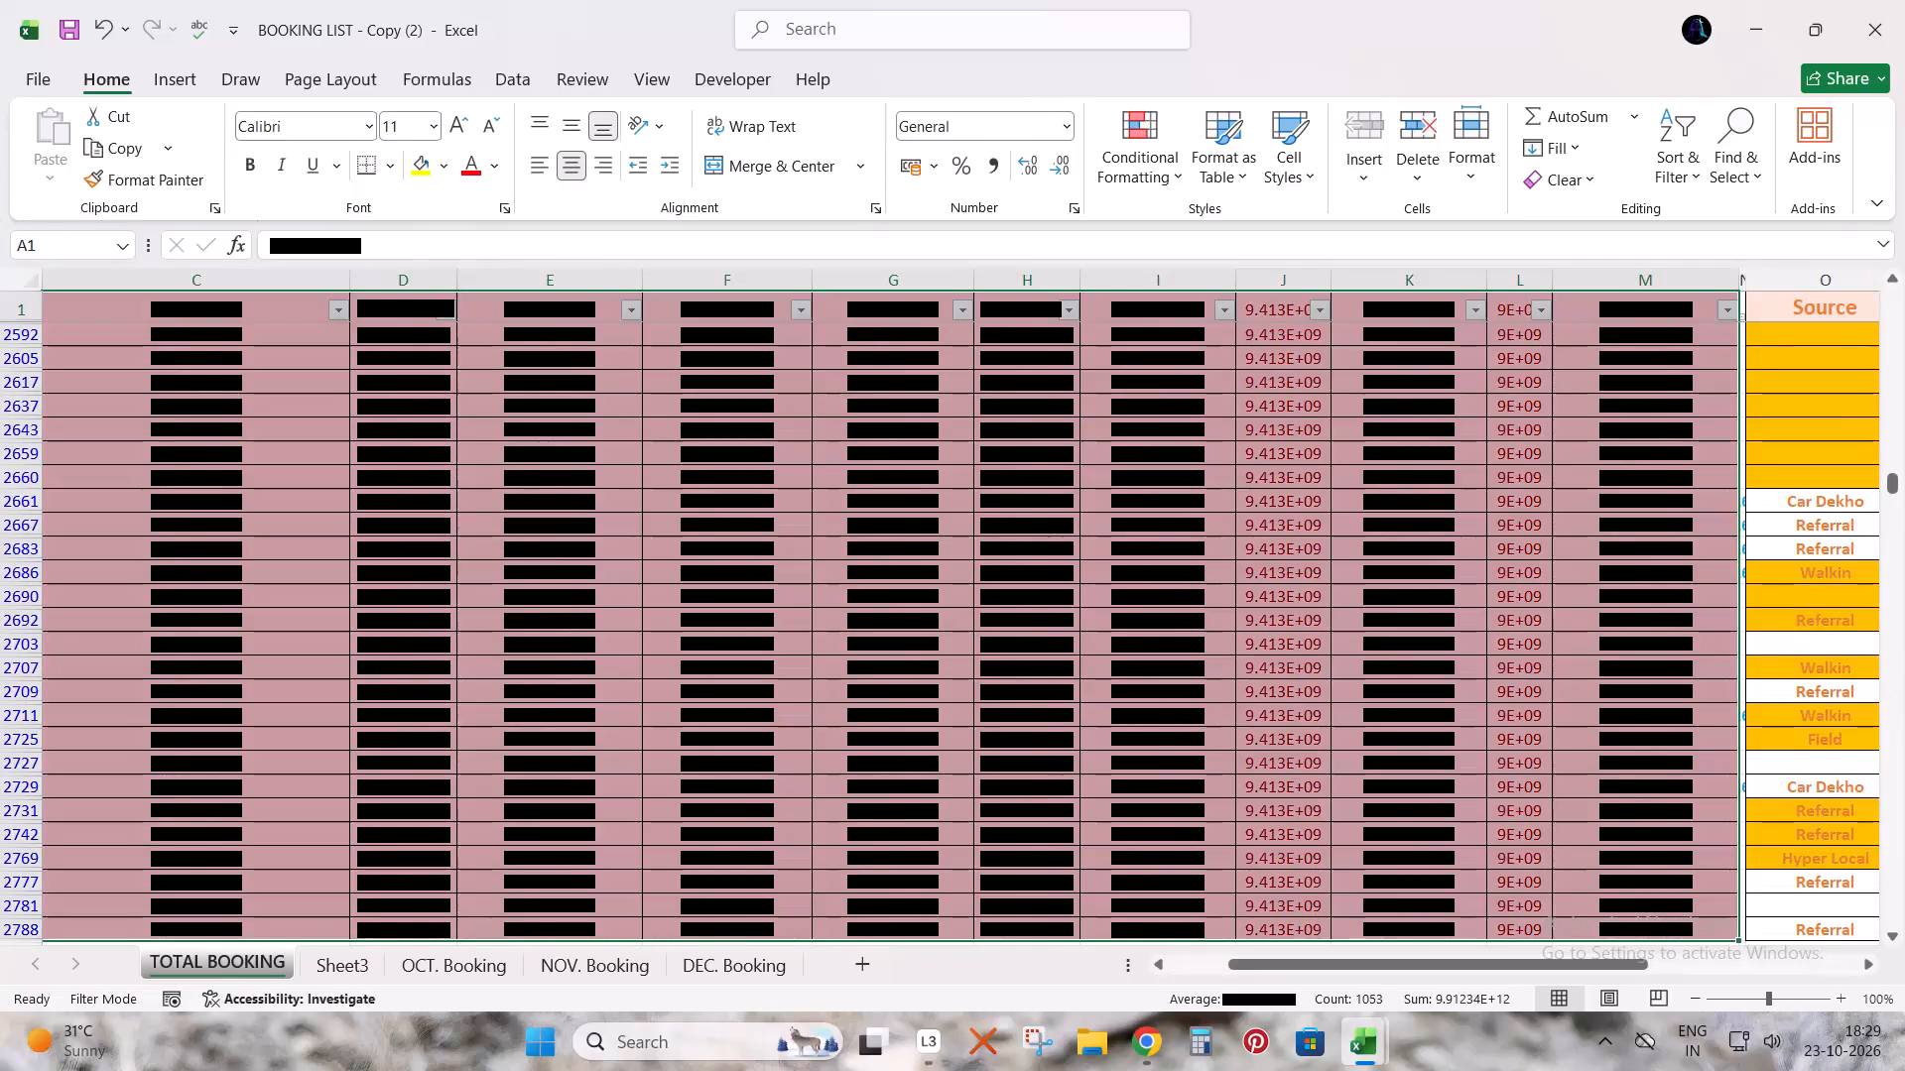
# Look up the contact of Sr. No. 2496 in the Harmeet Hyundai leads and delete its booking row in Book1.
pyautogui.hotkey('alt', 'Tab')
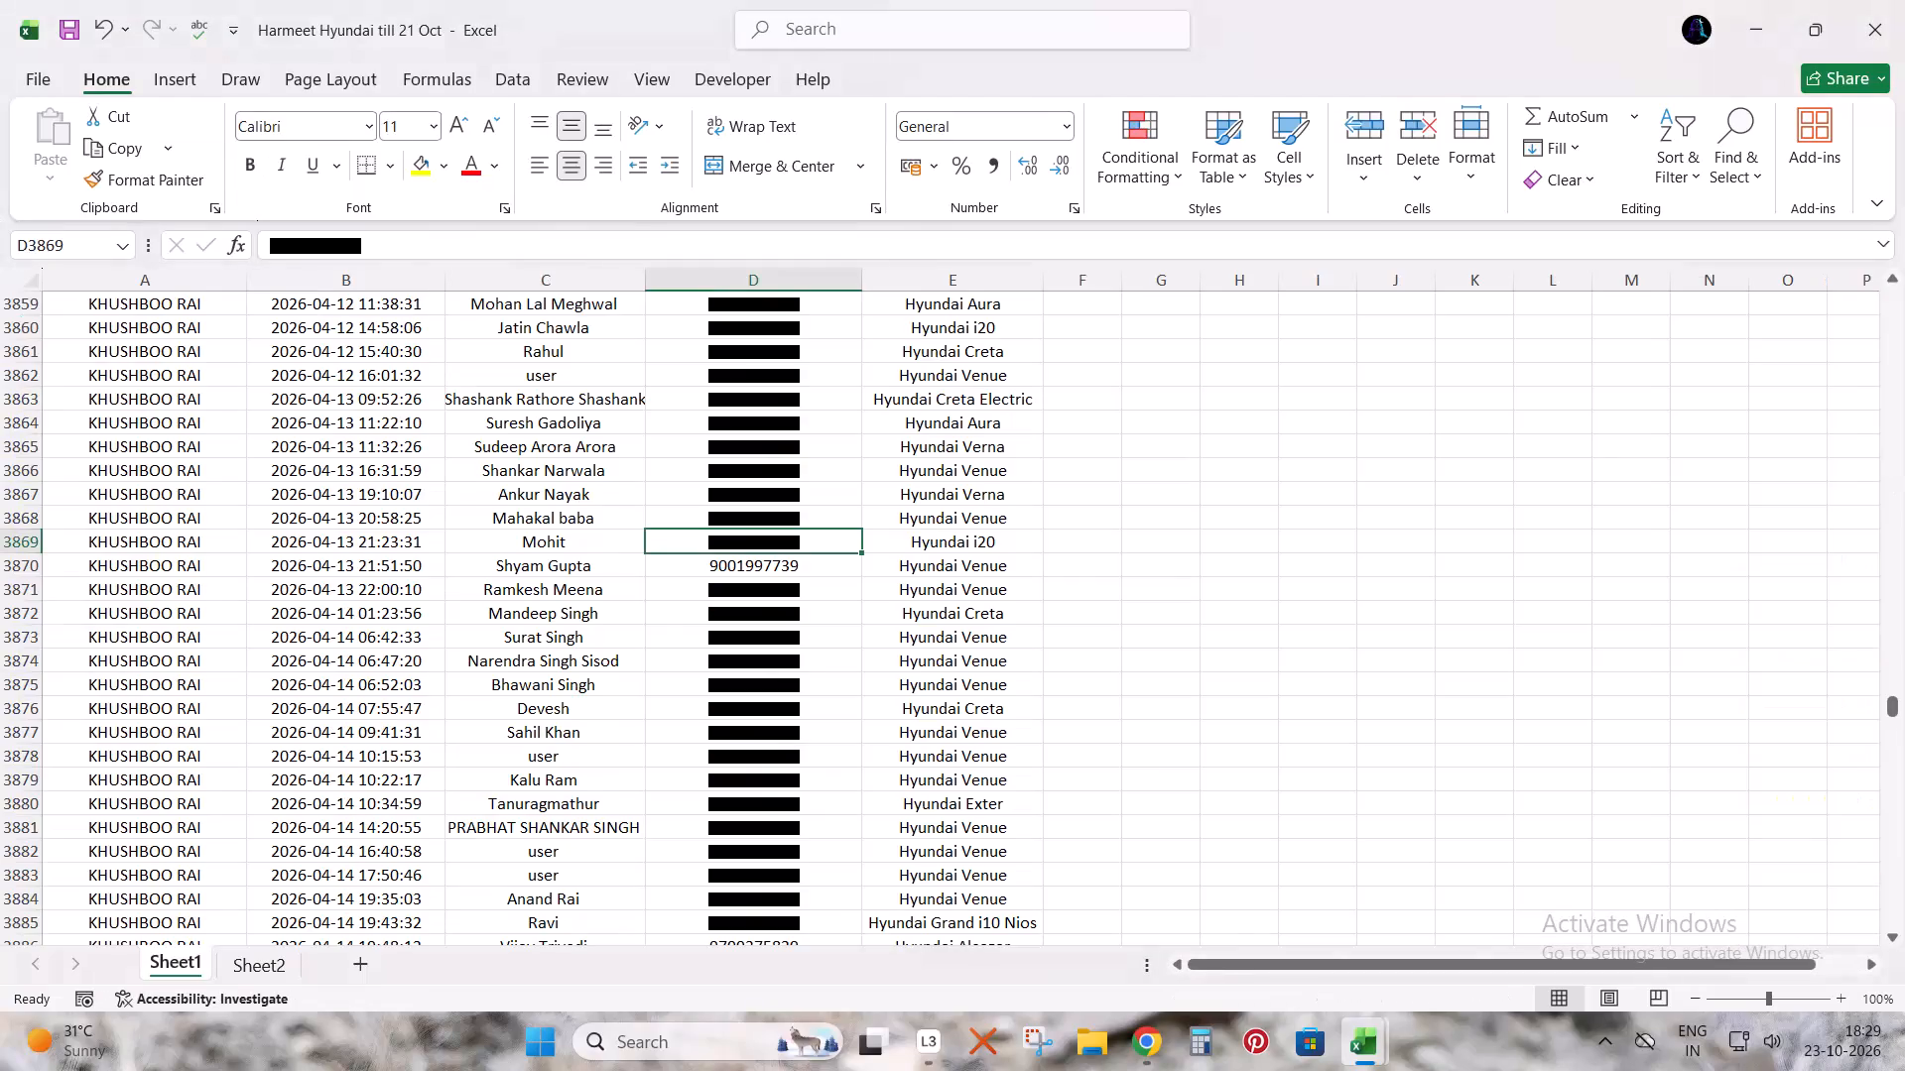
pyautogui.hotkey('alt', 'Tab')
pyautogui.hotkey('alt', 'Tab')
pyautogui.hotkey('ctrl', 'c')
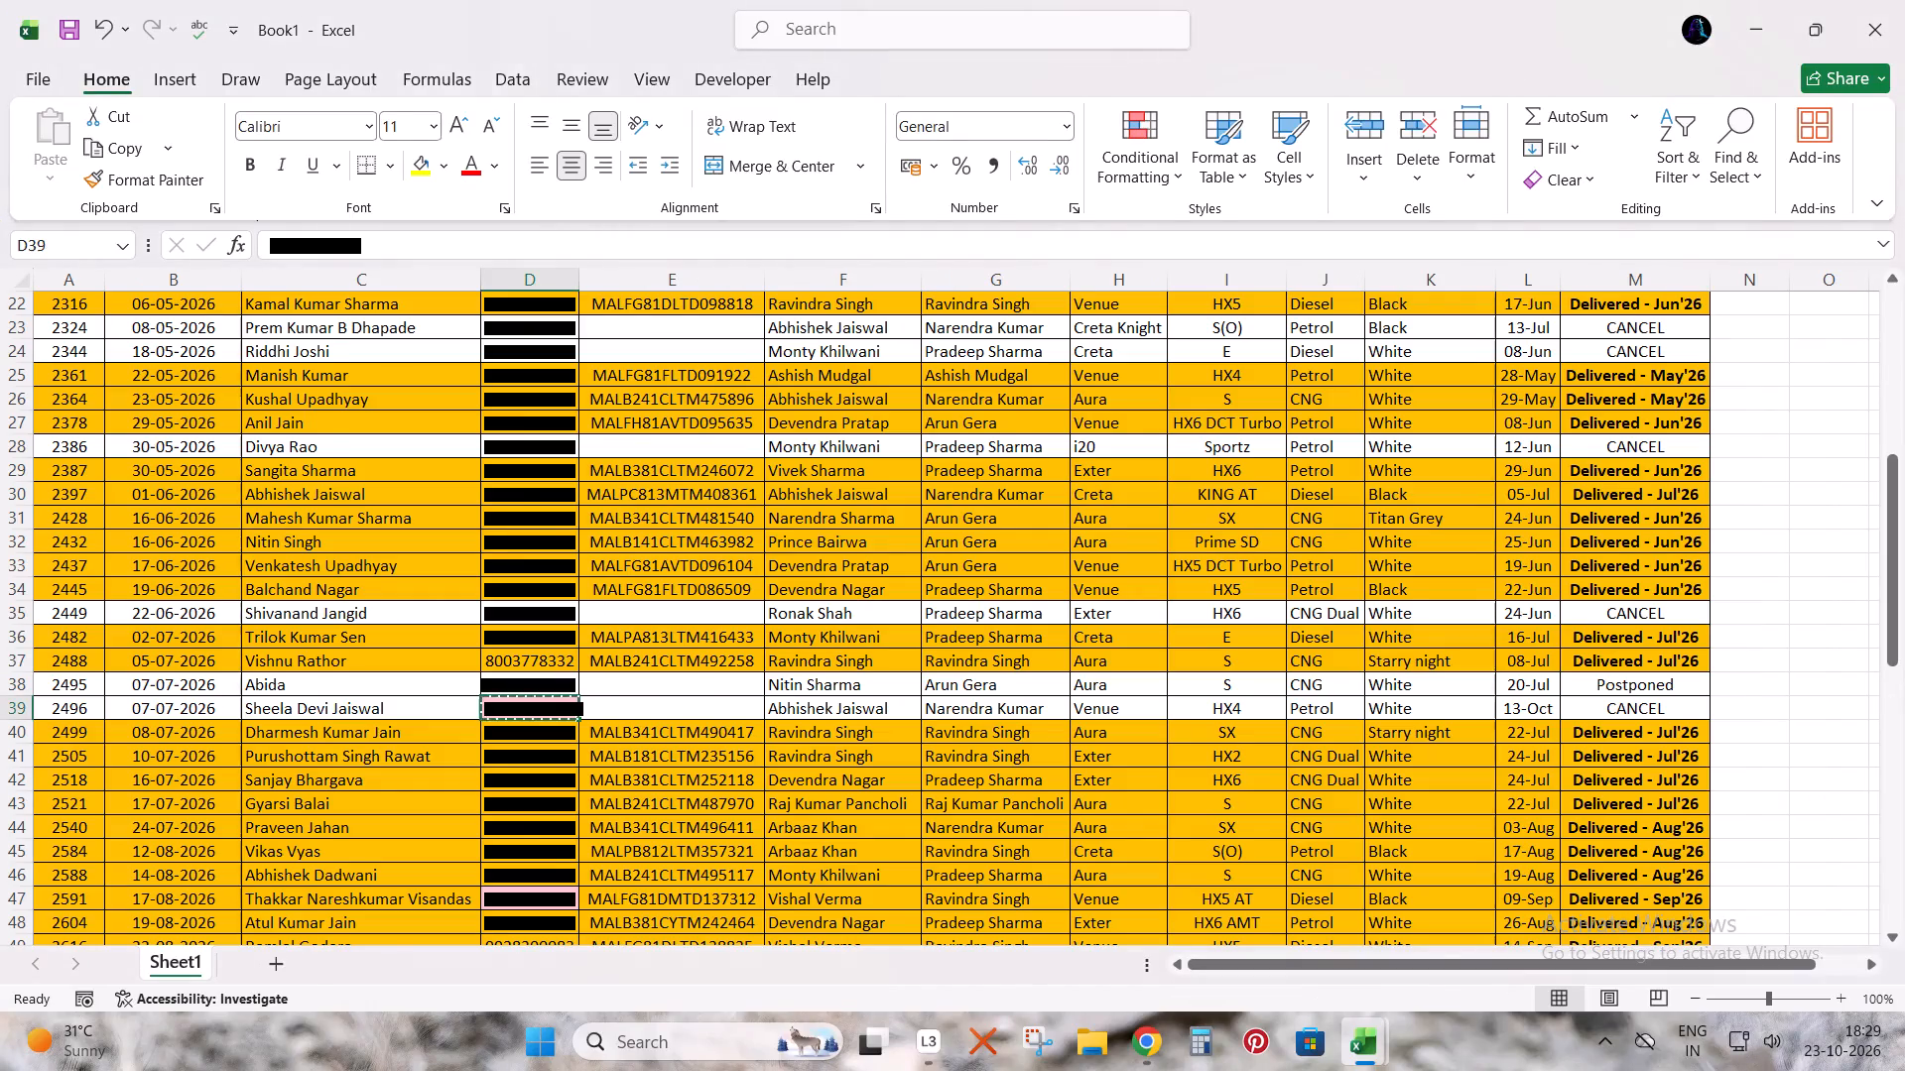
pyautogui.hotkey('alt', 'Tab')
pyautogui.press('Right')
pyautogui.hotkey('ctrl', 'f')
pyautogui.hotkey('ctrl', 'v')
pyautogui.press('Return')
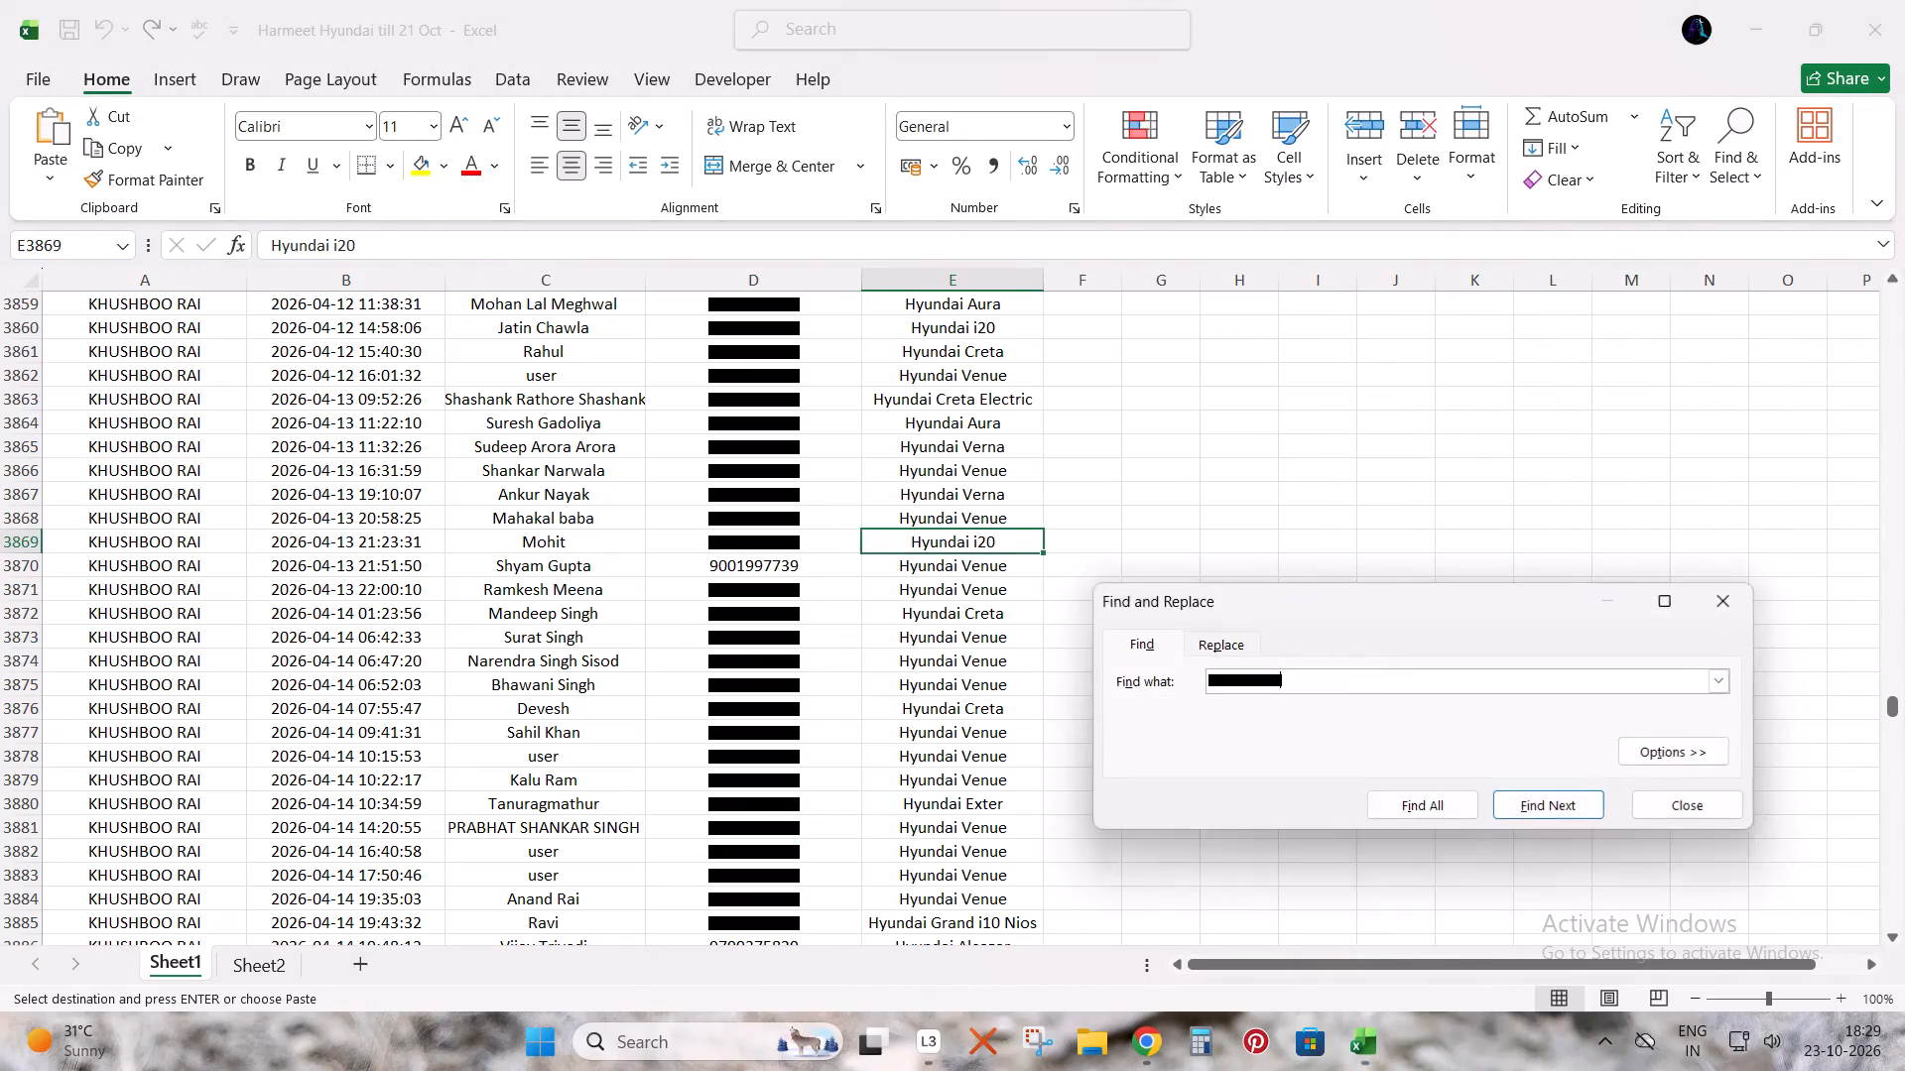
pyautogui.press('Return')
pyautogui.press('Return')
pyautogui.press('Escape')
pyautogui.press('Escape')
pyautogui.hotkey('alt', 'Tab')
pyautogui.hotkey('shift', 'space')
pyautogui.hotkey('ctrl', '-')
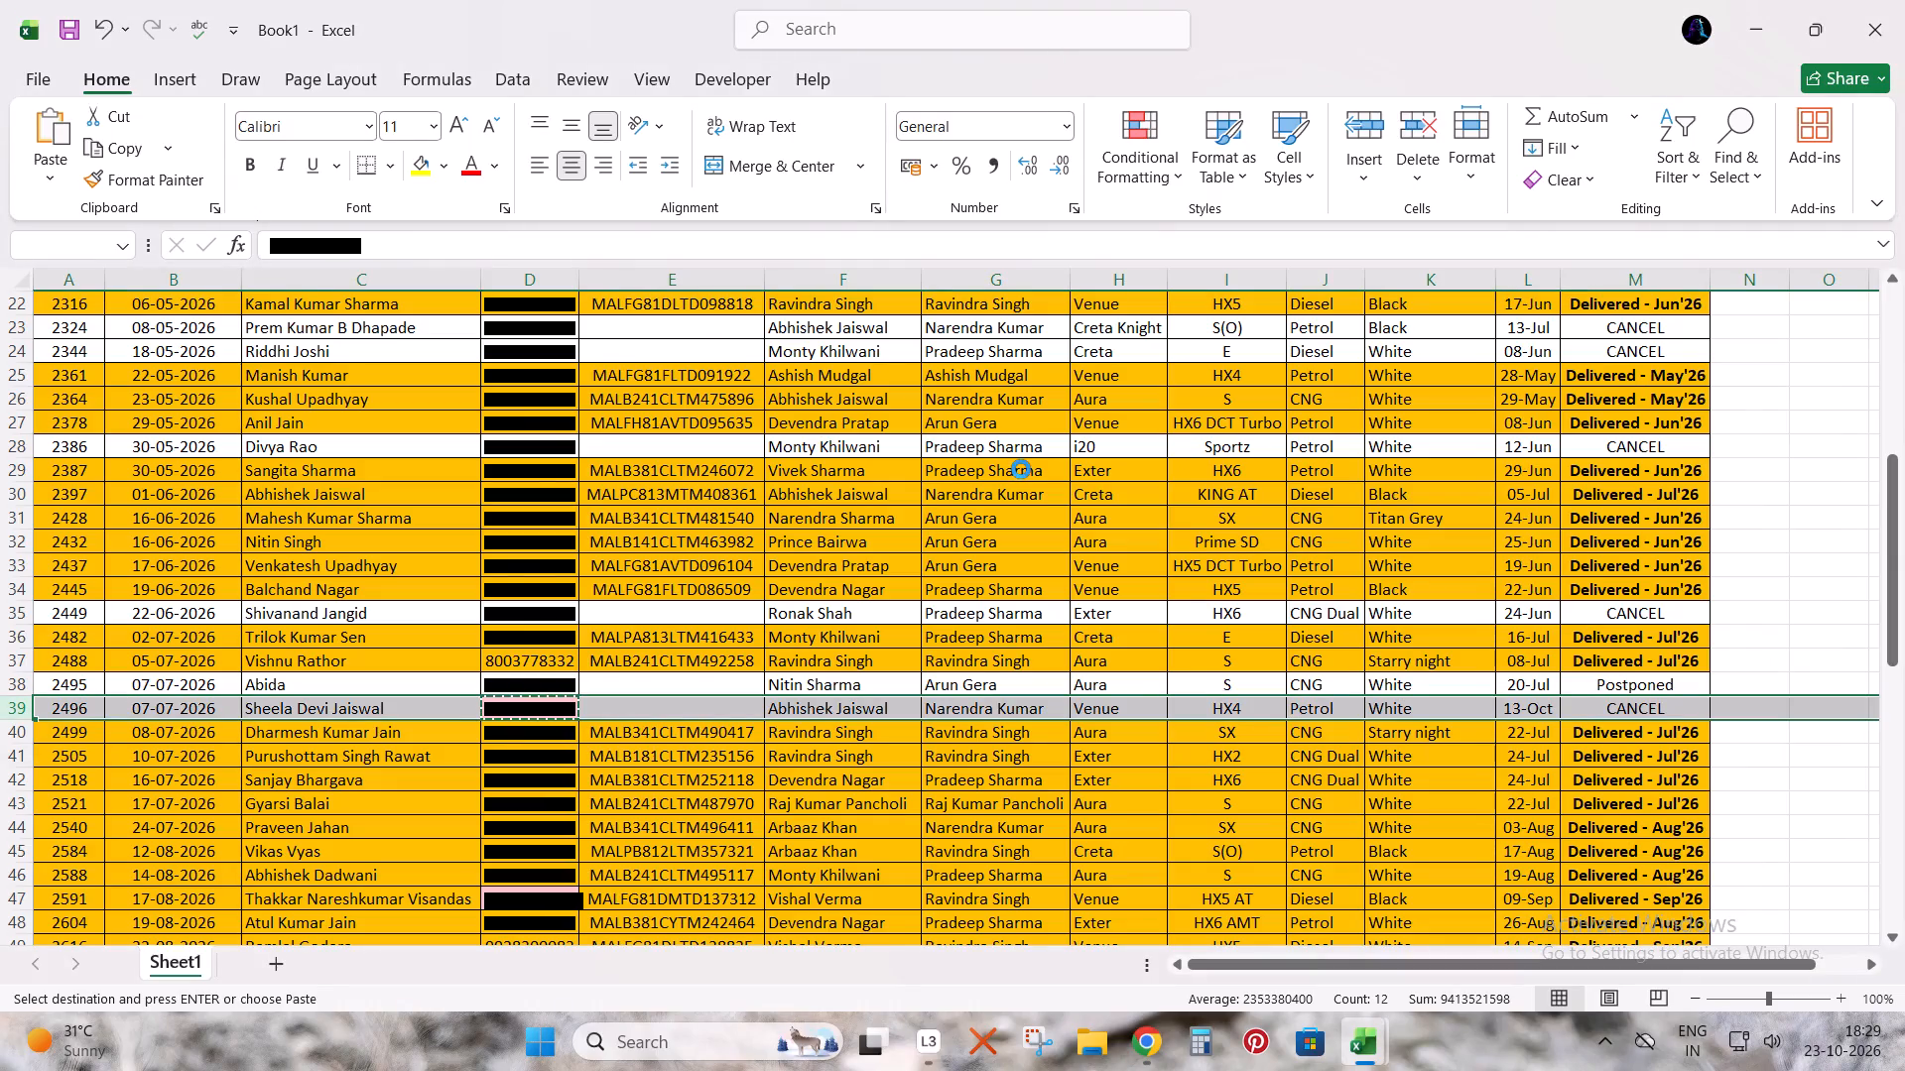
# Look up the highlighted contact of Sr. No. 2591 in the Harmeet Hyundai leads and delete its booking row in Book1.
pyautogui.press('Down')
pyautogui.press('Down')
pyautogui.press('Down')
pyautogui.press('Down')
pyautogui.press('Down')
pyautogui.press('Down')
pyautogui.press('Down')
pyautogui.press('Down')
pyautogui.press('Down')
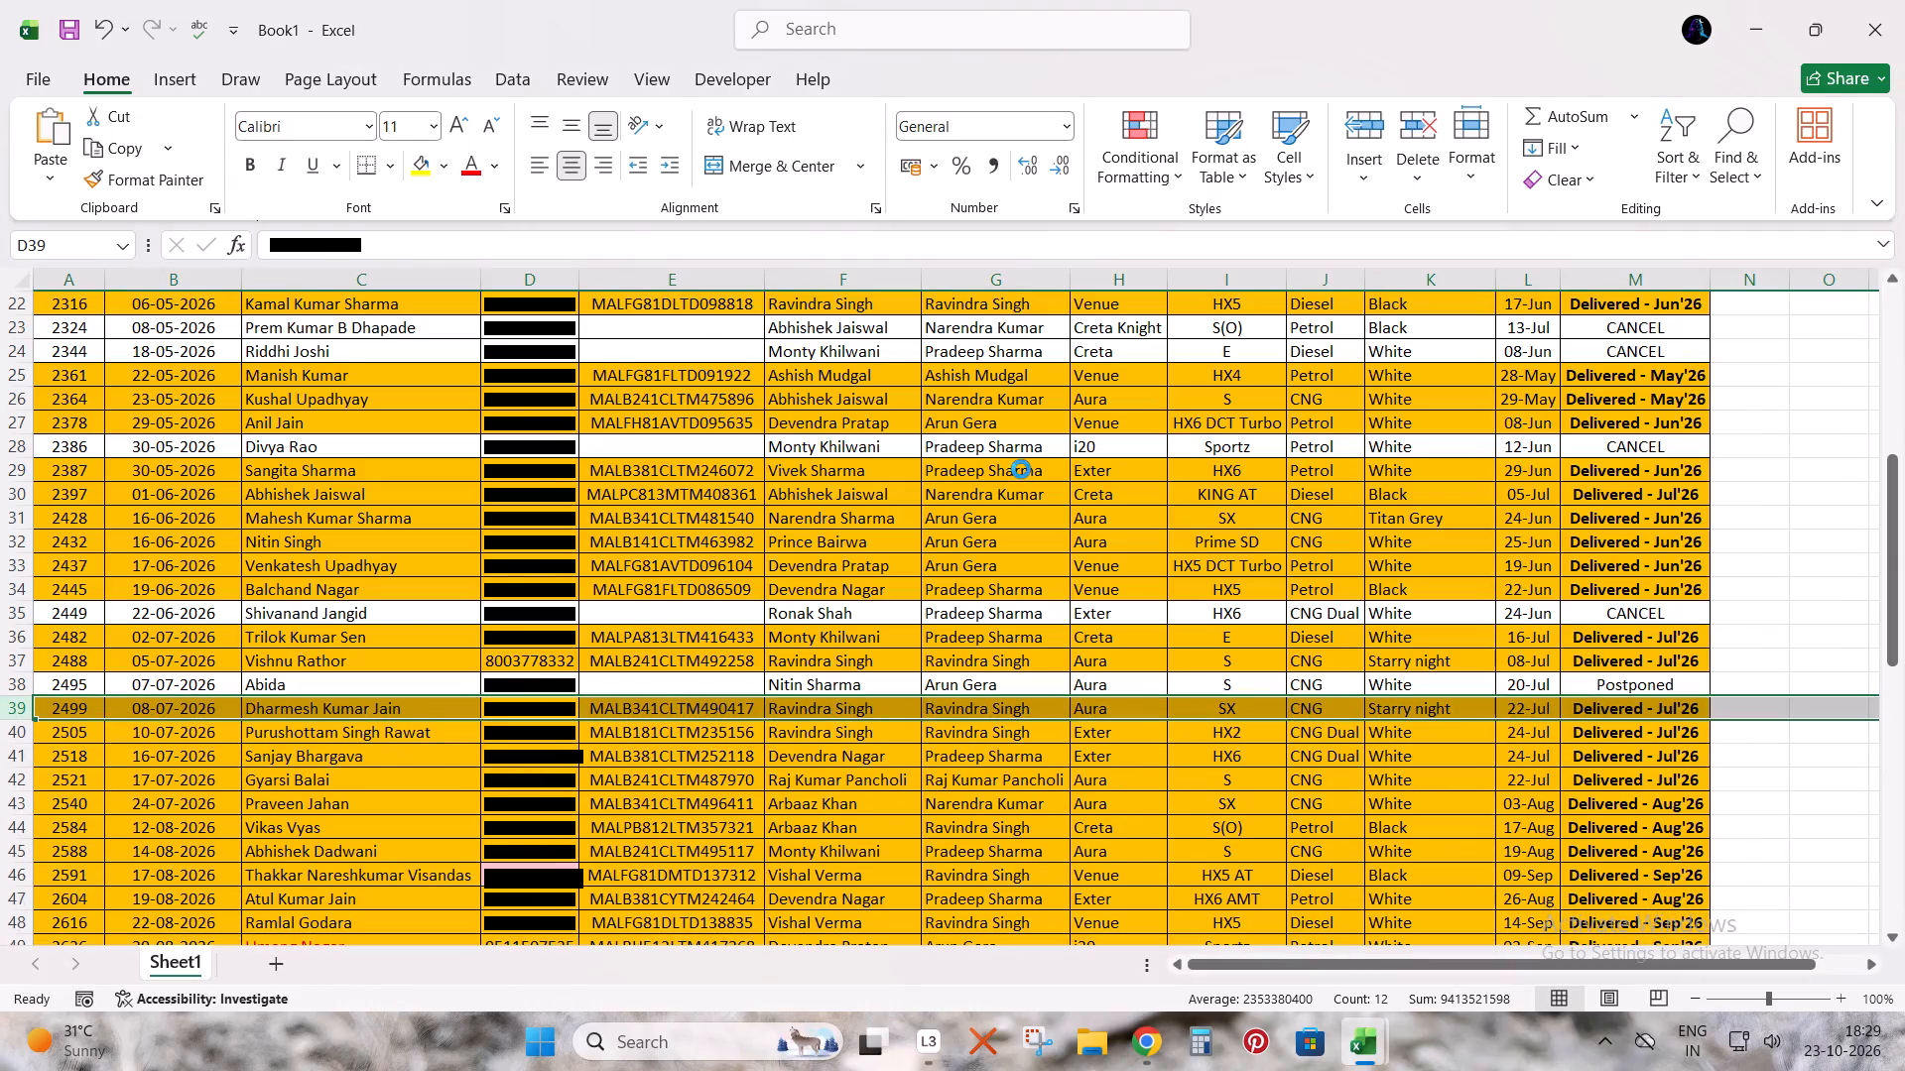
pyautogui.press('Down')
pyautogui.press('Down')
pyautogui.press('Down')
pyautogui.press('Down')
pyautogui.press('Down')
pyautogui.press('Down')
pyautogui.hotkey('ctrl', 'c')
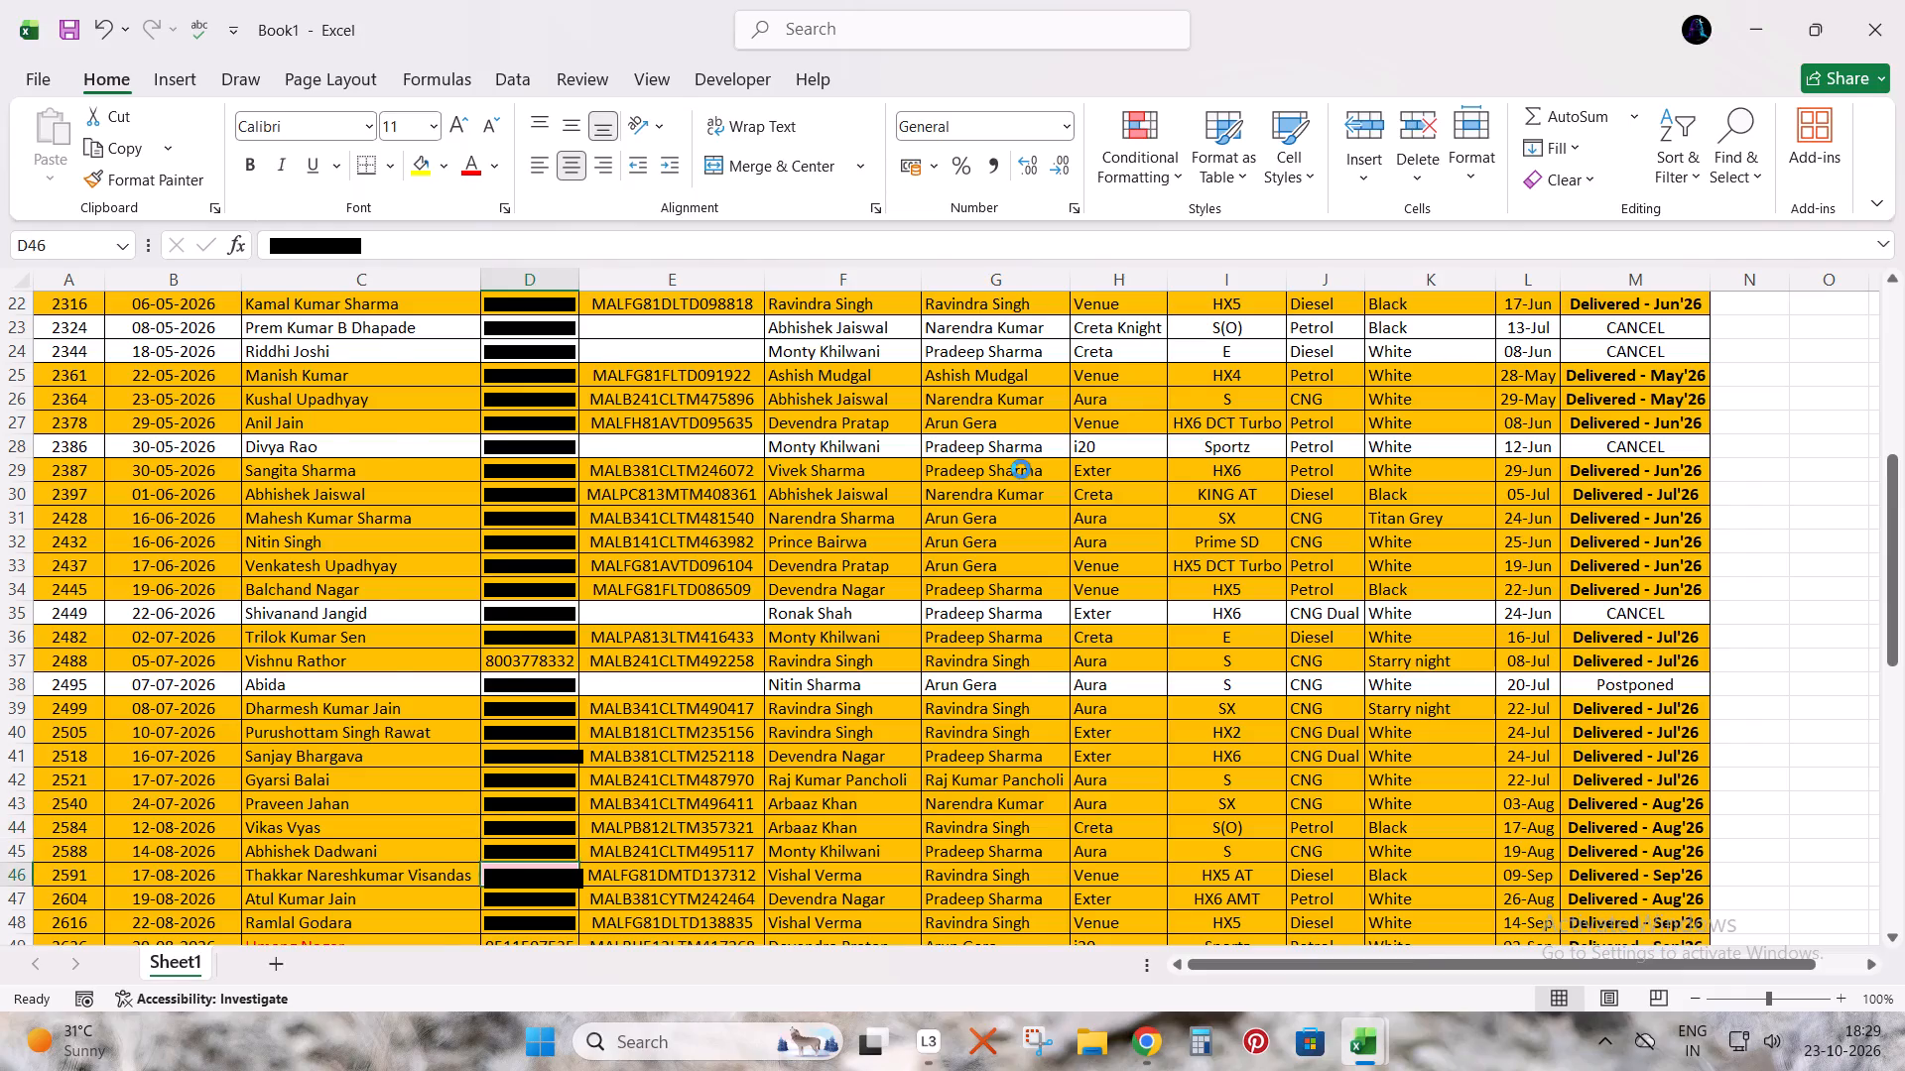
pyautogui.hotkey('alt', 'Tab')
pyautogui.press('Right')
pyautogui.hotkey('ctrl', 'f')
pyautogui.hotkey('ctrl', 'v')
pyautogui.press('Return')
pyautogui.press('Return')
pyautogui.press('Return')
pyautogui.press('Escape')
pyautogui.press('Escape')
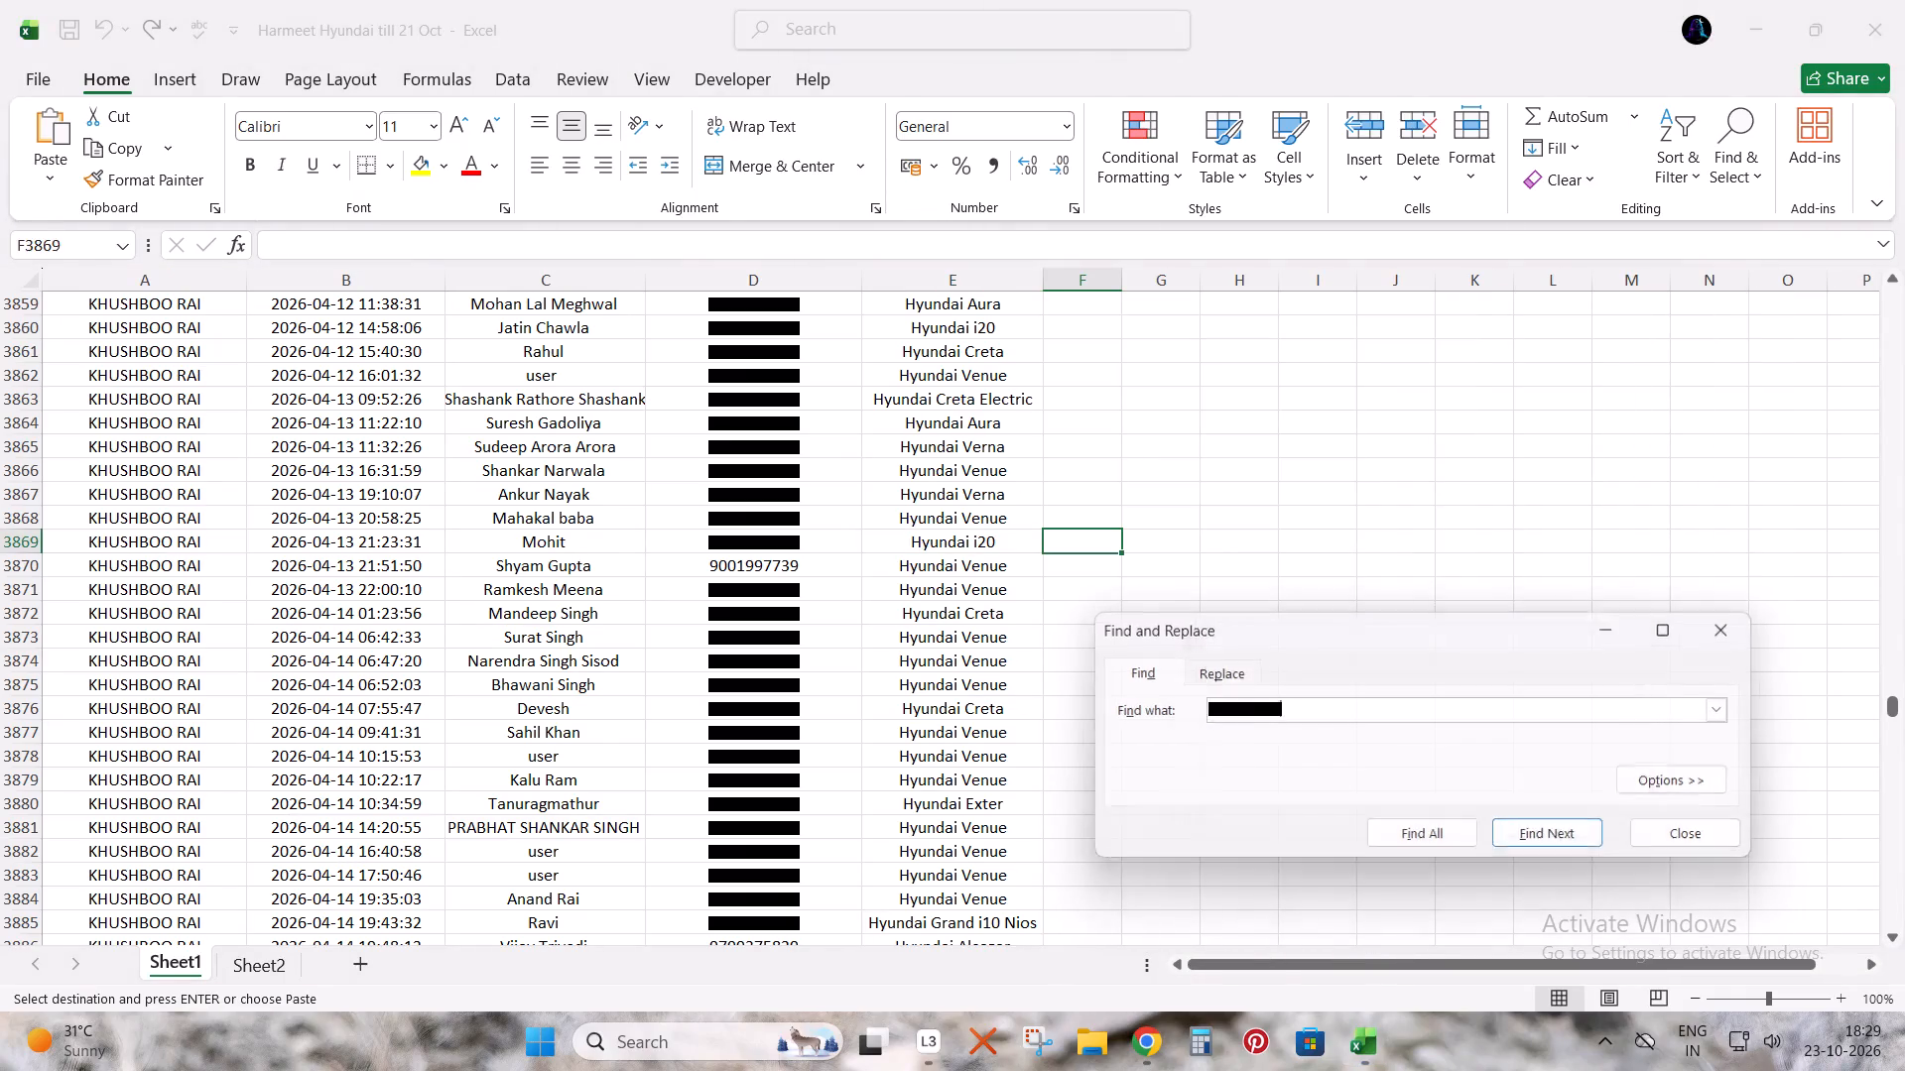
pyautogui.hotkey('alt', 'Tab')
pyautogui.hotkey('shift', 'space')
pyautogui.hotkey('ctrl', '-')
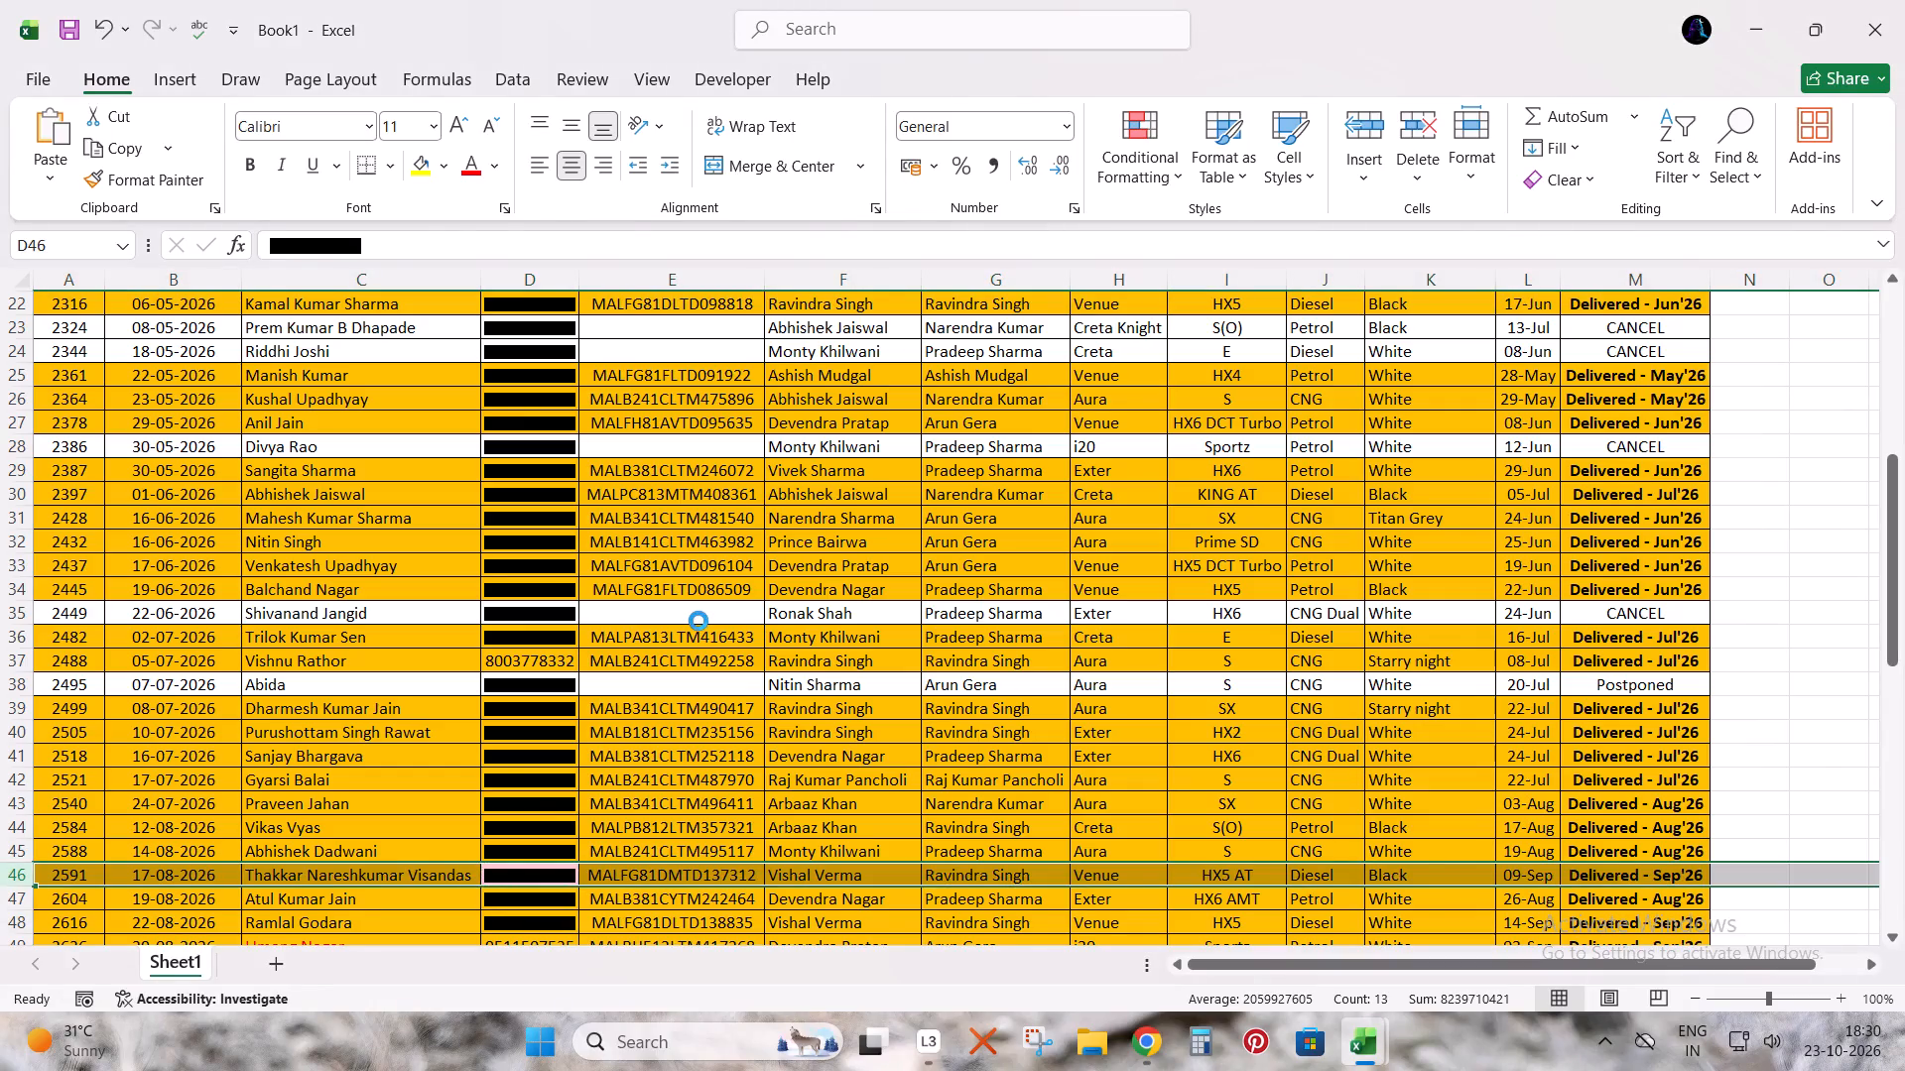
# Review the booking rows in Book1 for any contacts that are still highlighted.
pyautogui.scroll(-5, 698, 621)
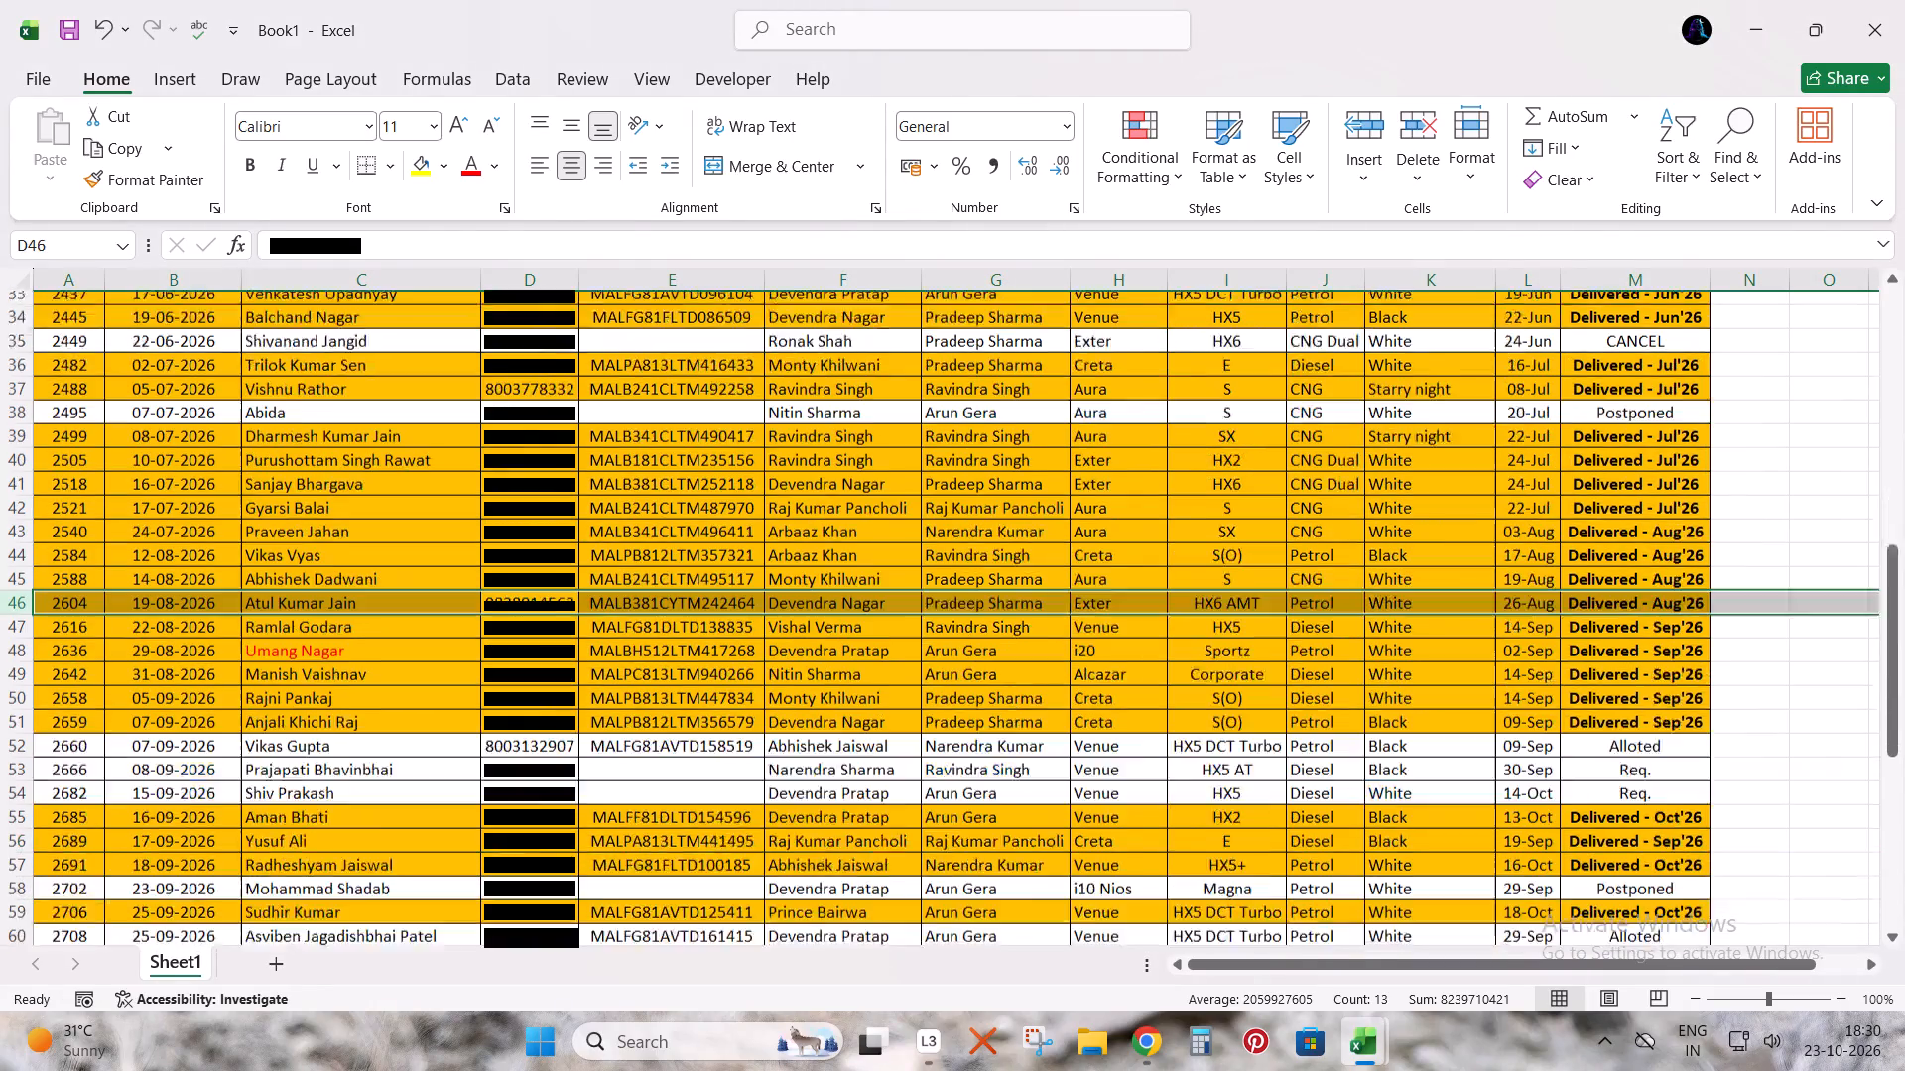
pyautogui.scroll(-5, 698, 621)
pyautogui.scroll(7, 619, 637)
pyautogui.scroll(-1, 619, 637)
pyautogui.scroll(4, 619, 637)
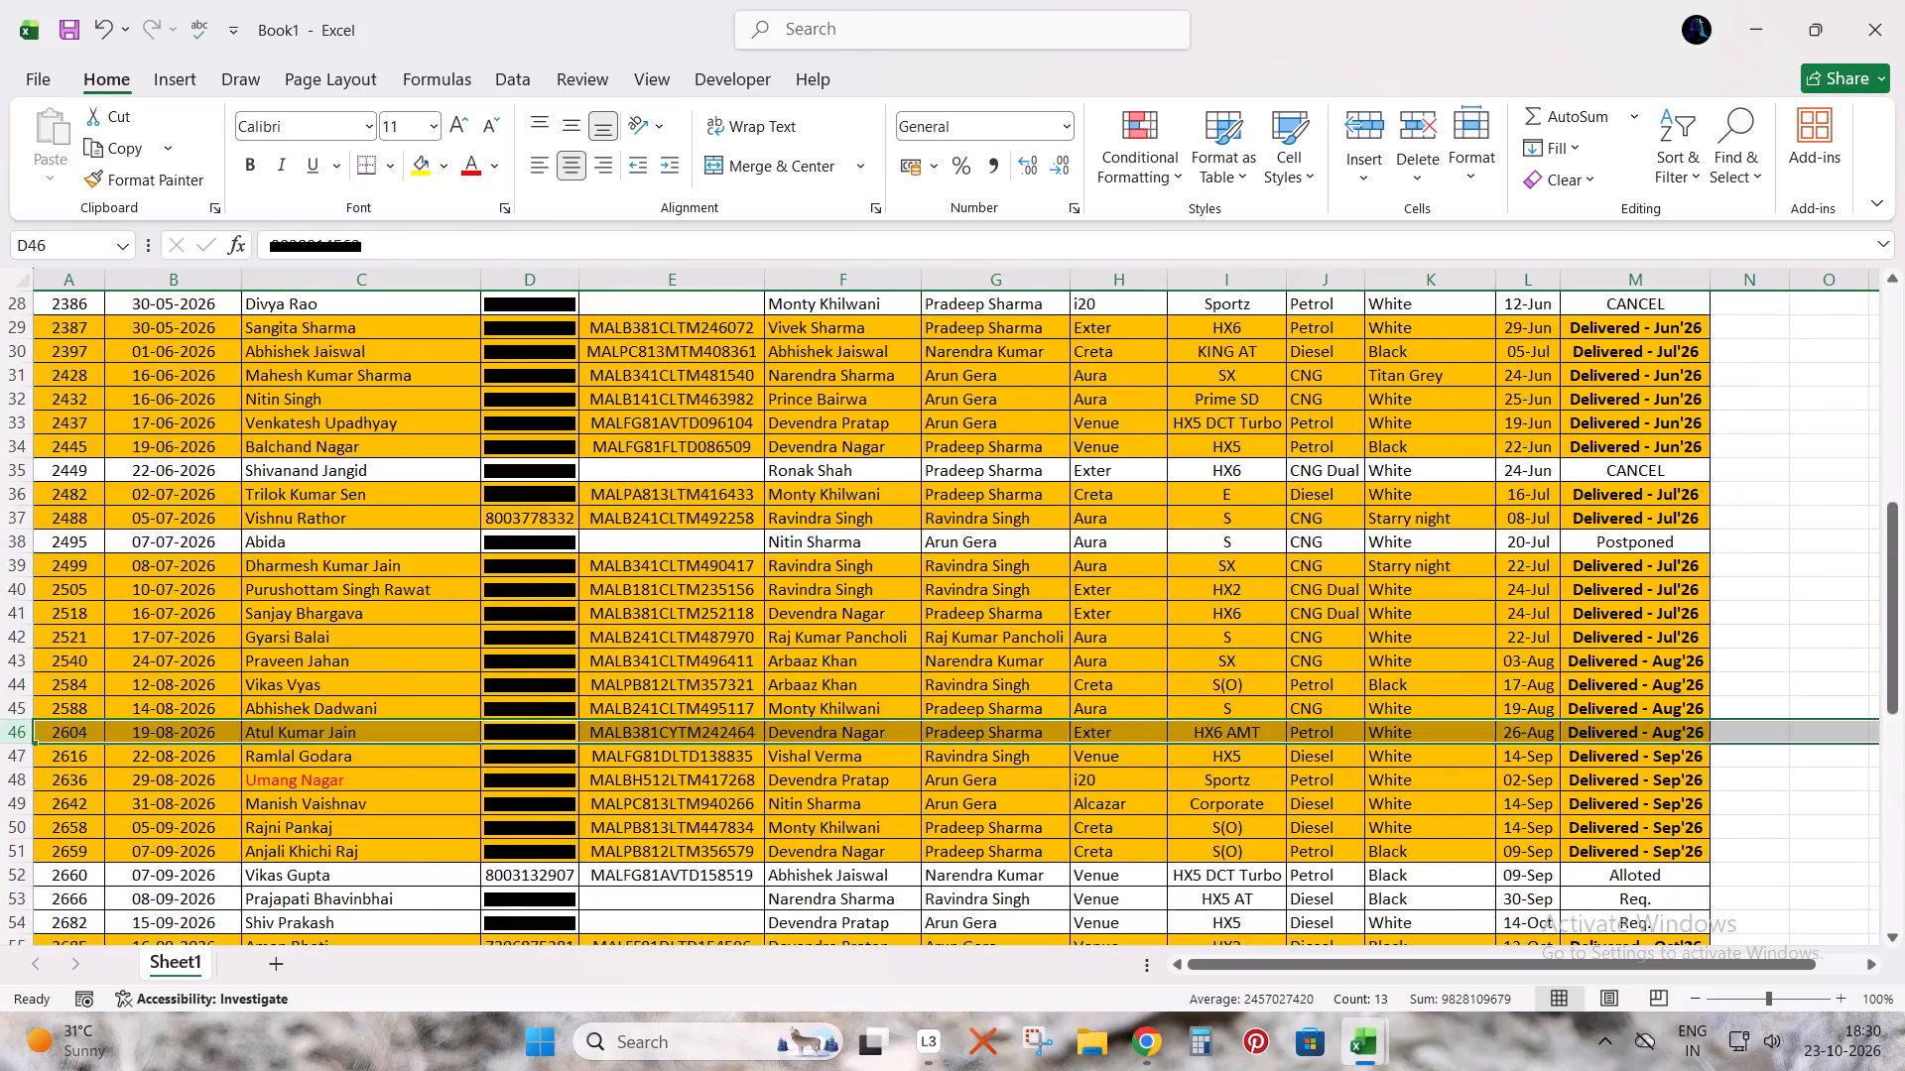
pyautogui.scroll(7, 619, 637)
pyautogui.scroll(-1, 569, 625)
pyautogui.scroll(8, 570, 625)
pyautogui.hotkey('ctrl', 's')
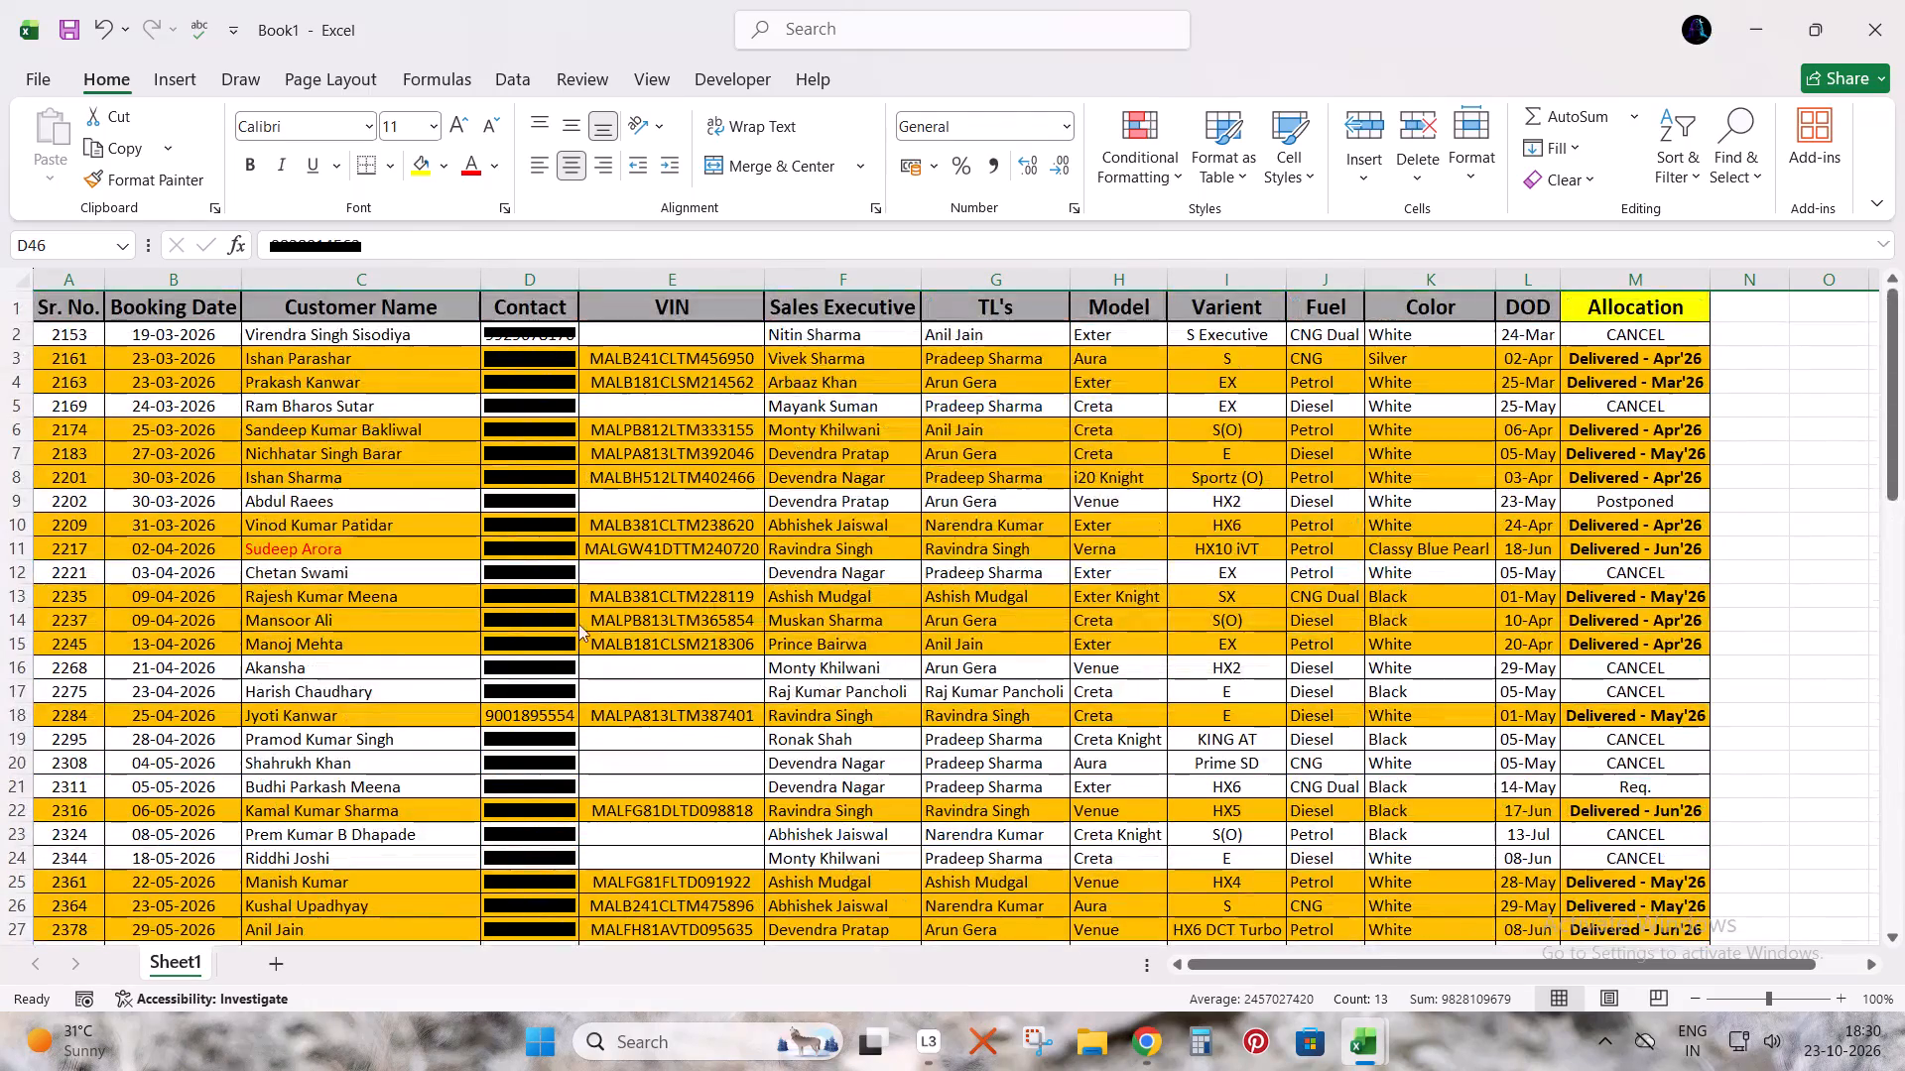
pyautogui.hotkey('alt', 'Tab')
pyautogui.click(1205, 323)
# Copy all the Consumer Mobile Number values from the Harmeet Hyundai leads into Book1's Contact column, starting at D73 below the bookings.
pyautogui.hotkey('alt', 'Tab')
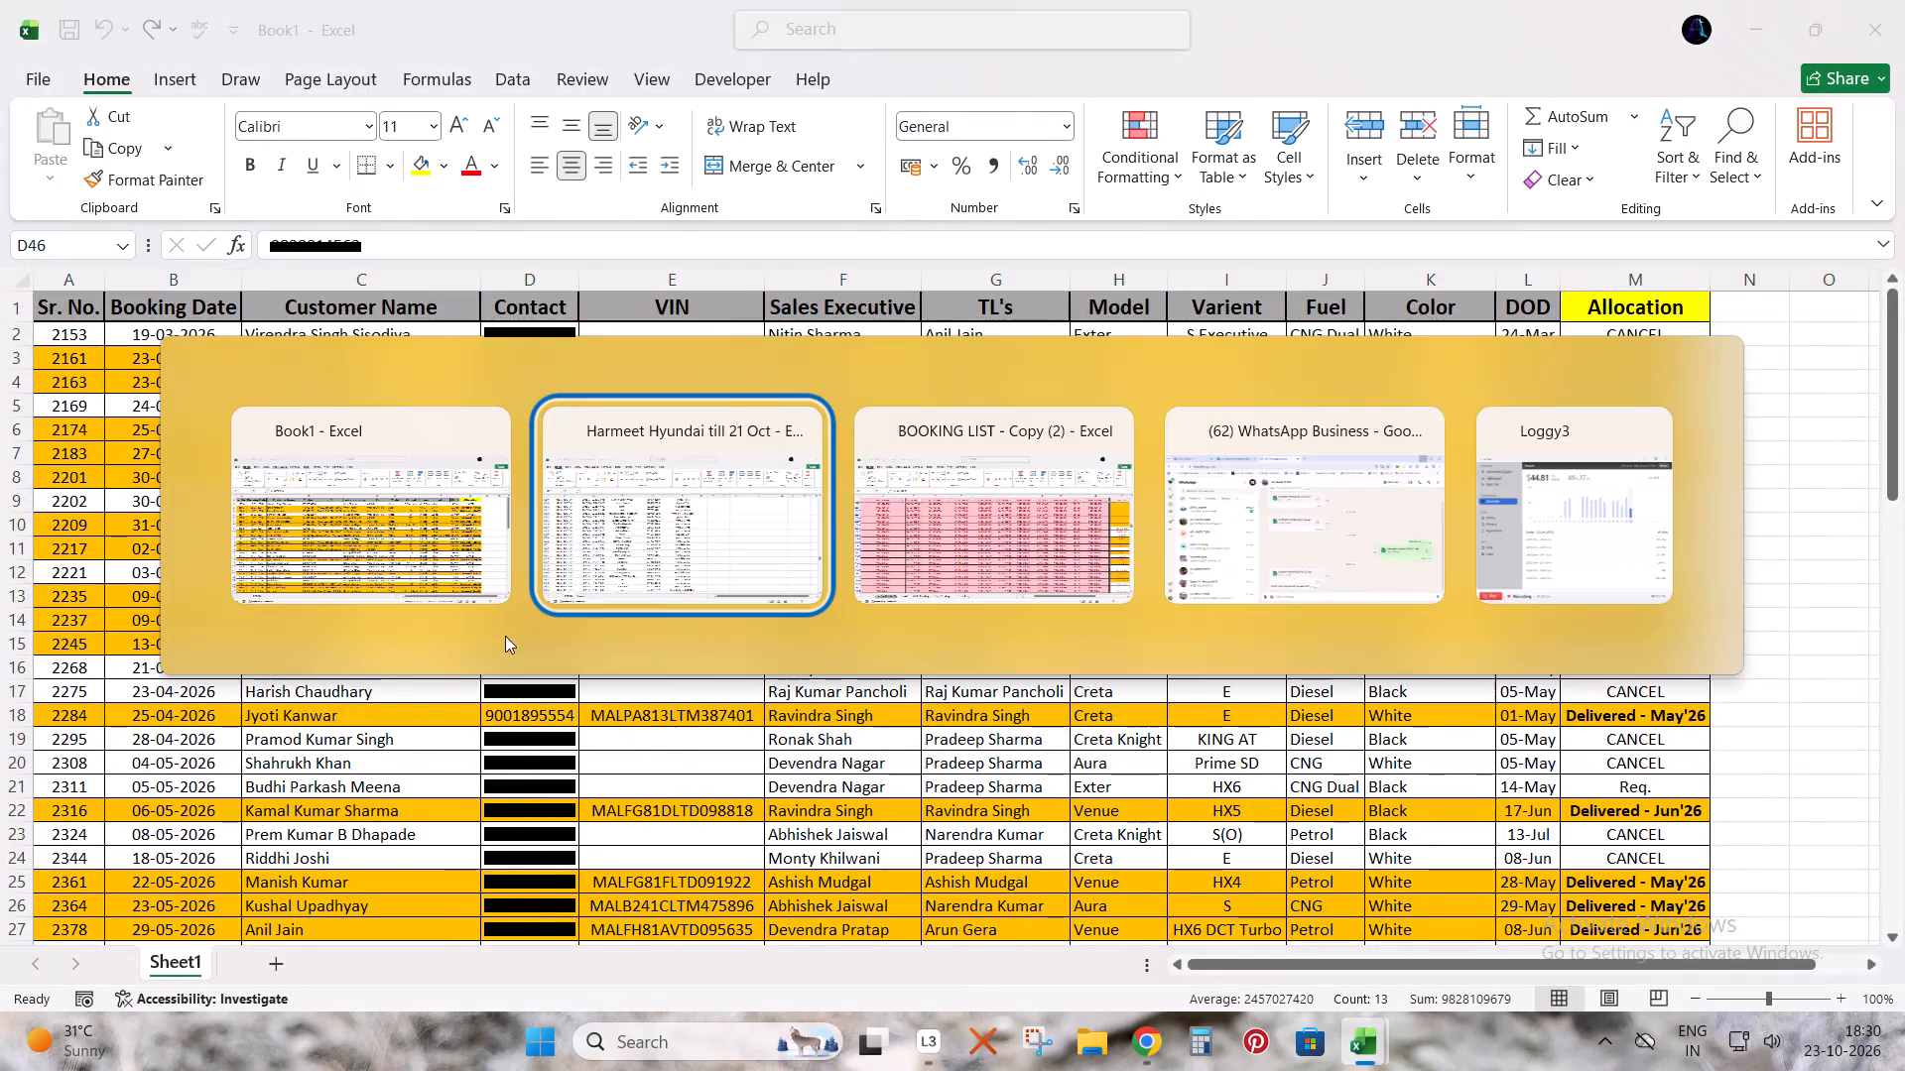
pyautogui.hotkey('ctrl', 'Up')
pyautogui.press('Up')
pyautogui.press('Left')
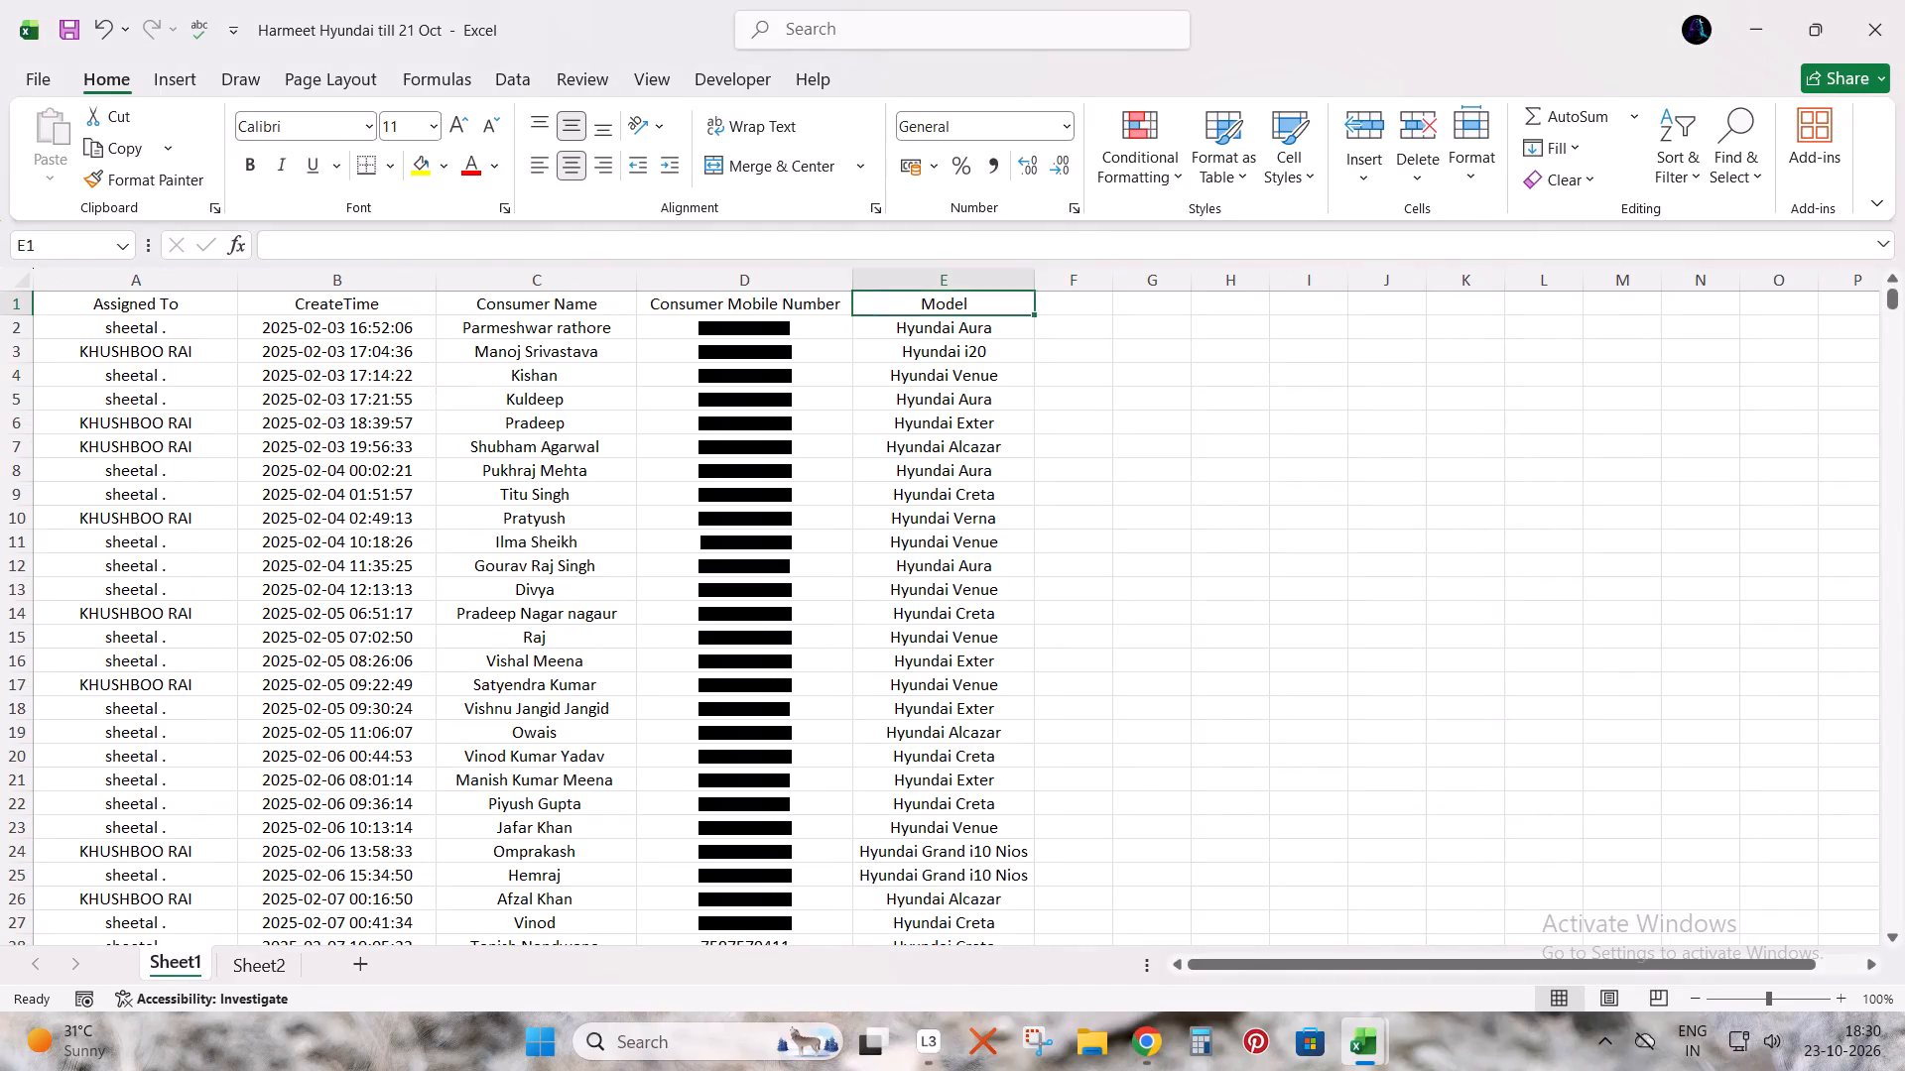
pyautogui.press('Left')
pyautogui.press('Down')
pyautogui.hotkey('ctrl', 'shift', 'Down')
pyautogui.hotkey('ctrl', 'c')
pyautogui.hotkey('alt', 'Tab')
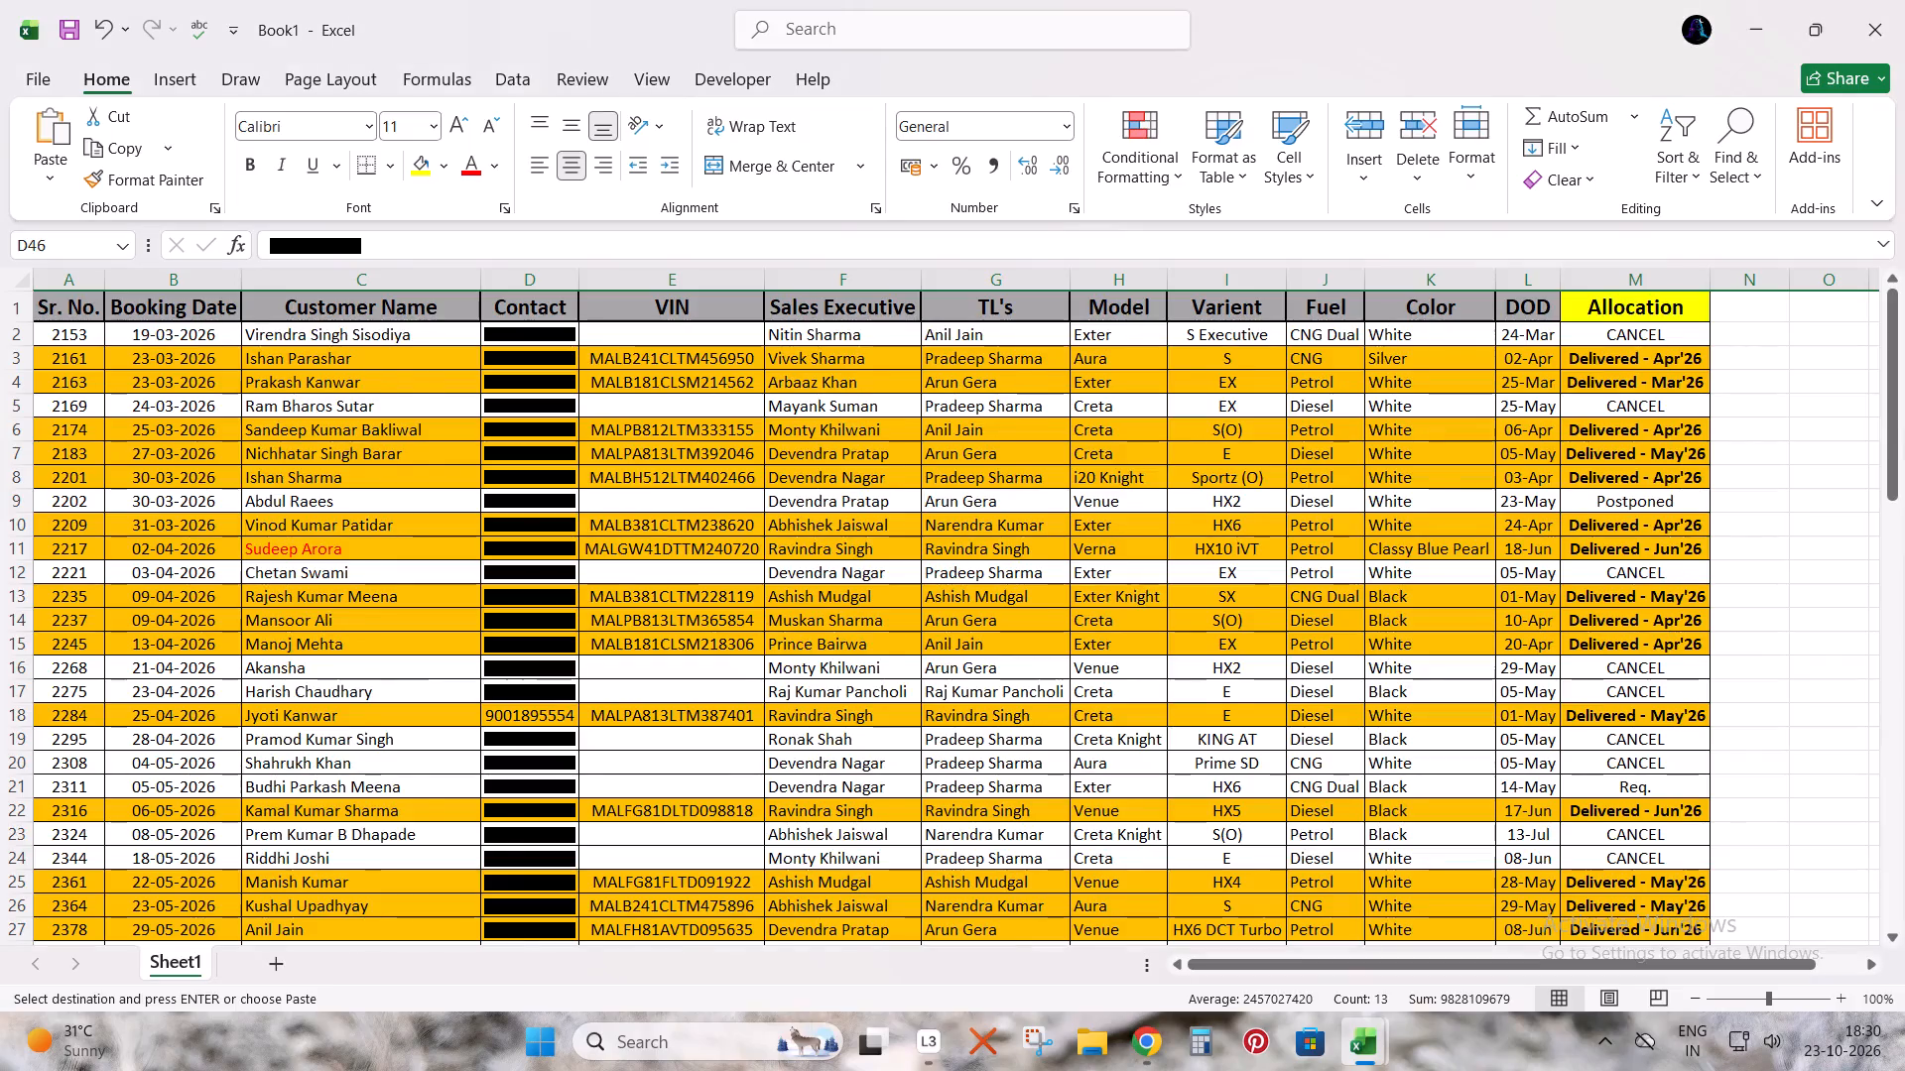
pyautogui.press('Down')
pyautogui.press('Left')
pyautogui.press('Down')
pyautogui.press('Left')
pyautogui.press('Down')
pyautogui.press('Left')
pyautogui.press('Down')
pyautogui.hotkey('ctrl', 'Down')
pyautogui.press('Right')
pyautogui.press('Down')
pyautogui.press('Right')
pyautogui.press('Down')
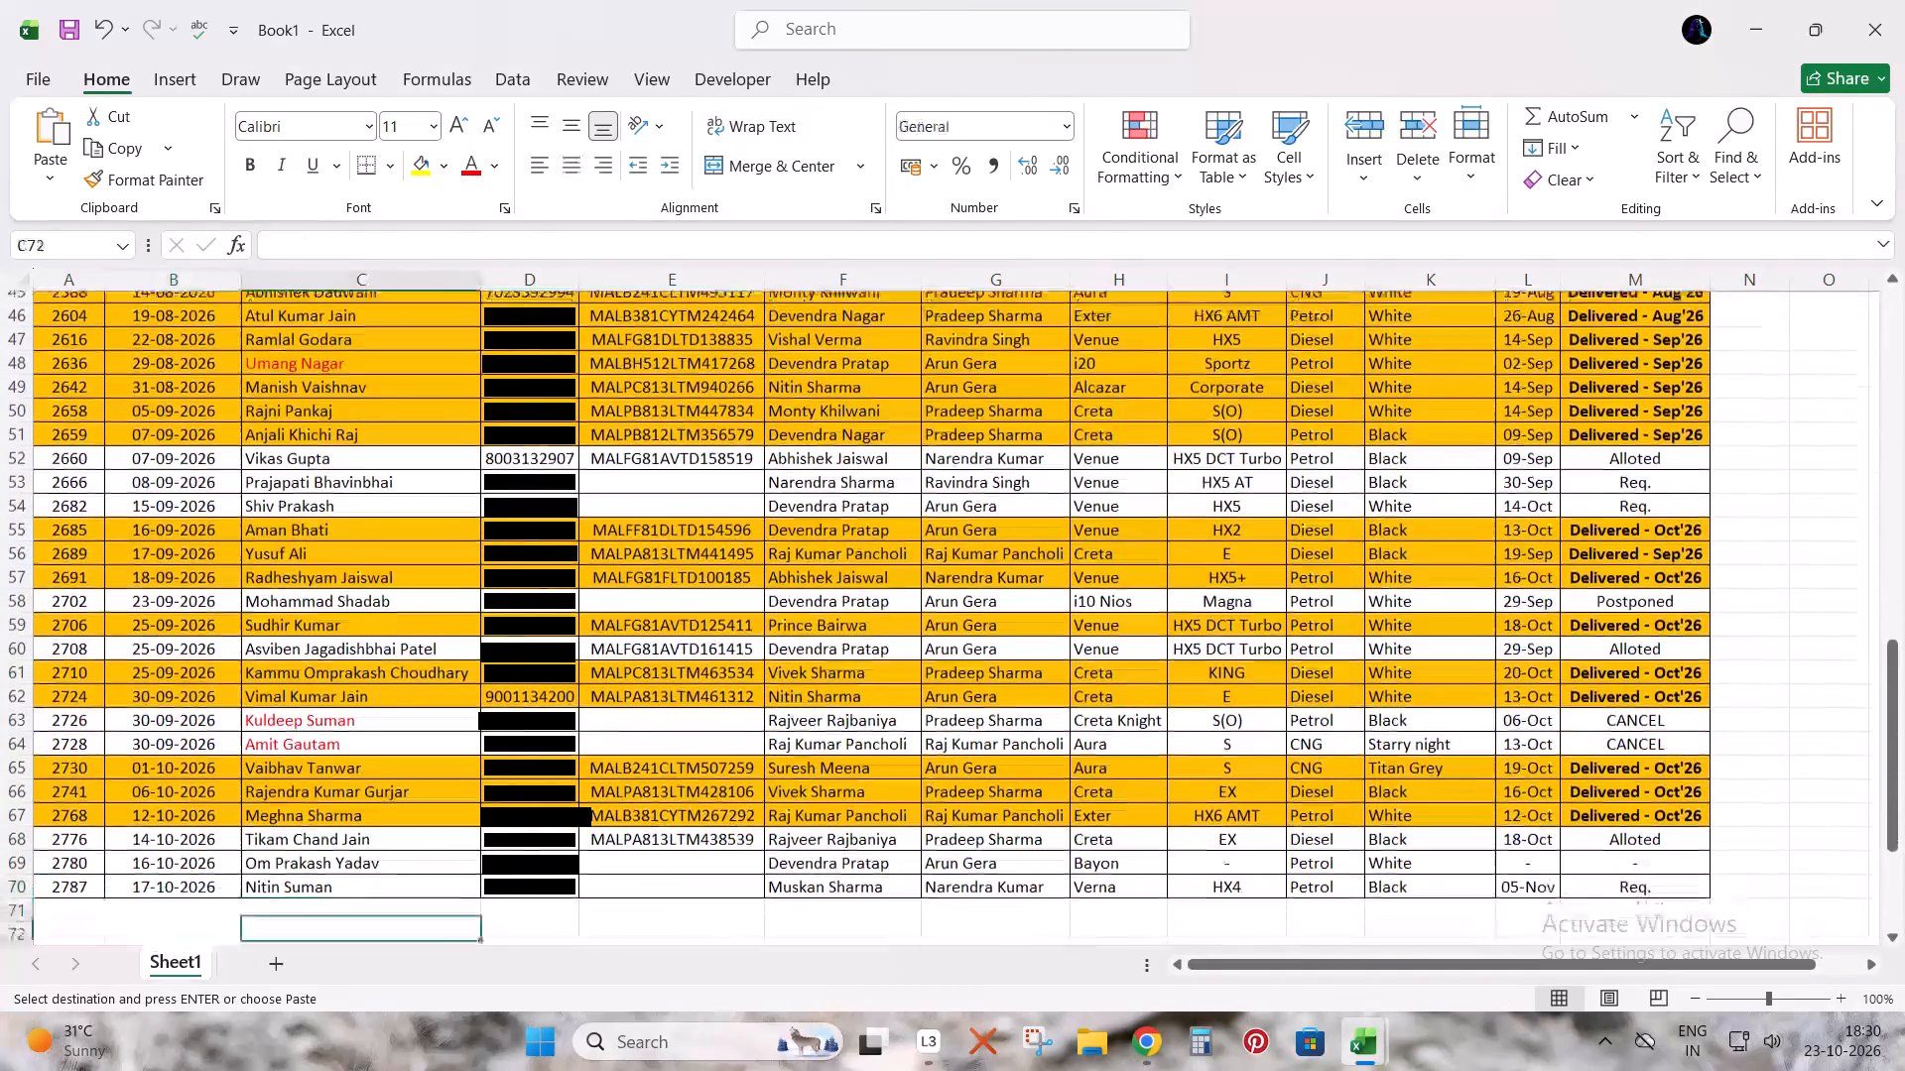
pyautogui.press('Right')
pyautogui.press('Down')
pyautogui.hotkey('ctrl', 'v')
# Highlight duplicate values across the whole Contact column with light red fill and dark red text using conditional formatting.
pyautogui.hotkey('ctrl', 'space')
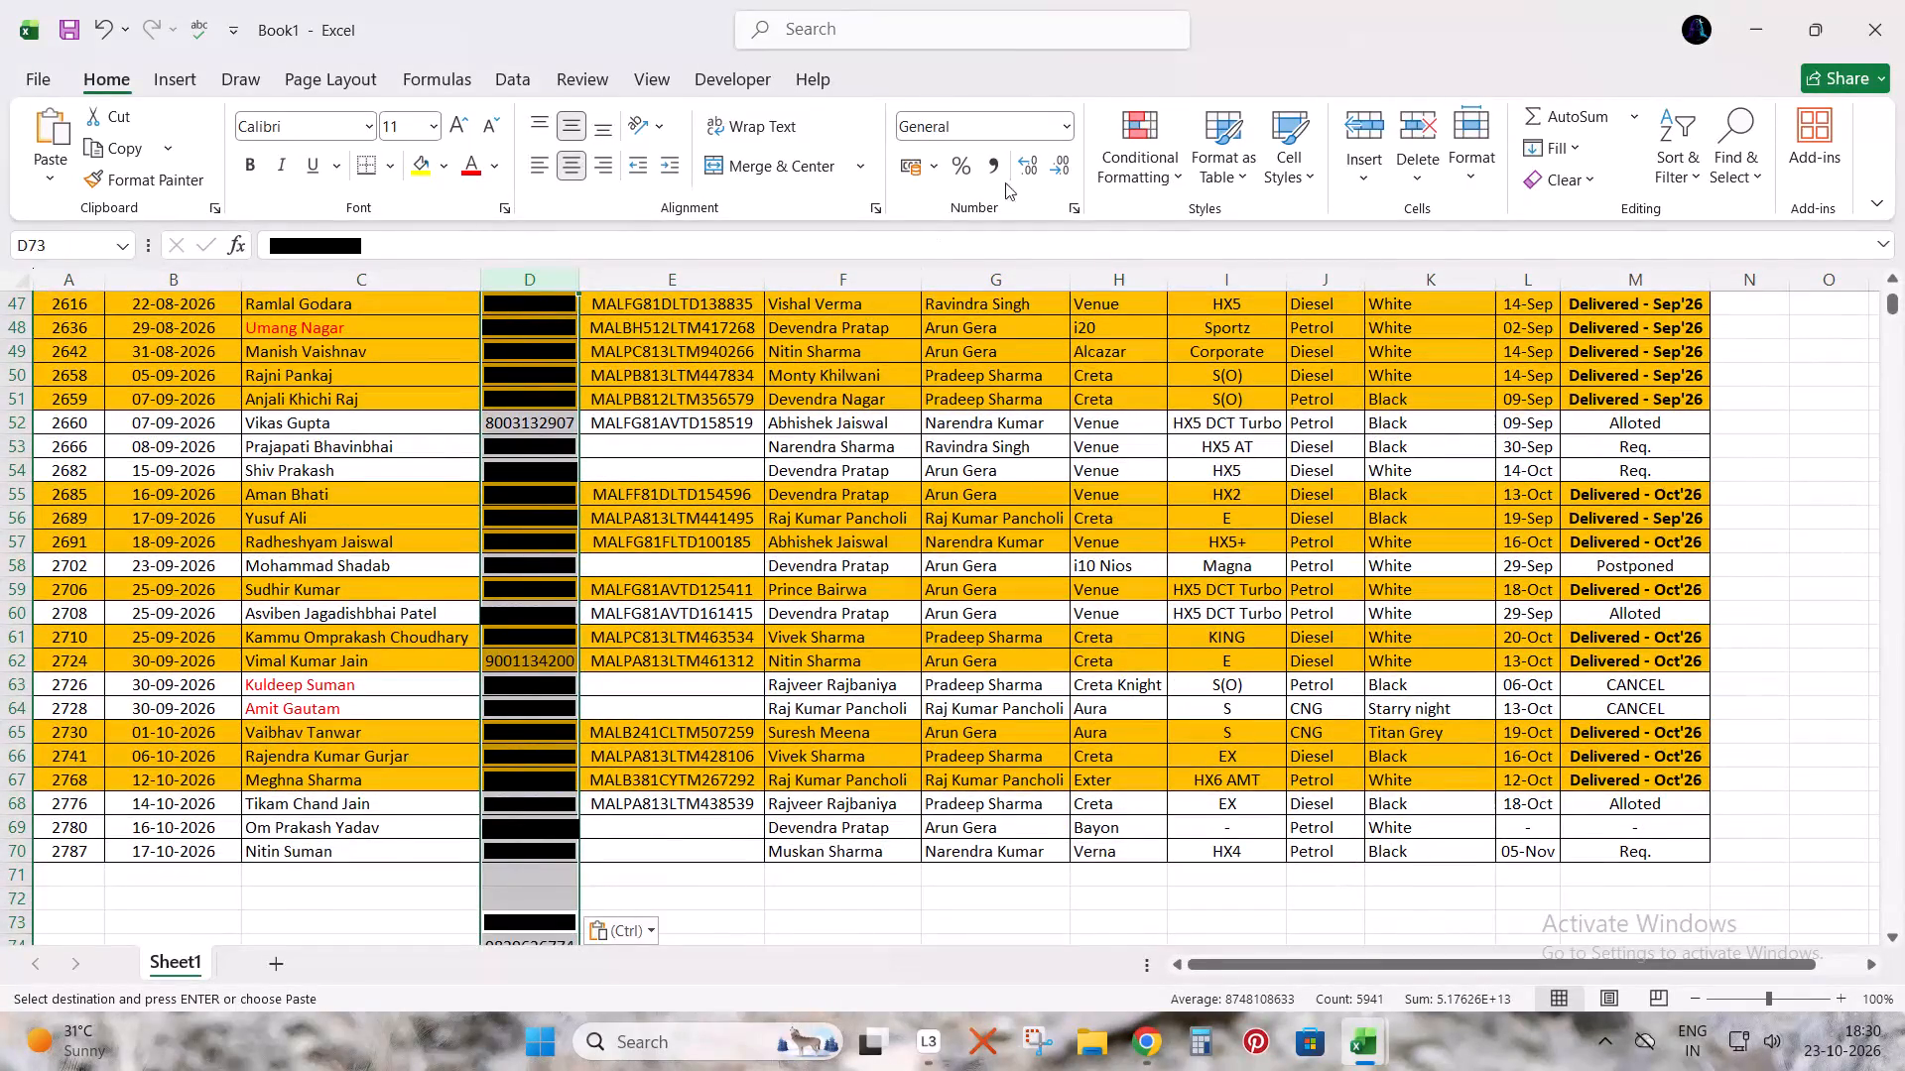
pyautogui.click(1164, 166)
pyautogui.click(1203, 220)
pyautogui.click(1424, 524)
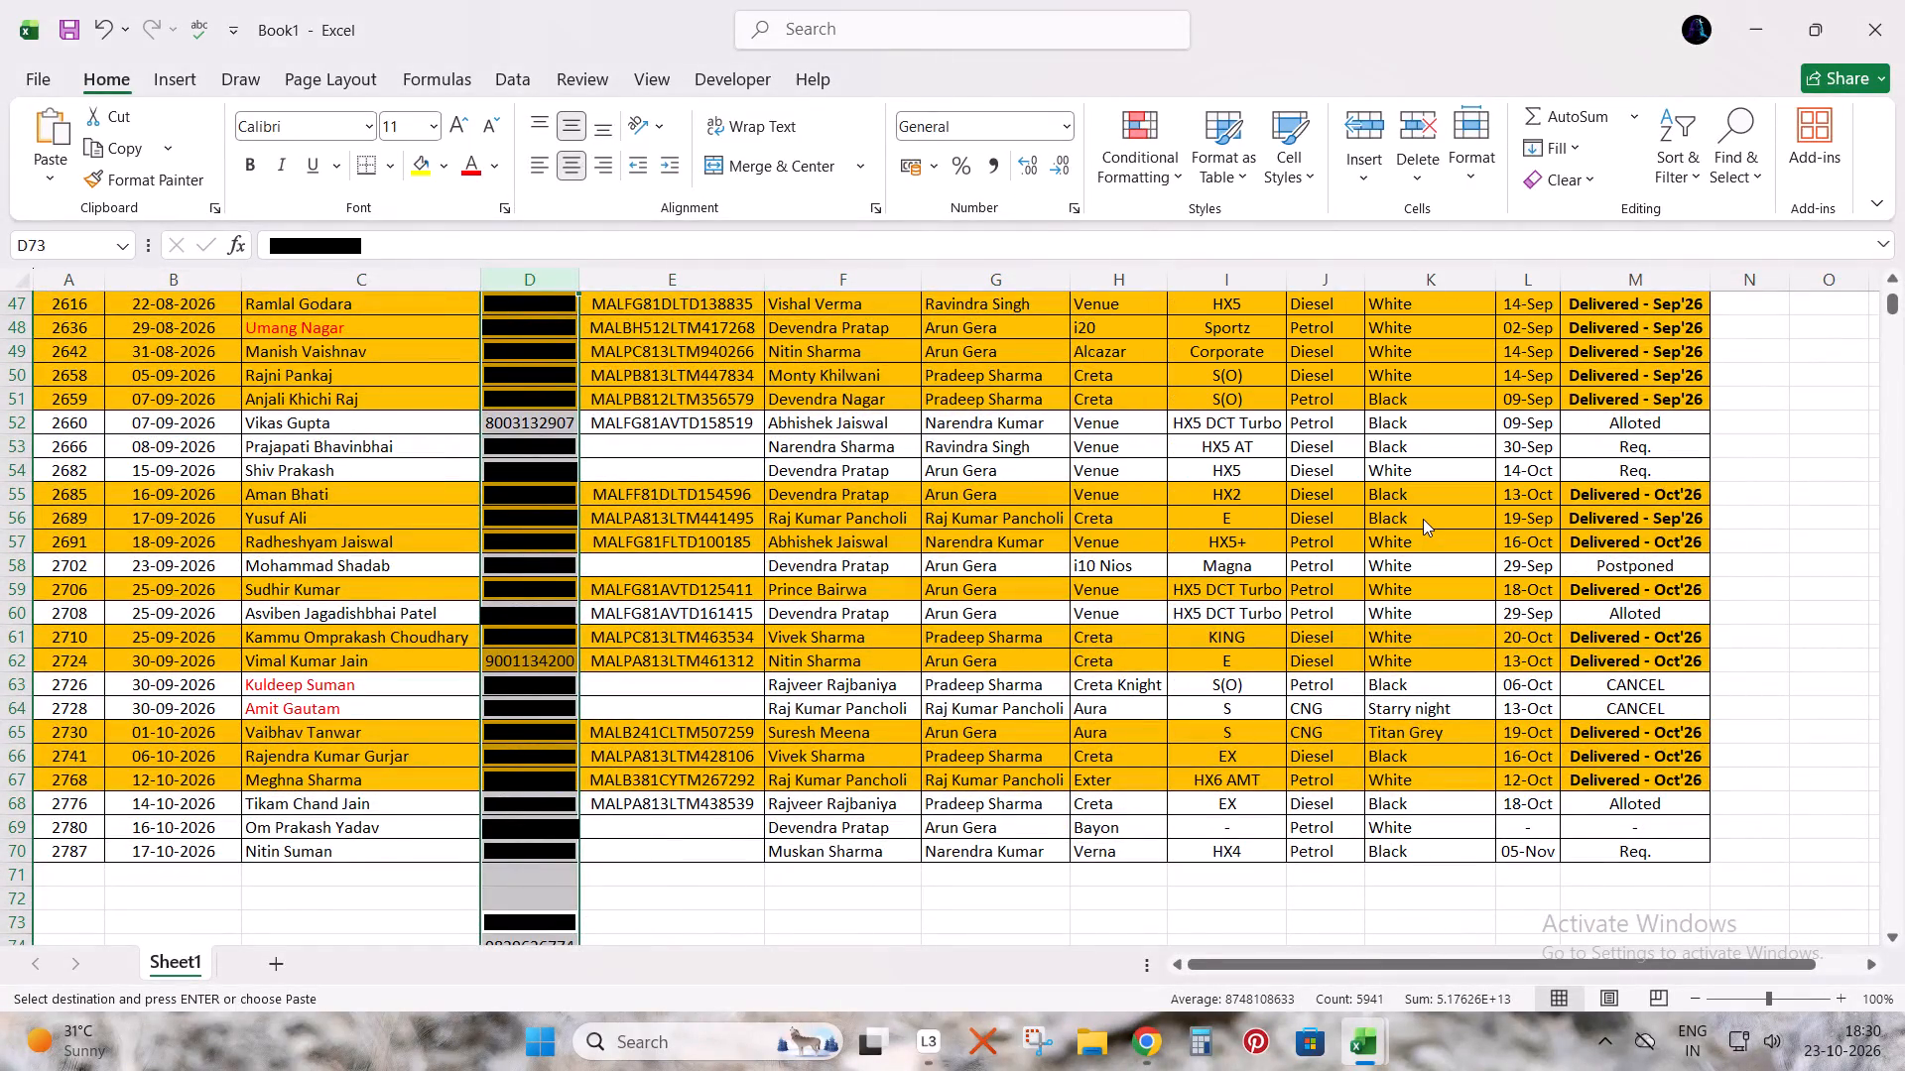
pyautogui.press('Return')
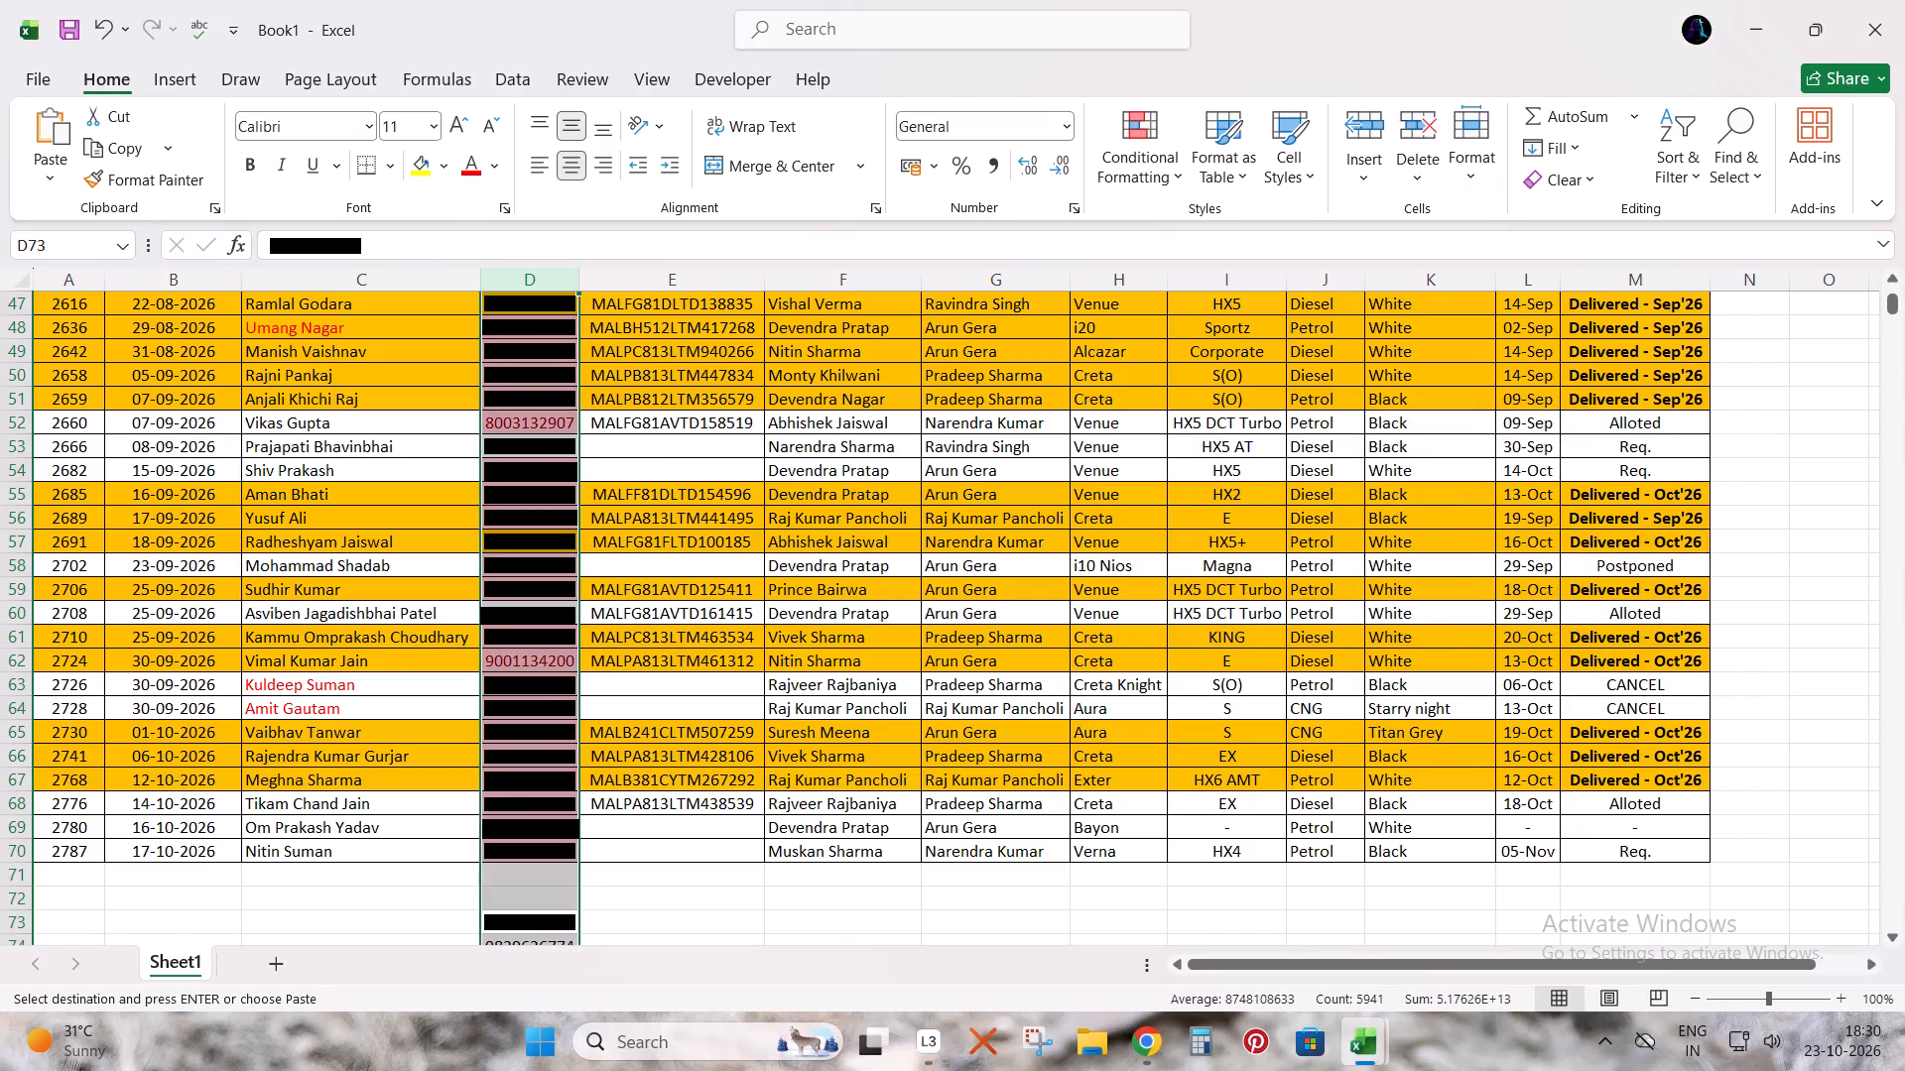
# Delete the booking row of Sr. No. 2344, whose contact is not highlighted as a duplicate.
pyautogui.click(436, 620)
pyautogui.hotkey('ctrl', 'Up')
pyautogui.press('Down')
pyautogui.press('Right')
pyautogui.press('Down')
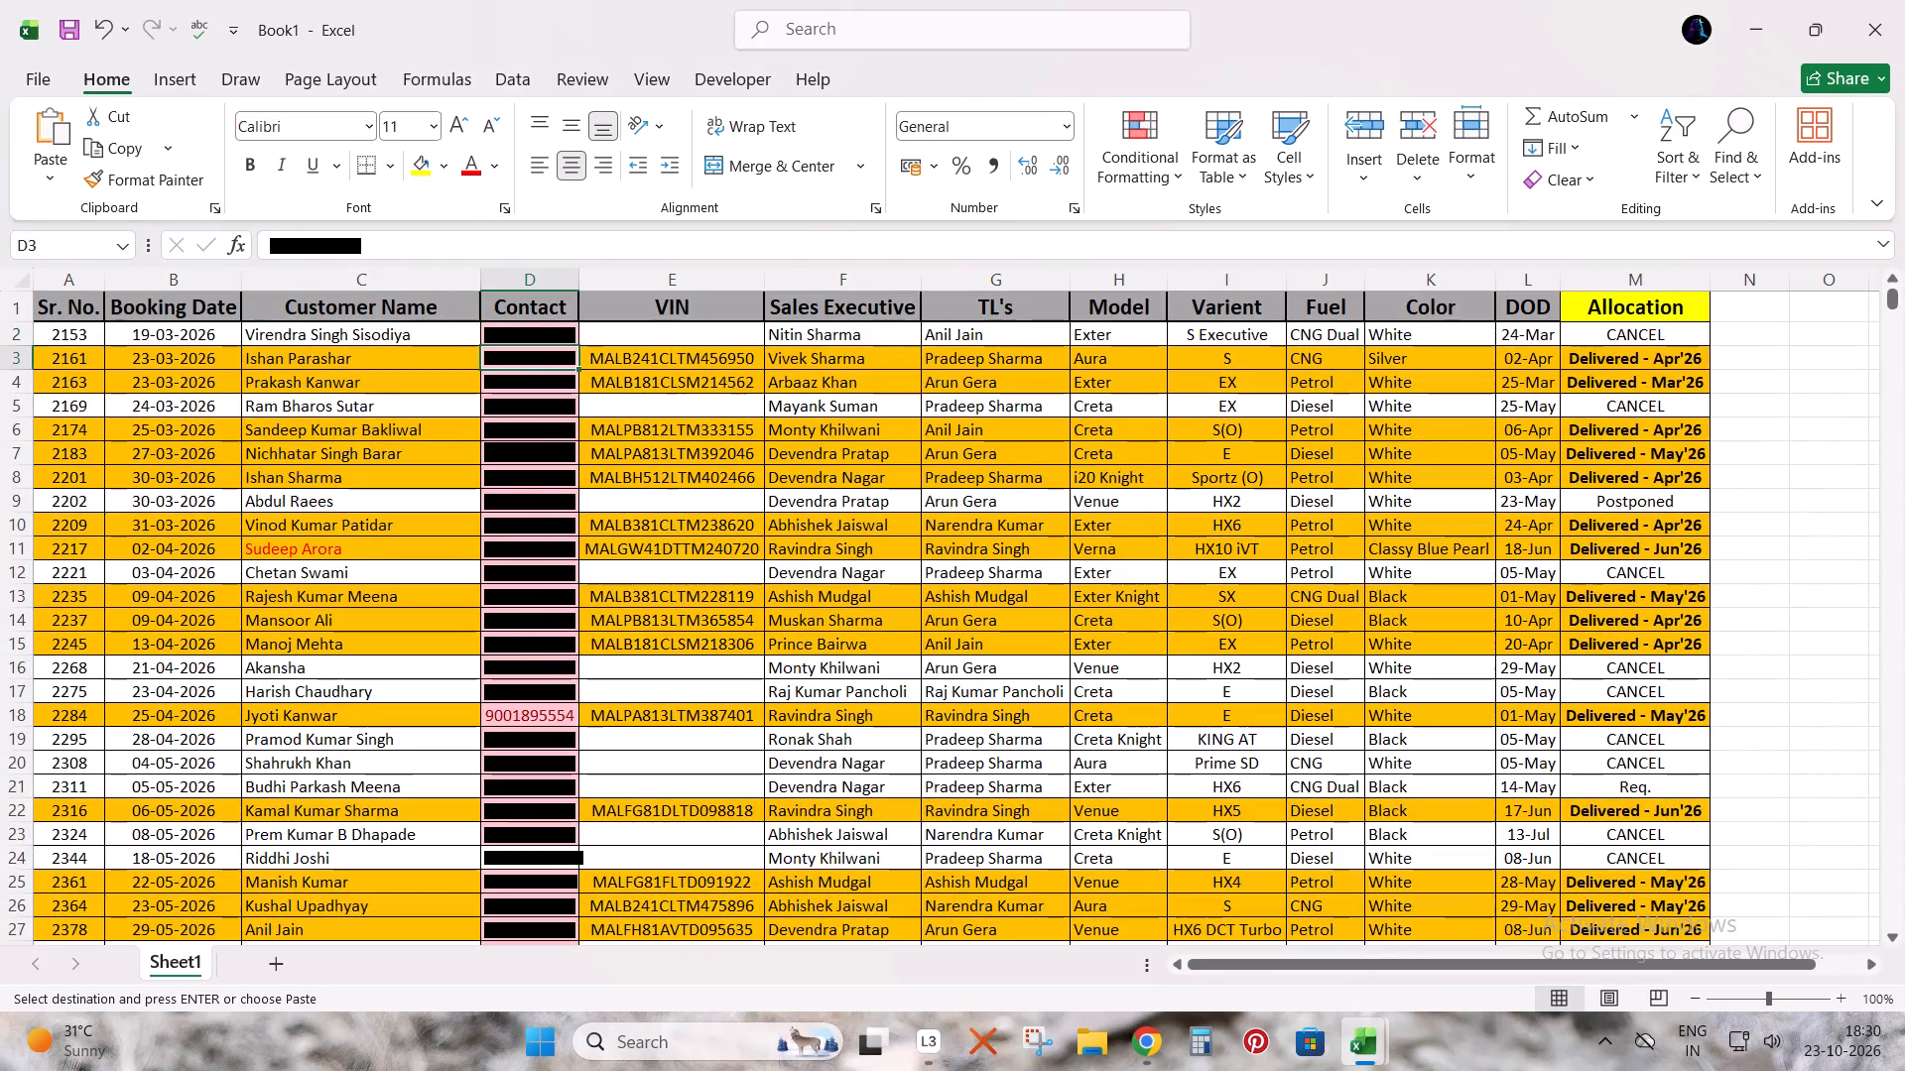
pyautogui.click(507, 862)
pyautogui.hotkey('shift', 'space')
pyautogui.hotkey('ctrl', '-')
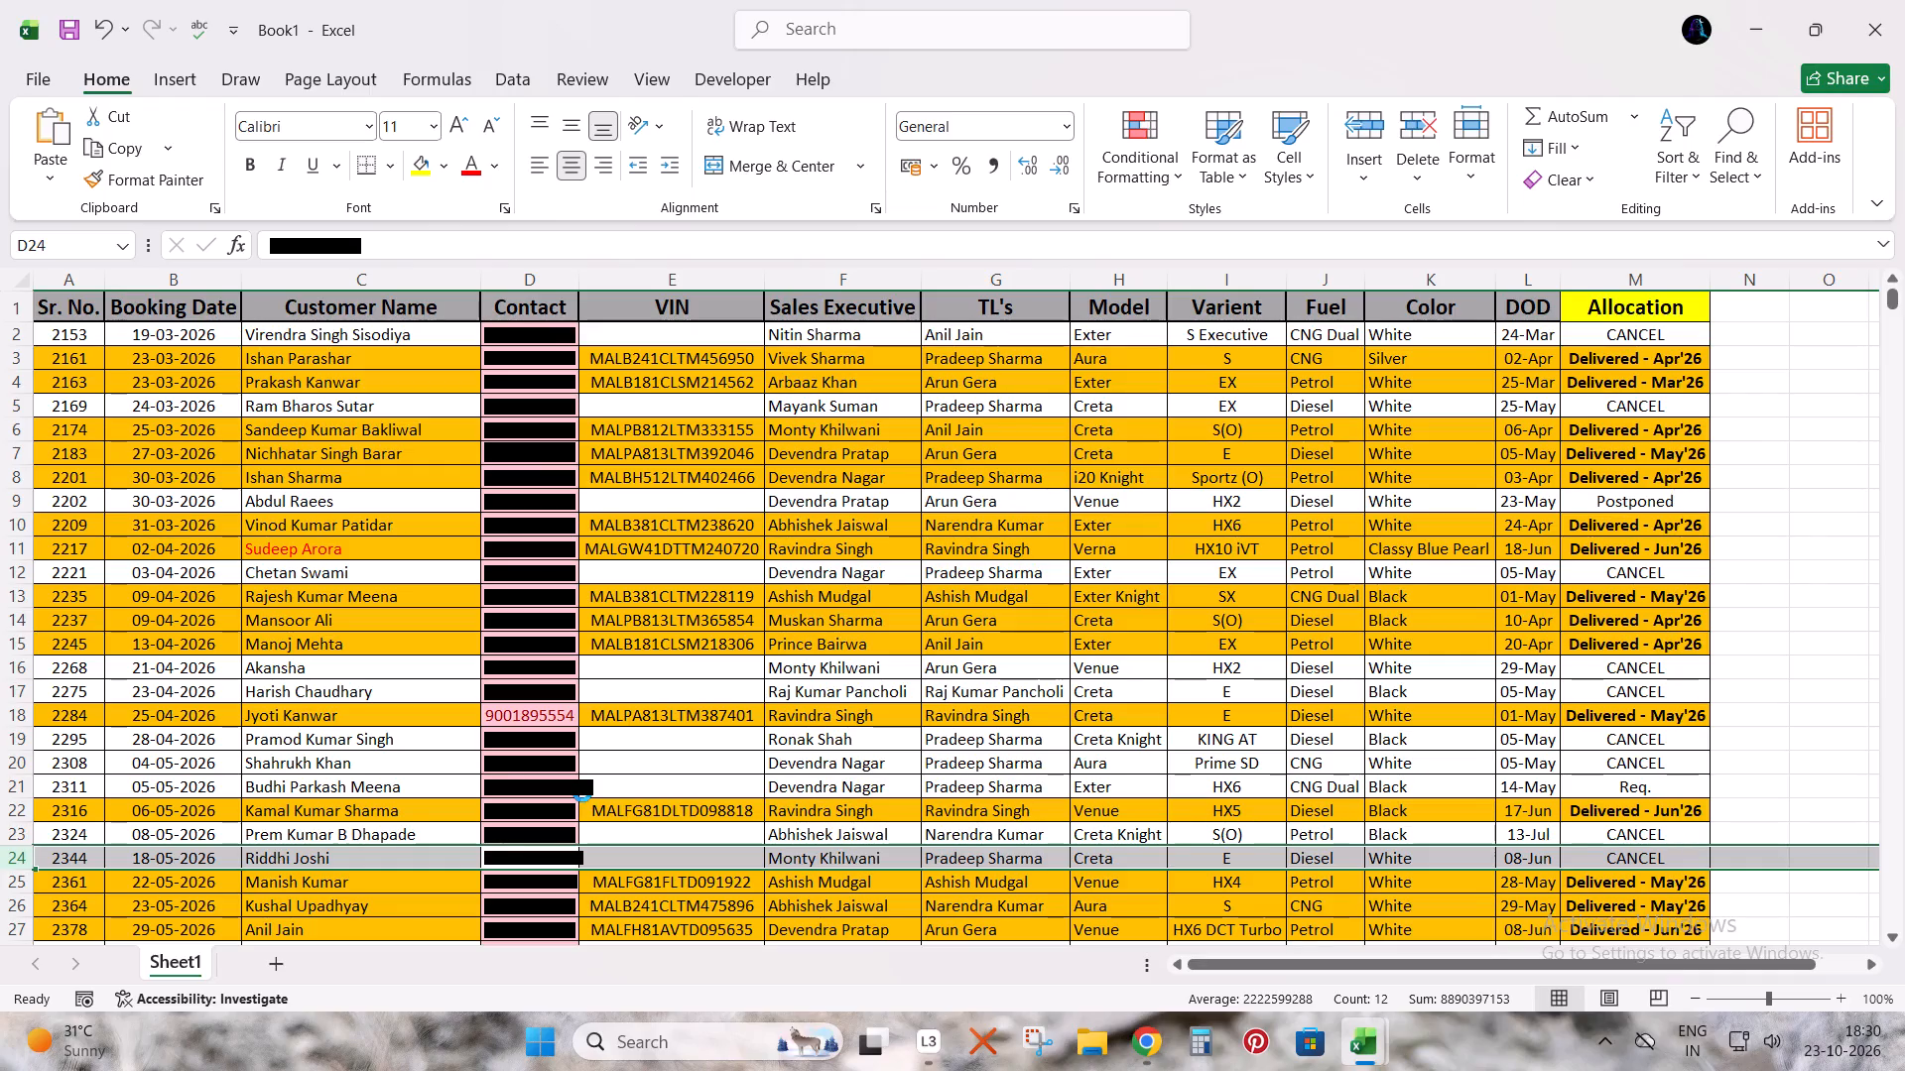
# Check the remaining bookings' Contact cells for any that are not highlighted as duplicates.
pyautogui.scroll(-5, 582, 792)
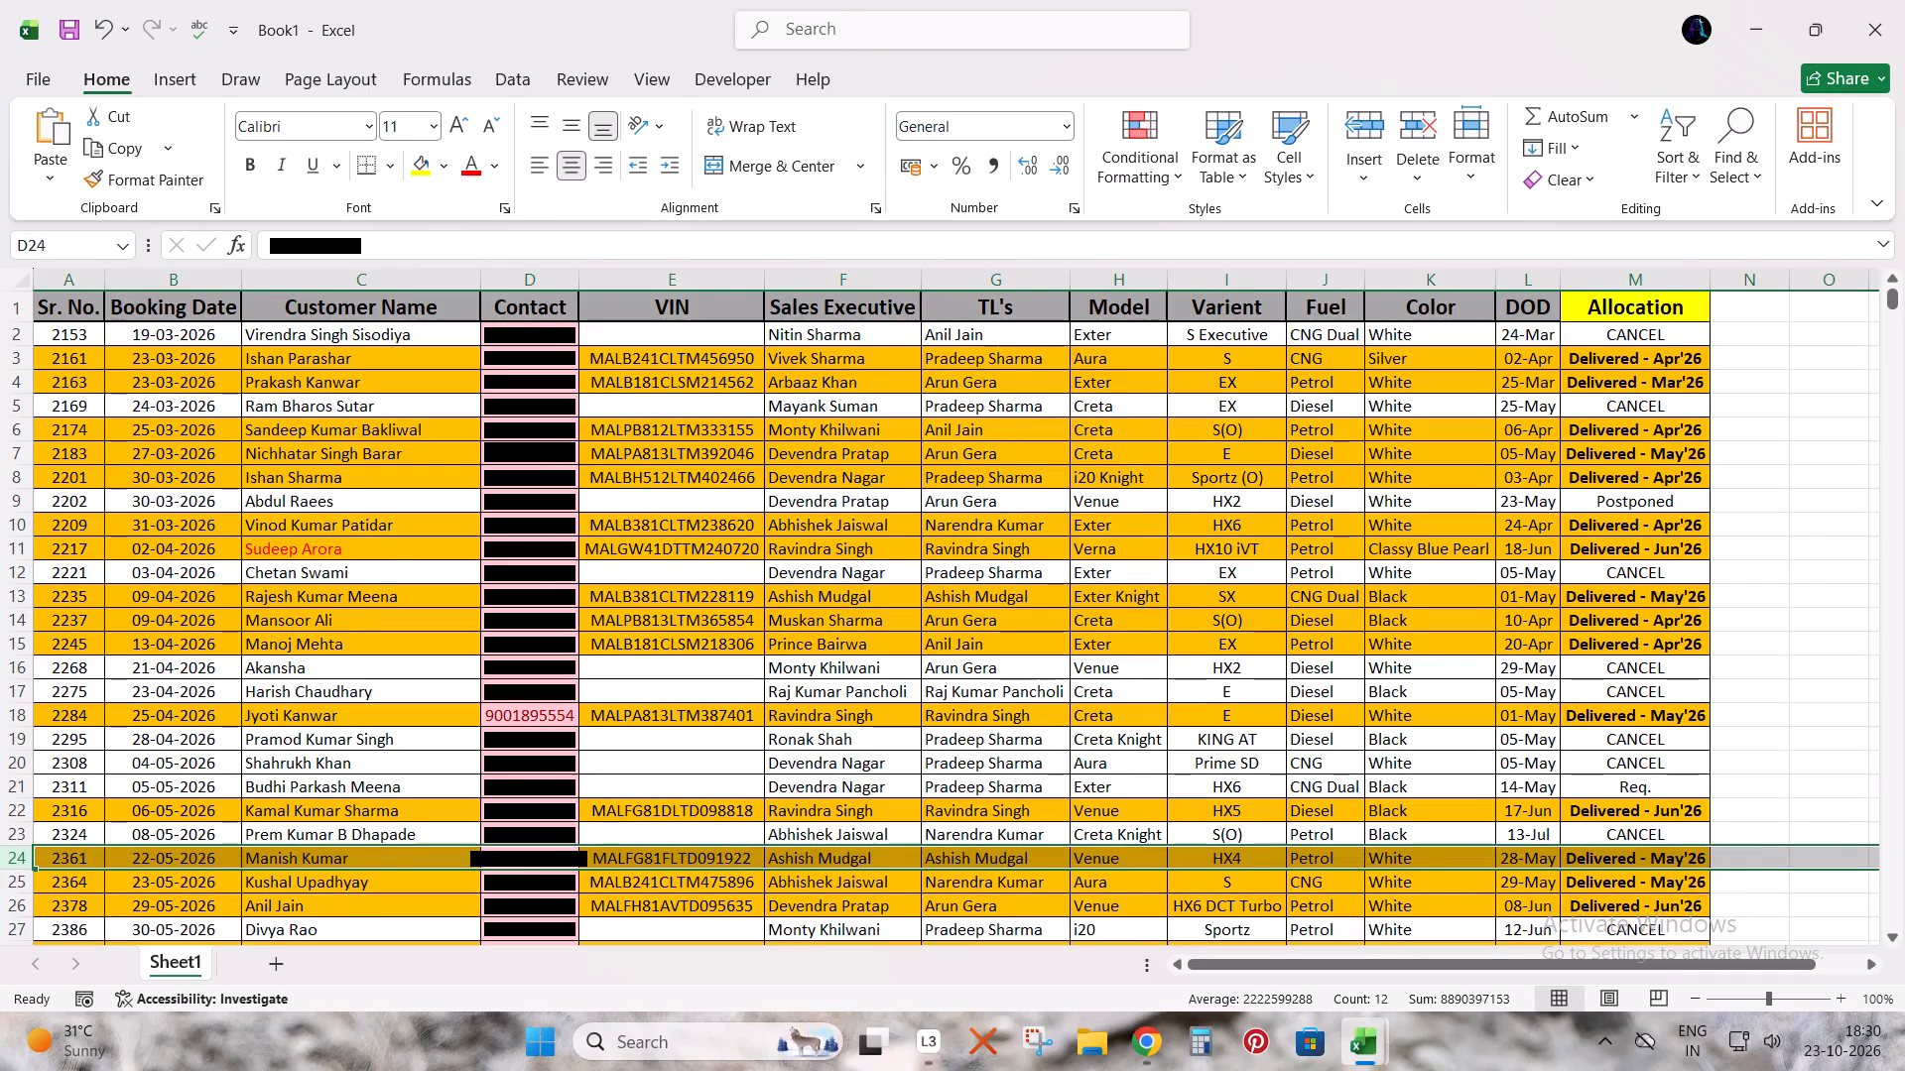
pyautogui.scroll(-9, 582, 792)
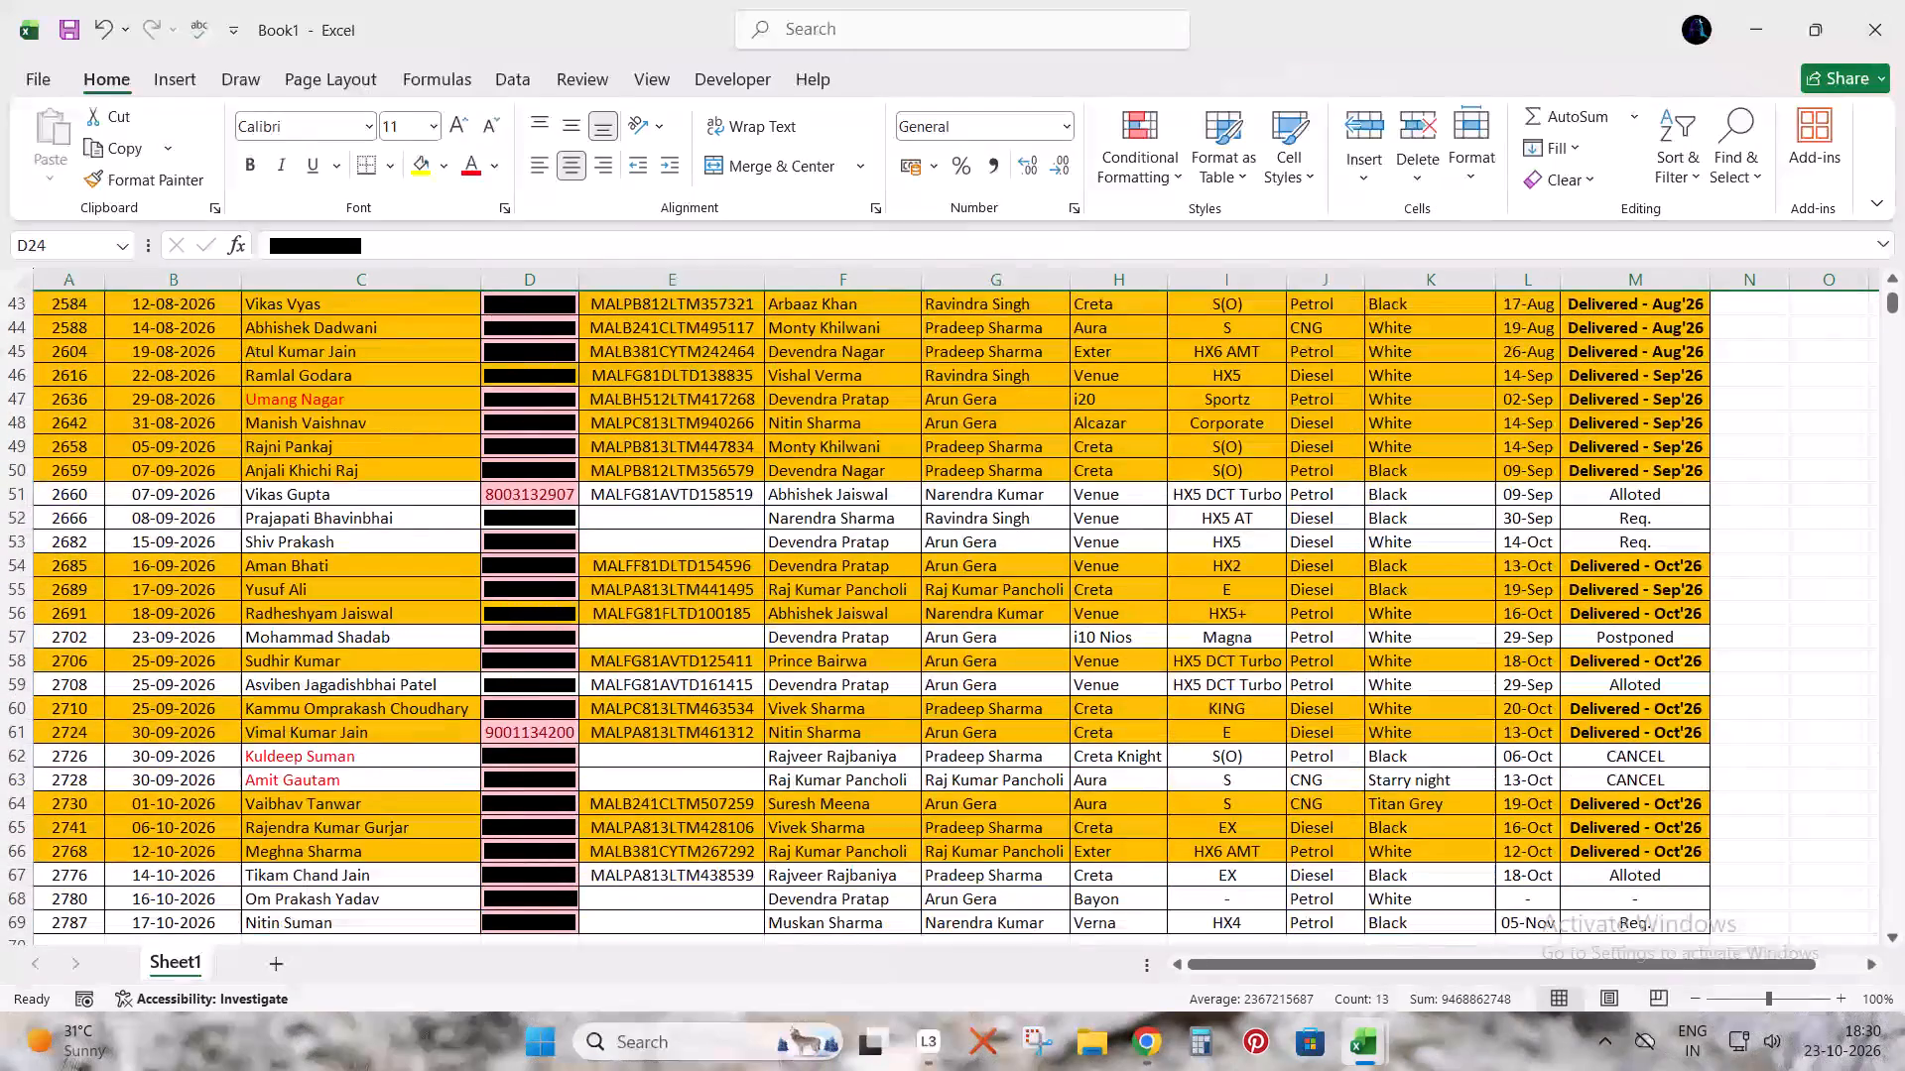
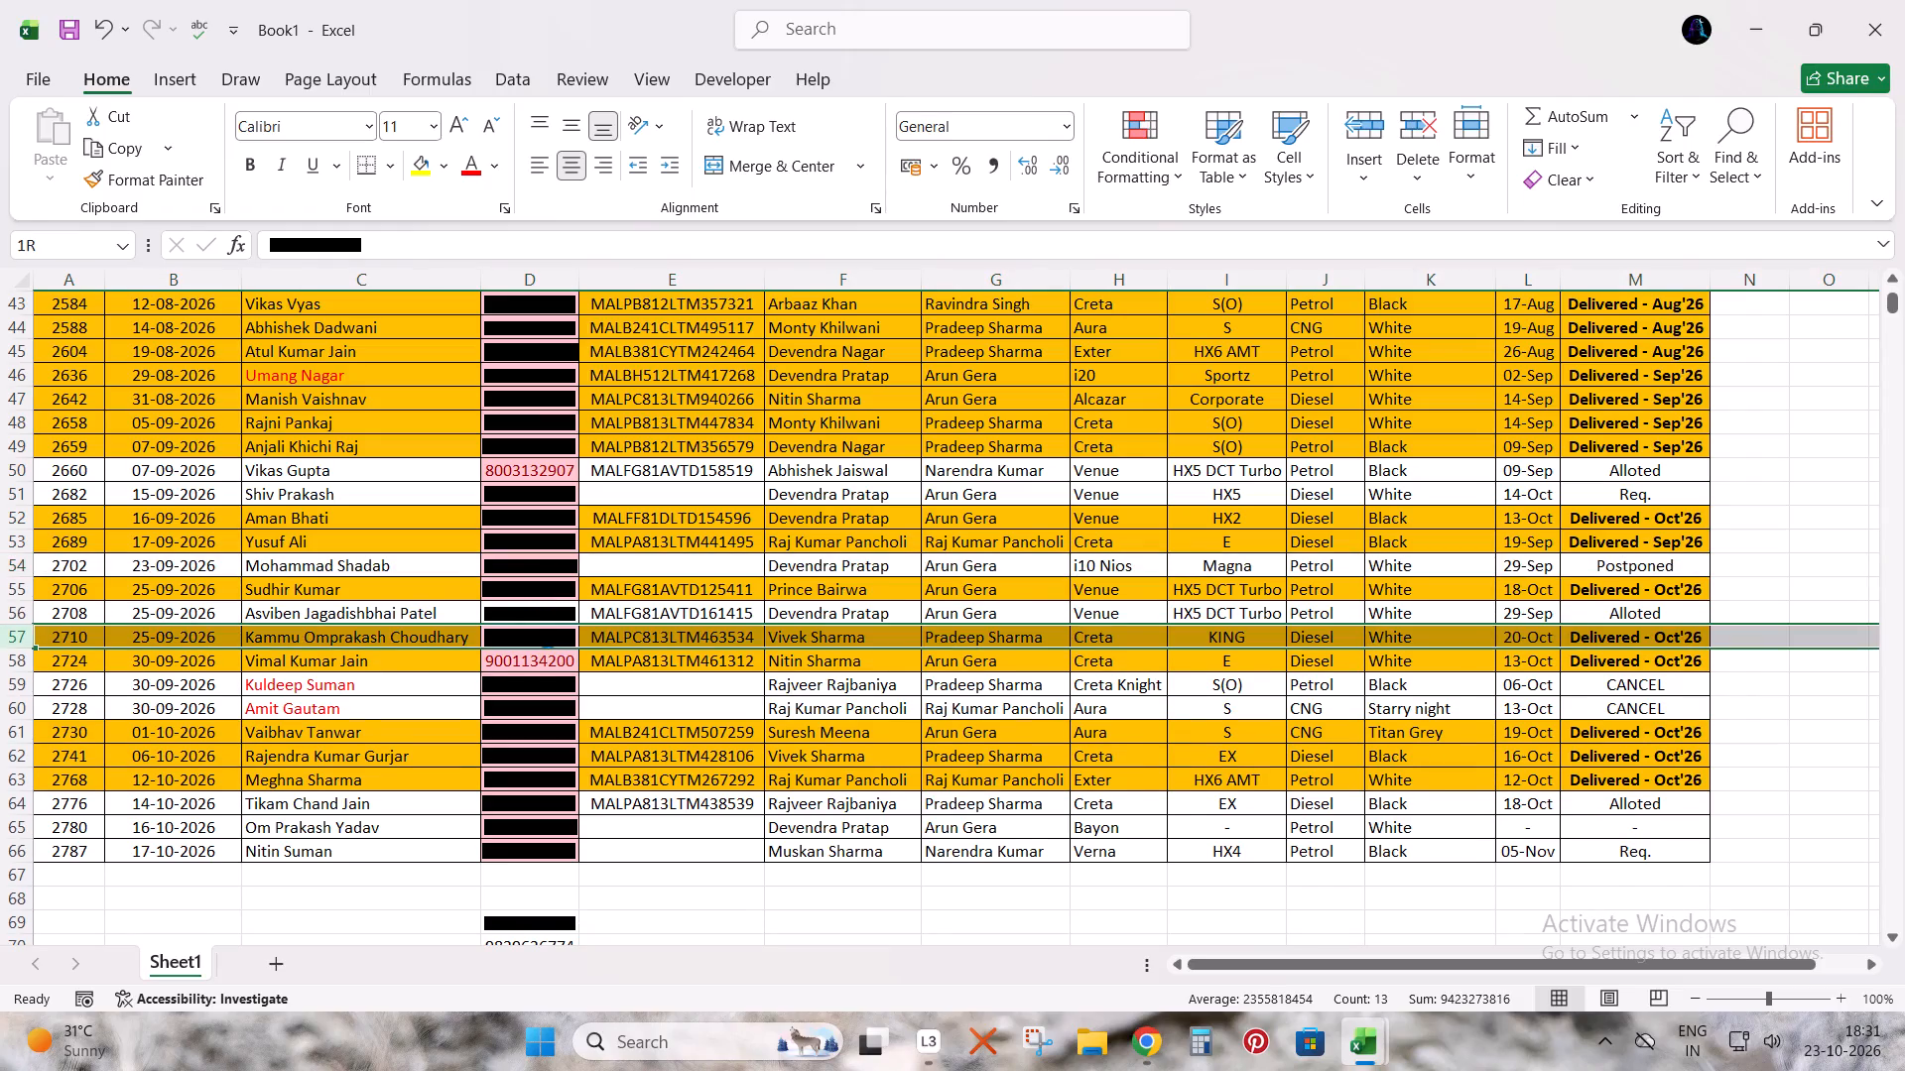
# Delete the booking row of Sr. No. 2708, whose contact is not highlighted as a duplicate.
pyautogui.hotkey('ctrl', 'z')
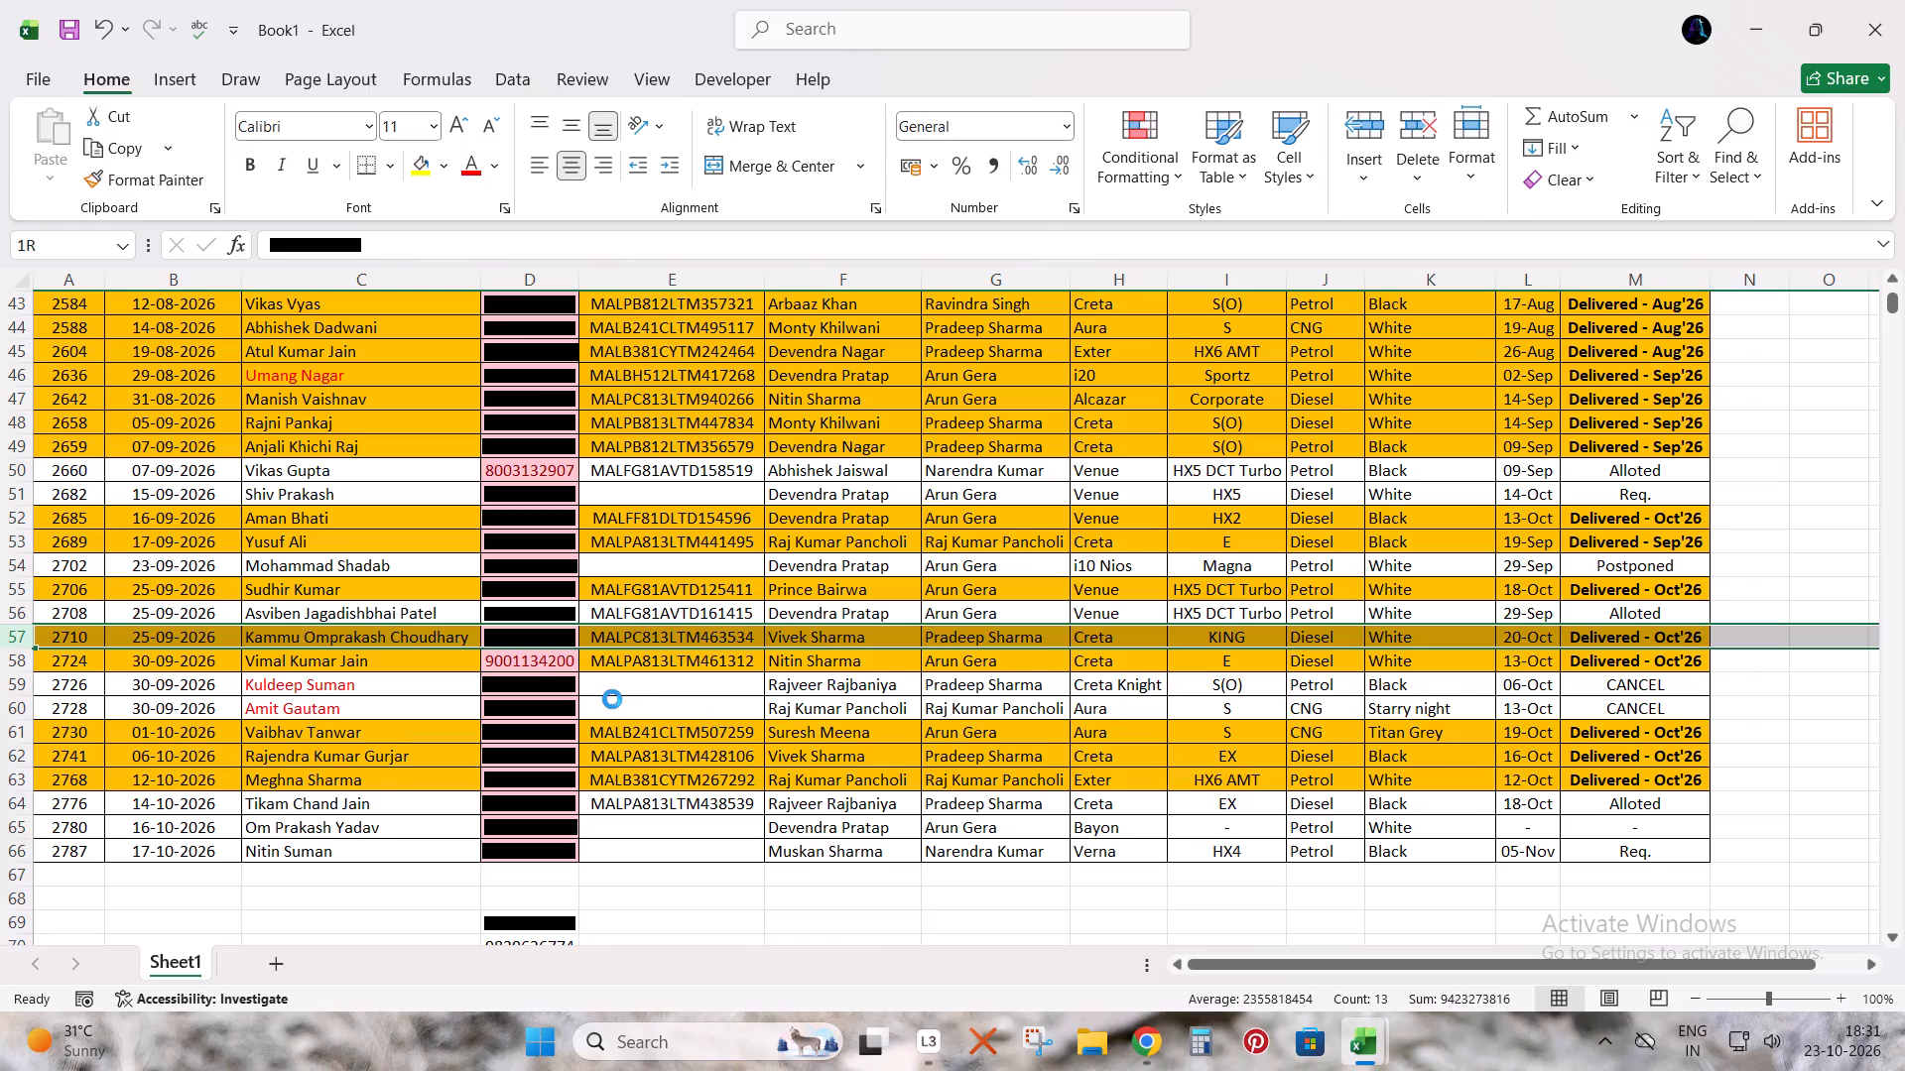
pyautogui.keyDown('shift'); pyautogui.click(531, 608); pyautogui.keyUp('shift')
pyautogui.click(531, 608)
pyautogui.hotkey('shift', 'space')
pyautogui.press('Escape')
pyautogui.click(548, 699)
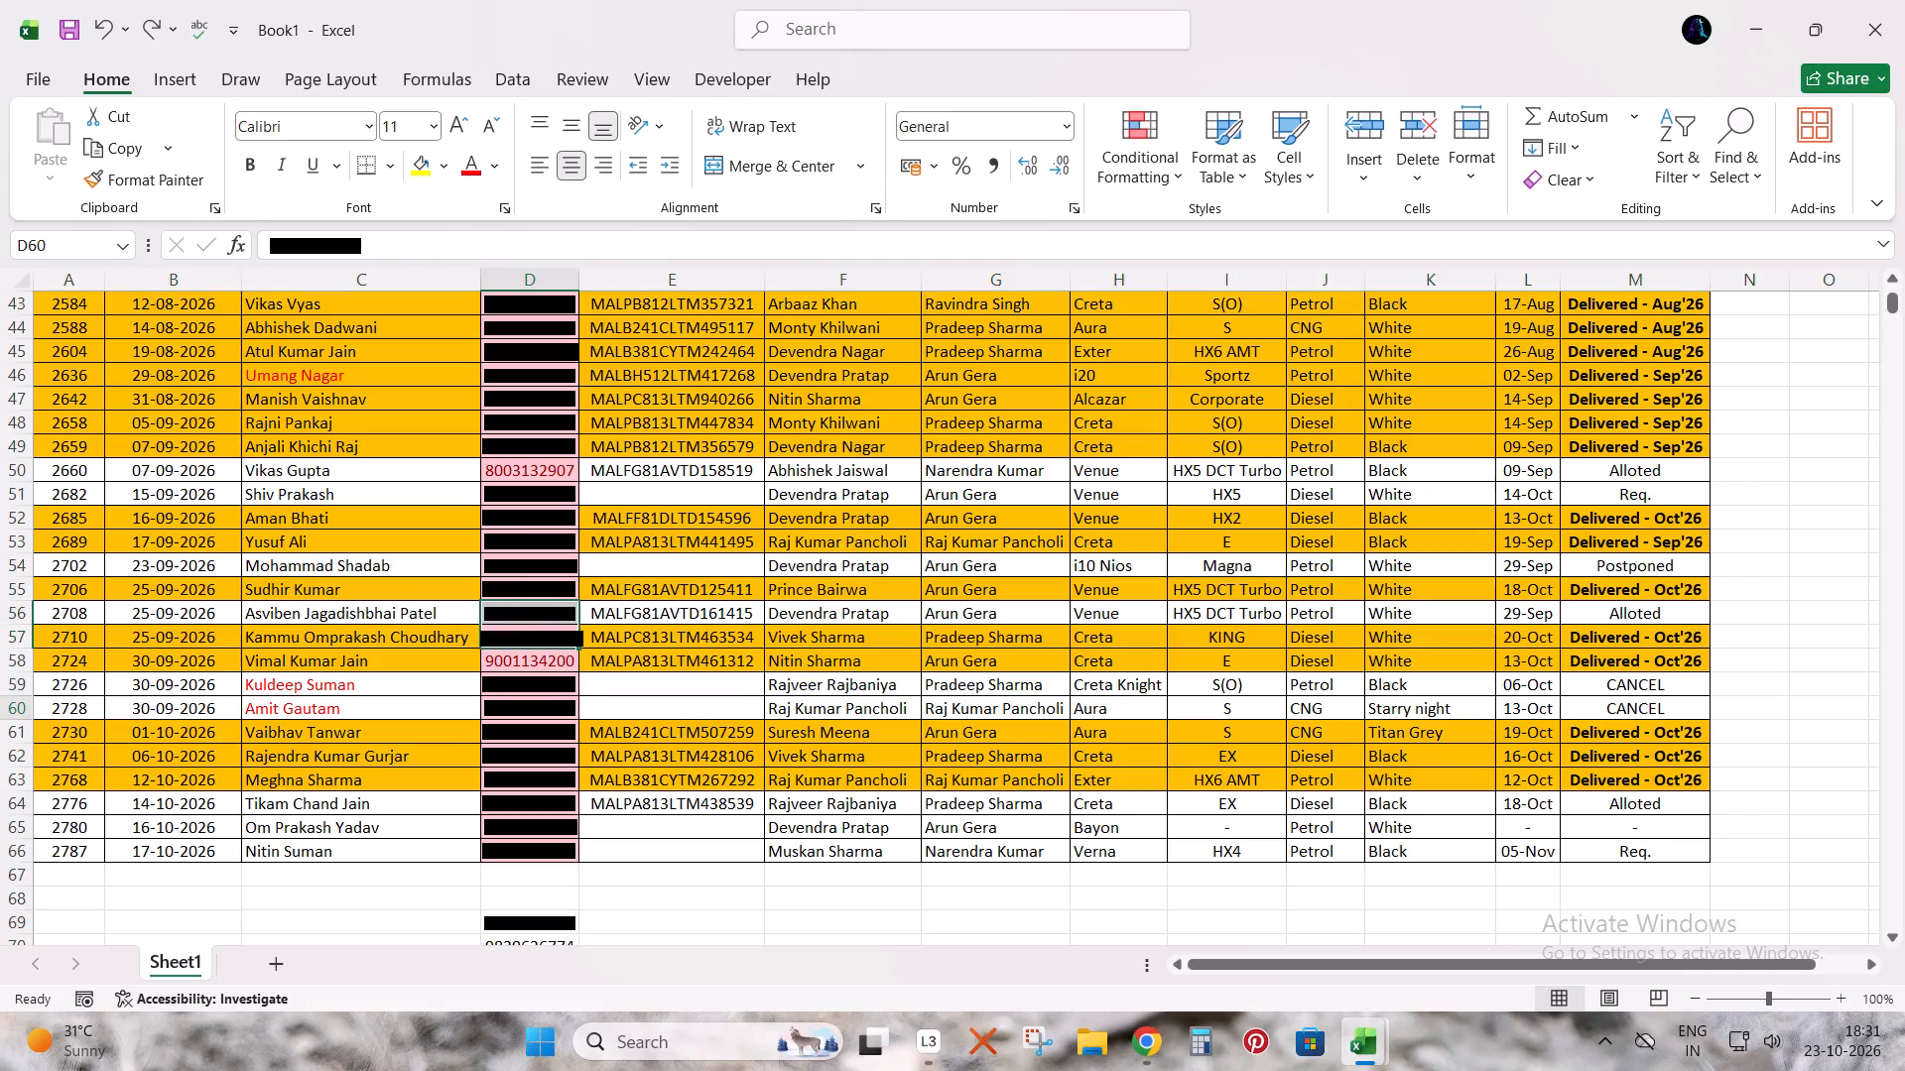
pyautogui.click(542, 612)
pyautogui.hotkey('shift', 'space')
pyautogui.hotkey('ctrl', '-')
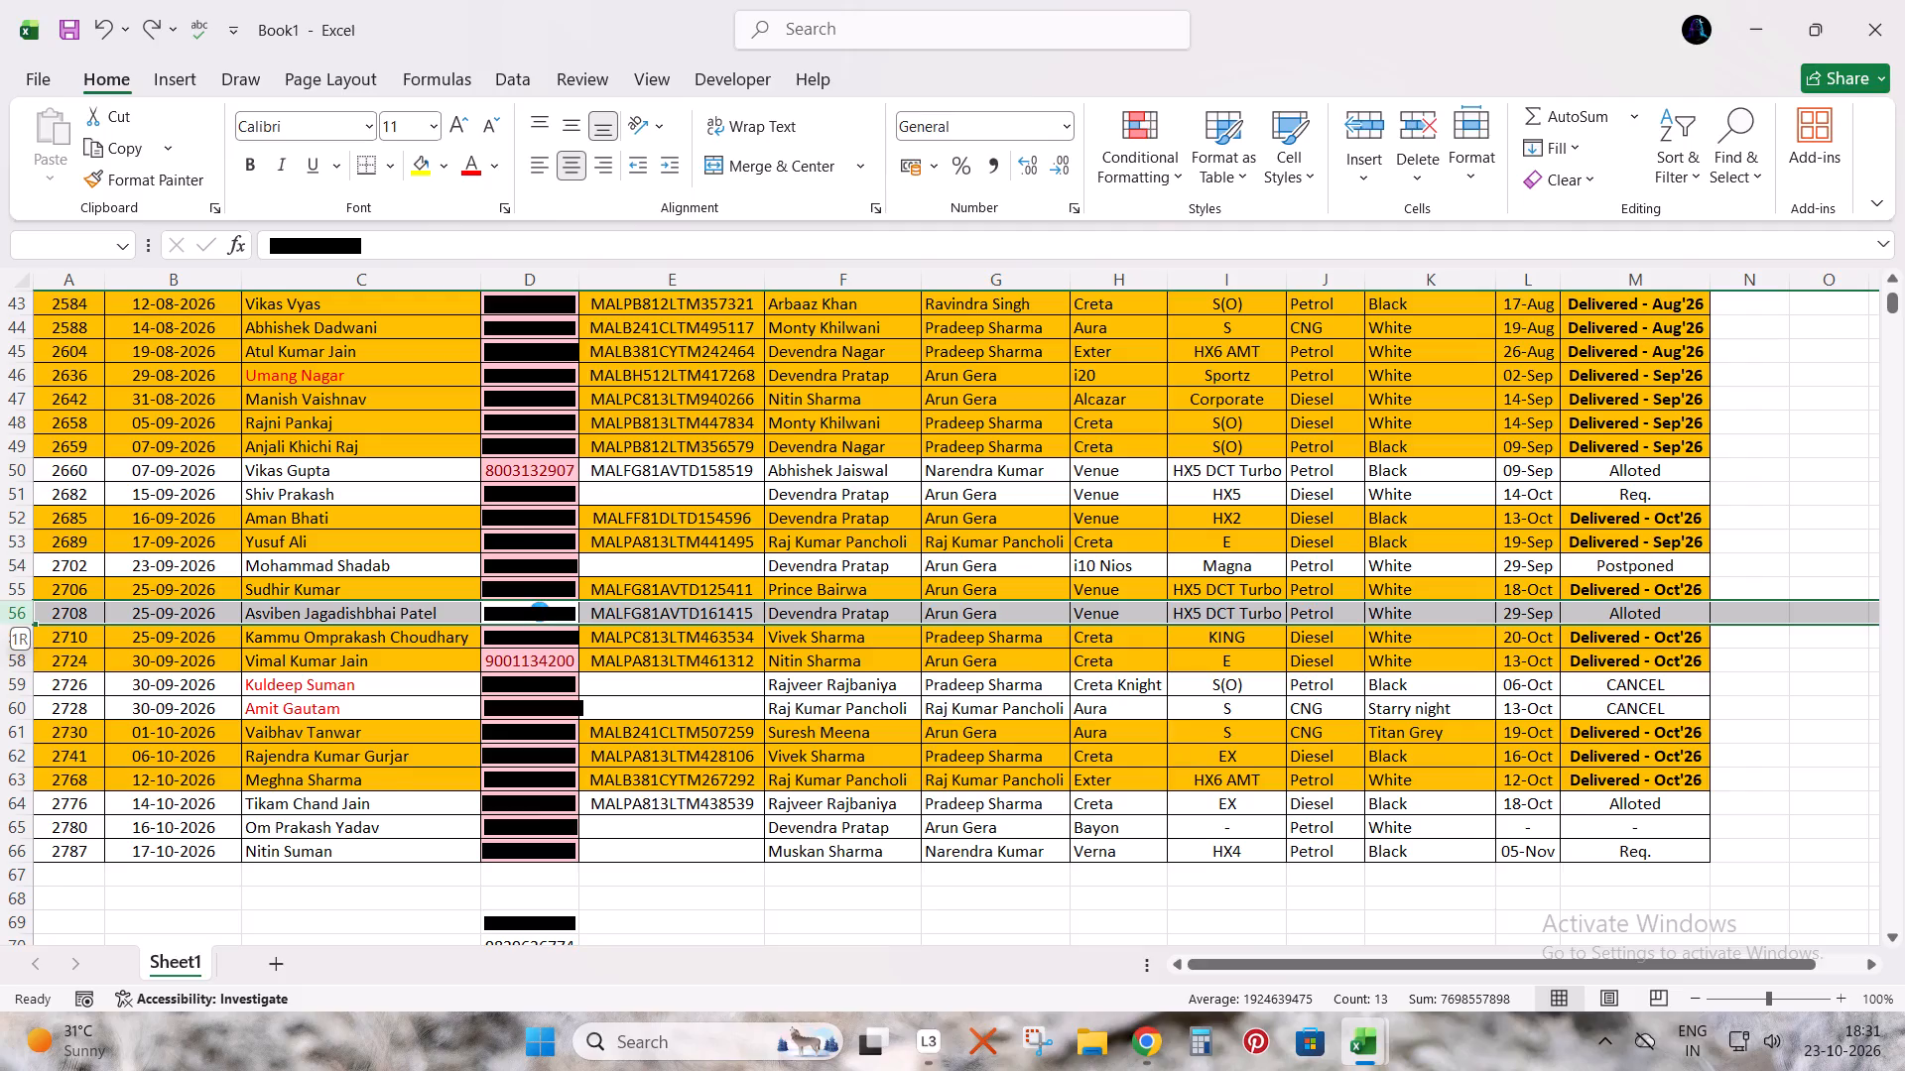
# Add filters to the header row of the bookings table.
pyautogui.scroll(4, 537, 613)
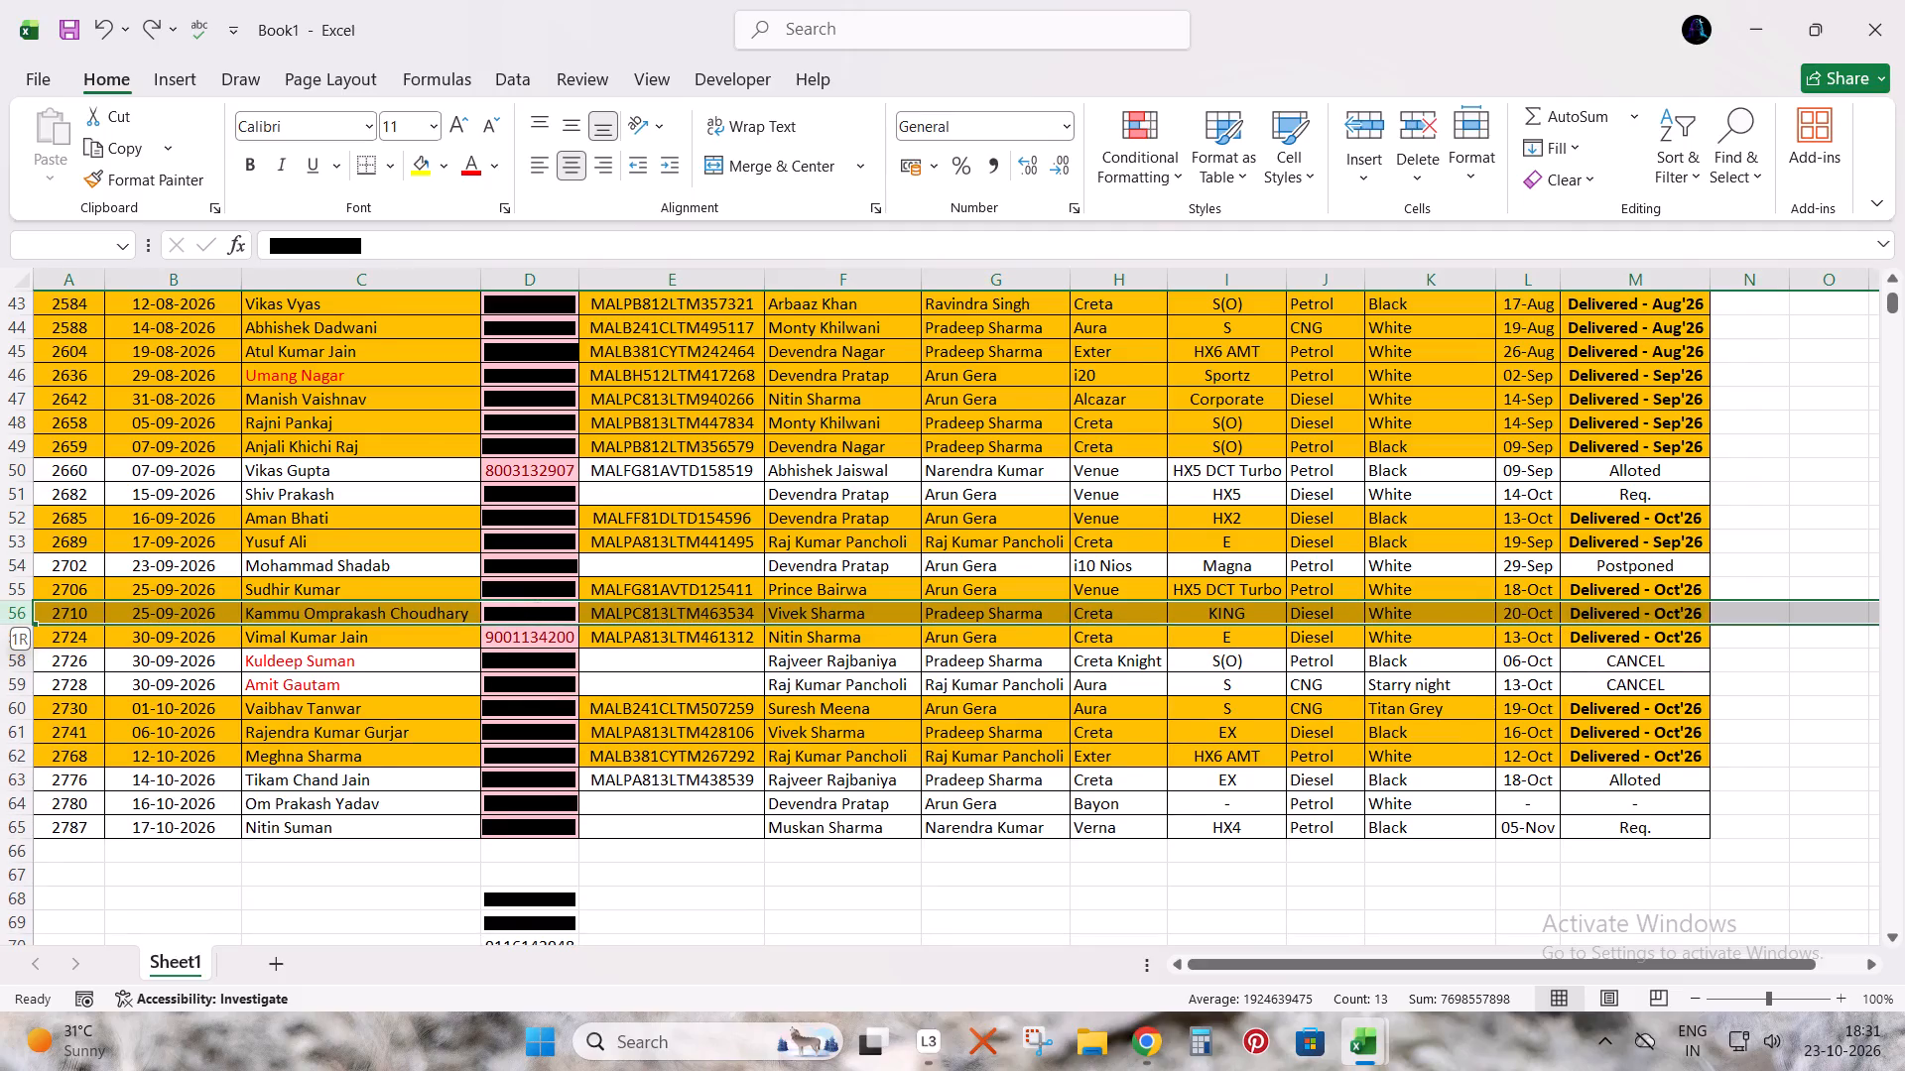
pyautogui.scroll(10, 537, 613)
pyautogui.scroll(-1, 537, 613)
pyautogui.scroll(6, 537, 613)
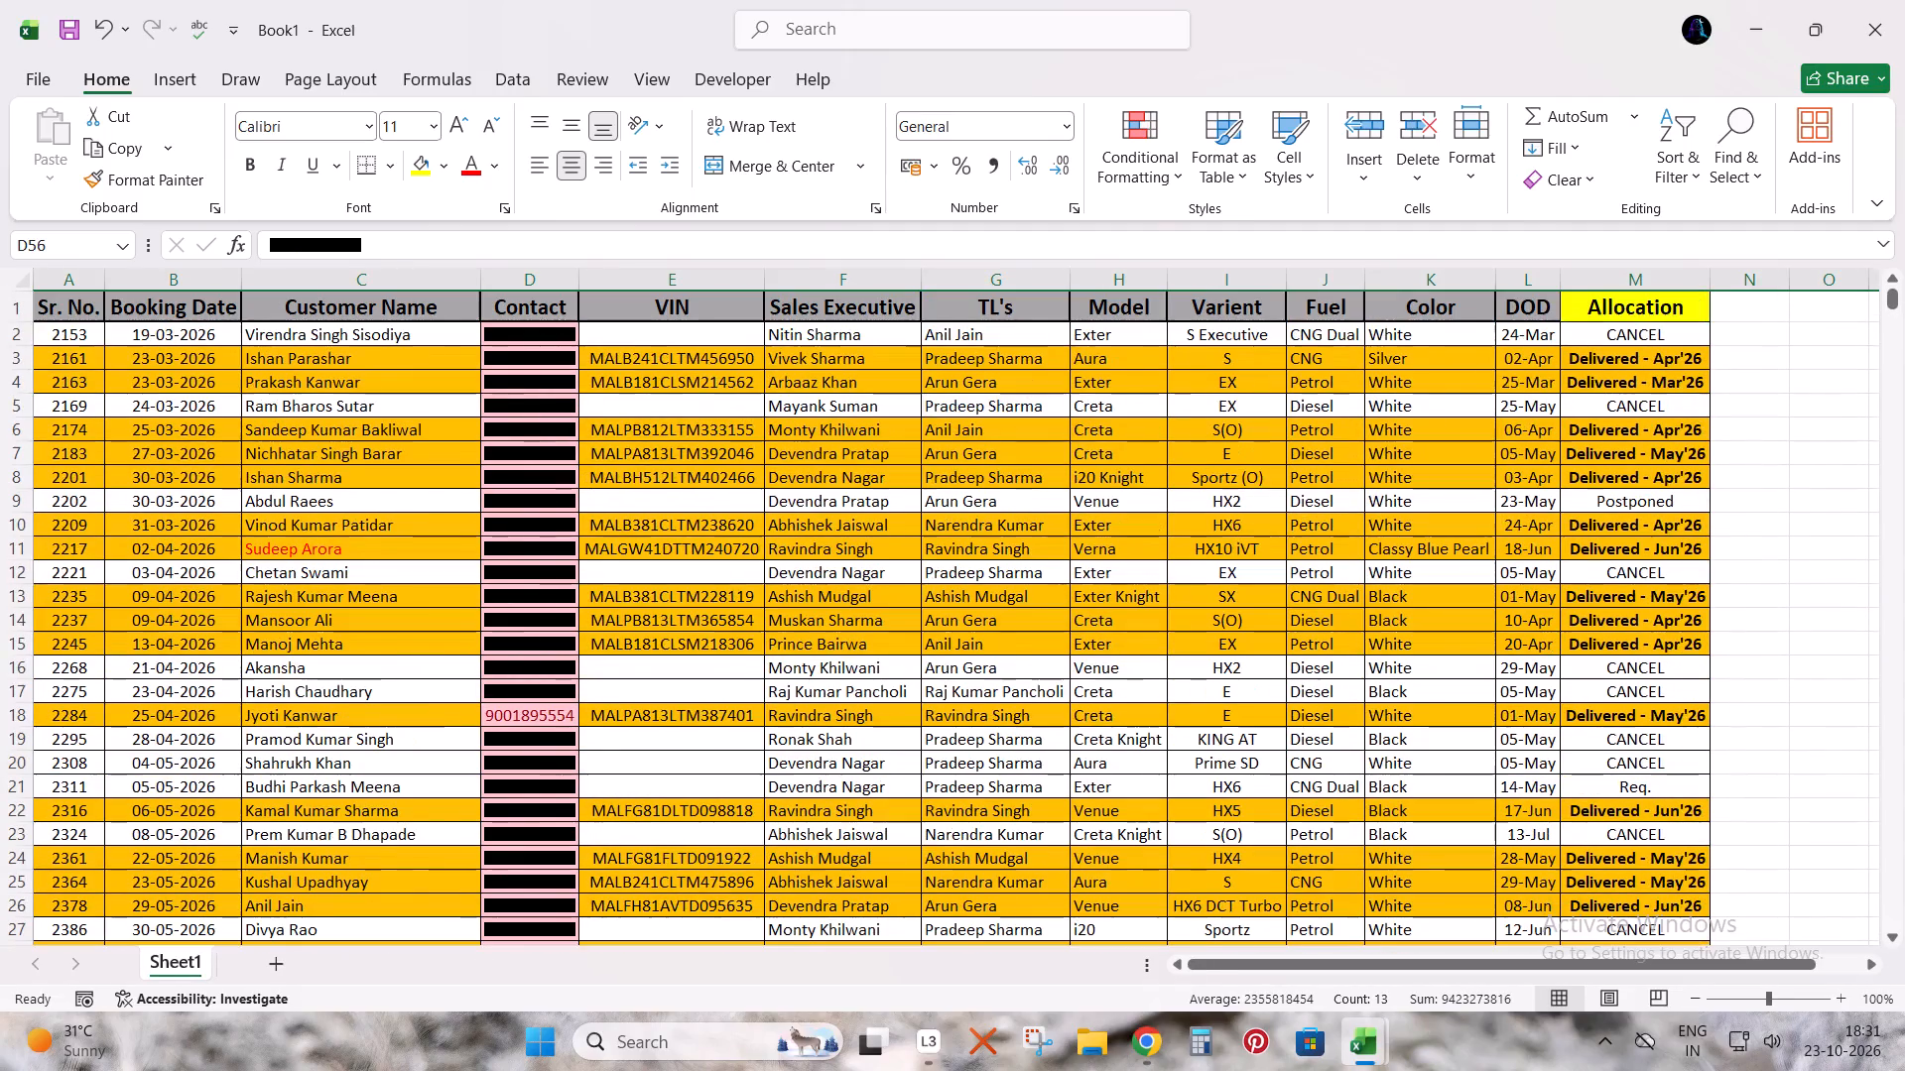
pyautogui.click(545, 308)
pyautogui.hotkey('ctrl', 'shift', 'l')
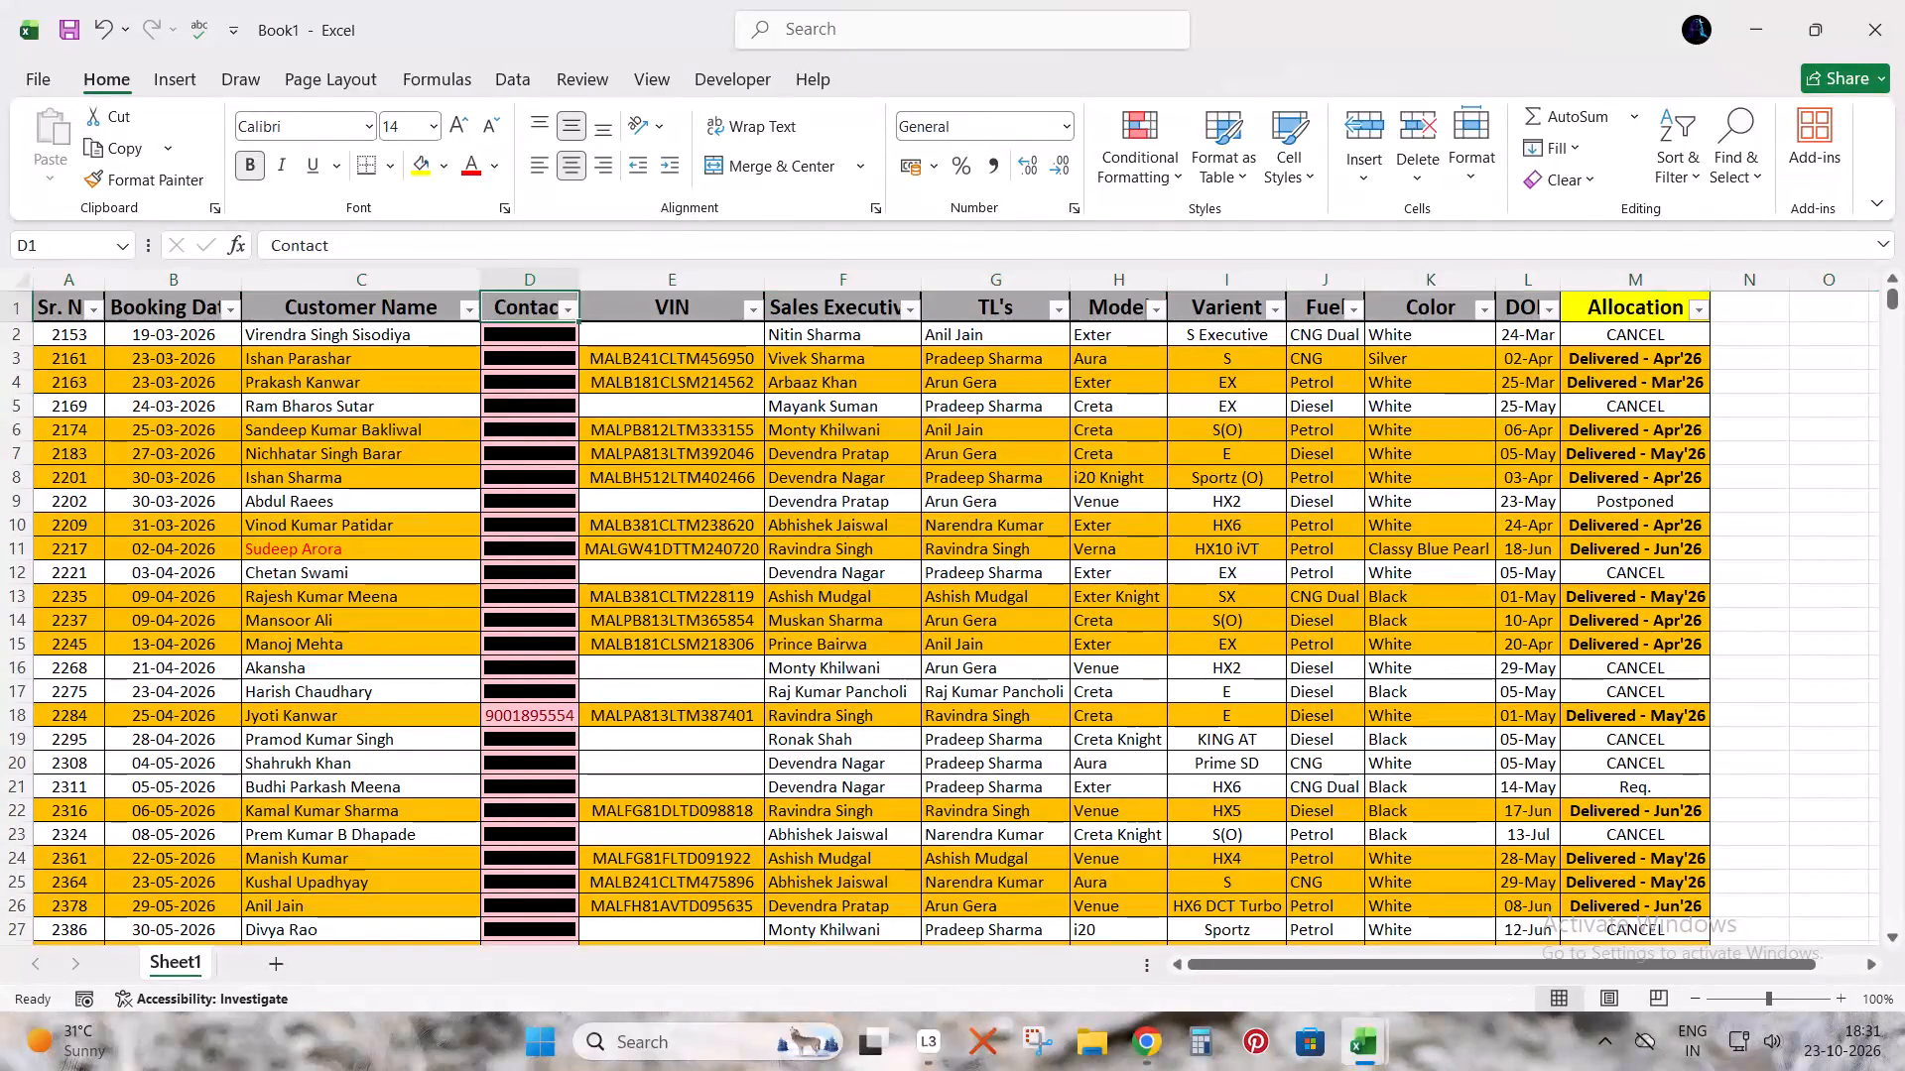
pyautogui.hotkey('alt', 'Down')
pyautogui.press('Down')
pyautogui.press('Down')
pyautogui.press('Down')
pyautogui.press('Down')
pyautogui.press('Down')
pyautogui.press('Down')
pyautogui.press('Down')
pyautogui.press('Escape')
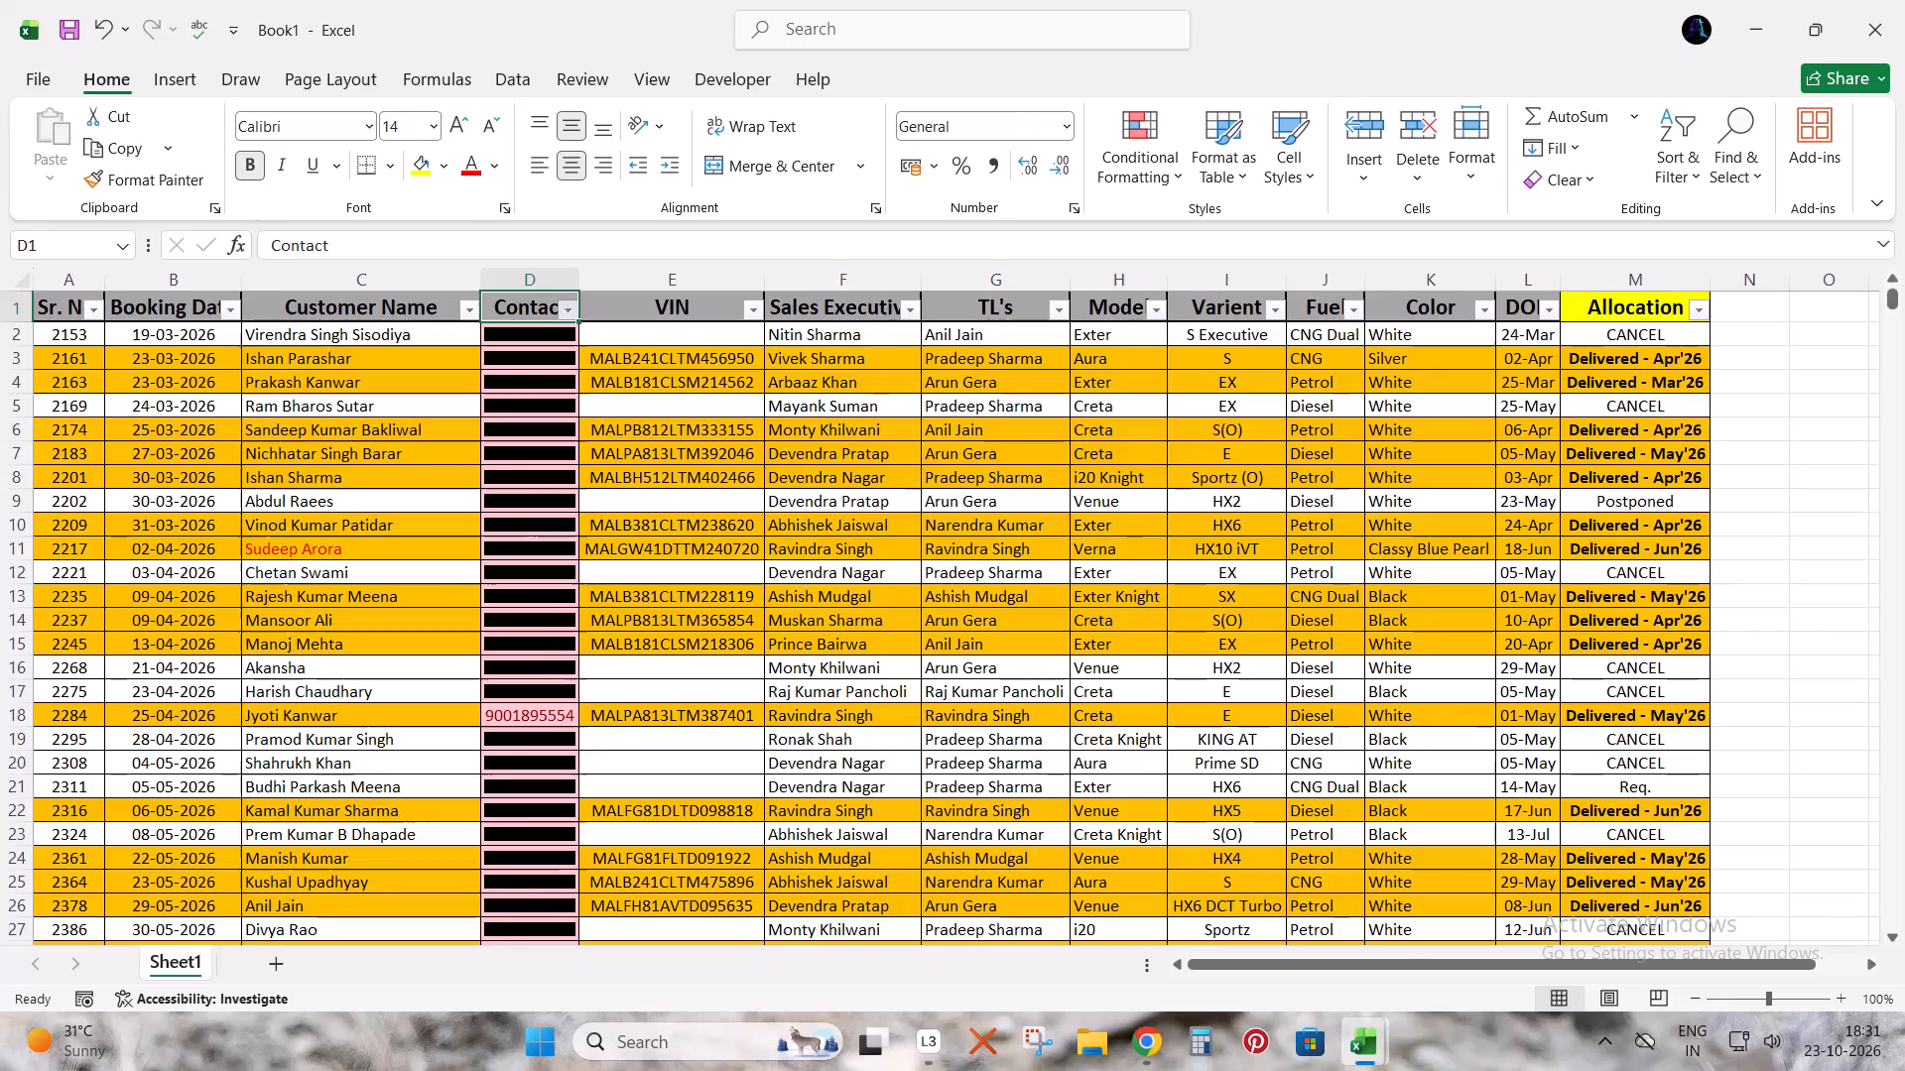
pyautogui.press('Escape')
# Clear the fill colour from all booking rows below the header, A2 through M65, by setting No Fill.
pyautogui.press('Down')
pyautogui.press('Up')
pyautogui.hotkey('ctrl', 'Down')
pyautogui.hotkey('ctrl', 'Up')
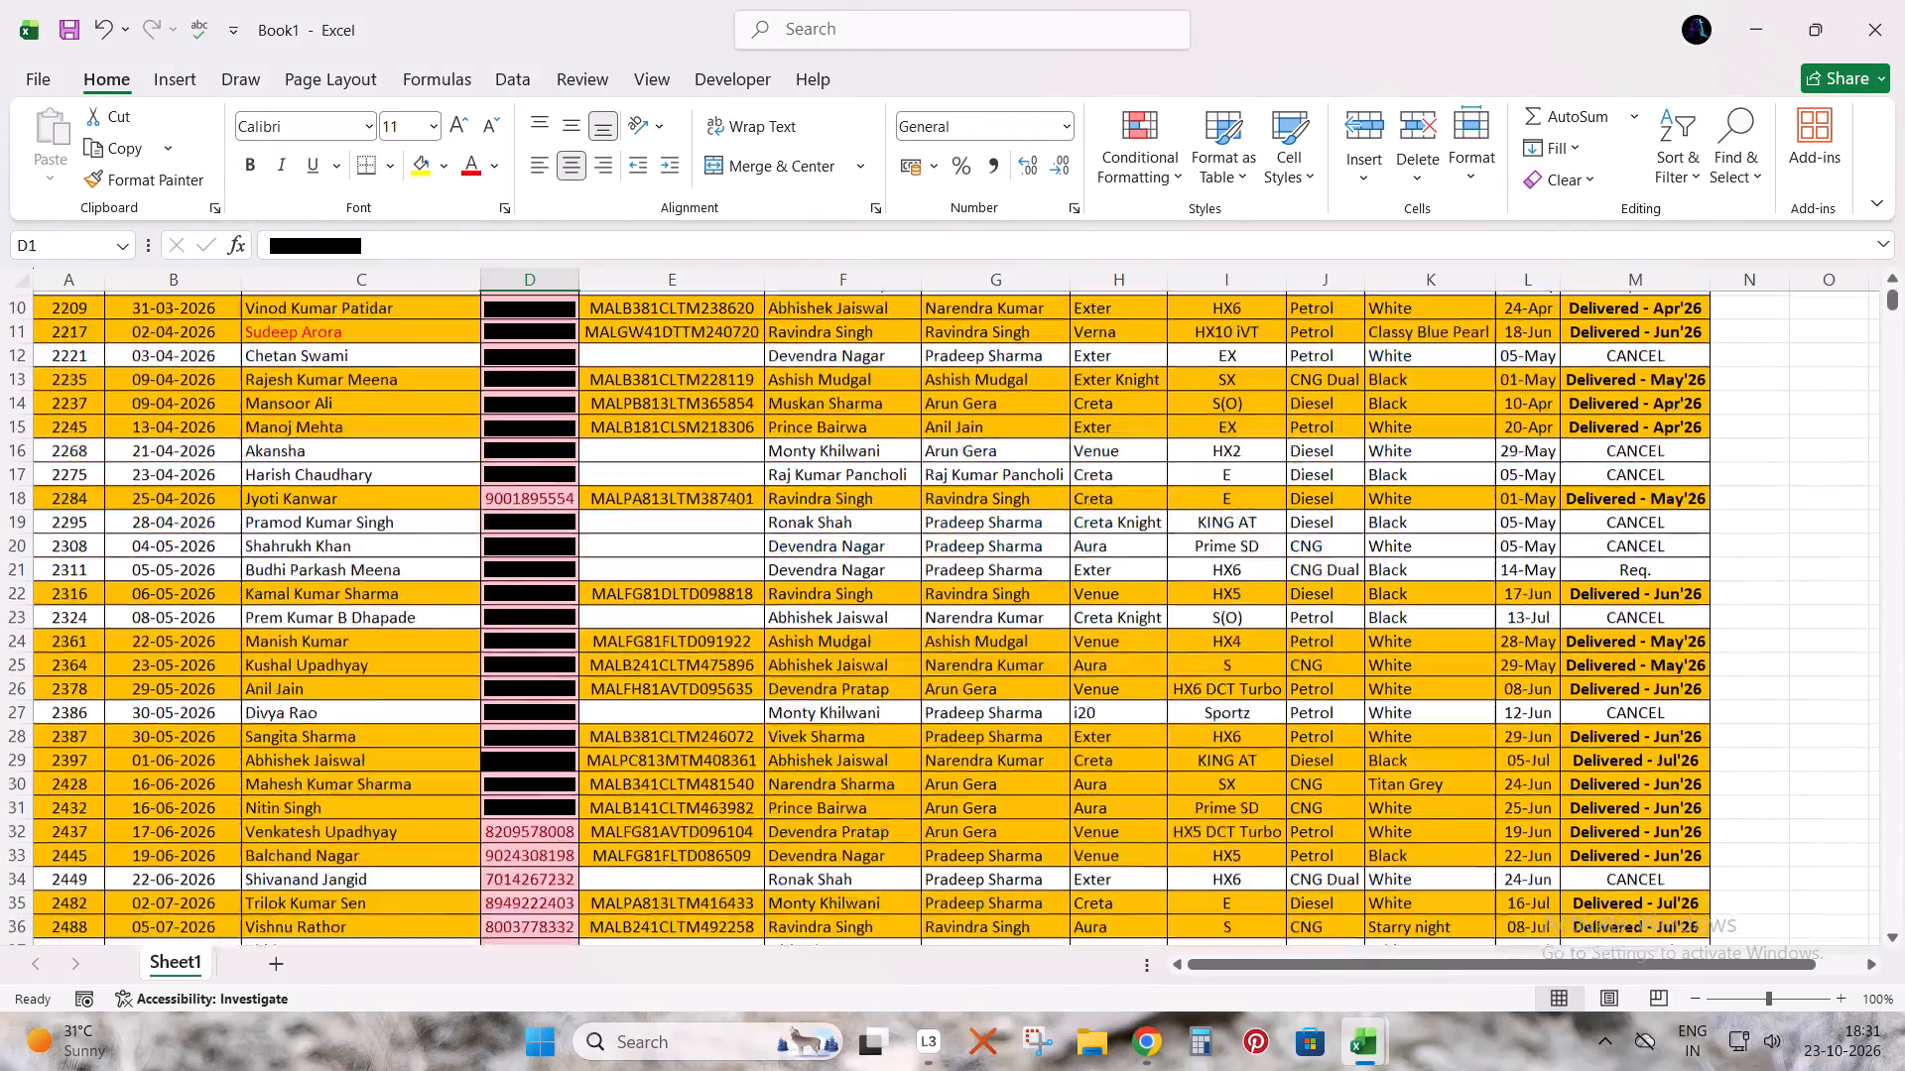
pyautogui.press('Down')
pyautogui.press('Left')
pyautogui.press('Up')
pyautogui.press('Left')
pyautogui.press('Down')
pyautogui.press('Left')
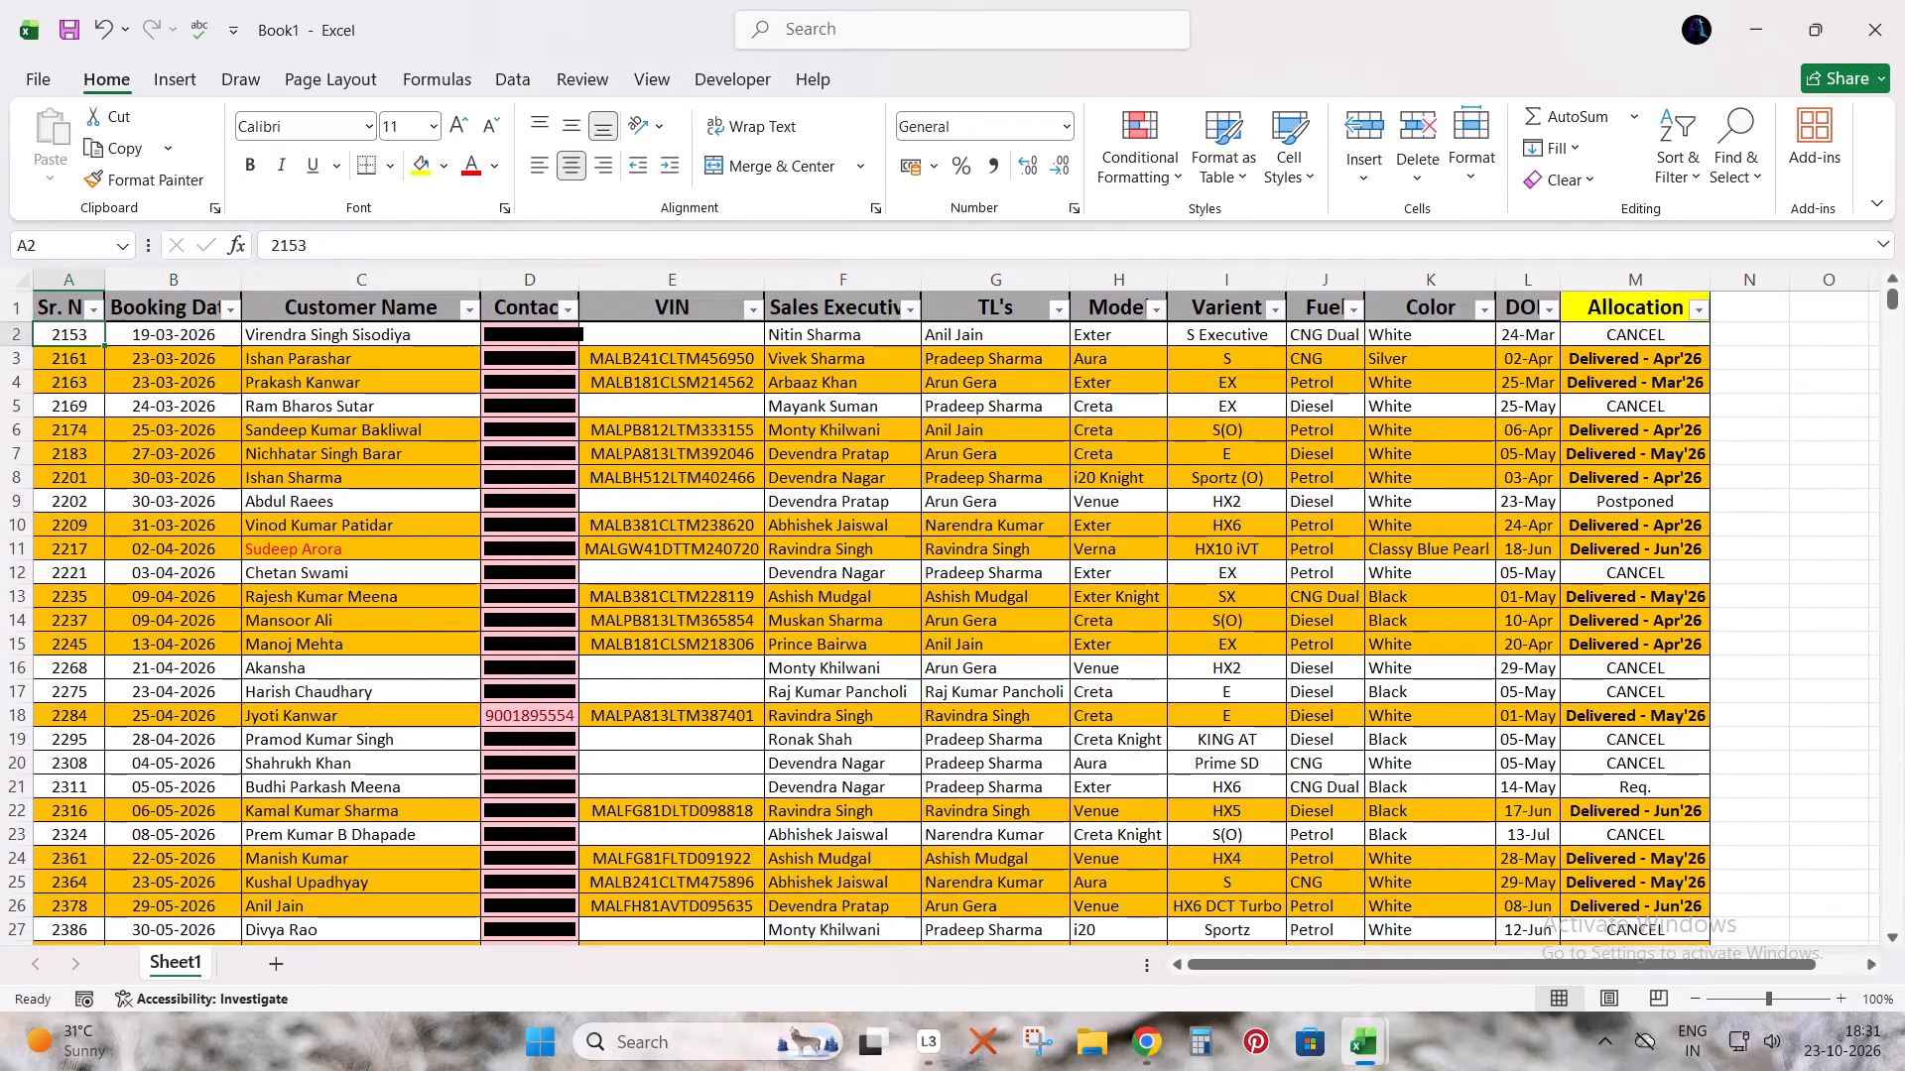
pyautogui.hotkey('ctrl', 'shift', 'Right')
pyautogui.hotkey('ctrl', 'shift', 'Right')
pyautogui.hotkey('ctrl', 'shift', 'Right')
pyautogui.hotkey('ctrl', 'shift', 'Down')
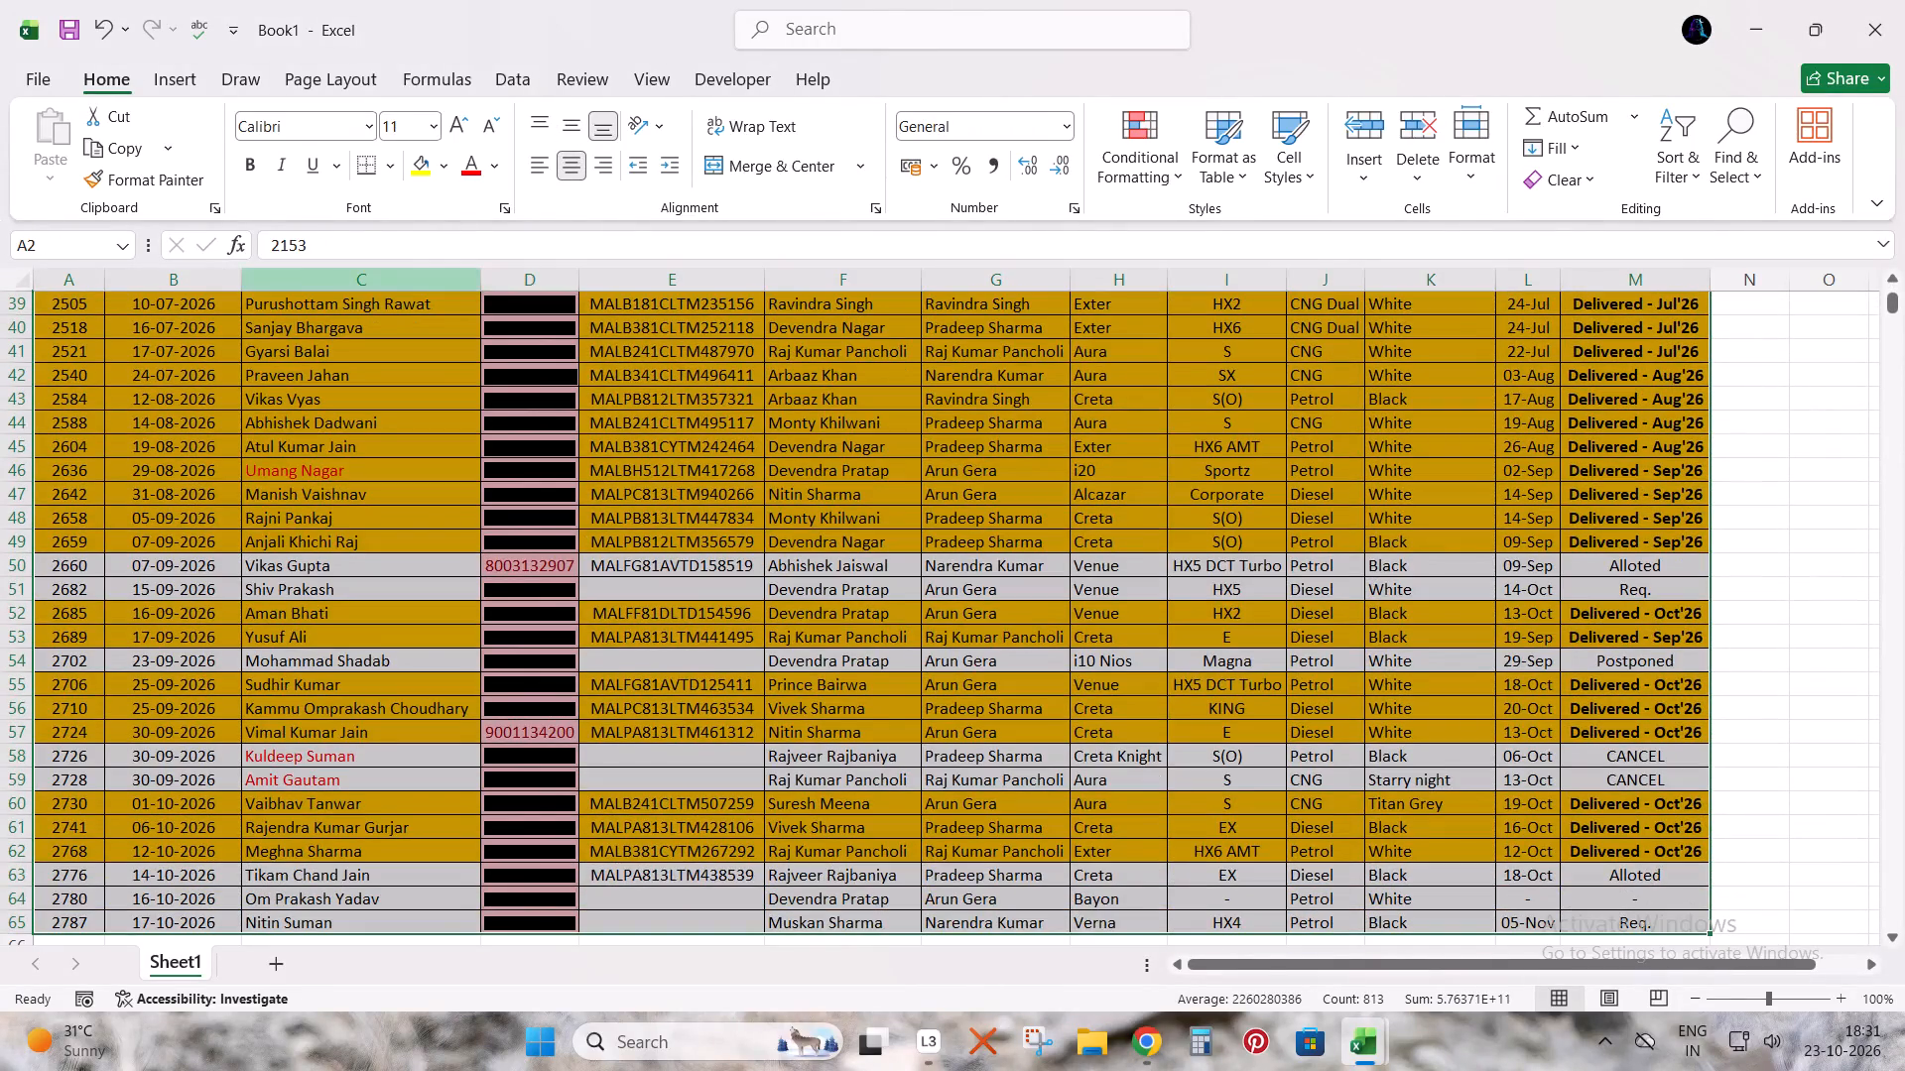
pyautogui.click(446, 165)
pyautogui.click(451, 593)
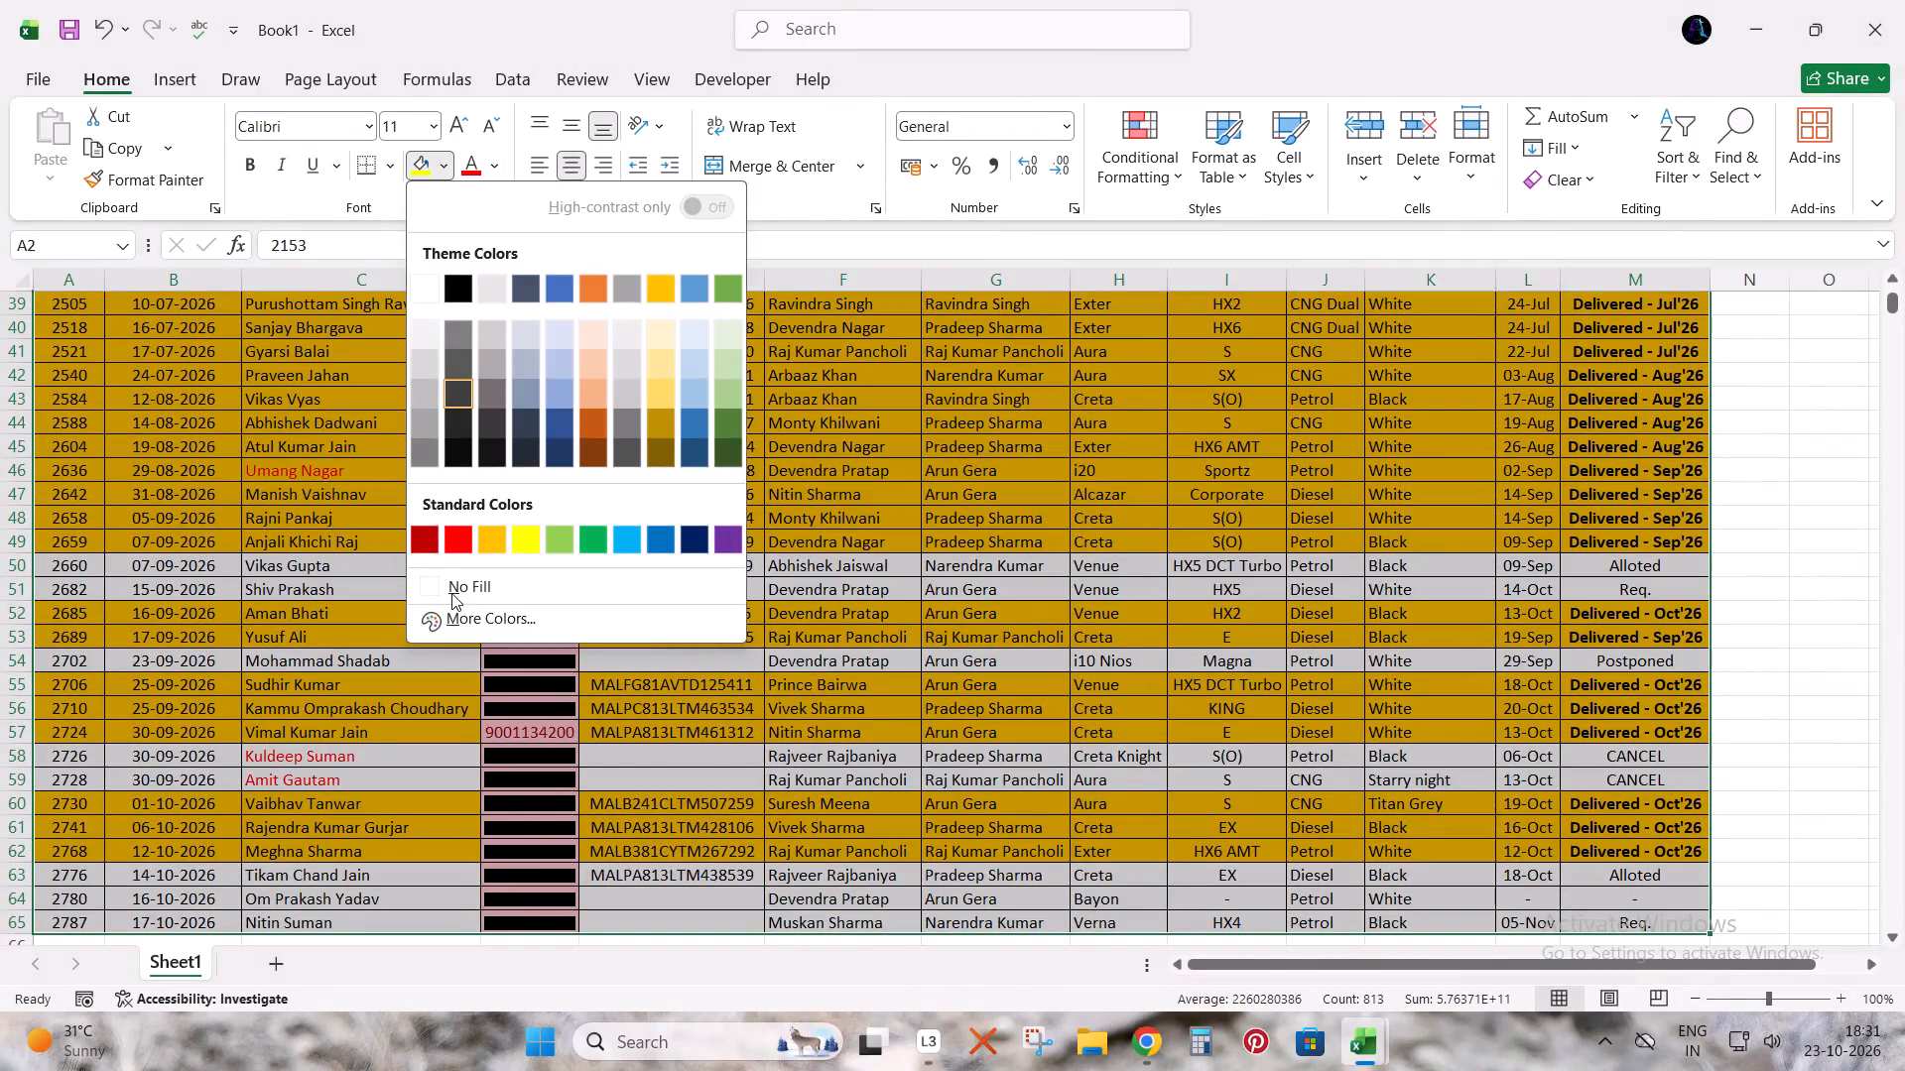
pyautogui.click(529, 584)
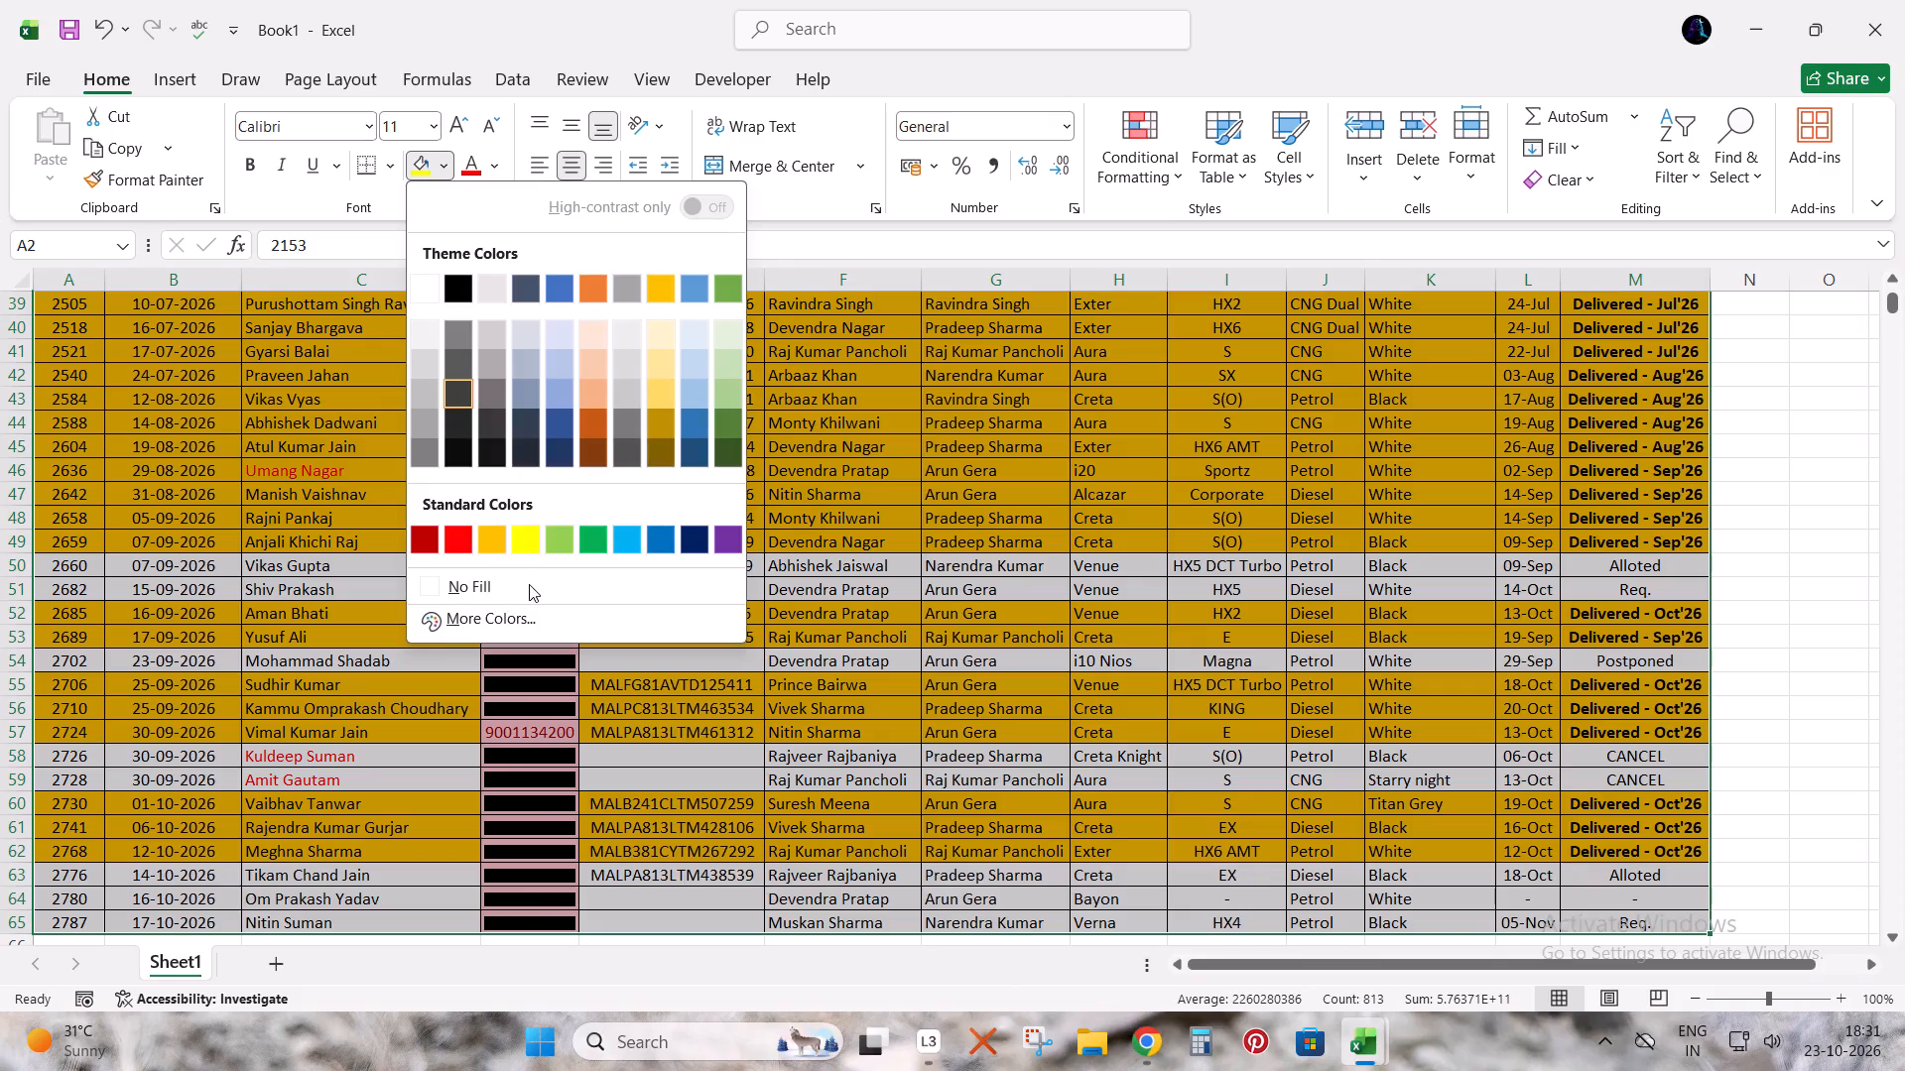
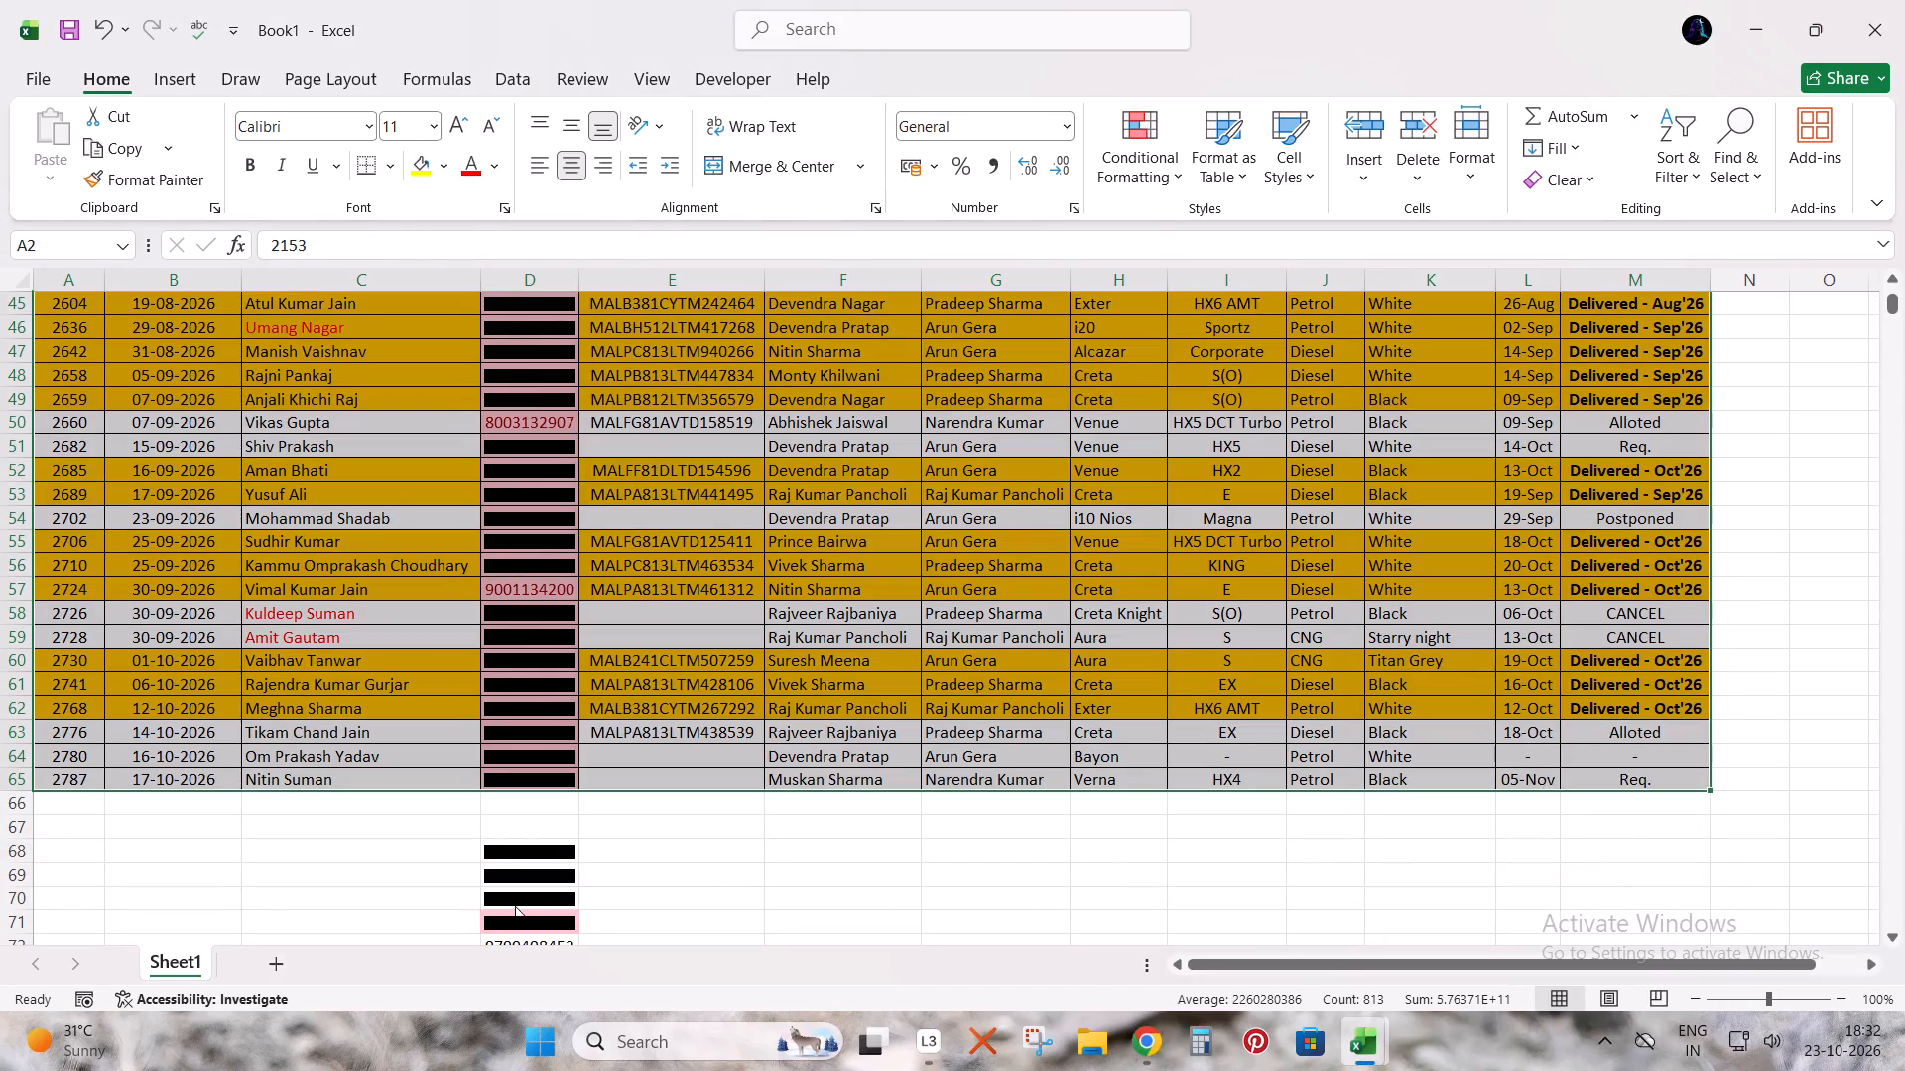
# Switch to the Harmeet Hyundai till 21 Oct workbook.
pyautogui.click(1368, 1053)
pyautogui.click(1123, 896)
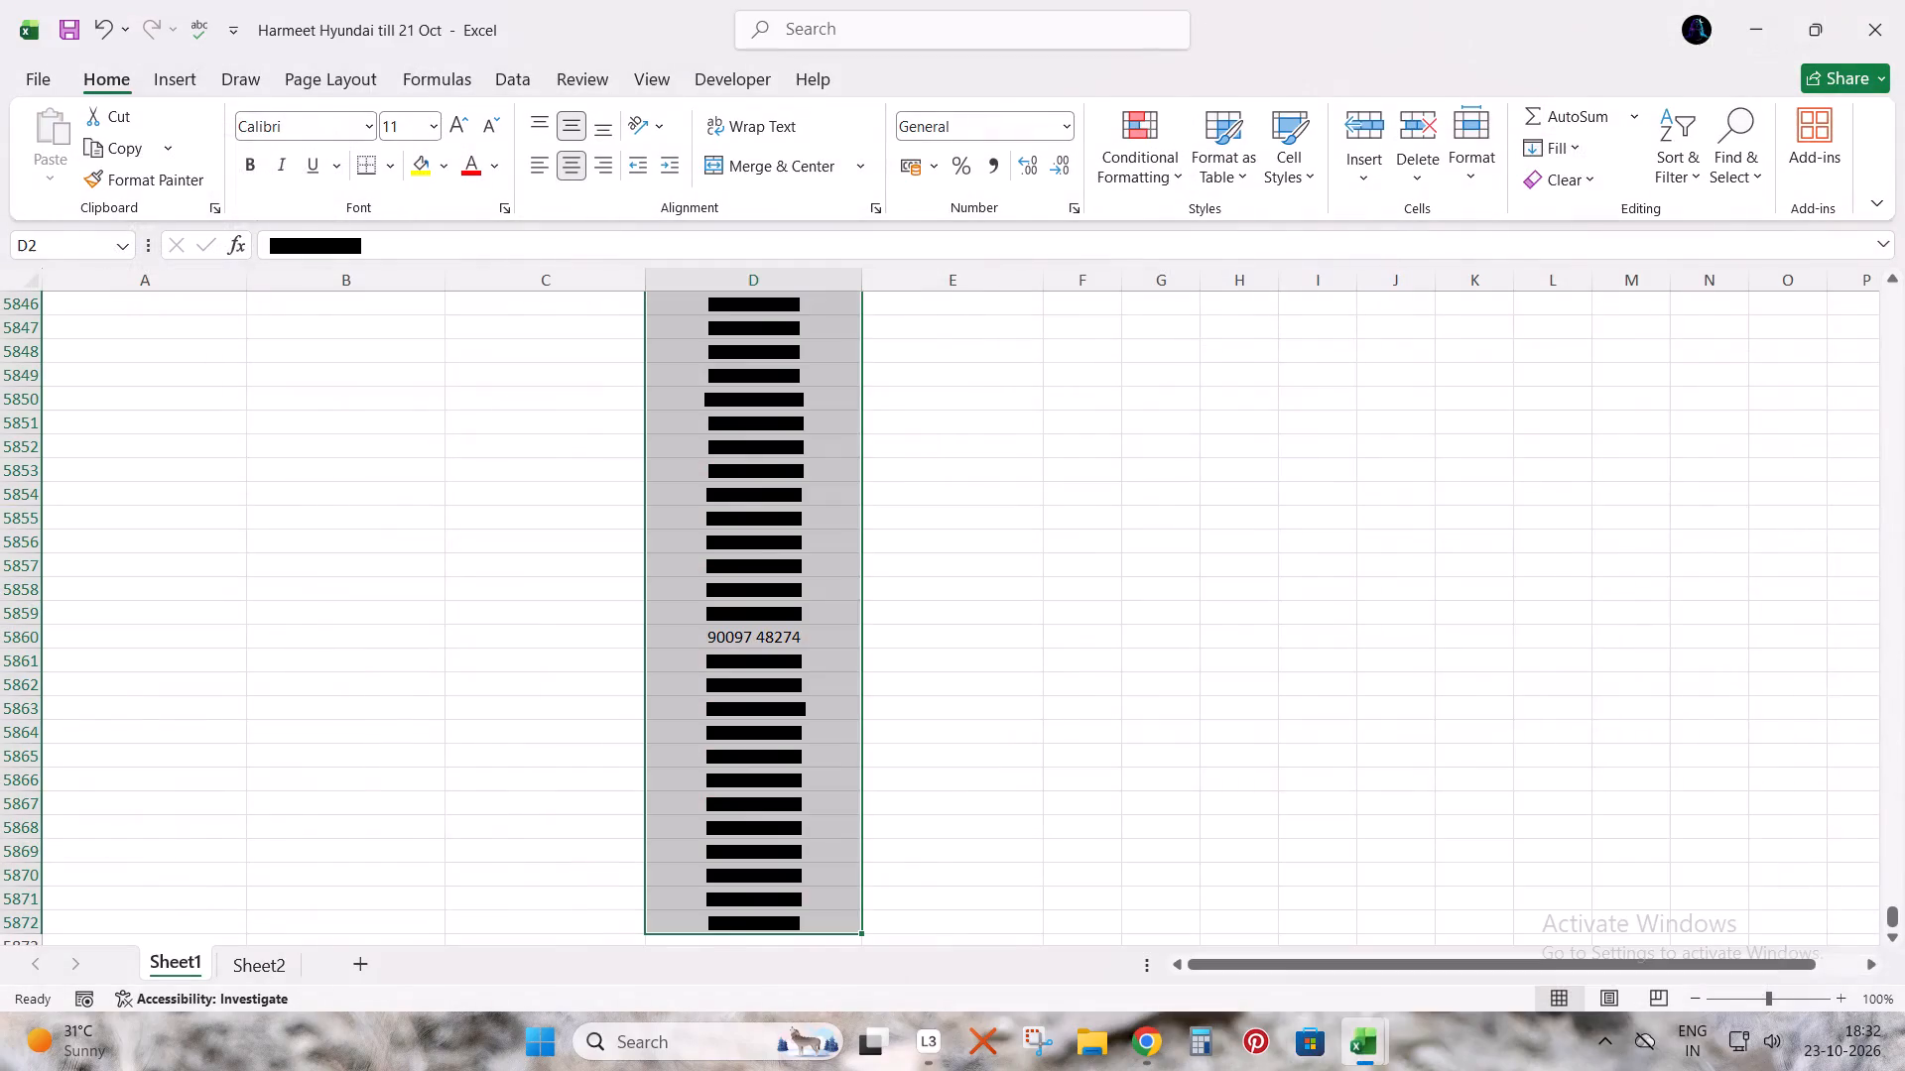
# Add a new blank sheet after Sheet2 in the Harmeet Hyundai till 21 Oct workbook.
pyautogui.click(913, 869)
pyautogui.click(289, 966)
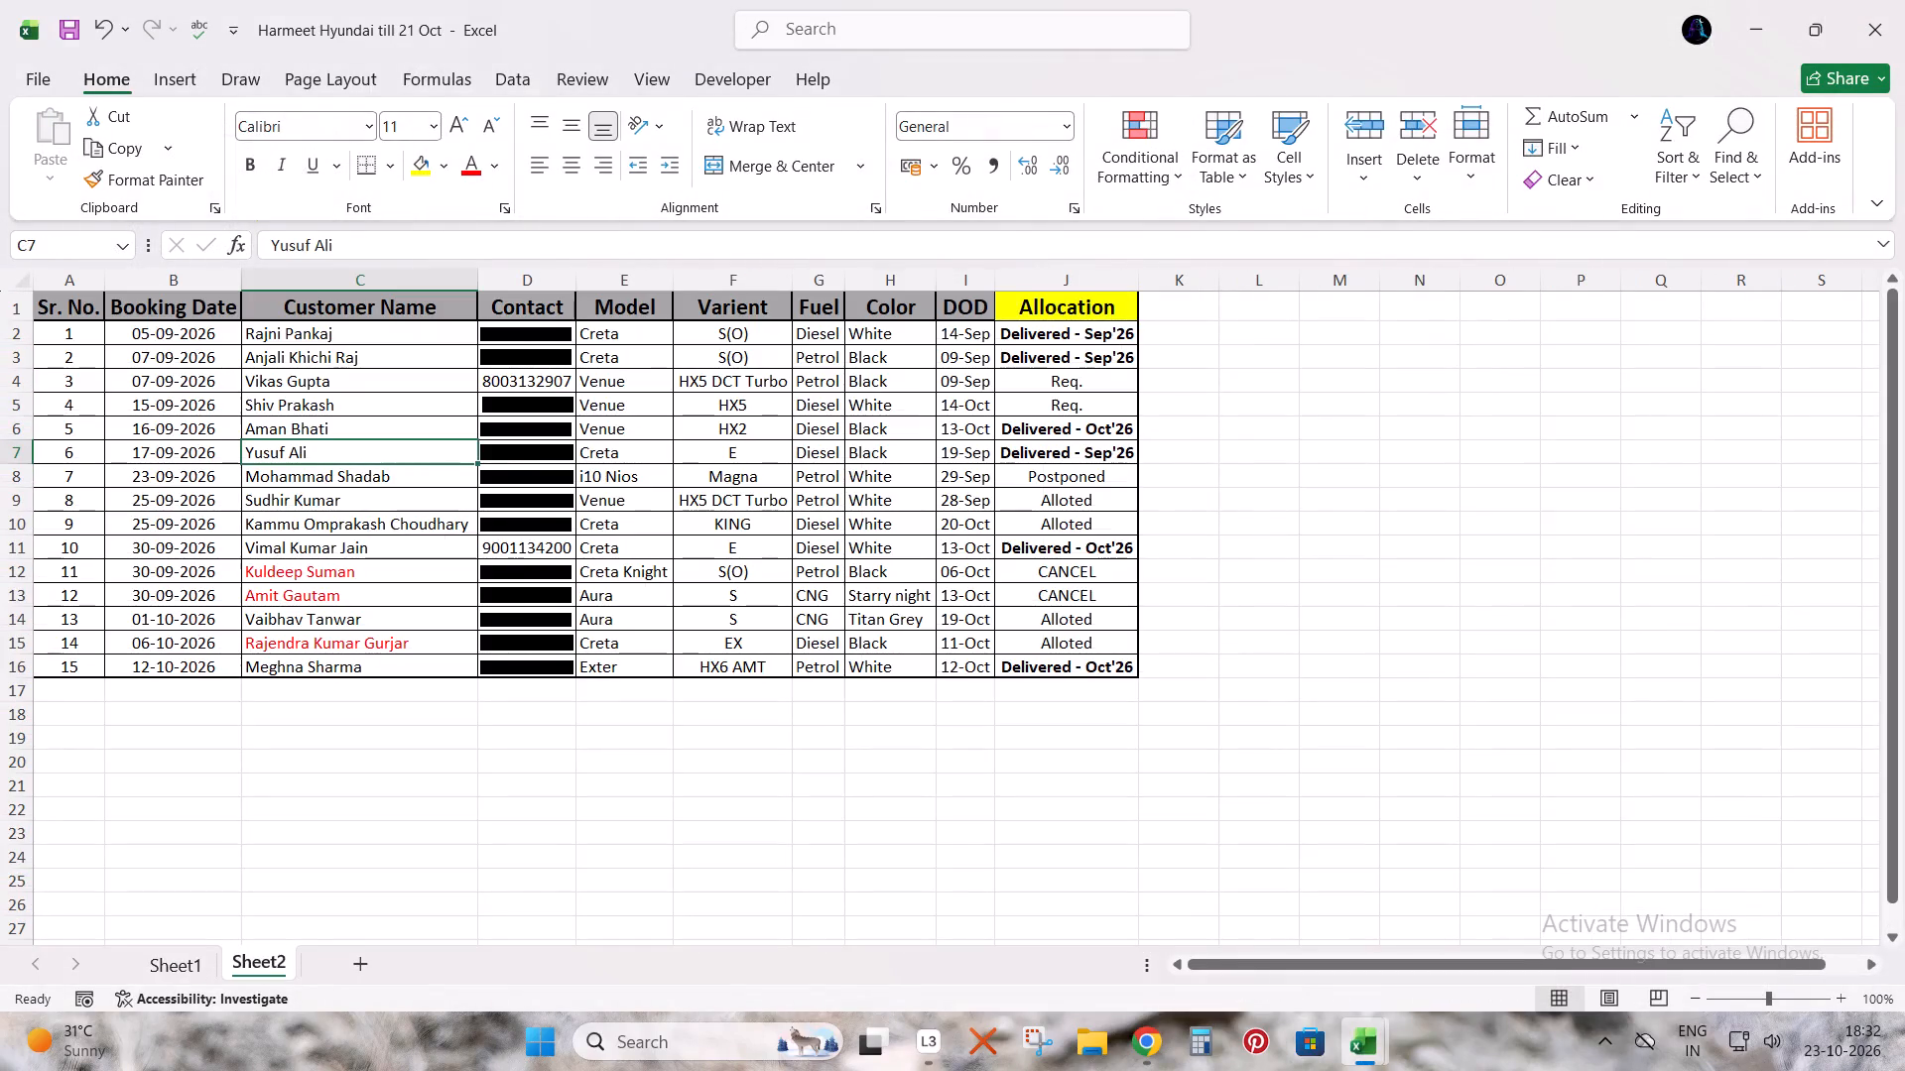
pyautogui.scroll(4, 553, 859)
pyautogui.click(360, 972)
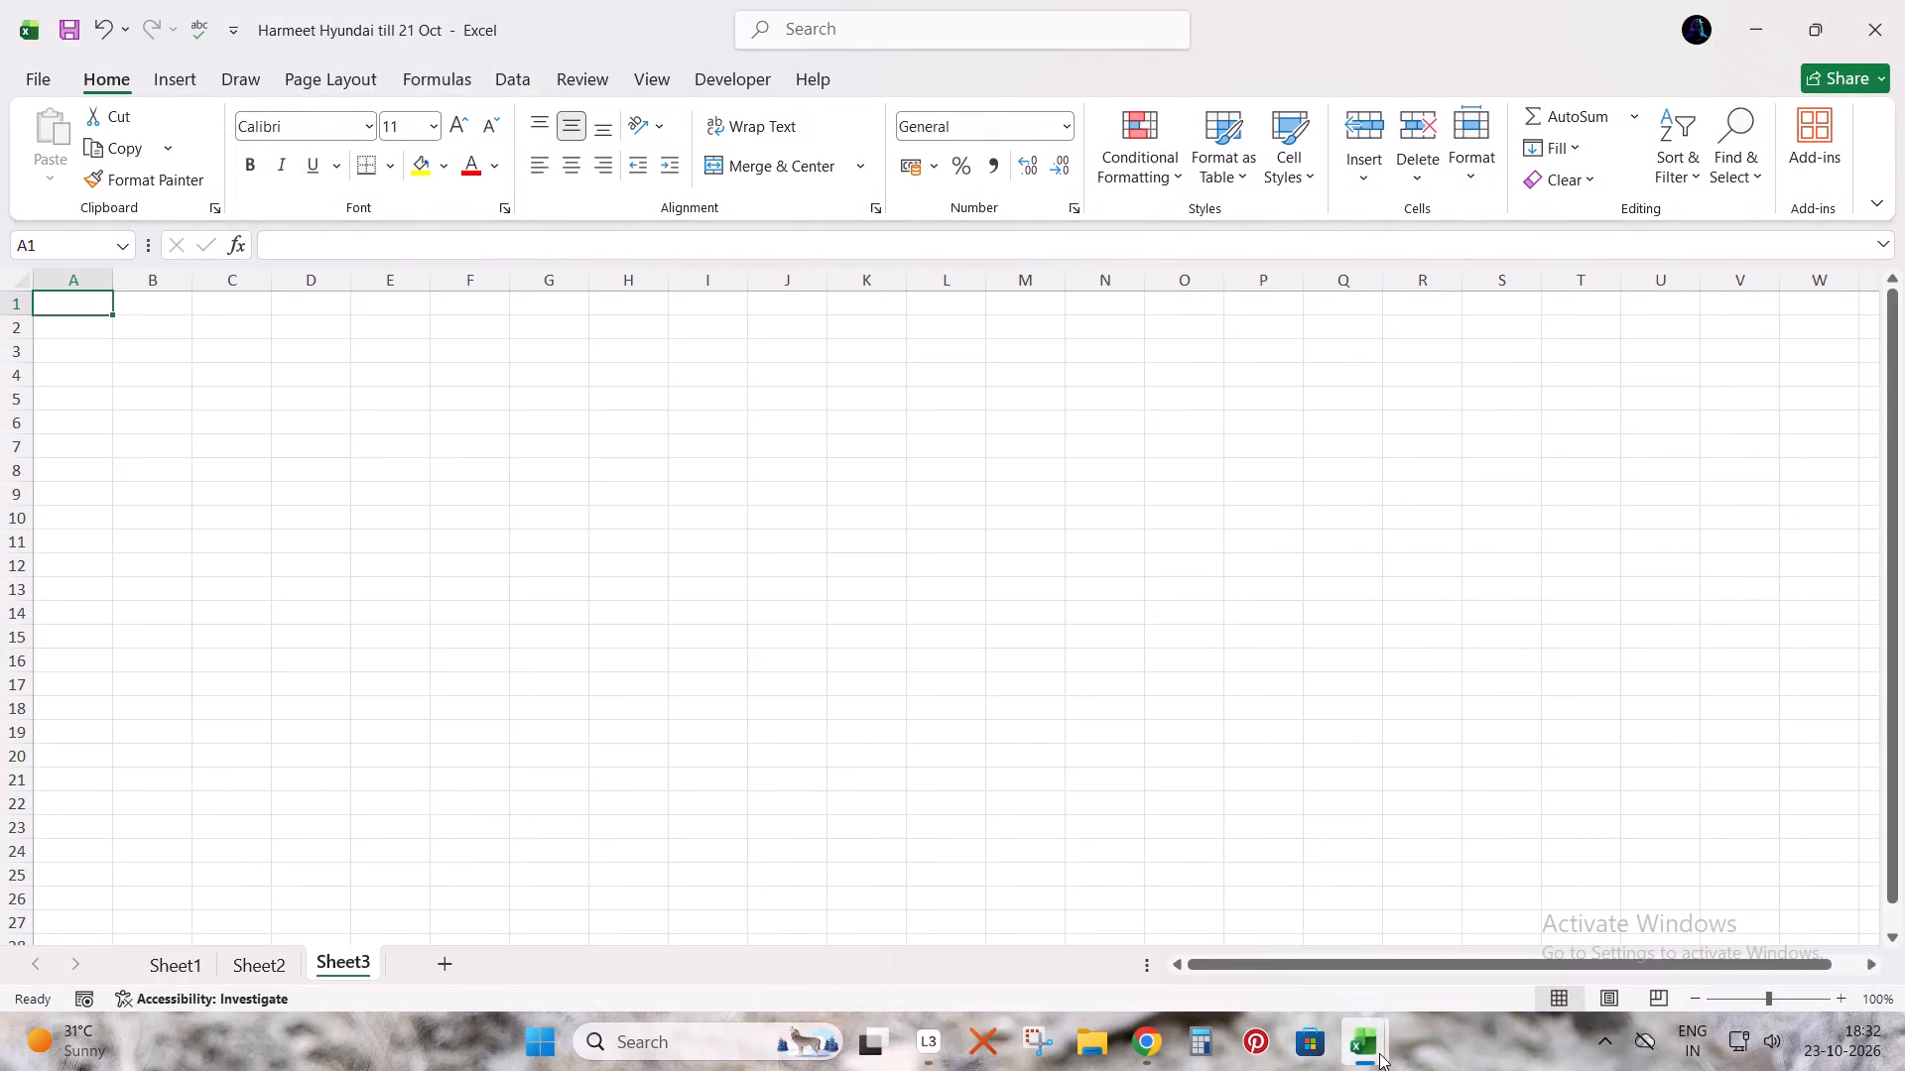
# Copy the whole bookings table from Book1 and paste it at A1 of the new sheet in Harmeet Hyundai till 21 Oct.
pyautogui.click(1639, 950)
pyautogui.click(1252, 873)
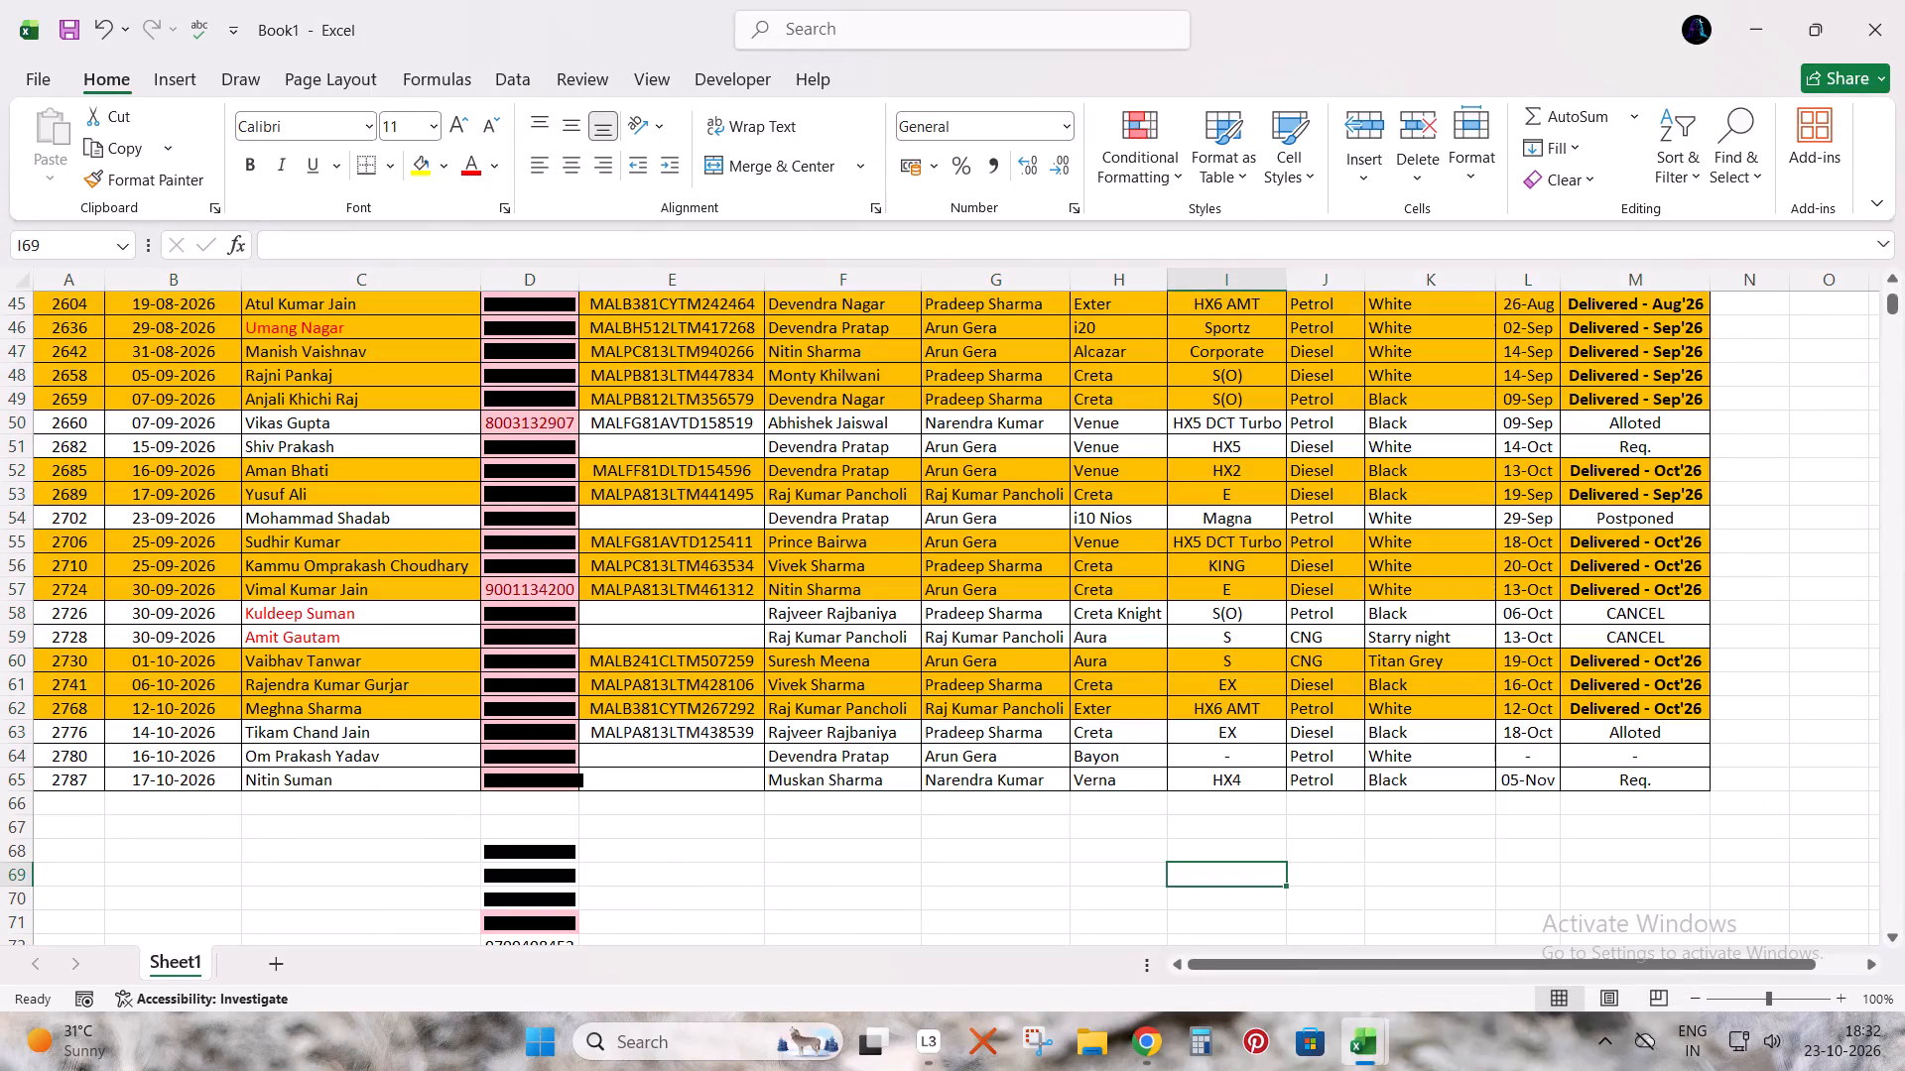
pyautogui.click(832, 820)
pyautogui.hotkey('ctrl', 'Up')
pyautogui.hotkey('ctrl', 'Left')
pyautogui.hotkey('ctrl', 'Up')
pyautogui.hotkey('ctrl', 'Left')
pyautogui.hotkey('ctrl', 'Up')
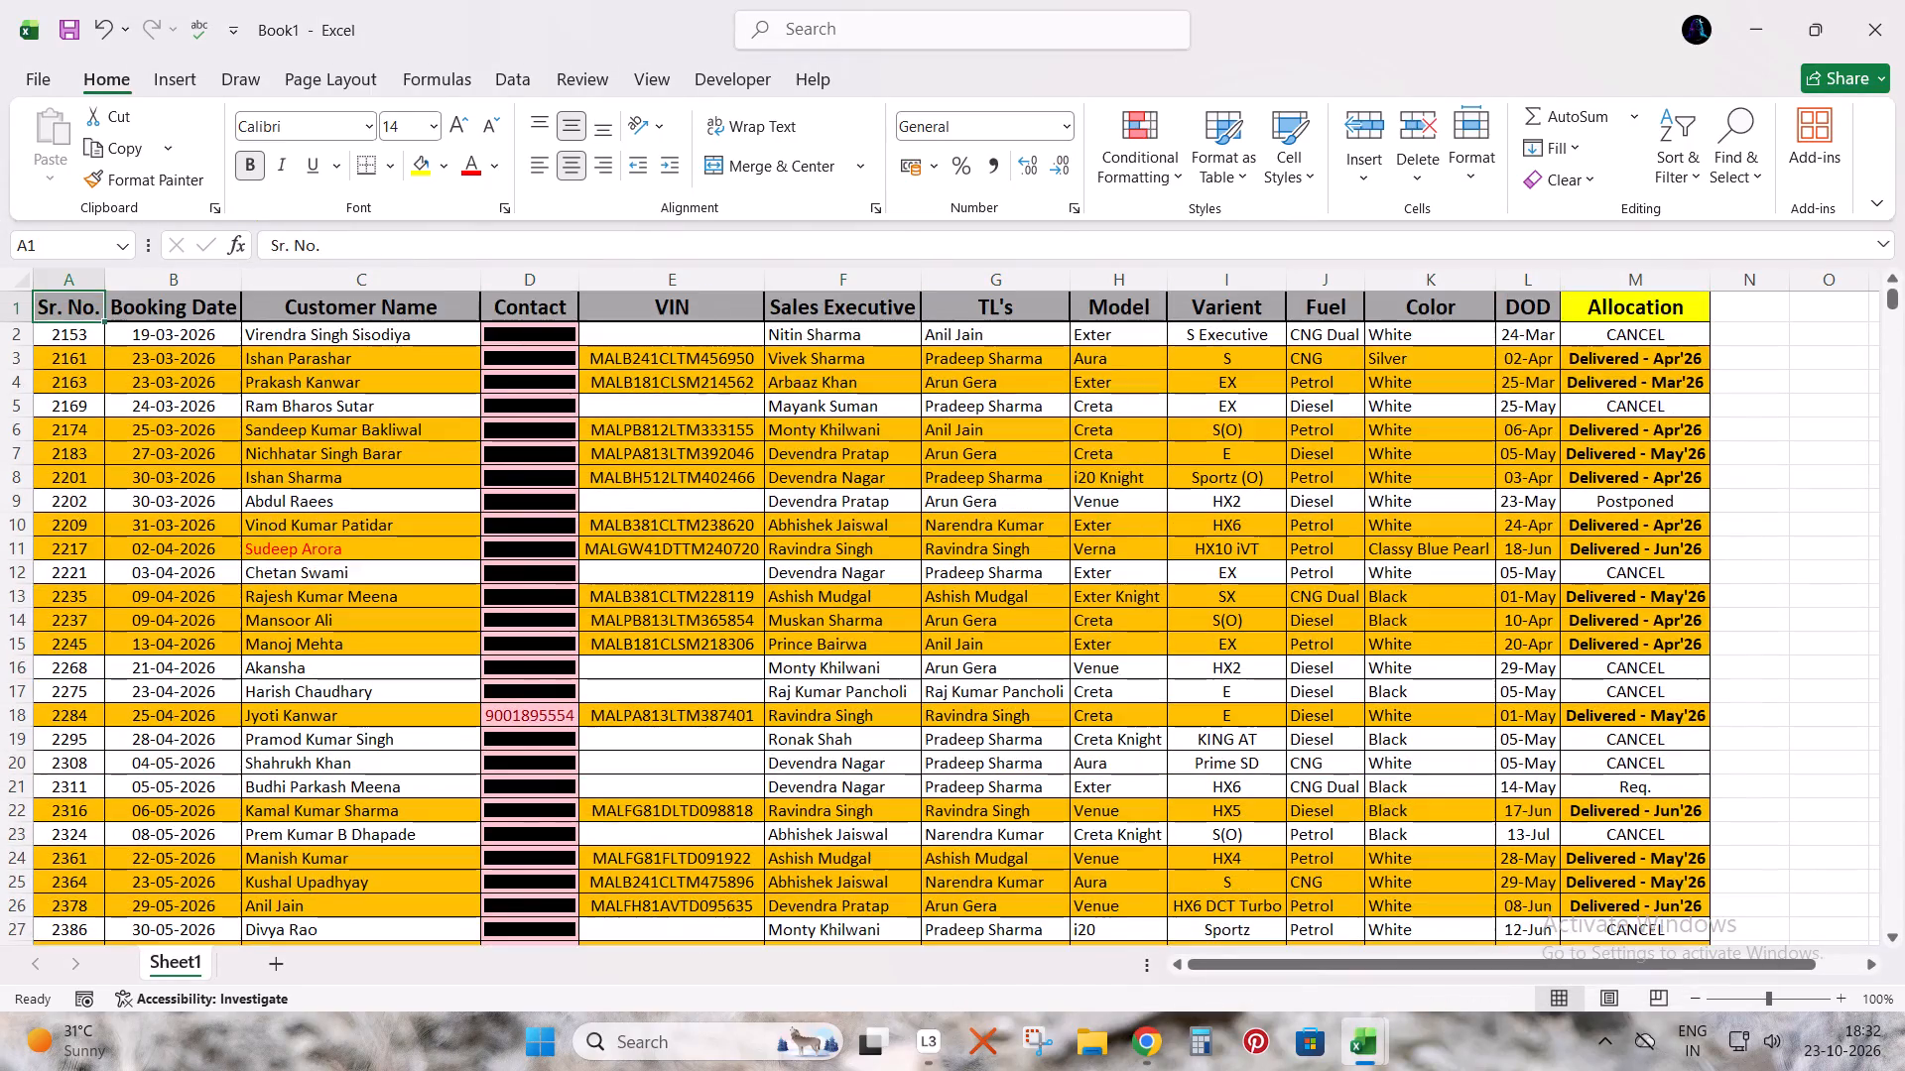
pyautogui.hotkey('ctrl', 'a')
pyautogui.hotkey('ctrl', 'c')
pyautogui.hotkey('alt', 'Tab')
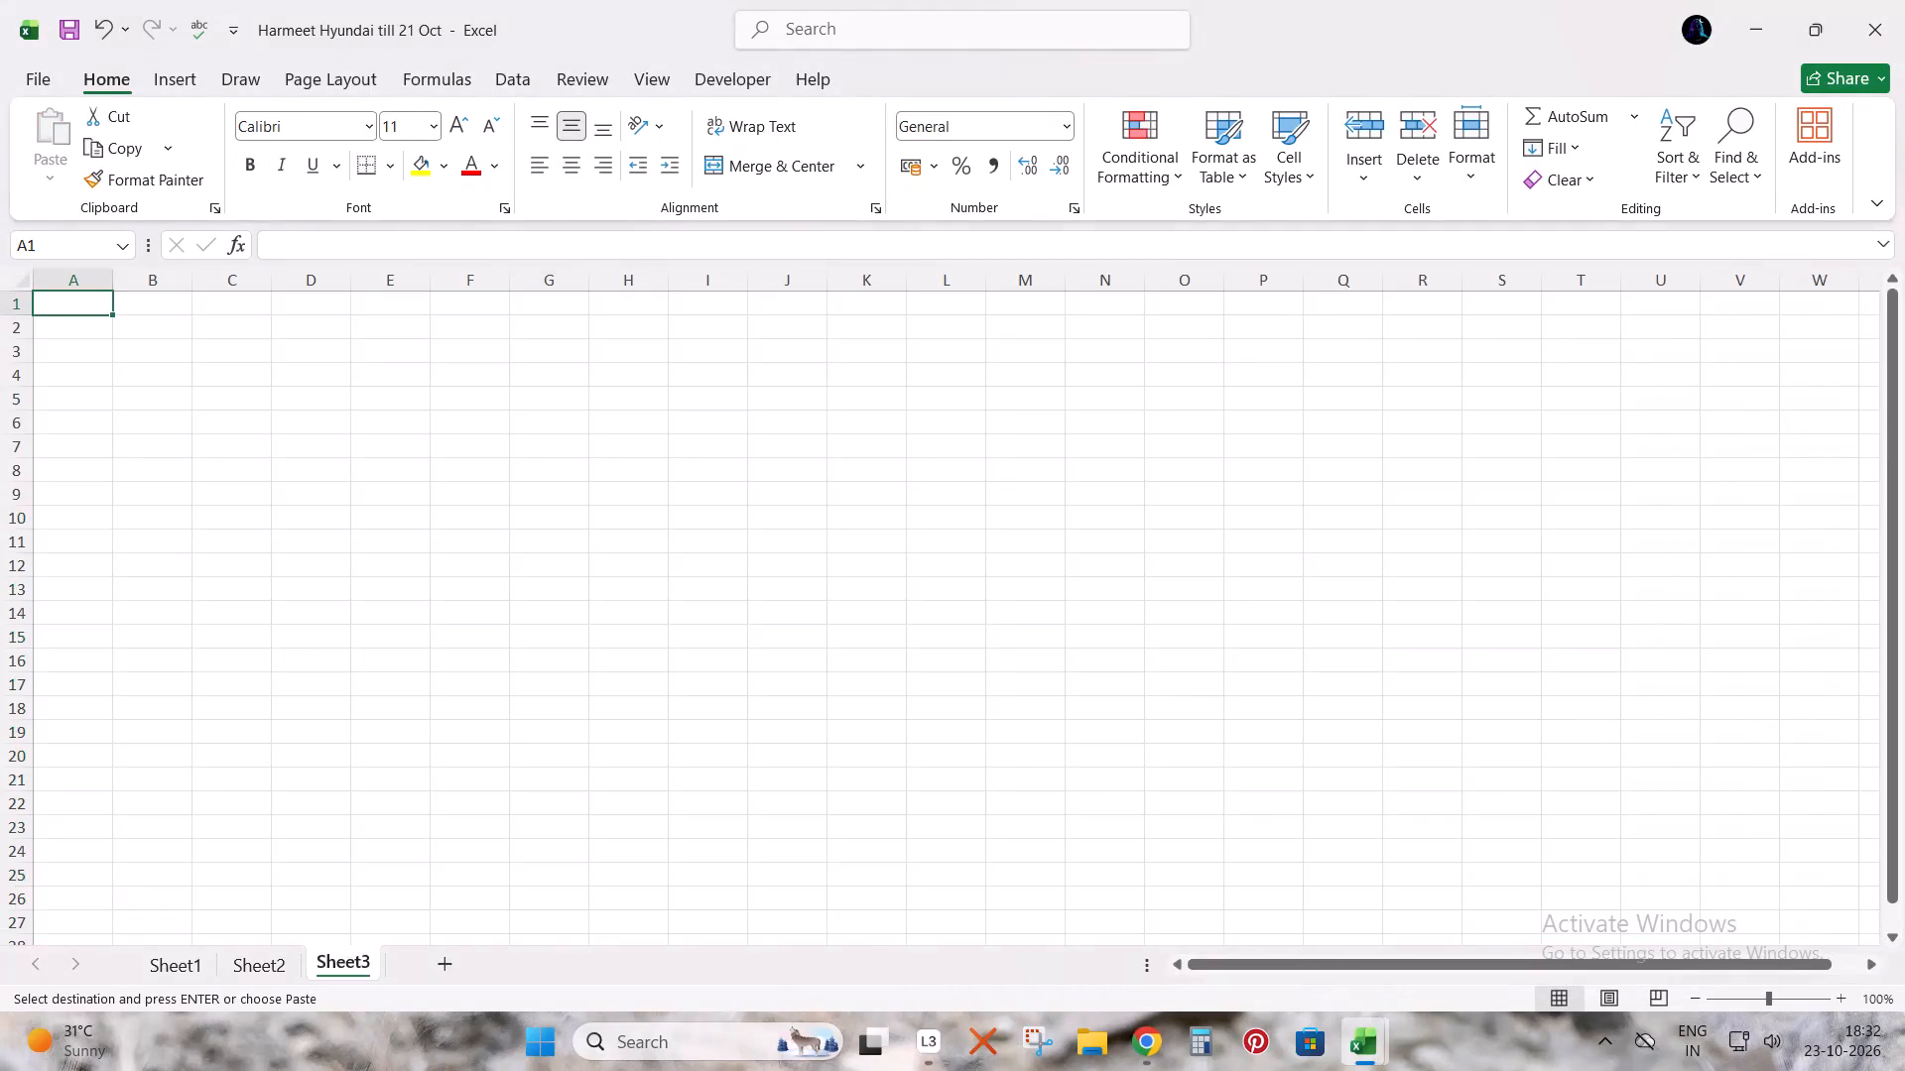
pyautogui.hotkey('ctrl', 'v')
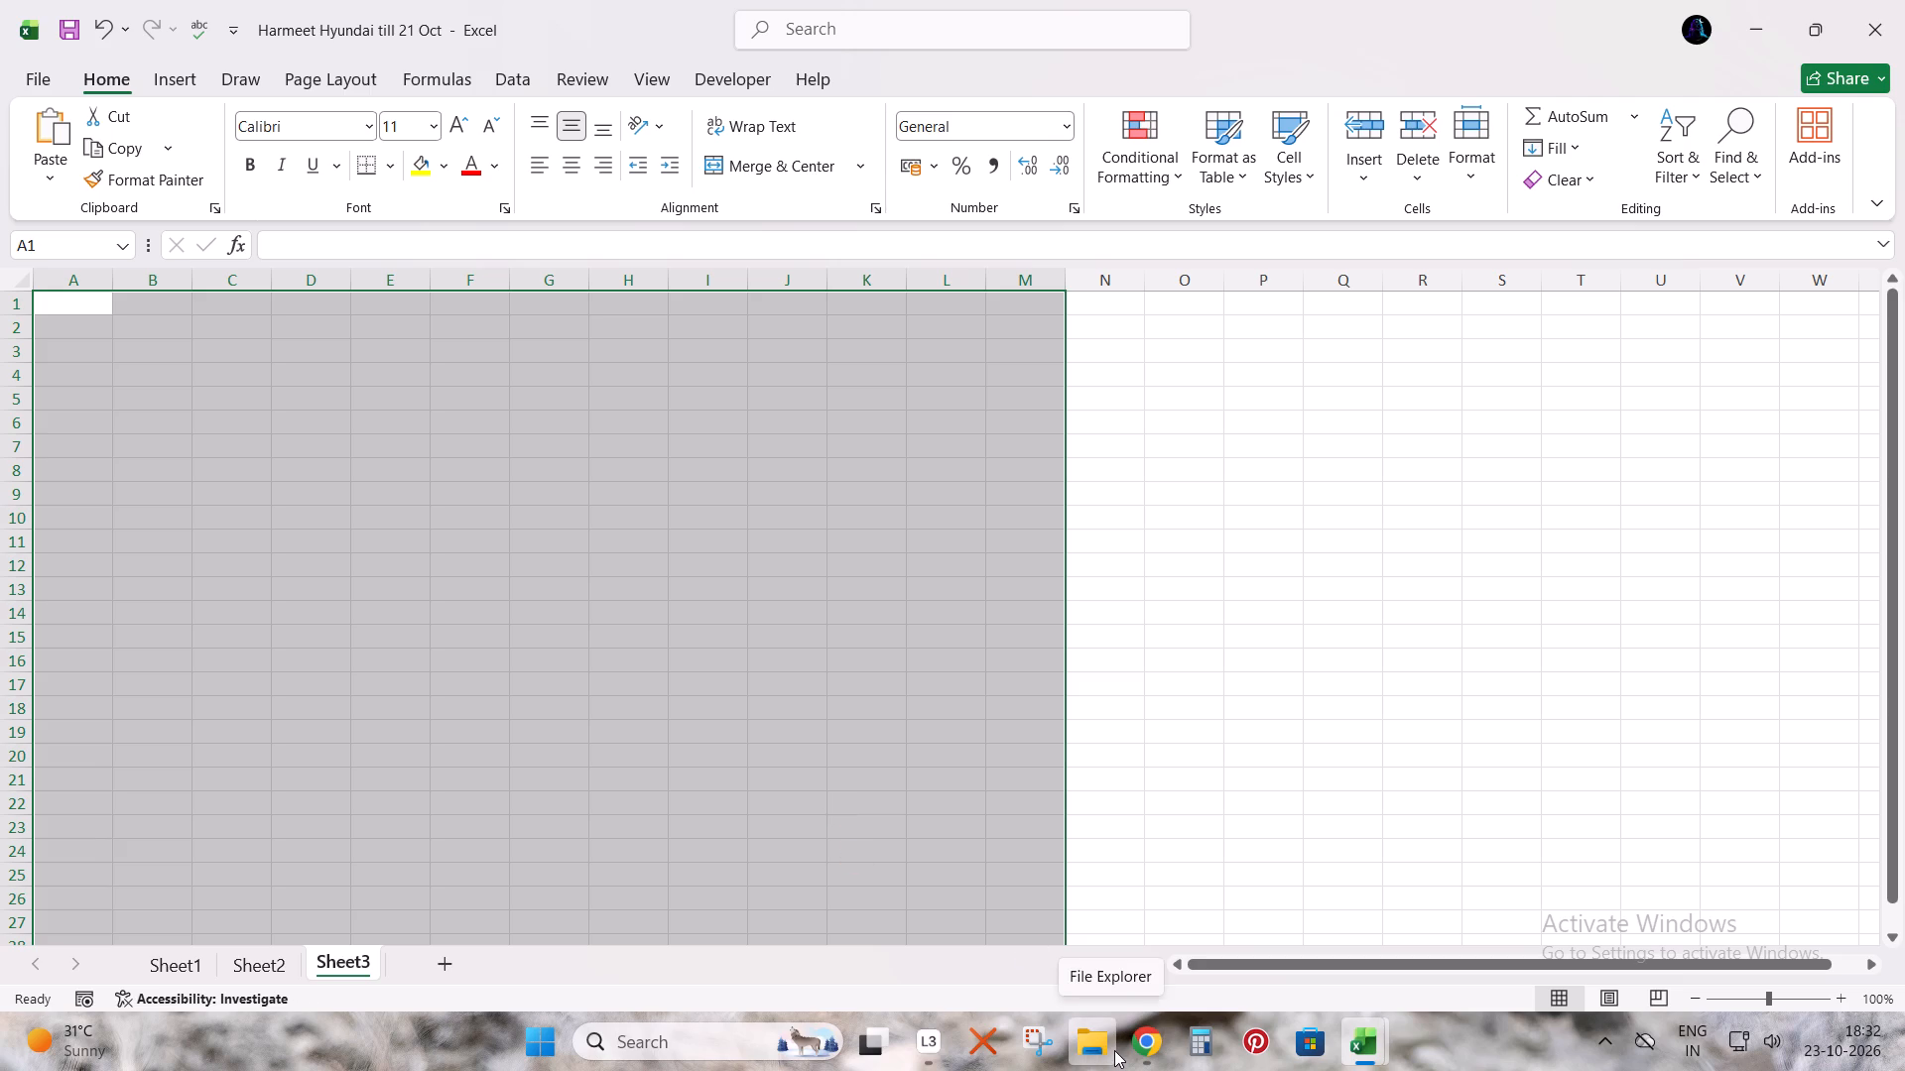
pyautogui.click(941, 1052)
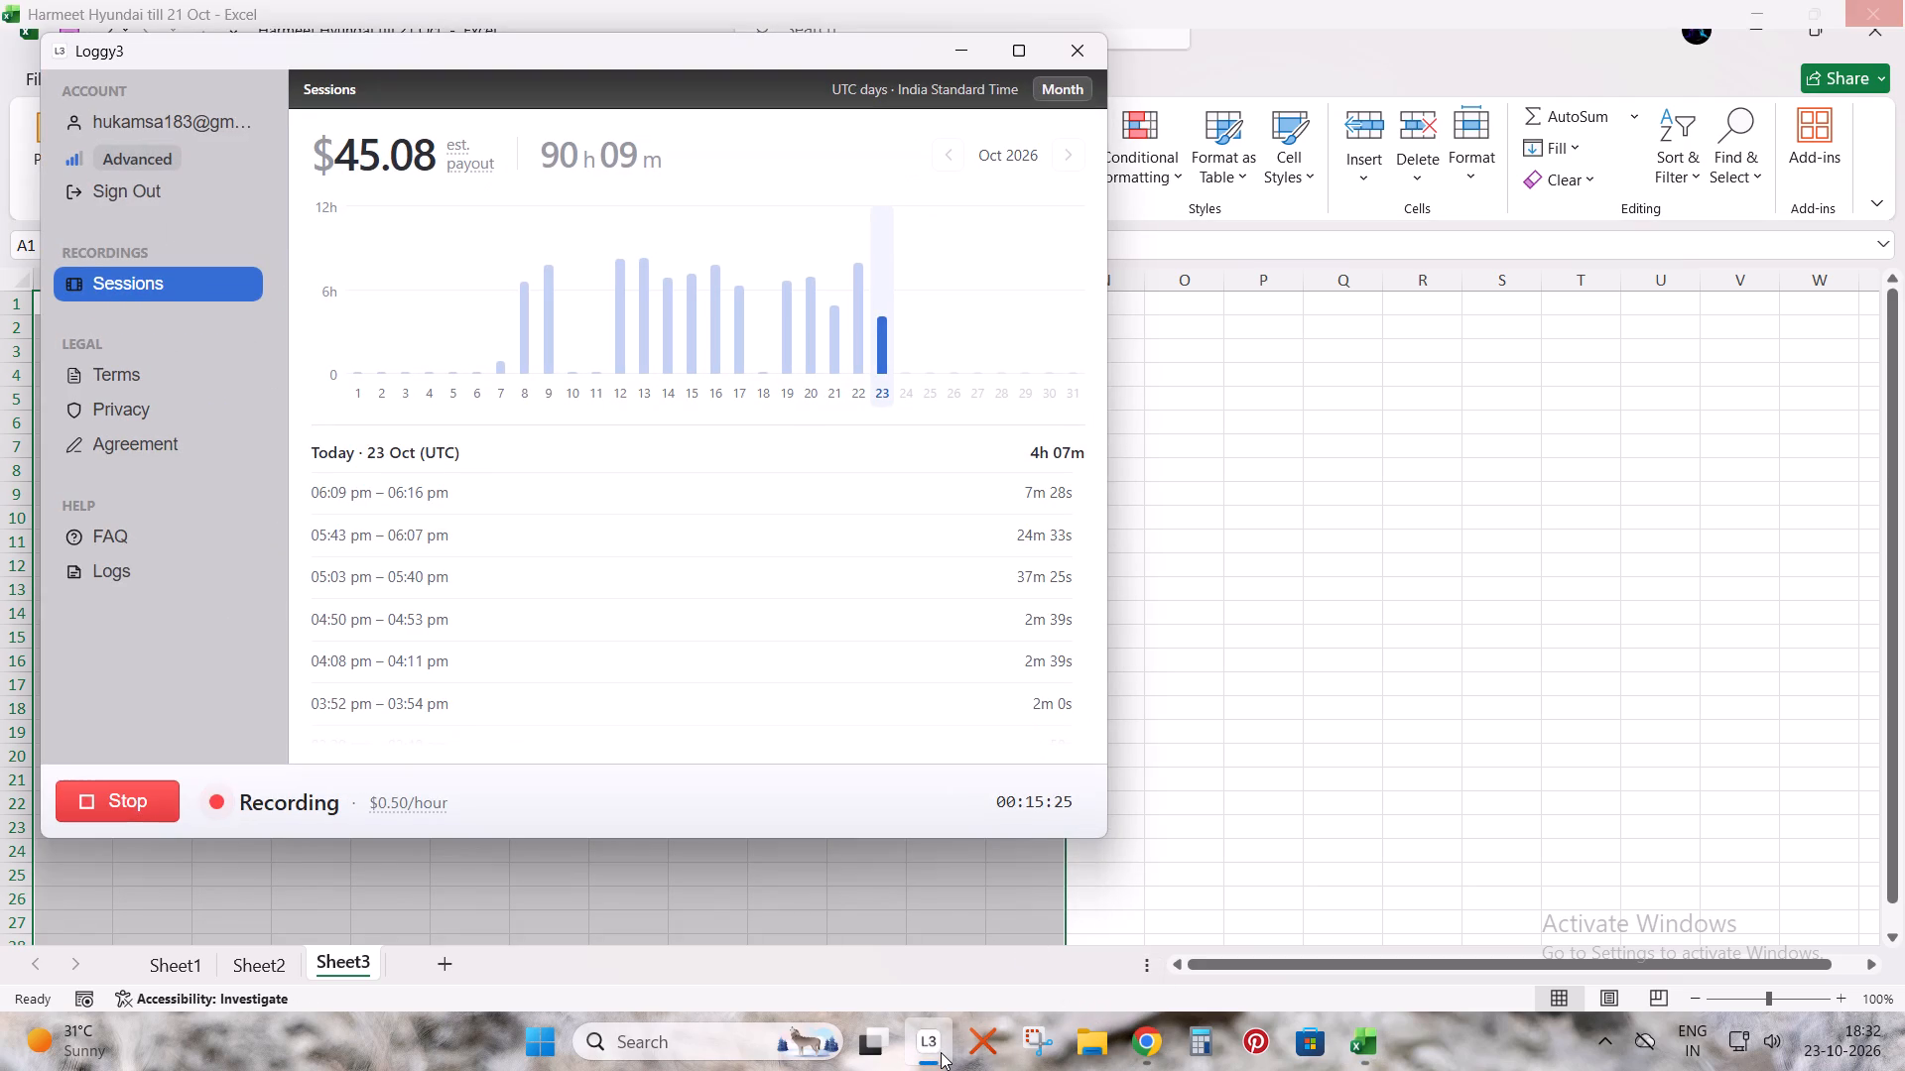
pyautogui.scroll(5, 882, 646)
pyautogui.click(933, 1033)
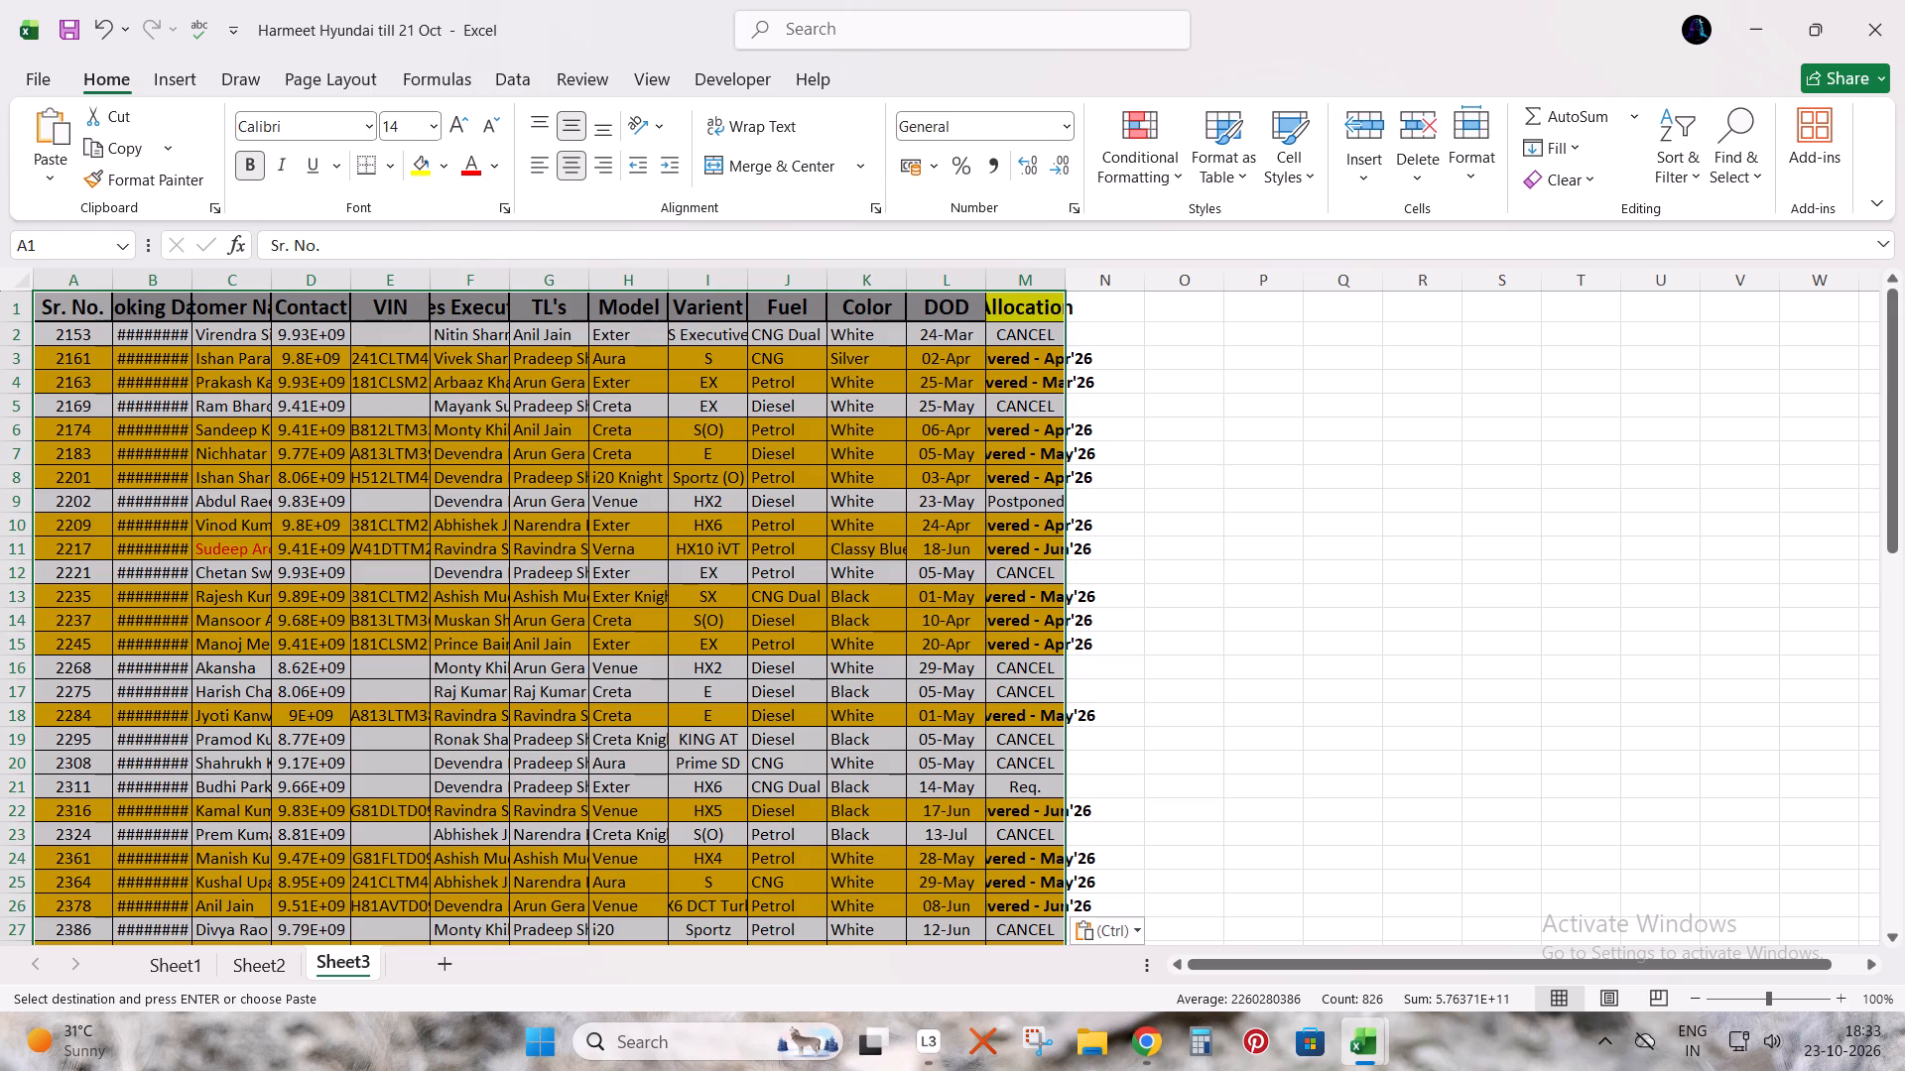
# Save the Harmeet Hyundai till 21 Oct workbook with the pasted bookings table.
pyautogui.click(192, 513)
pyautogui.click(74, 22)
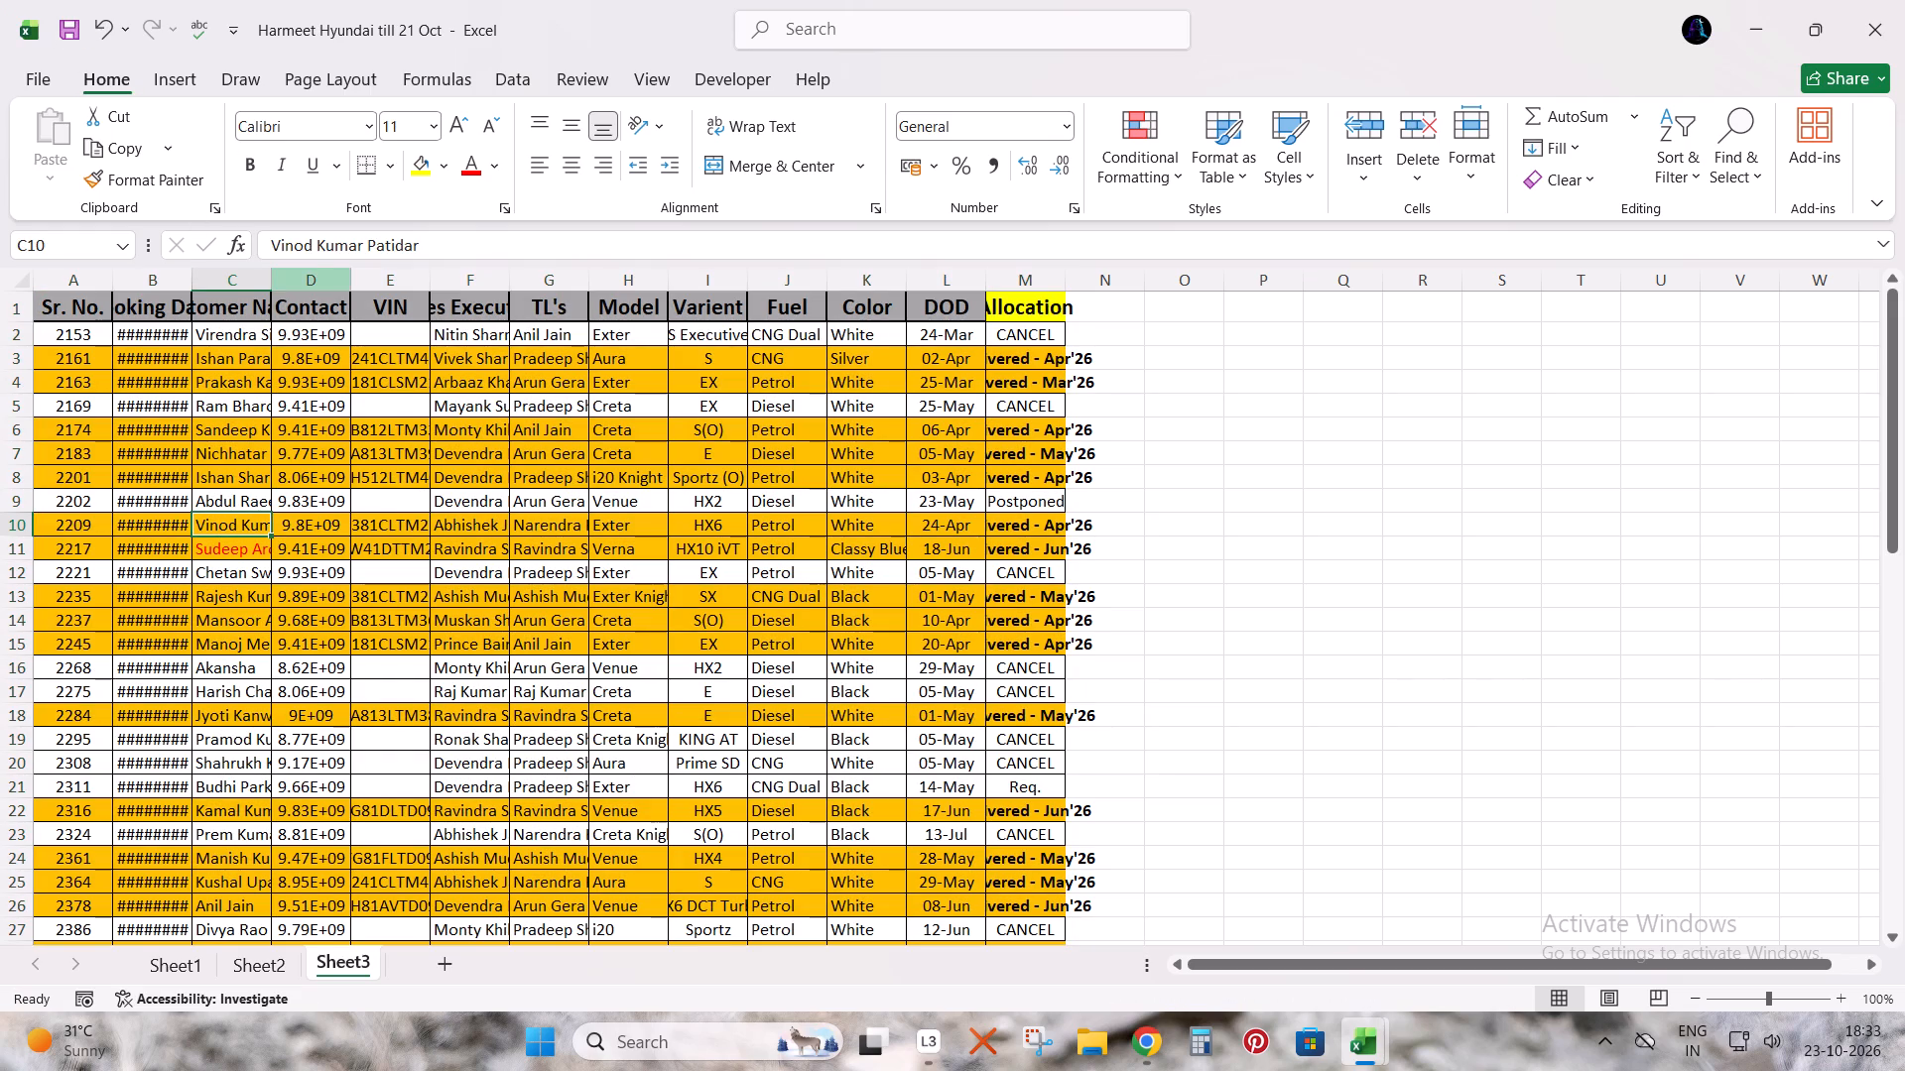
# Close the Book1 and BOOKING LIST - Copy (2) workbooks.
pyautogui.click(1766, 37)
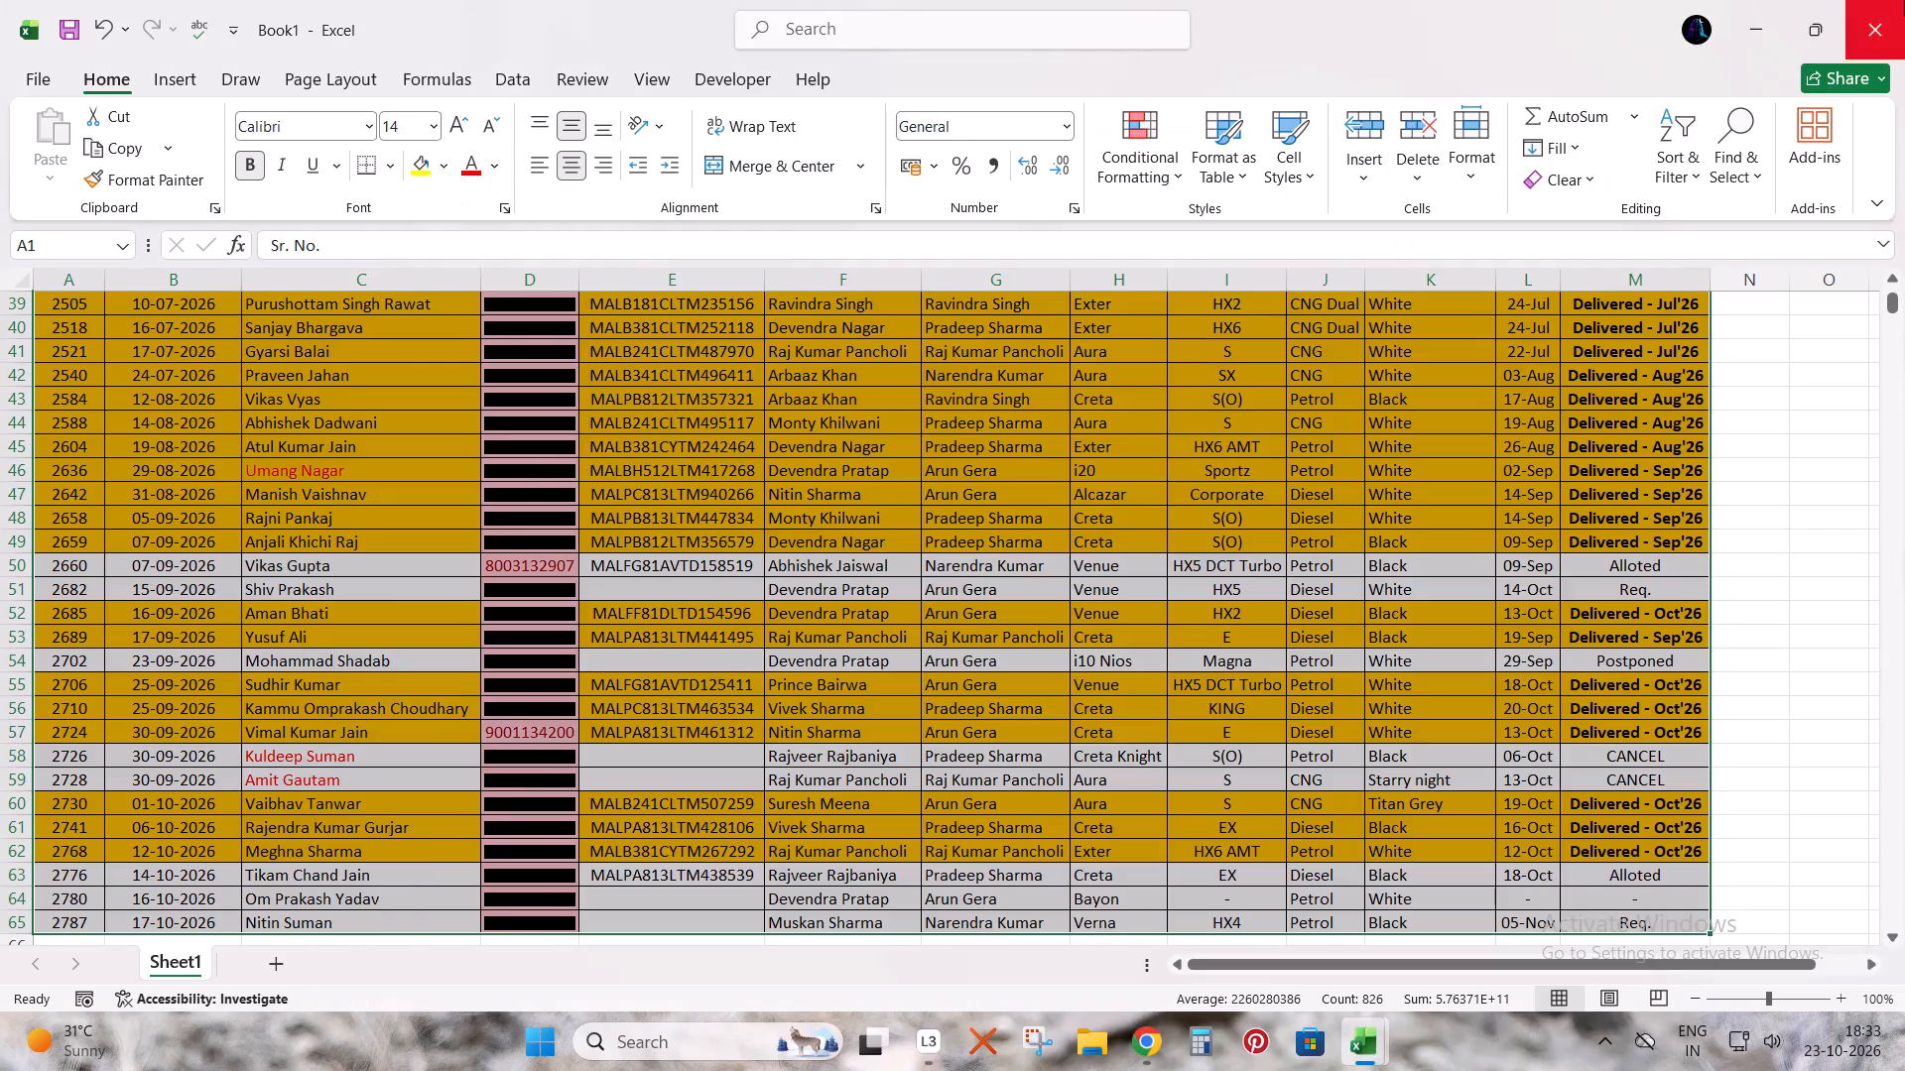
pyautogui.click(1904, 0)
pyautogui.click(1078, 652)
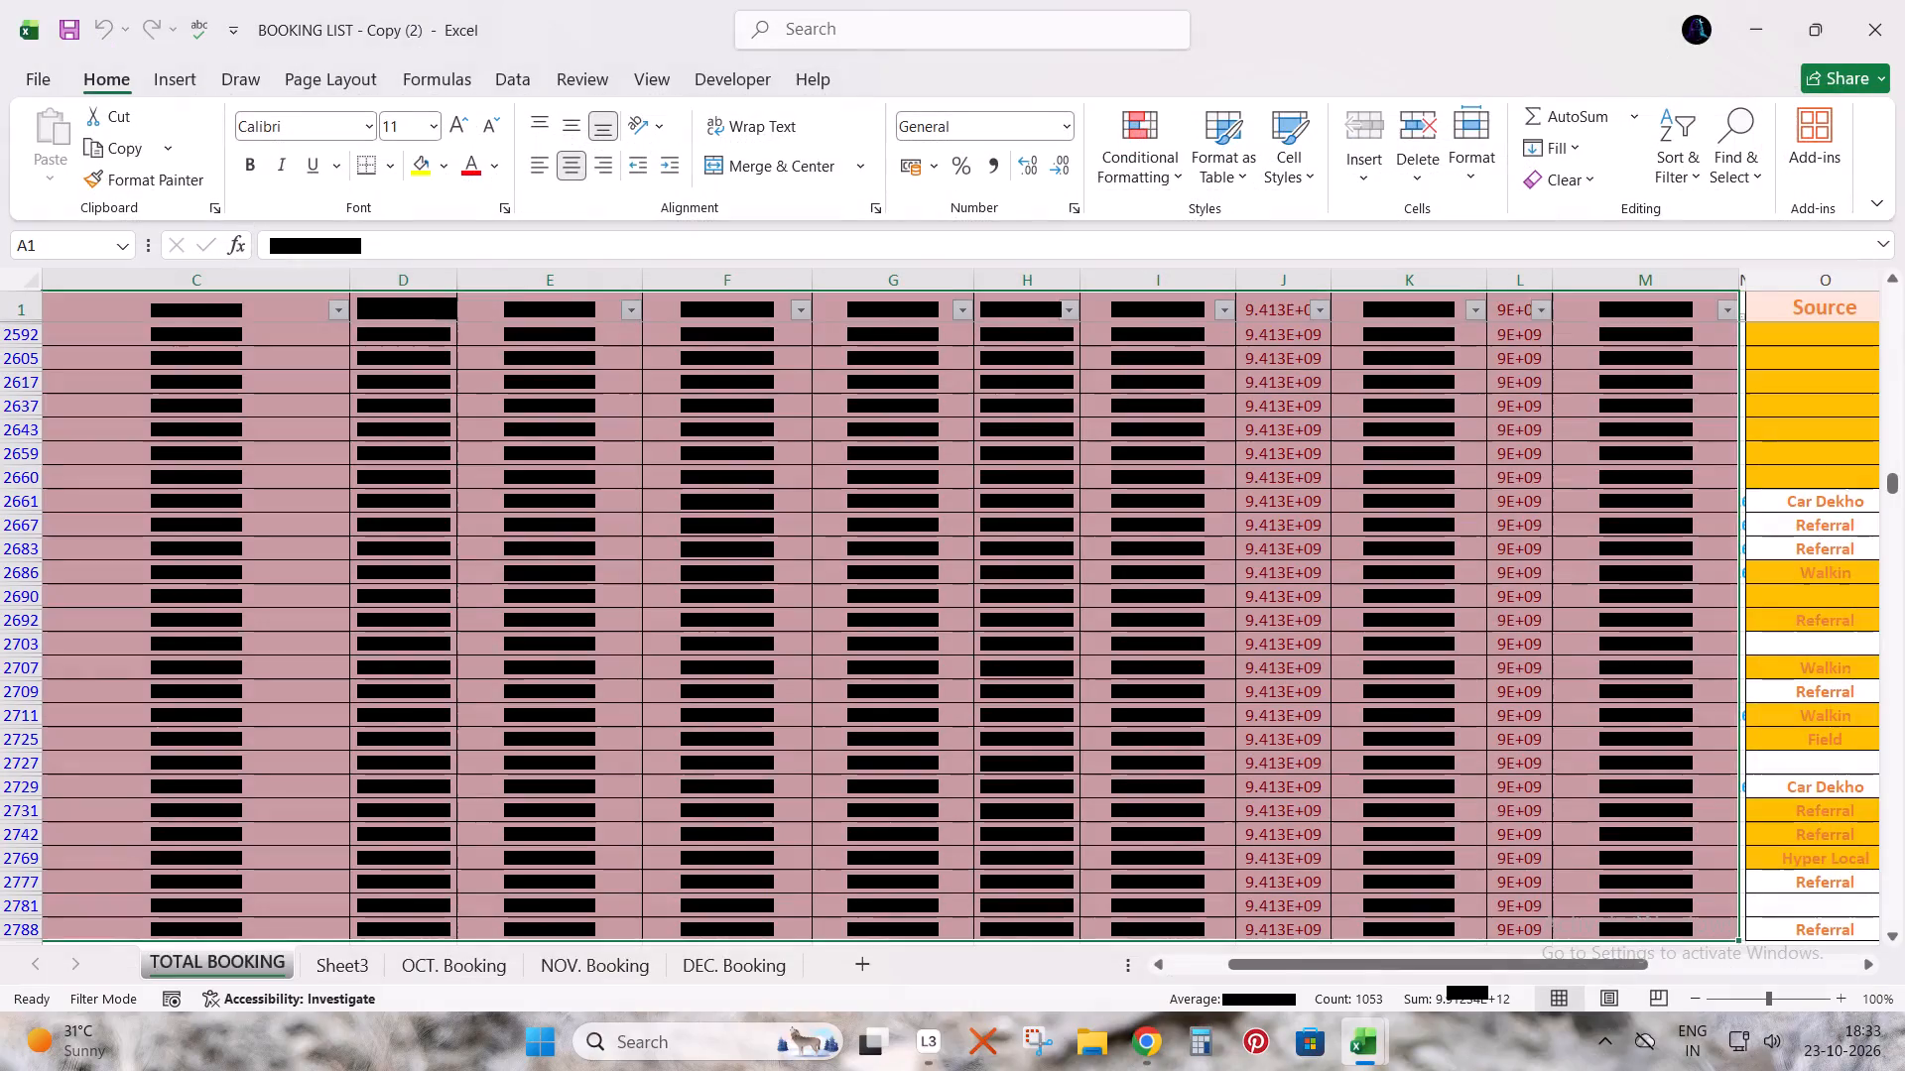
pyautogui.click(1904, 0)
pyautogui.click(994, 553)
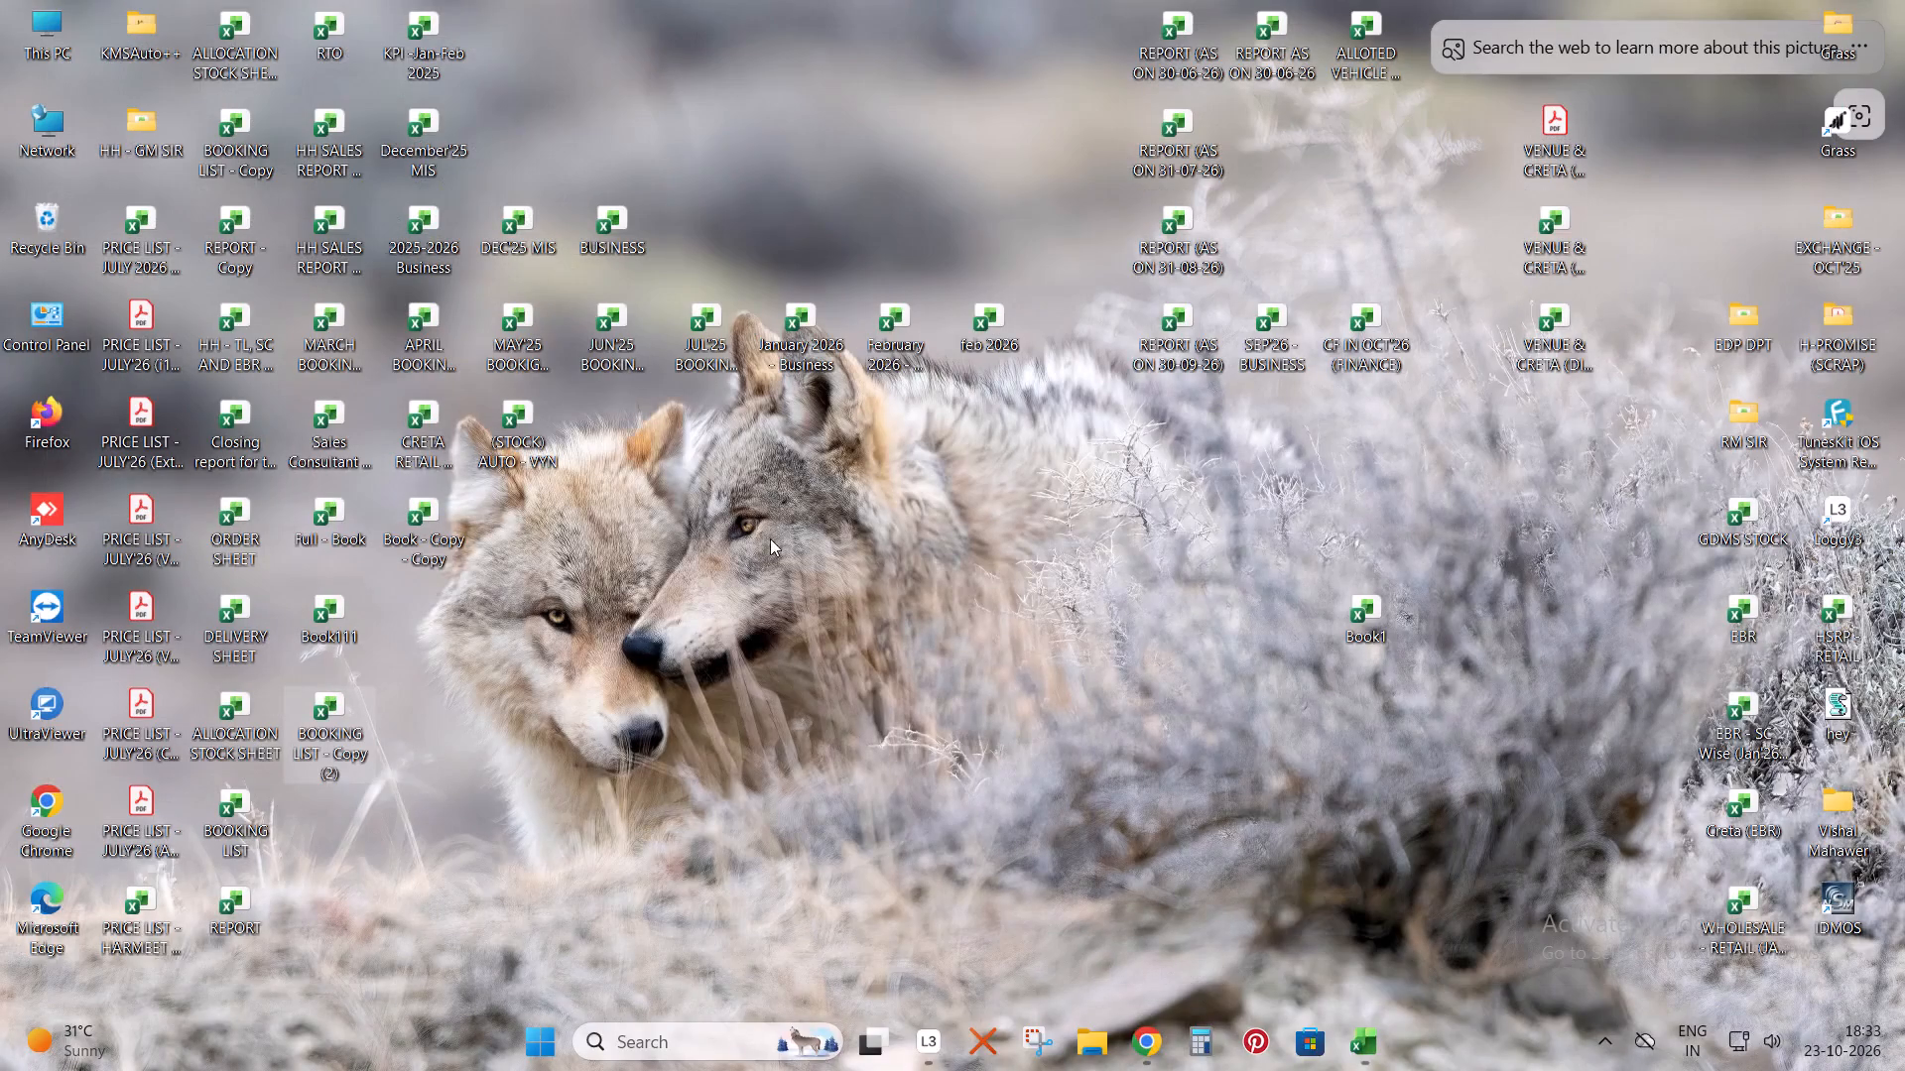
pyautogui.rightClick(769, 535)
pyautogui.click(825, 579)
# In Harmeet Hyundai till 21 Oct, remove the orange fill from all pasted booking rows below the header, A2 through M65.
pyautogui.click(1373, 1029)
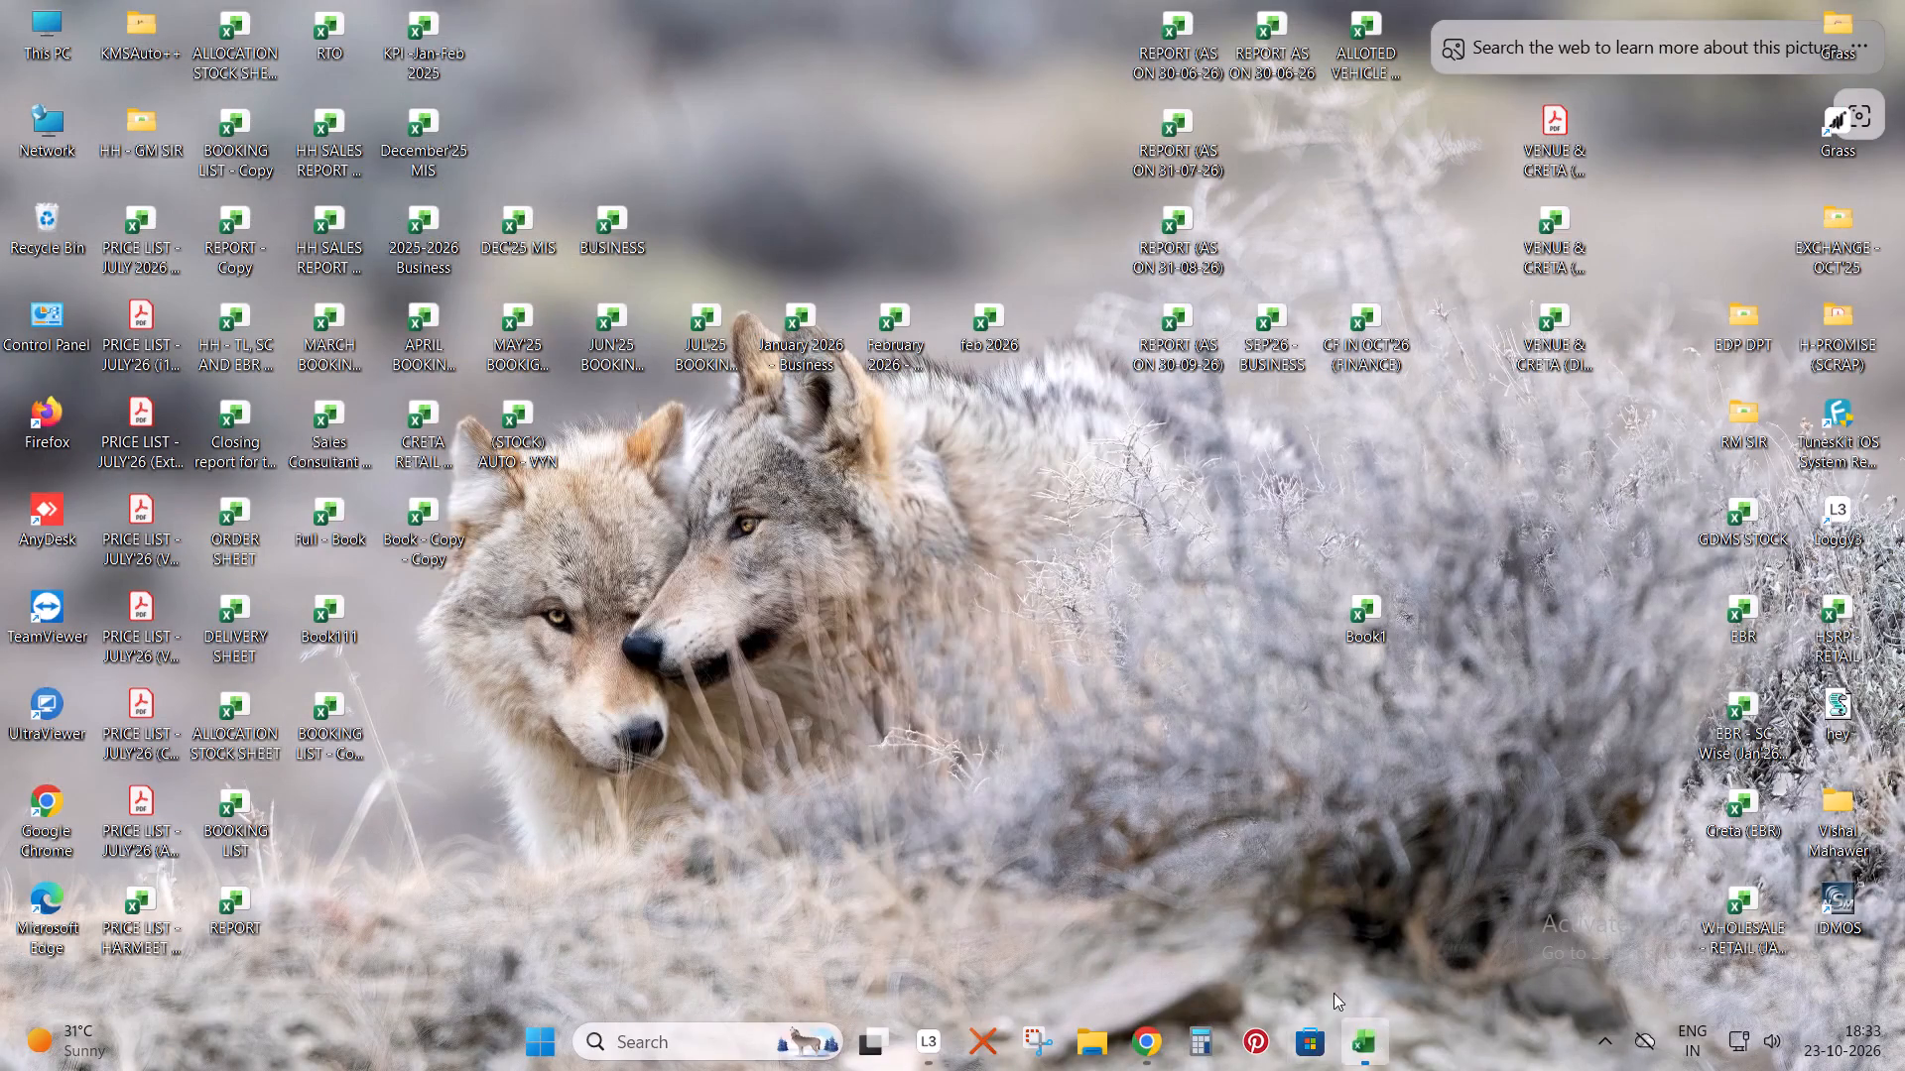
pyautogui.click(444, 622)
pyautogui.hotkey('ctrl', 'Up')
pyautogui.hotkey('ctrl', 'Left')
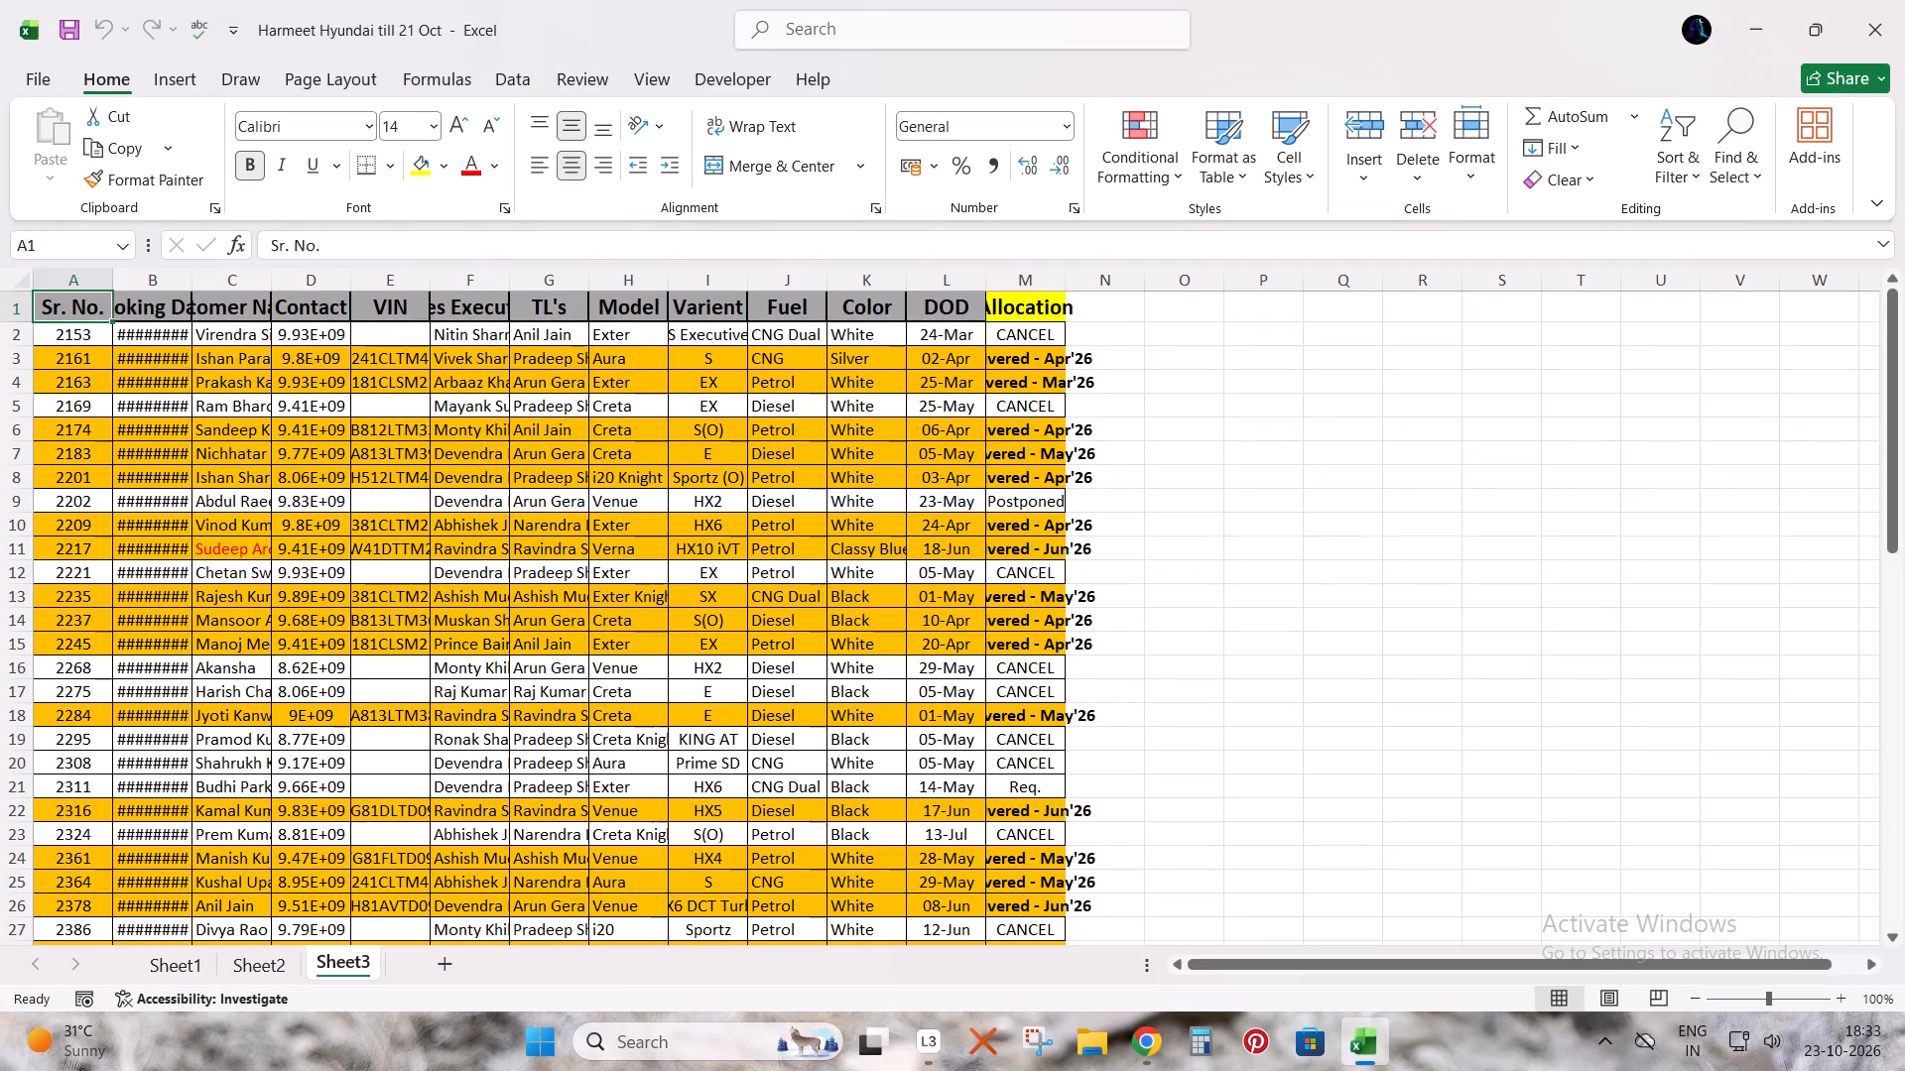
pyautogui.press('Down')
pyautogui.hotkey('ctrl', 'shift', 'Right')
pyautogui.hotkey('ctrl', 'shift', 'Right')
pyautogui.hotkey('ctrl', 'shift', 'Right')
pyautogui.hotkey('ctrl', 'shift', 'Down')
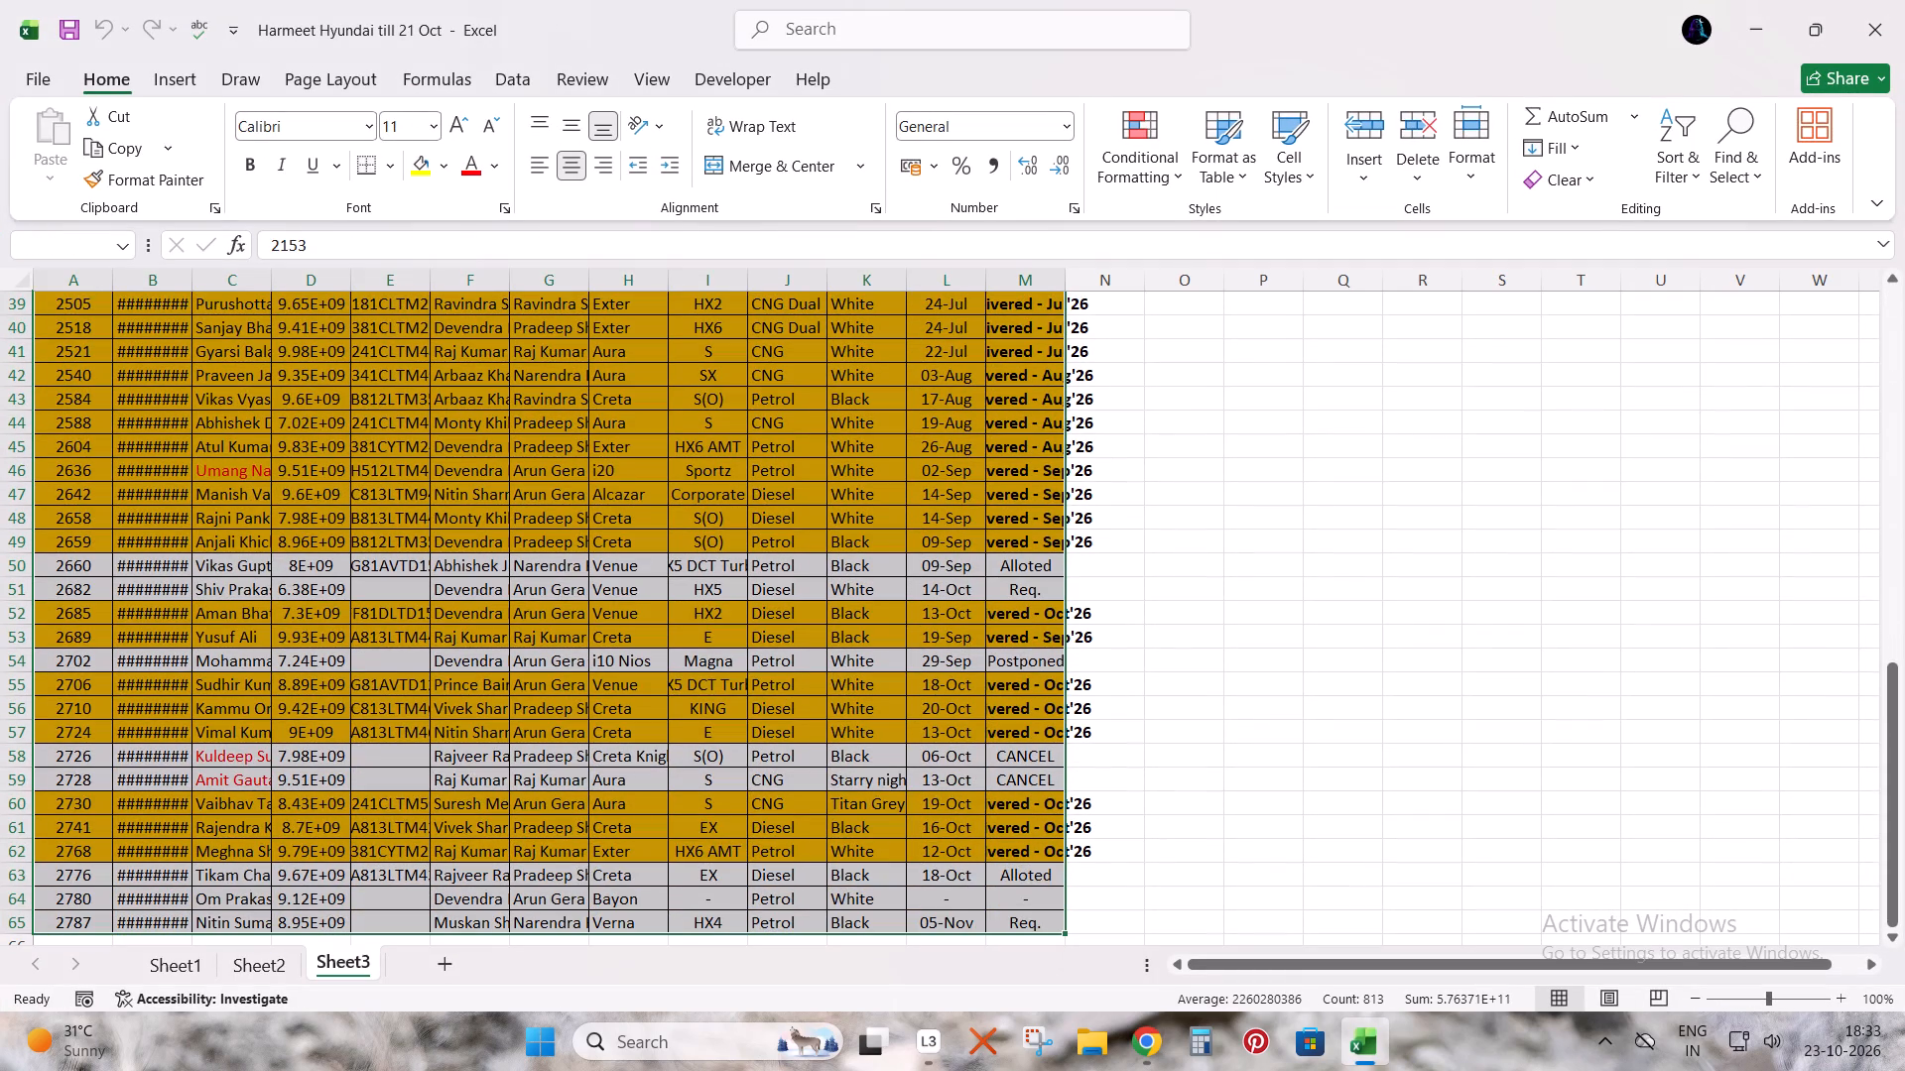
pyautogui.click(440, 177)
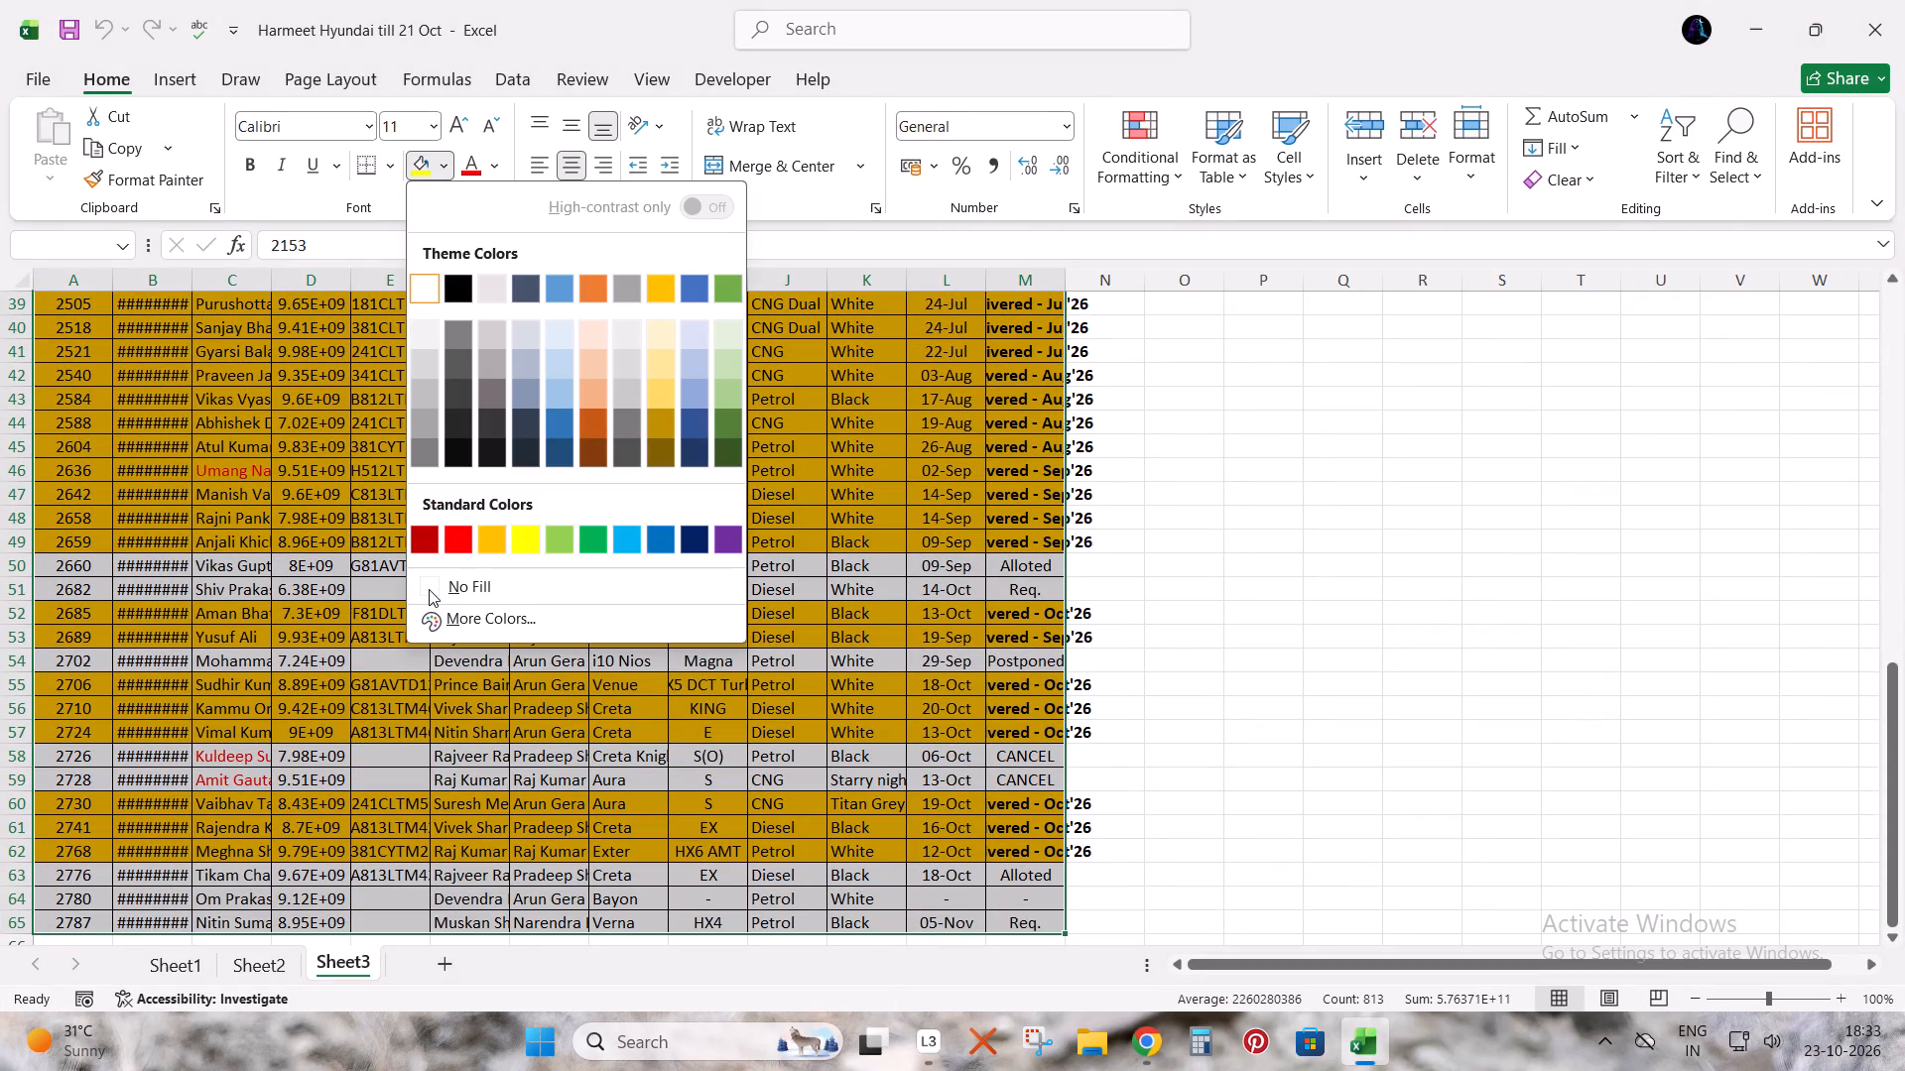
pyautogui.click(421, 295)
pyautogui.click(431, 283)
pyautogui.click(566, 590)
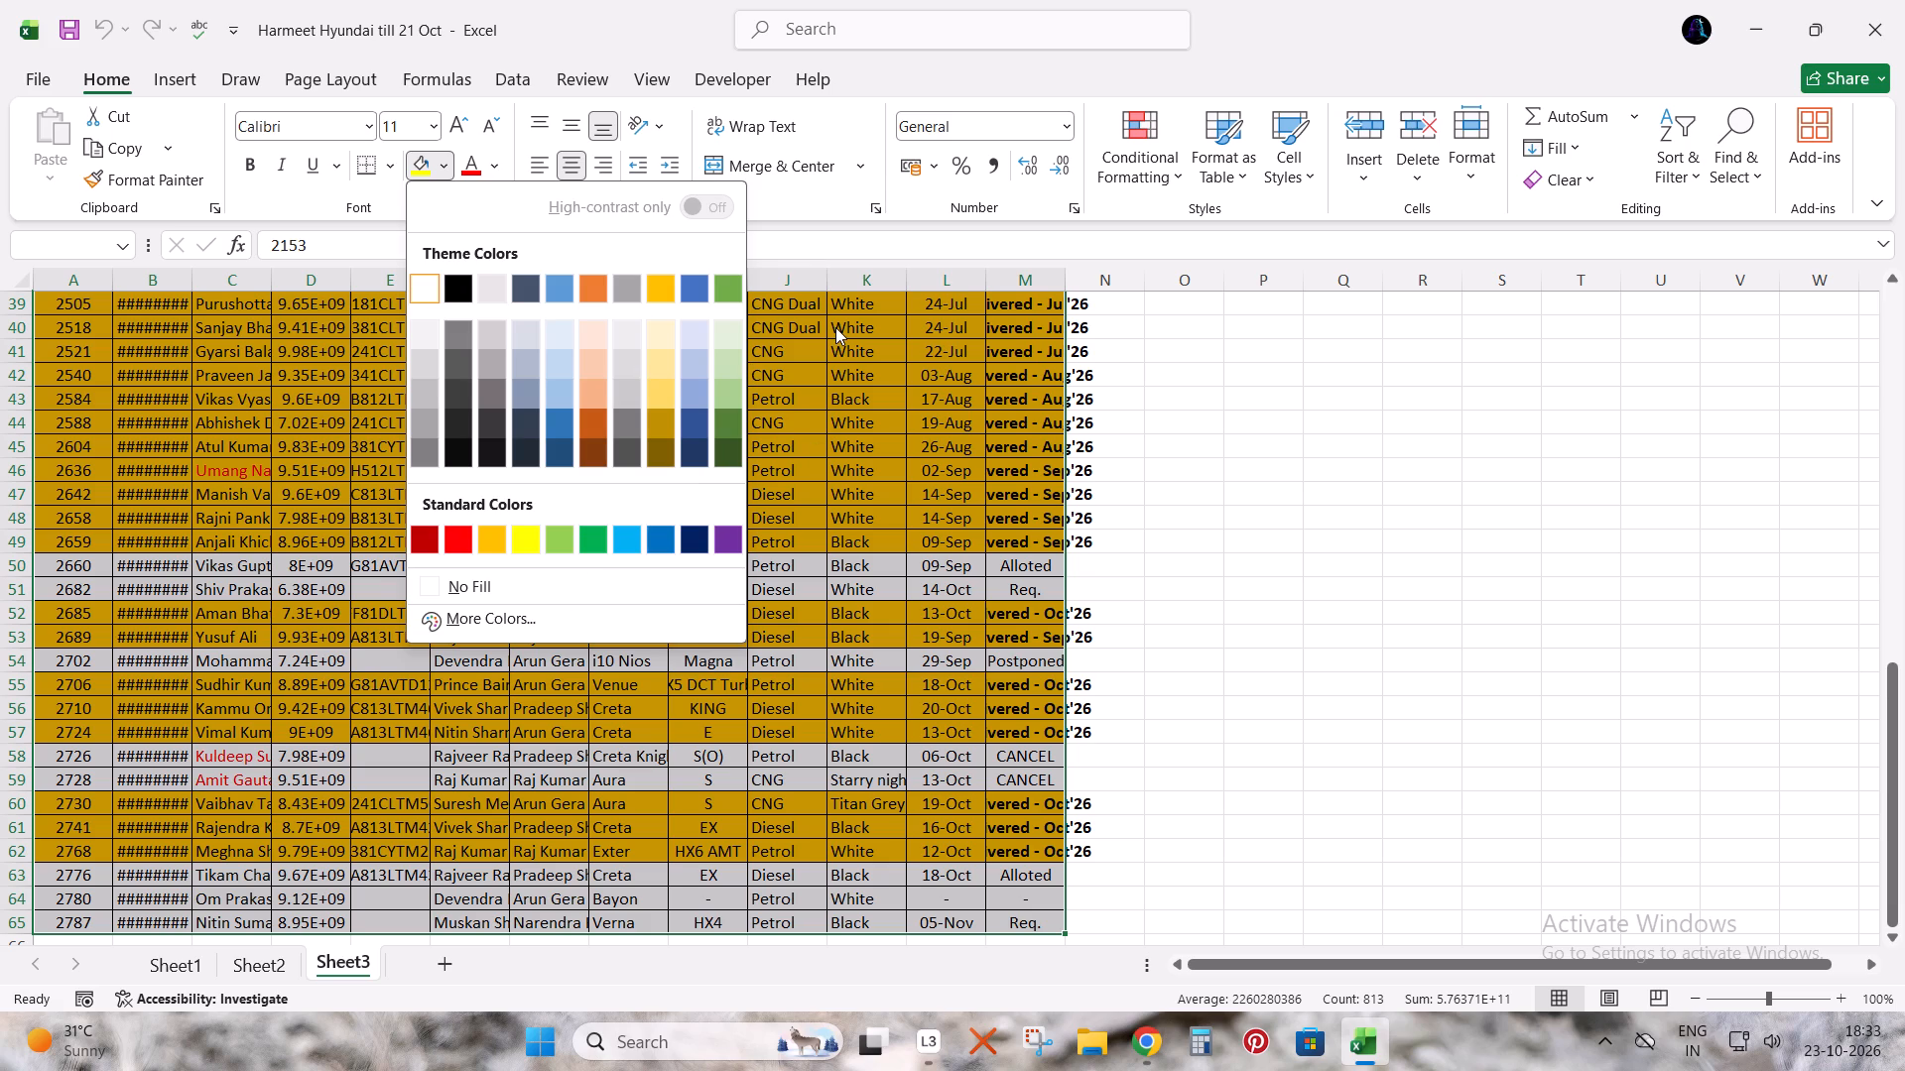
pyautogui.click(791, 363)
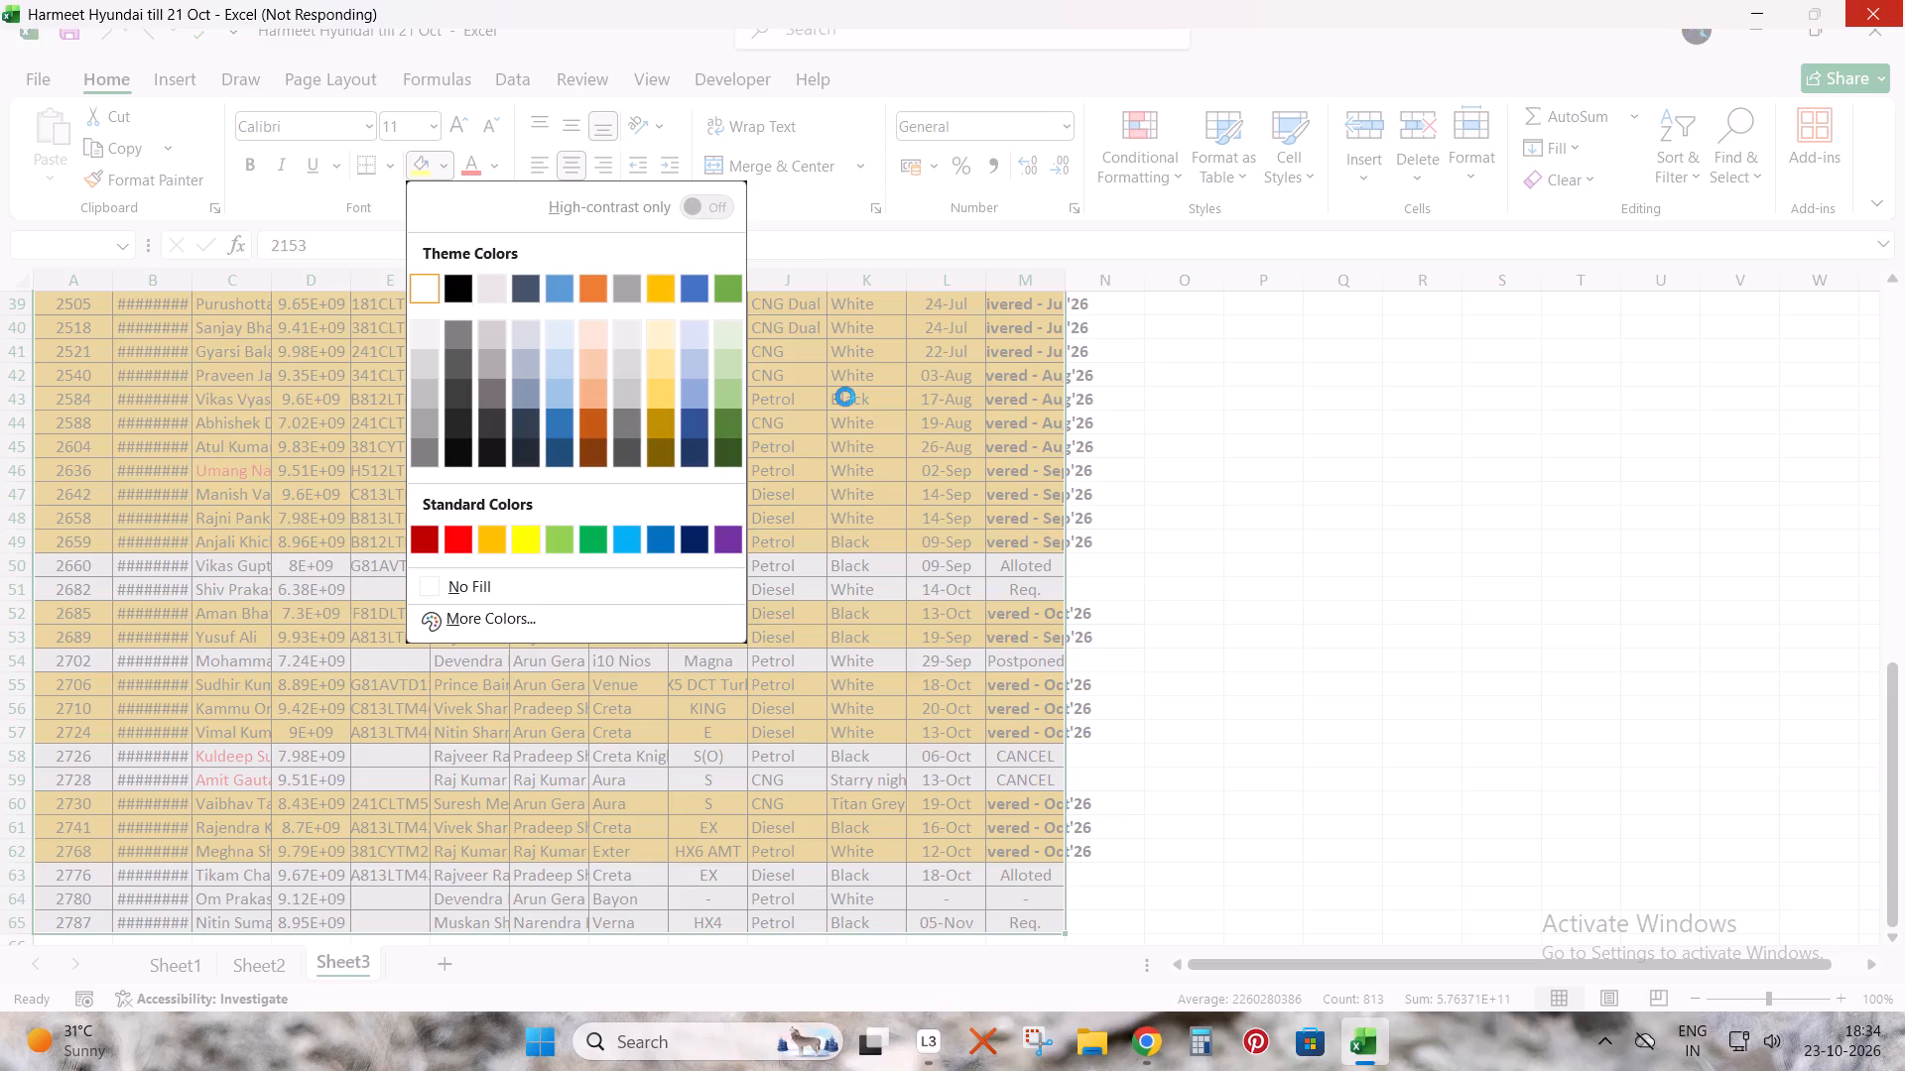
pyautogui.scroll(3, 624, 455)
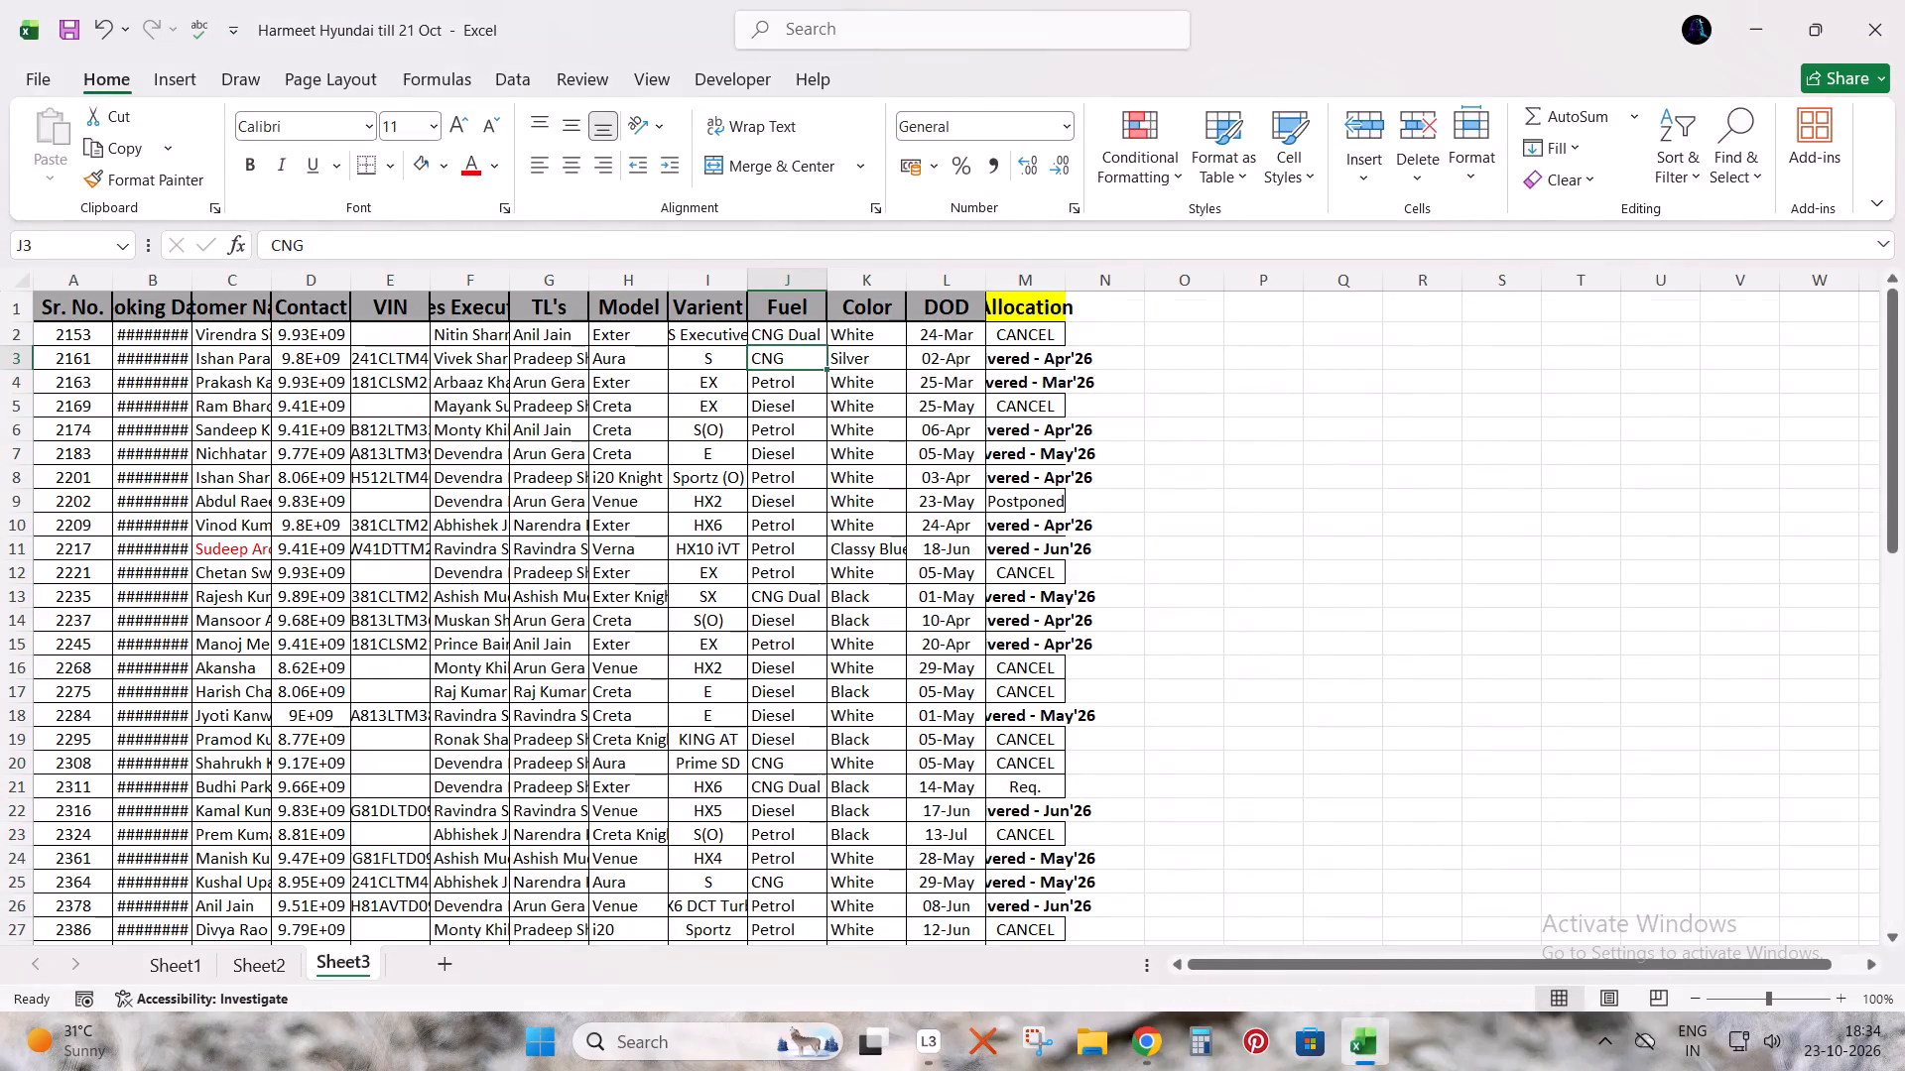
# AutoFit the width of all columns on Sheet3 to their contents.
pyautogui.click(241, 426)
pyautogui.click(45, 279)
pyautogui.click(21, 278)
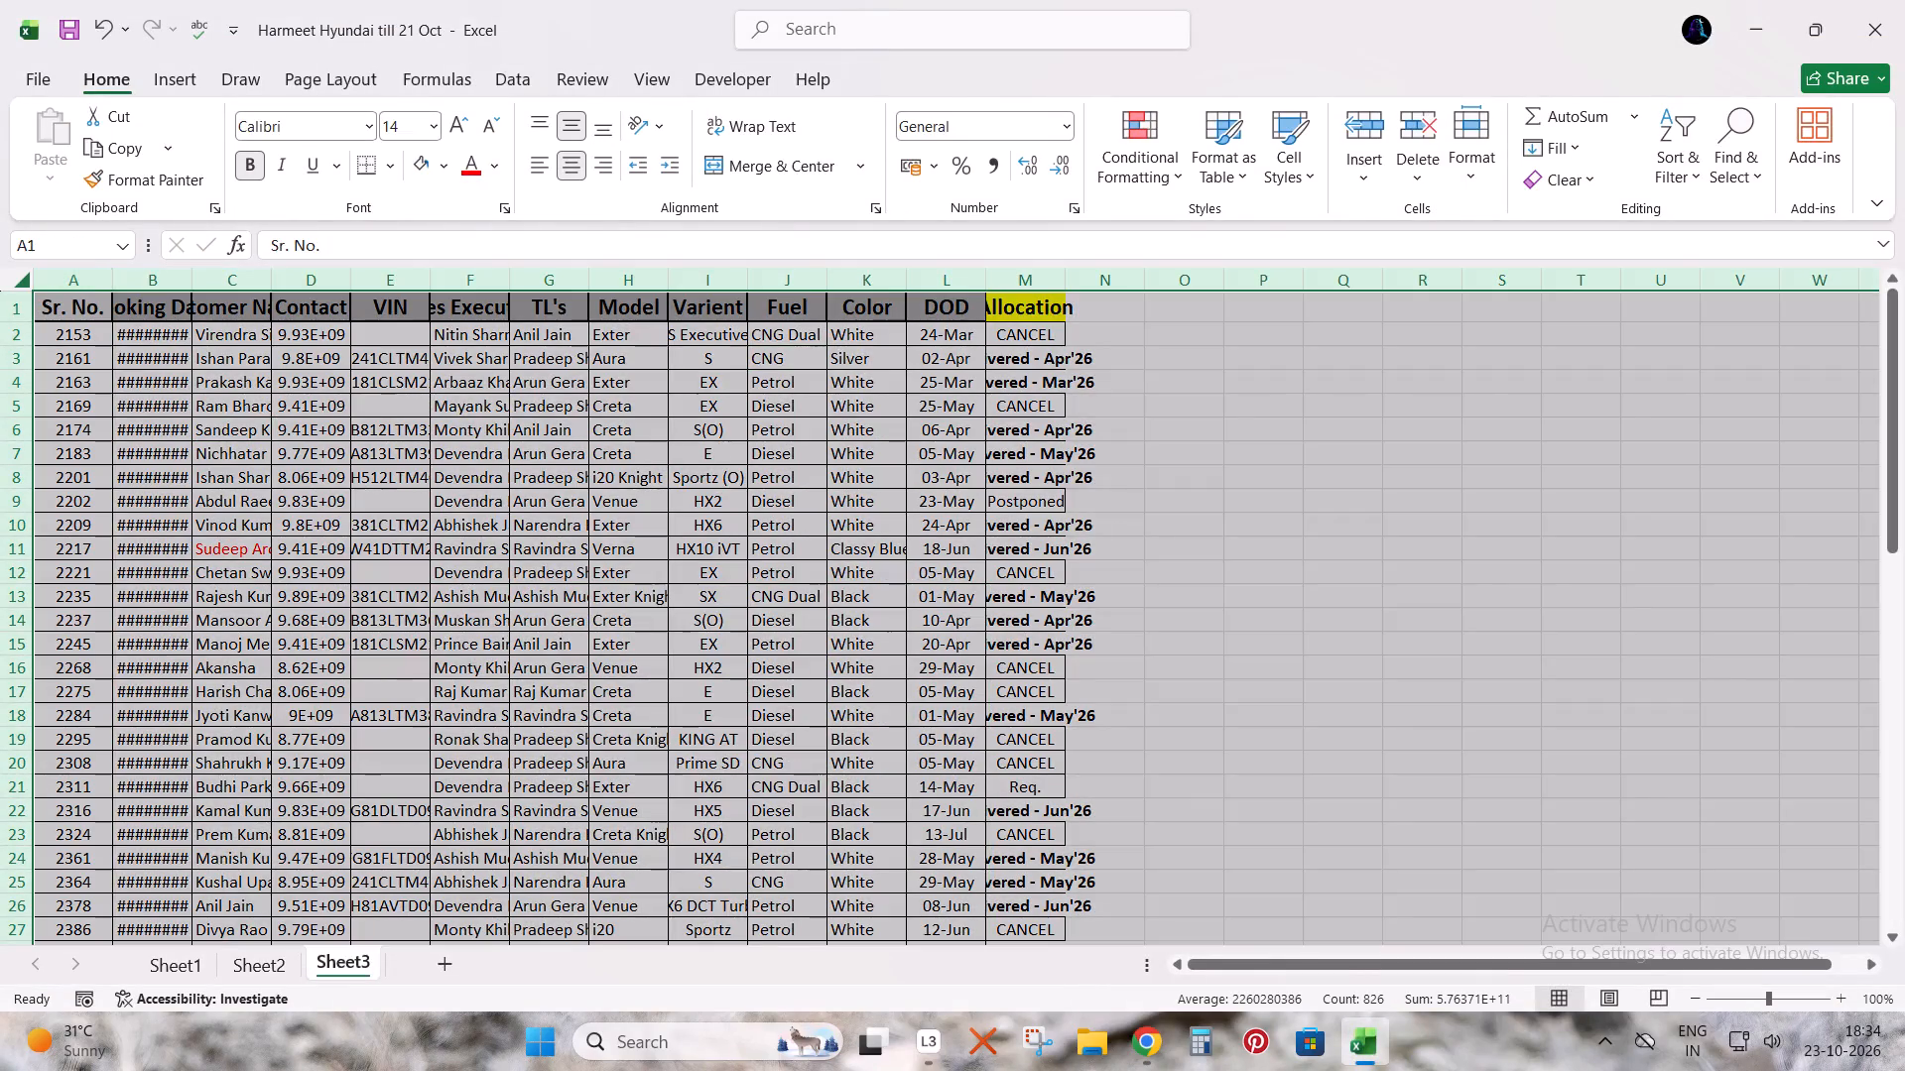
pyautogui.doubleClick(113, 281)
pyautogui.click(357, 421)
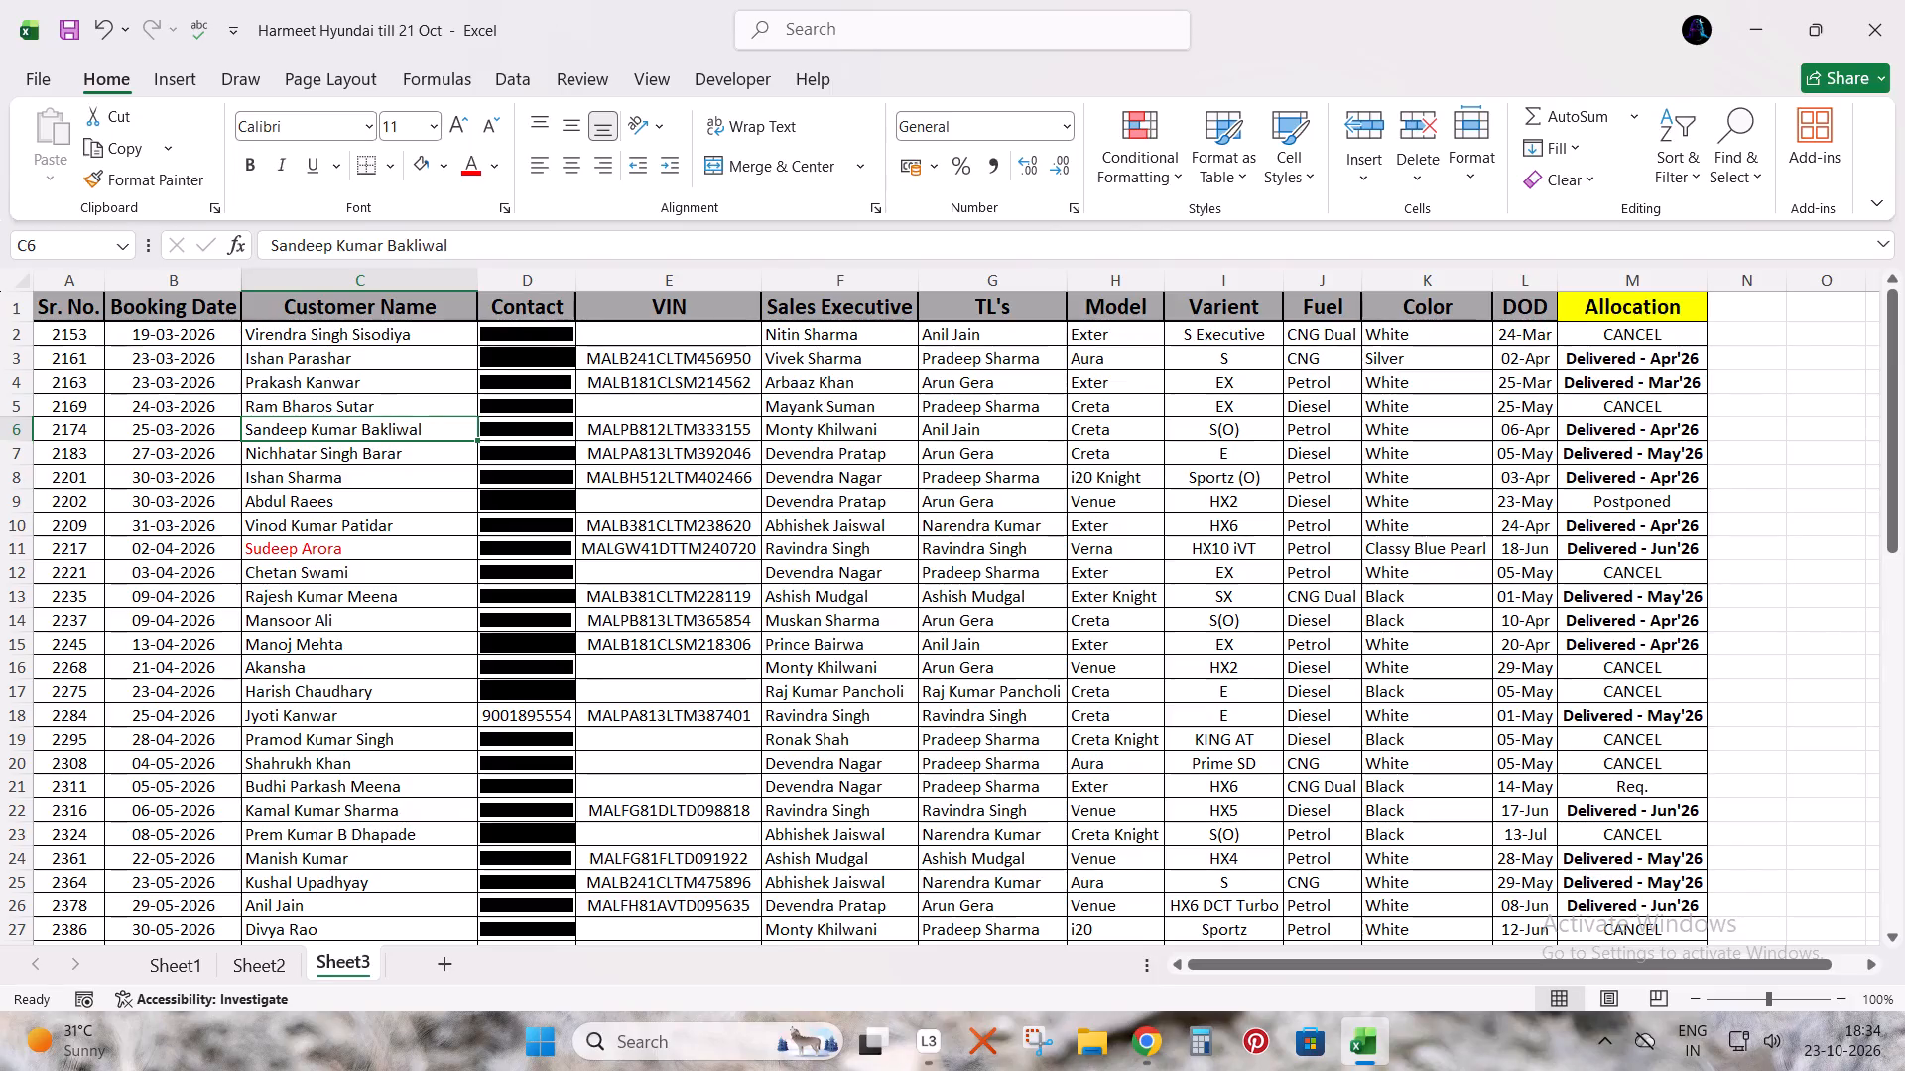
# Delete the VIN, Sales Executive and TL's columns from the bookings table.
pyautogui.click(678, 277)
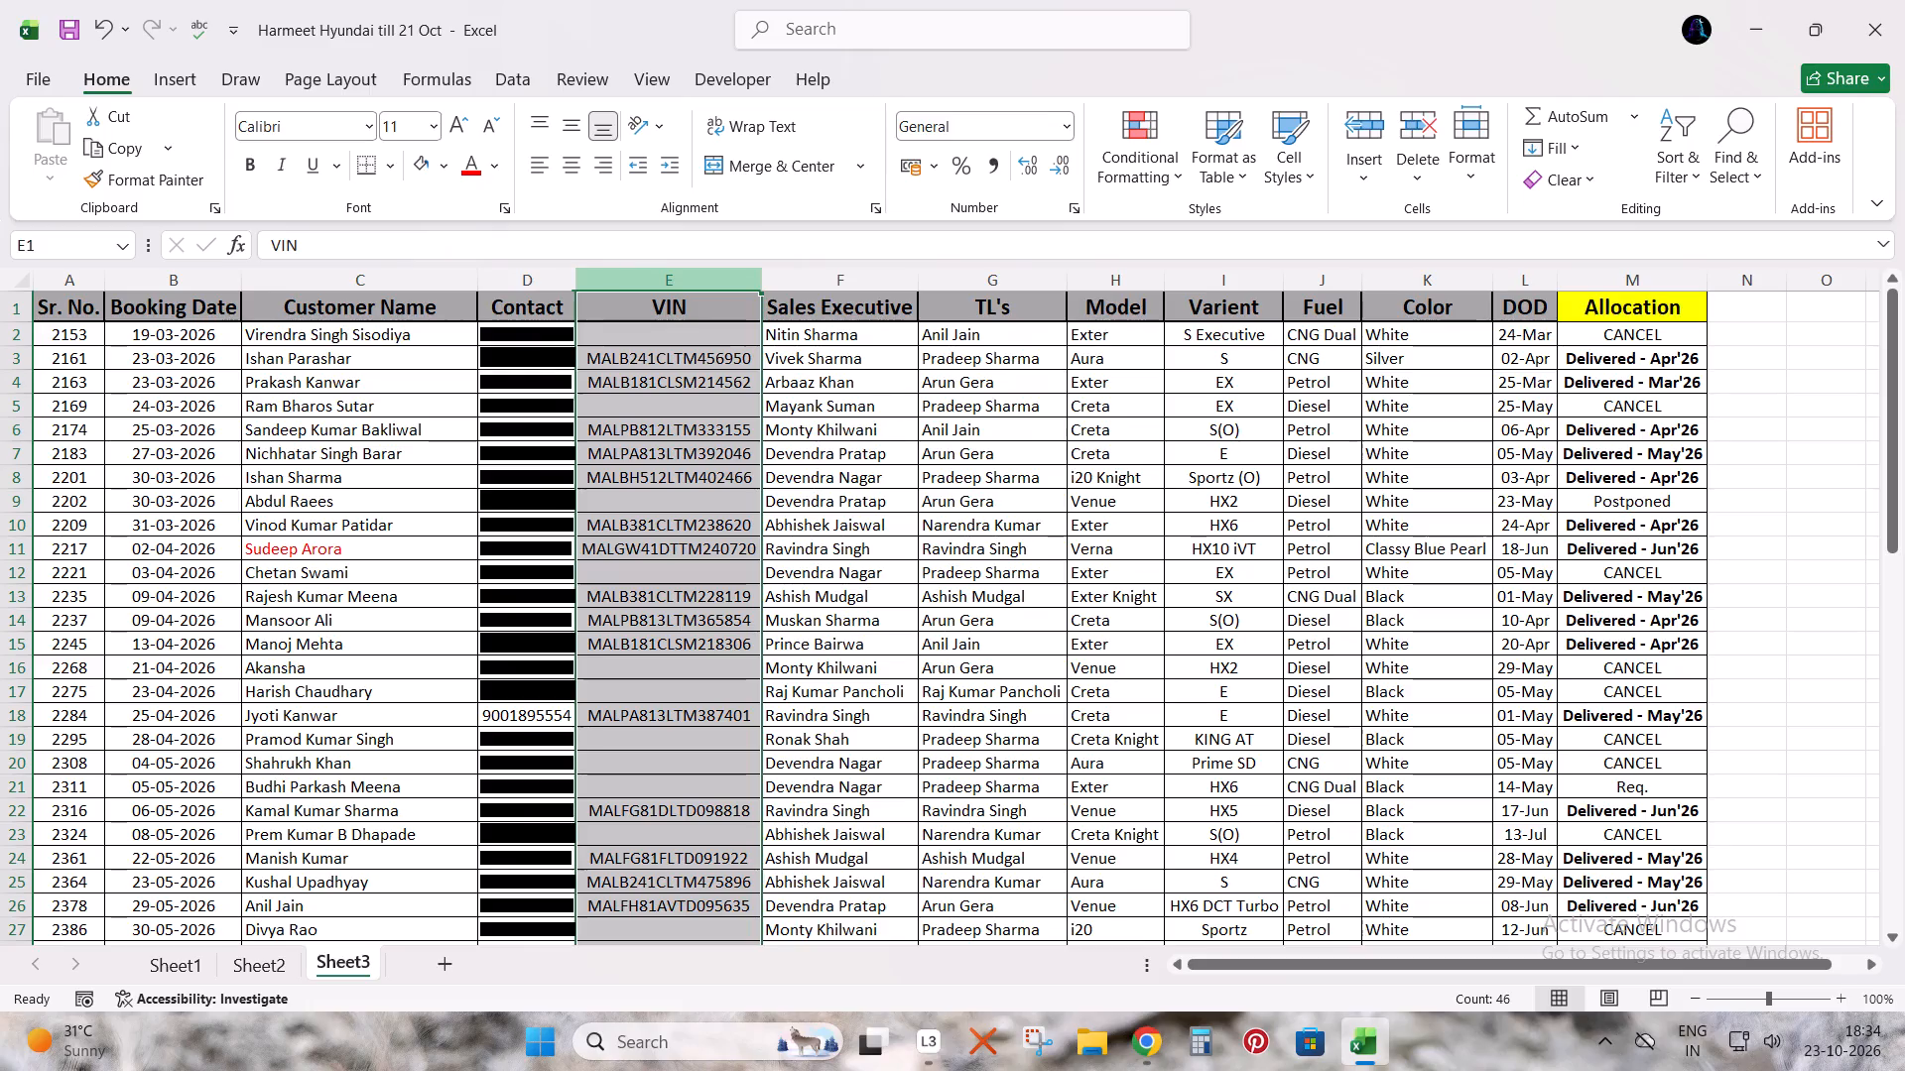
pyautogui.moveTo(678, 277); pyautogui.dragTo(940, 269)
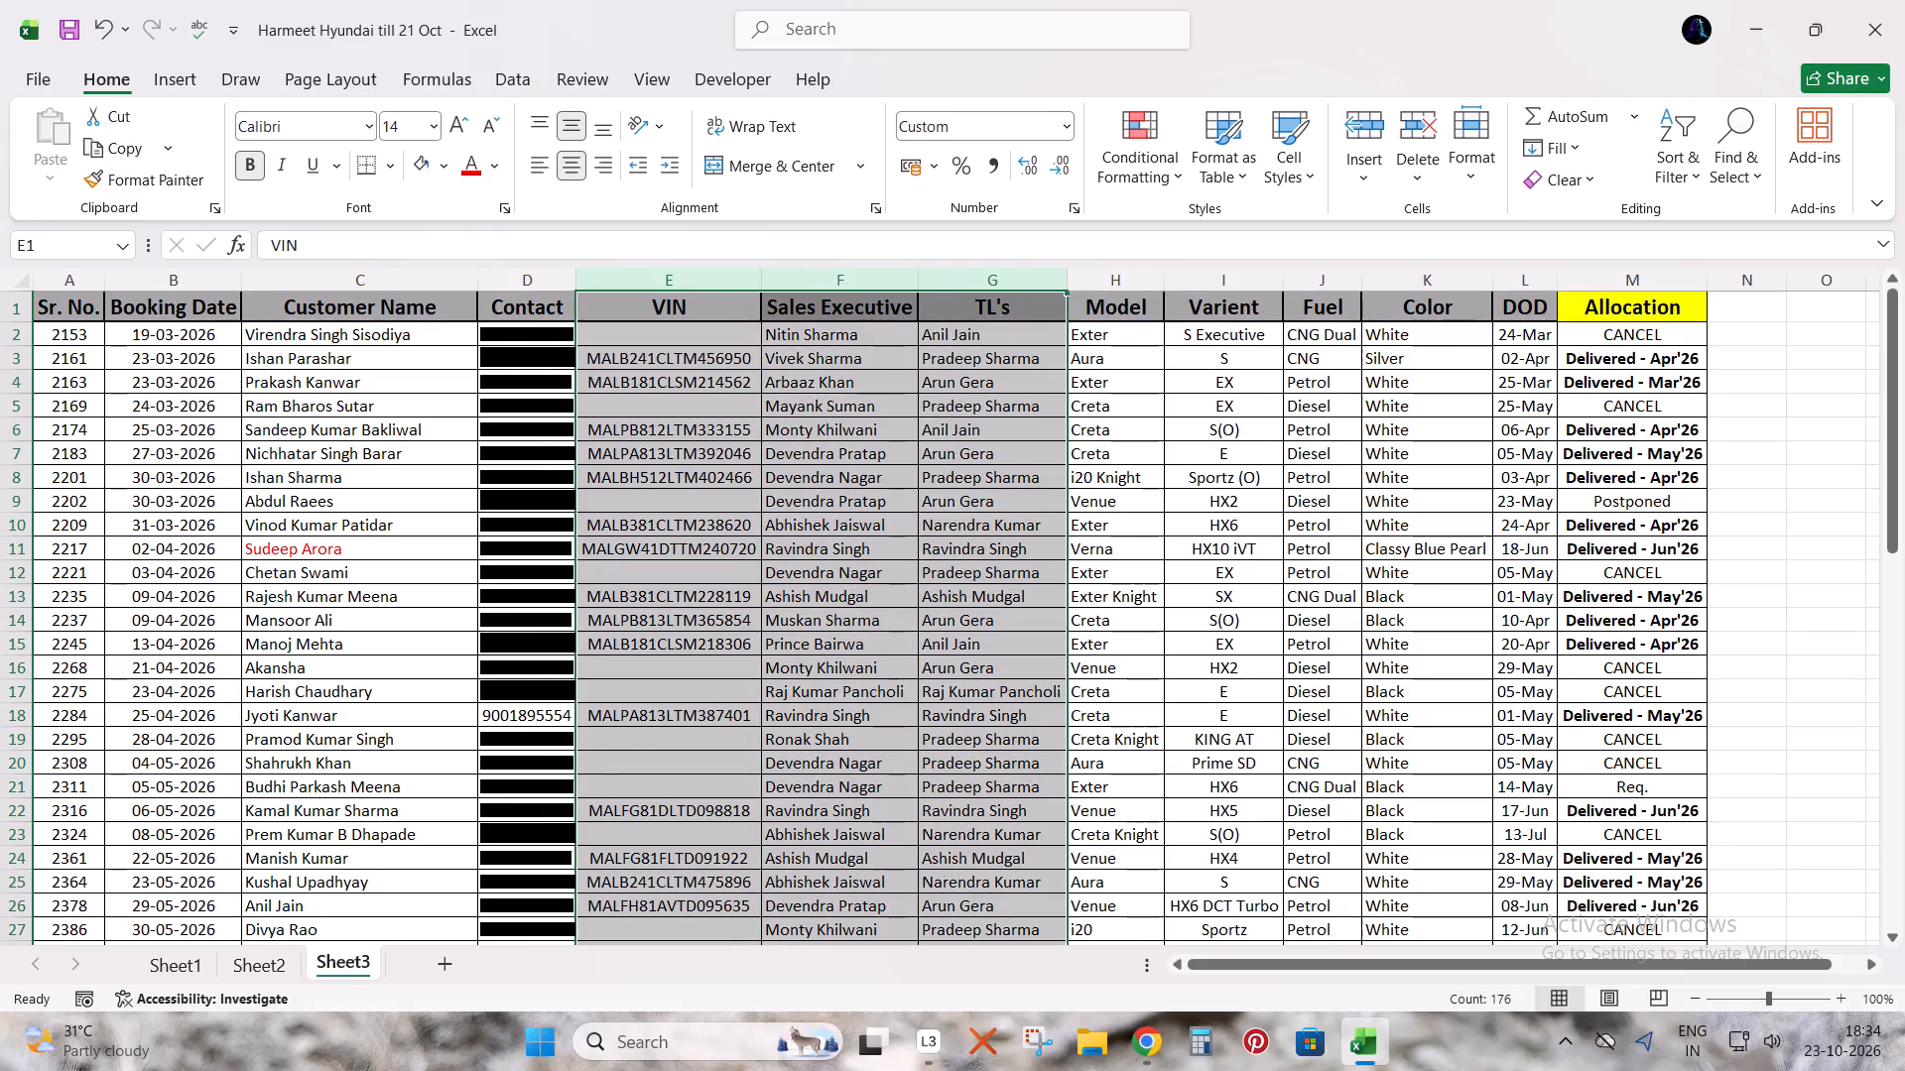
pyautogui.hotkey('ctrl', '-')
pyautogui.click(271, 470)
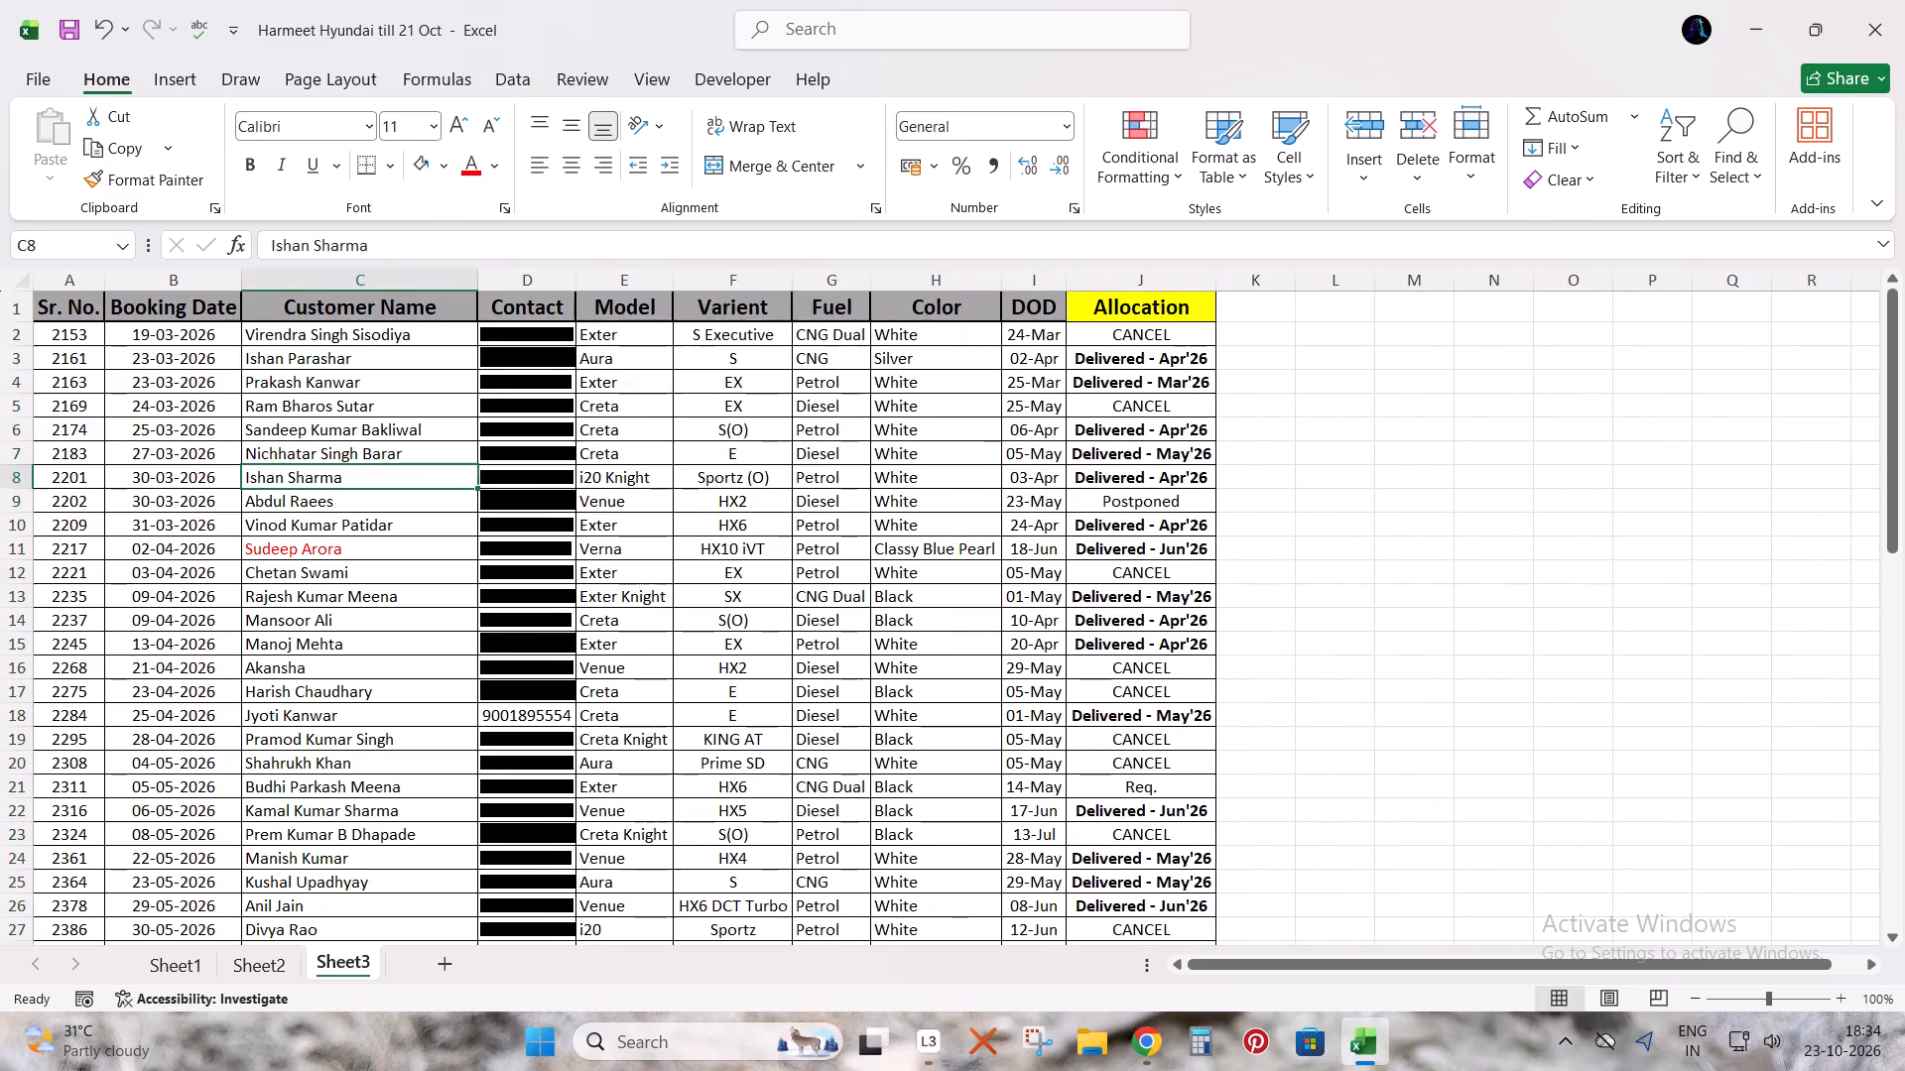
# Apply the formatting of customer name cell C7 to all customer names below it with Format Painter.
pyautogui.scroll(-10, 325, 508)
pyautogui.scroll(1, 325, 508)
pyautogui.scroll(-2, 325, 508)
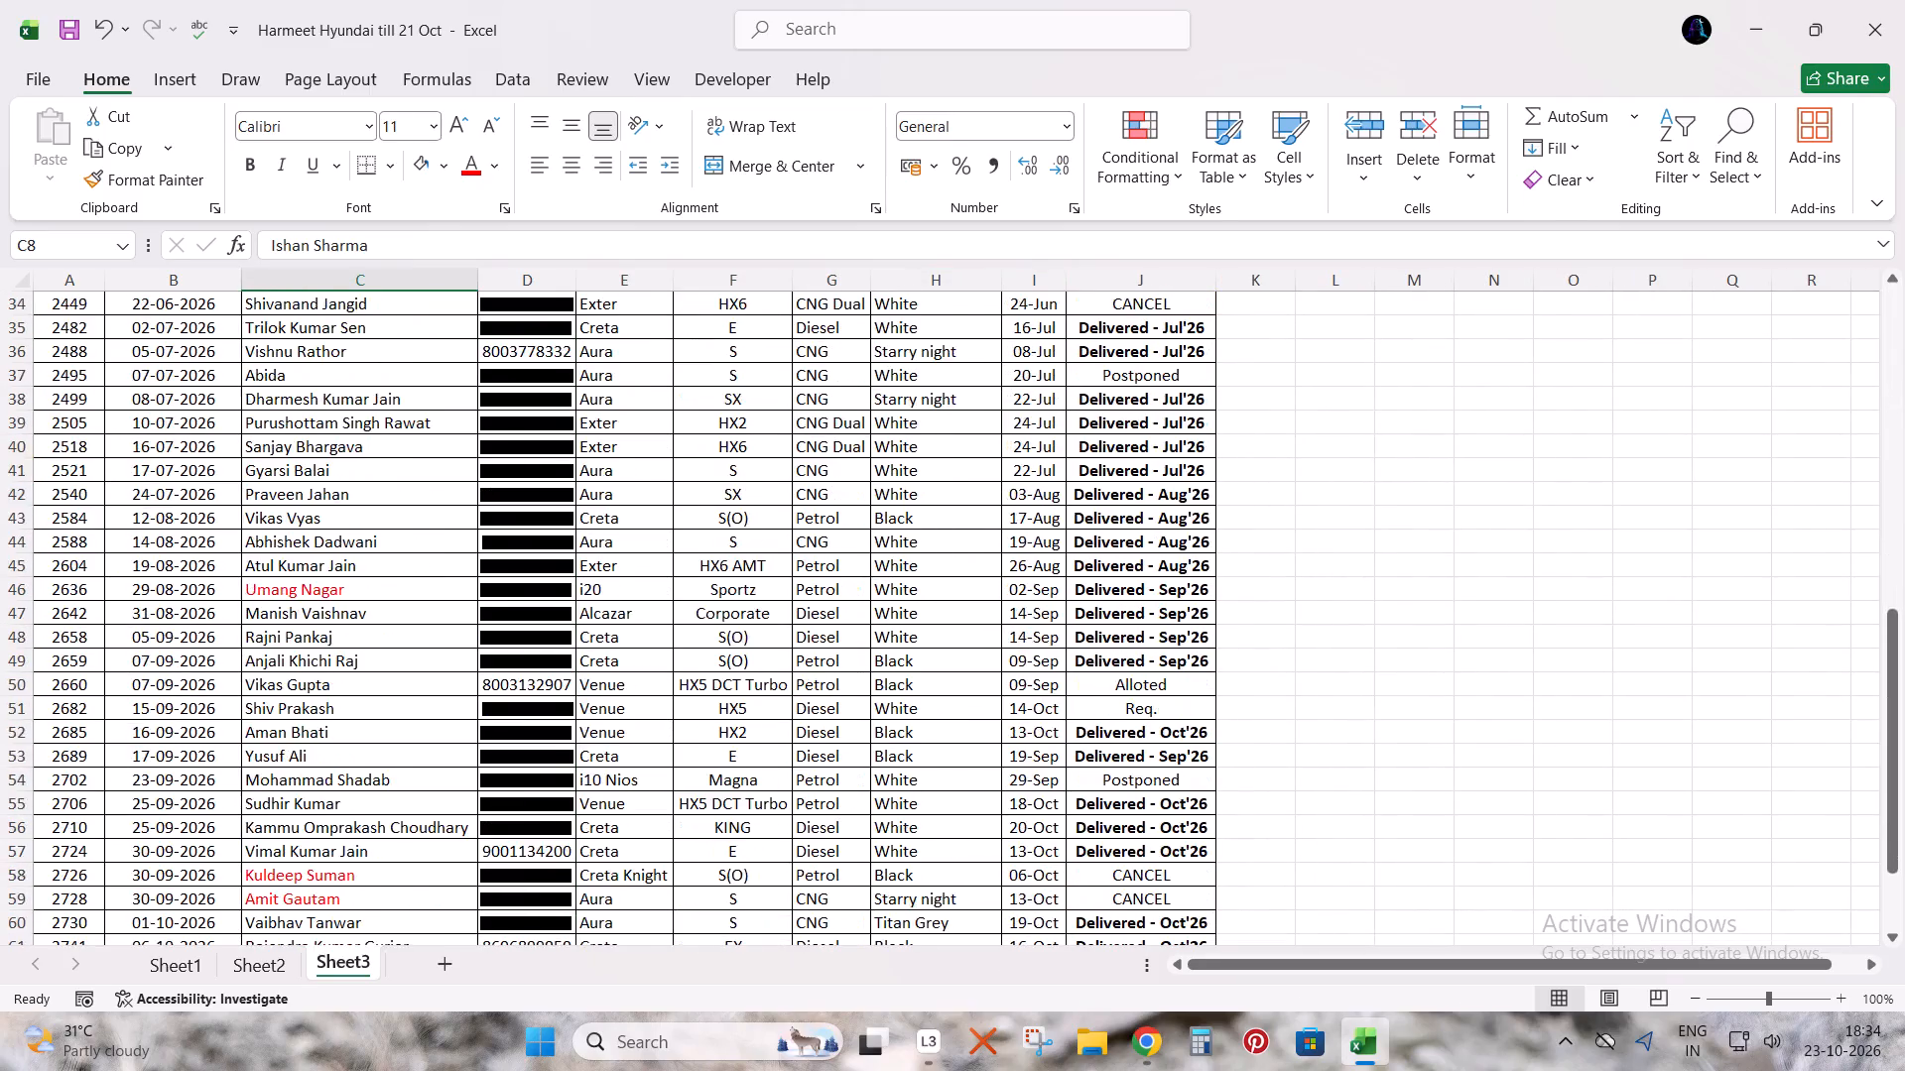
pyautogui.scroll(14, 325, 508)
pyautogui.click(331, 447)
pyautogui.click(133, 176)
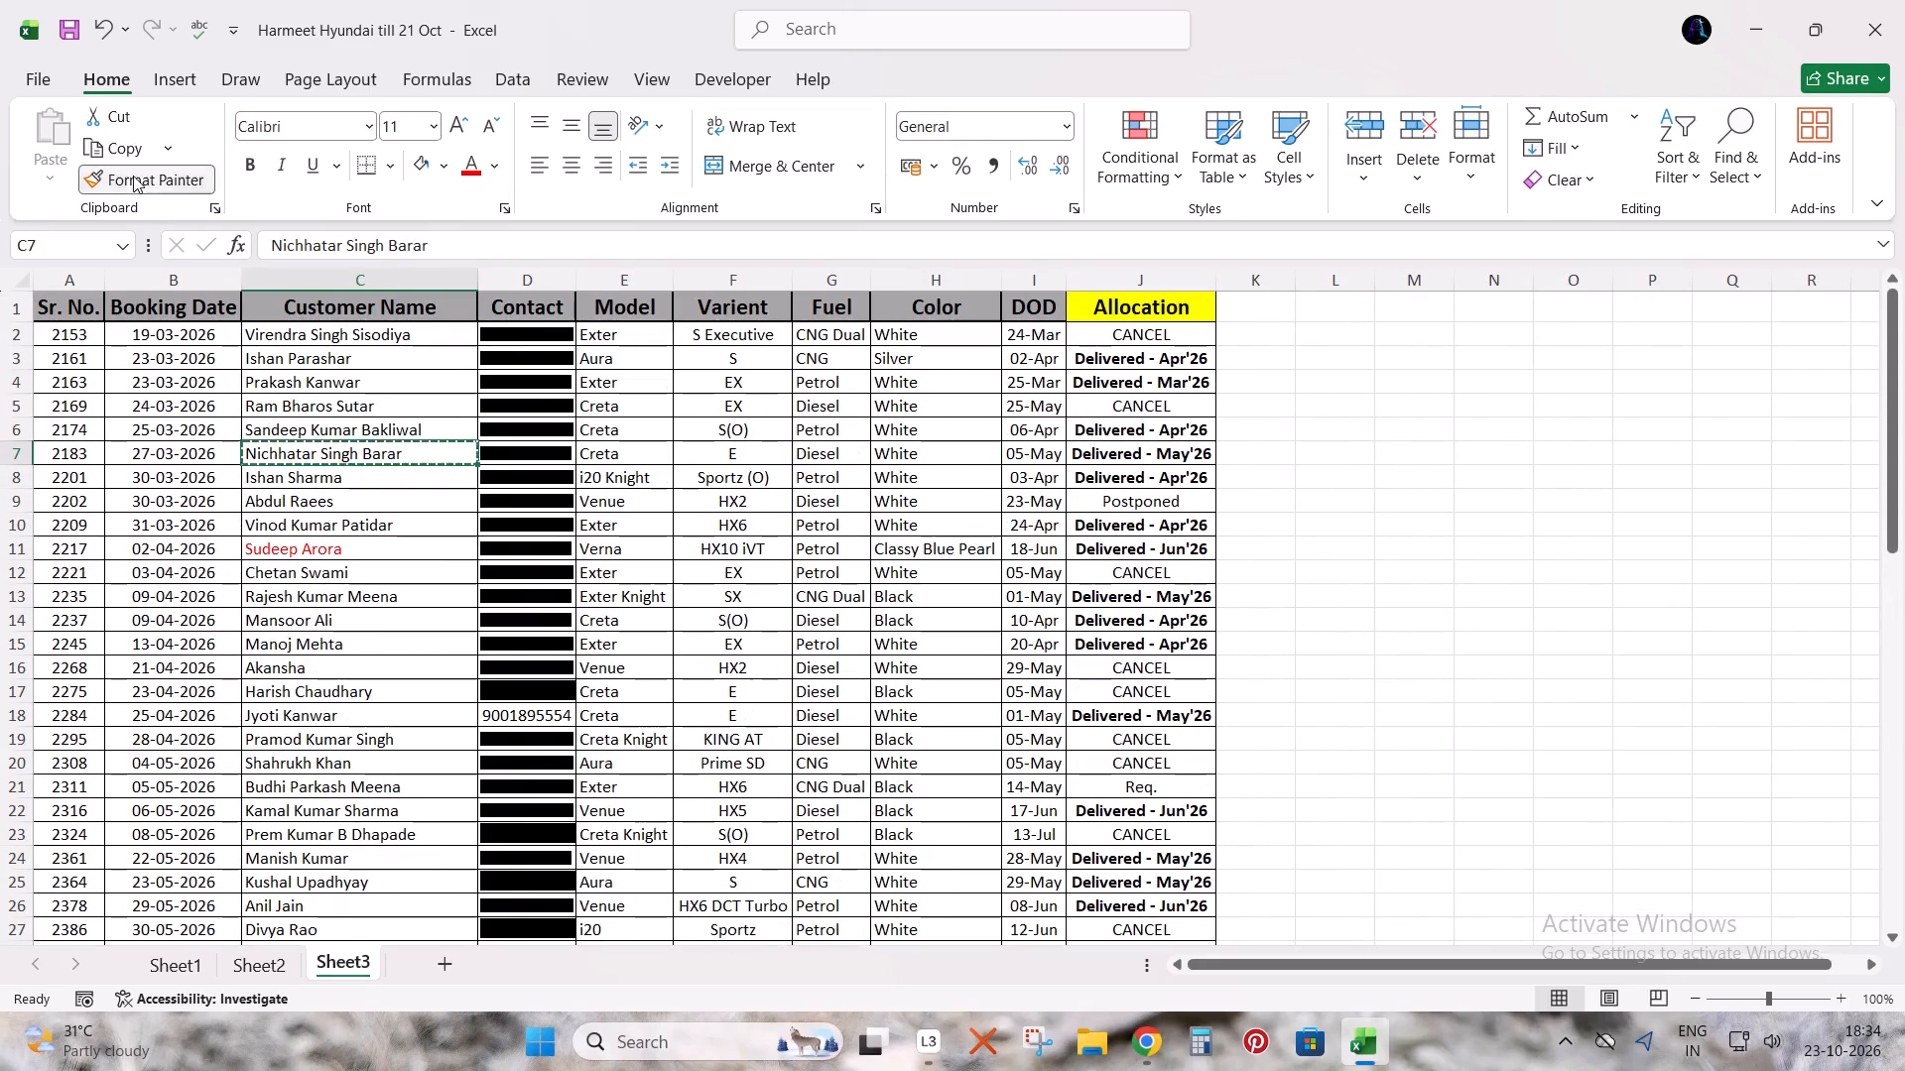
pyautogui.hotkey('ctrl', 'shift', 'Down')
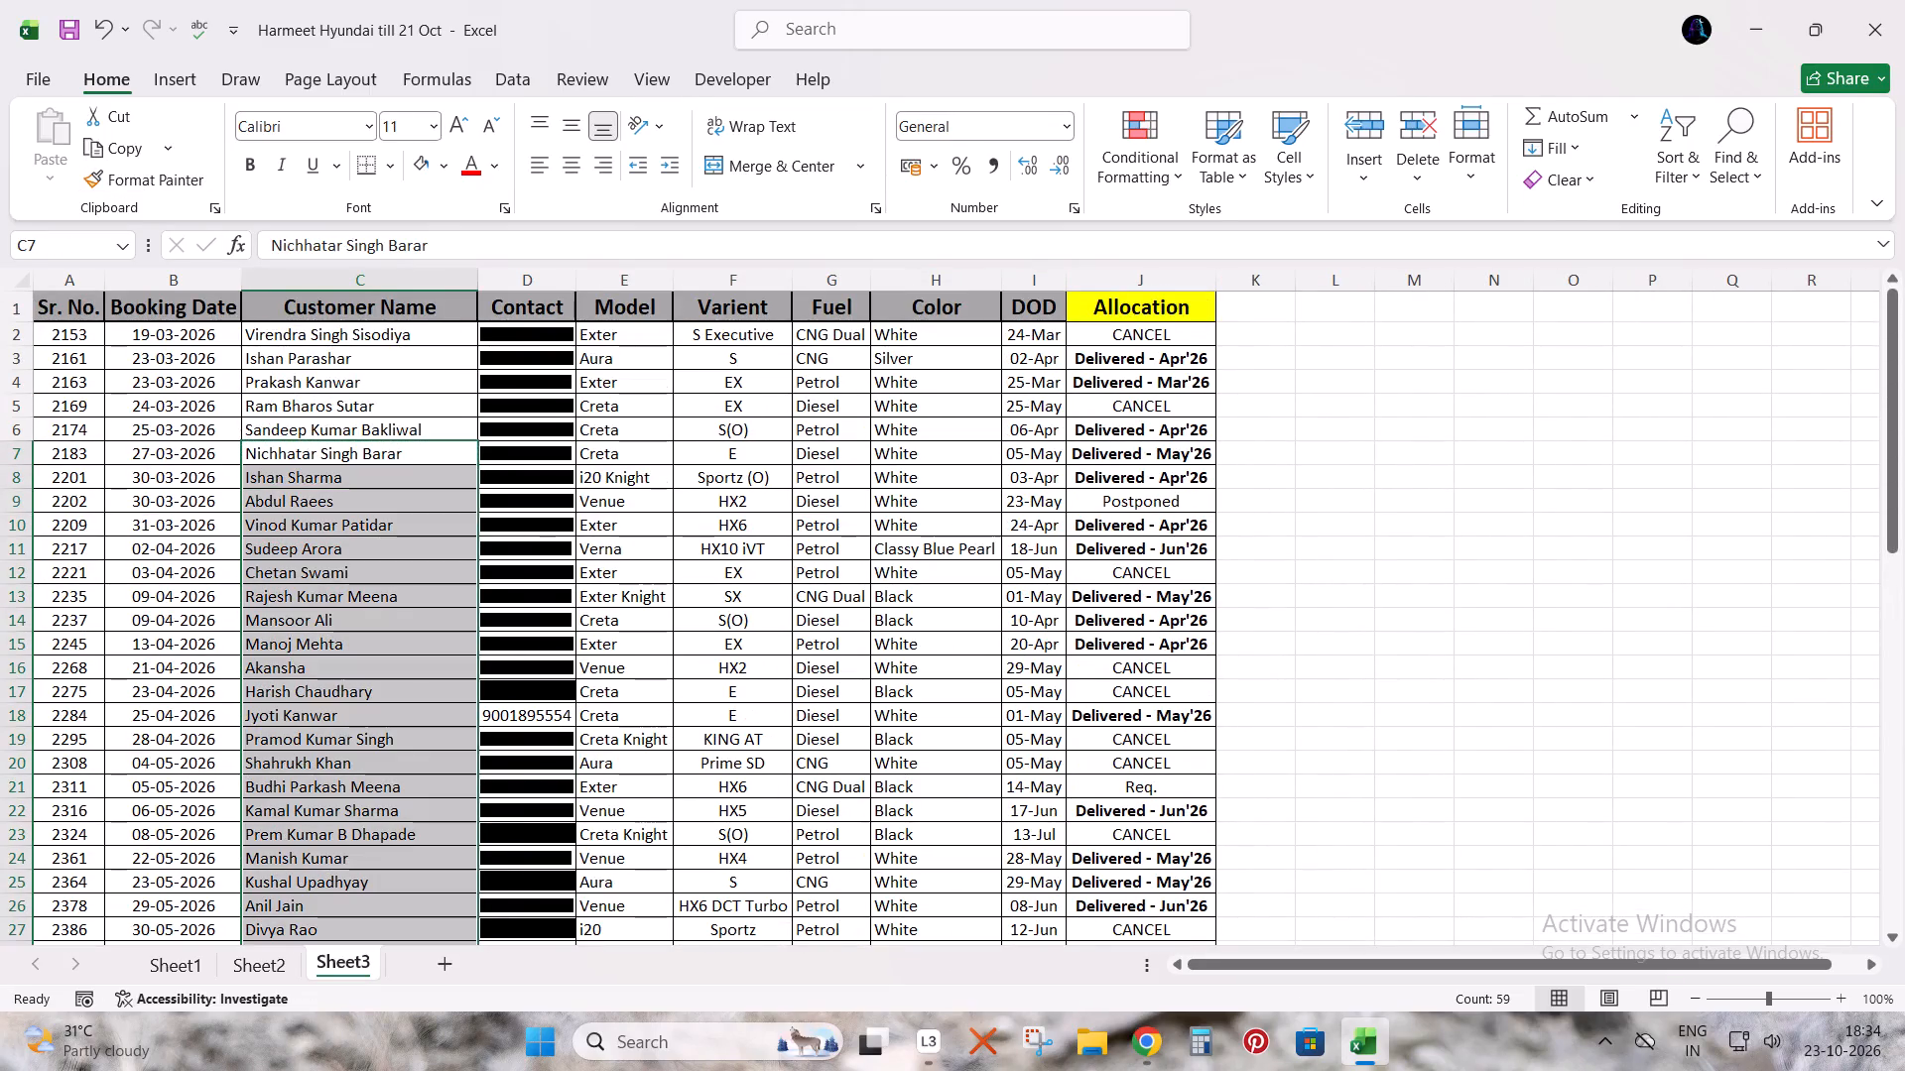
pyautogui.scroll(-15, 291, 515)
pyautogui.click(202, 516)
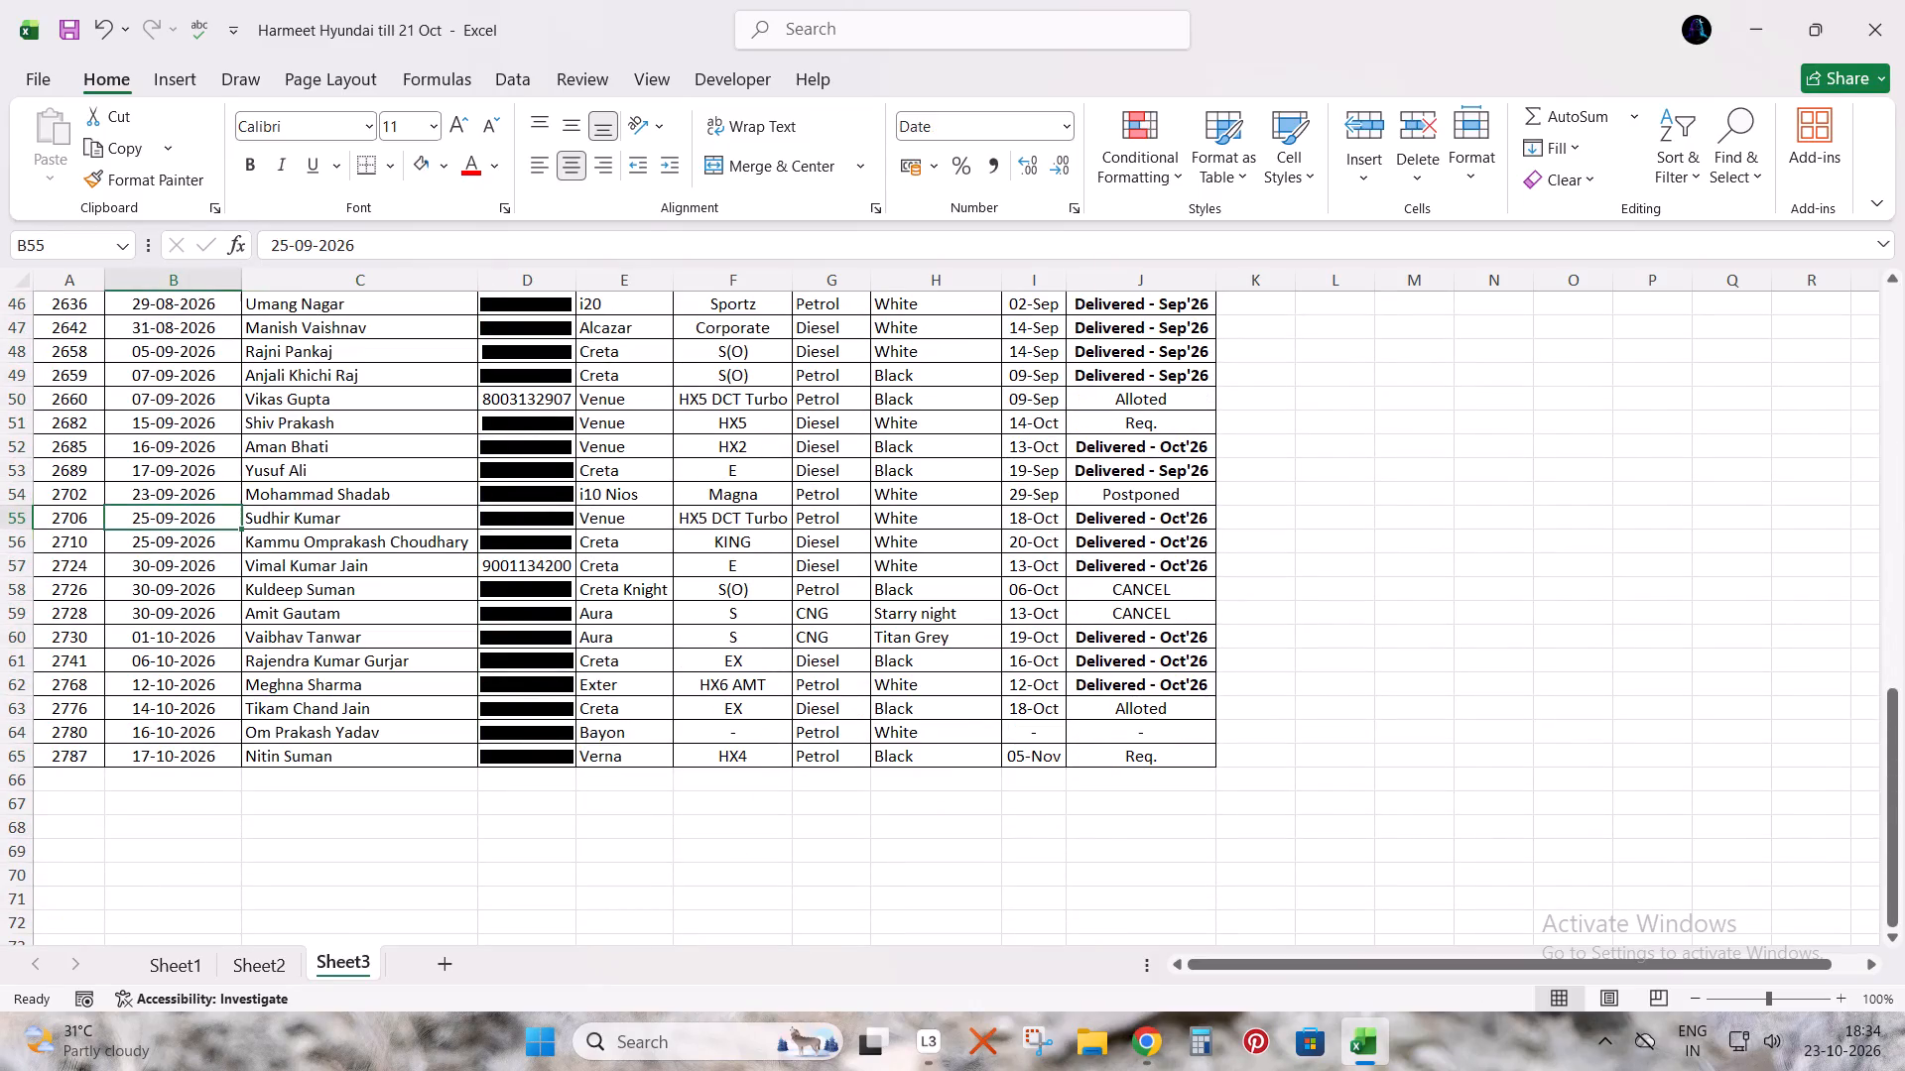
# Save the workbook after the customer name formatting change.
pyautogui.hotkey('ctrl', 'Up')
pyautogui.hotkey('ctrl', 'Left')
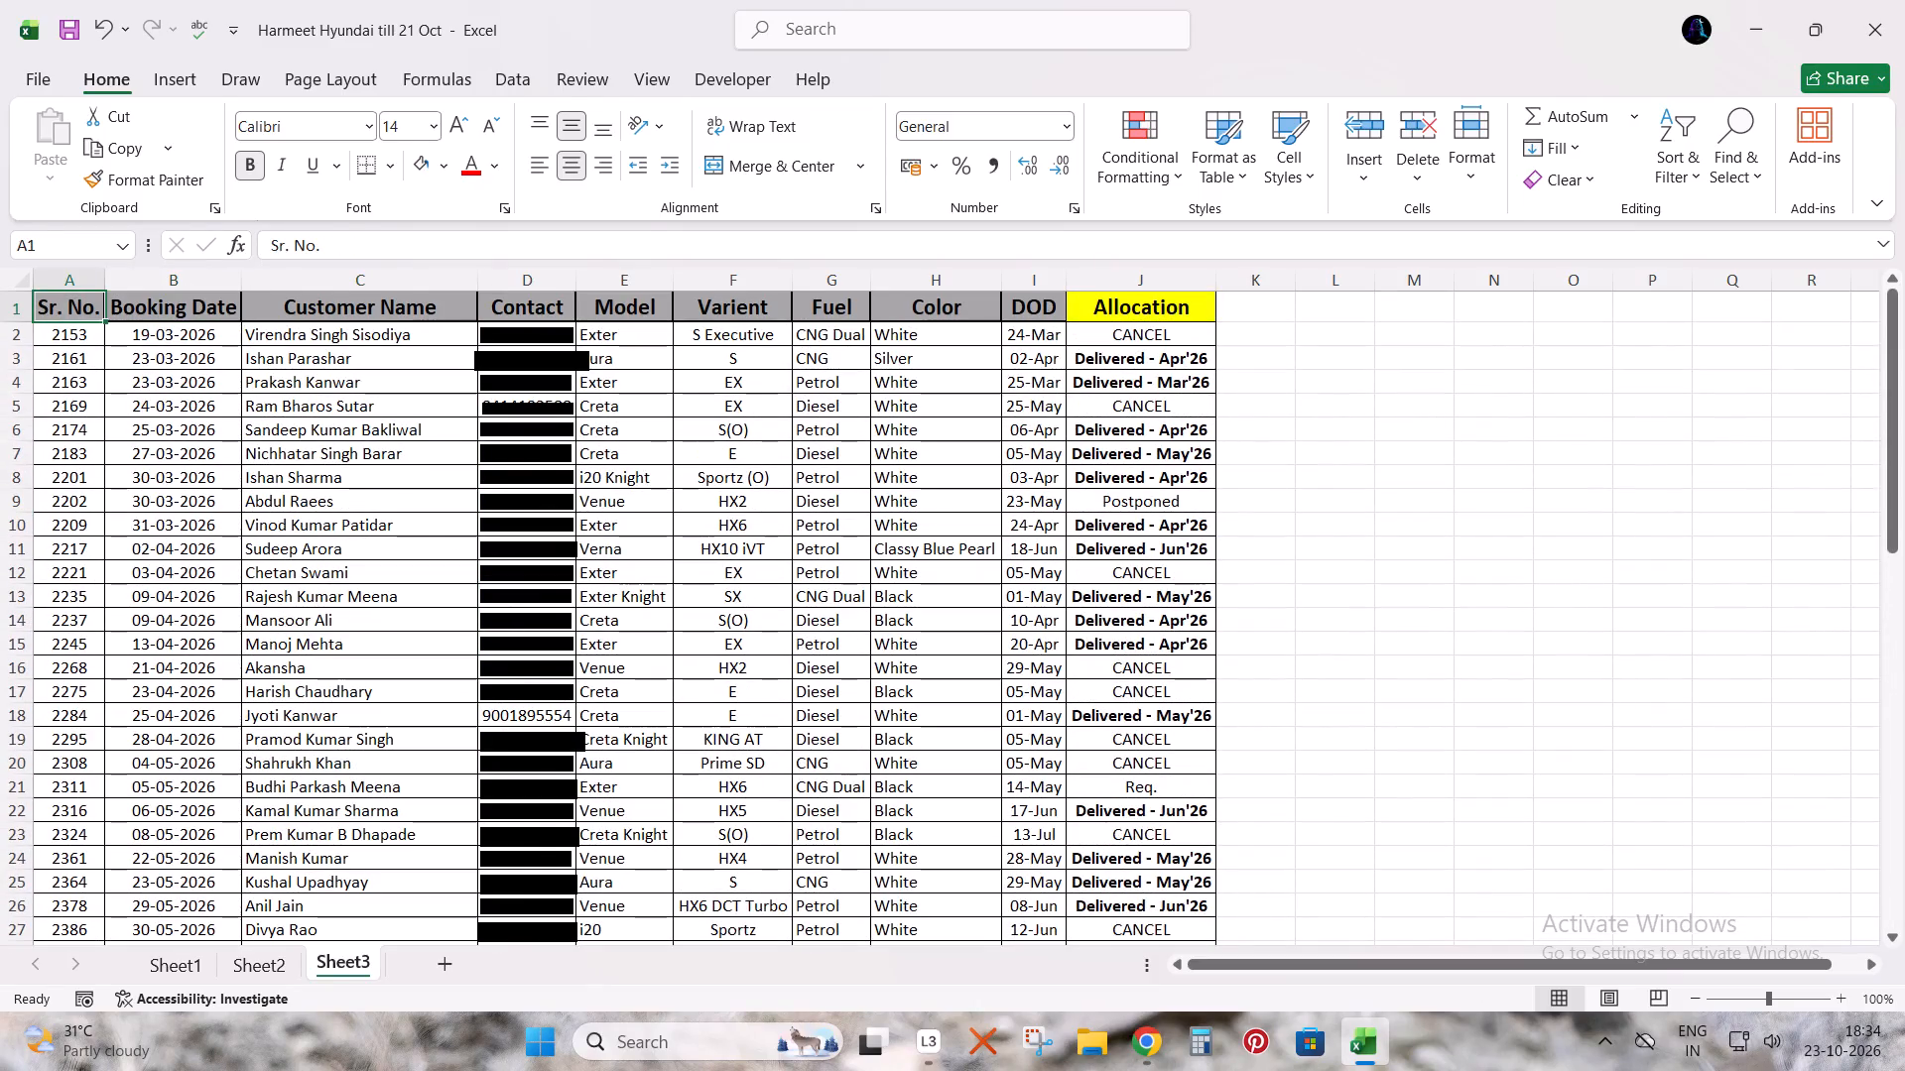
pyautogui.press('Return')
pyautogui.click(63, 33)
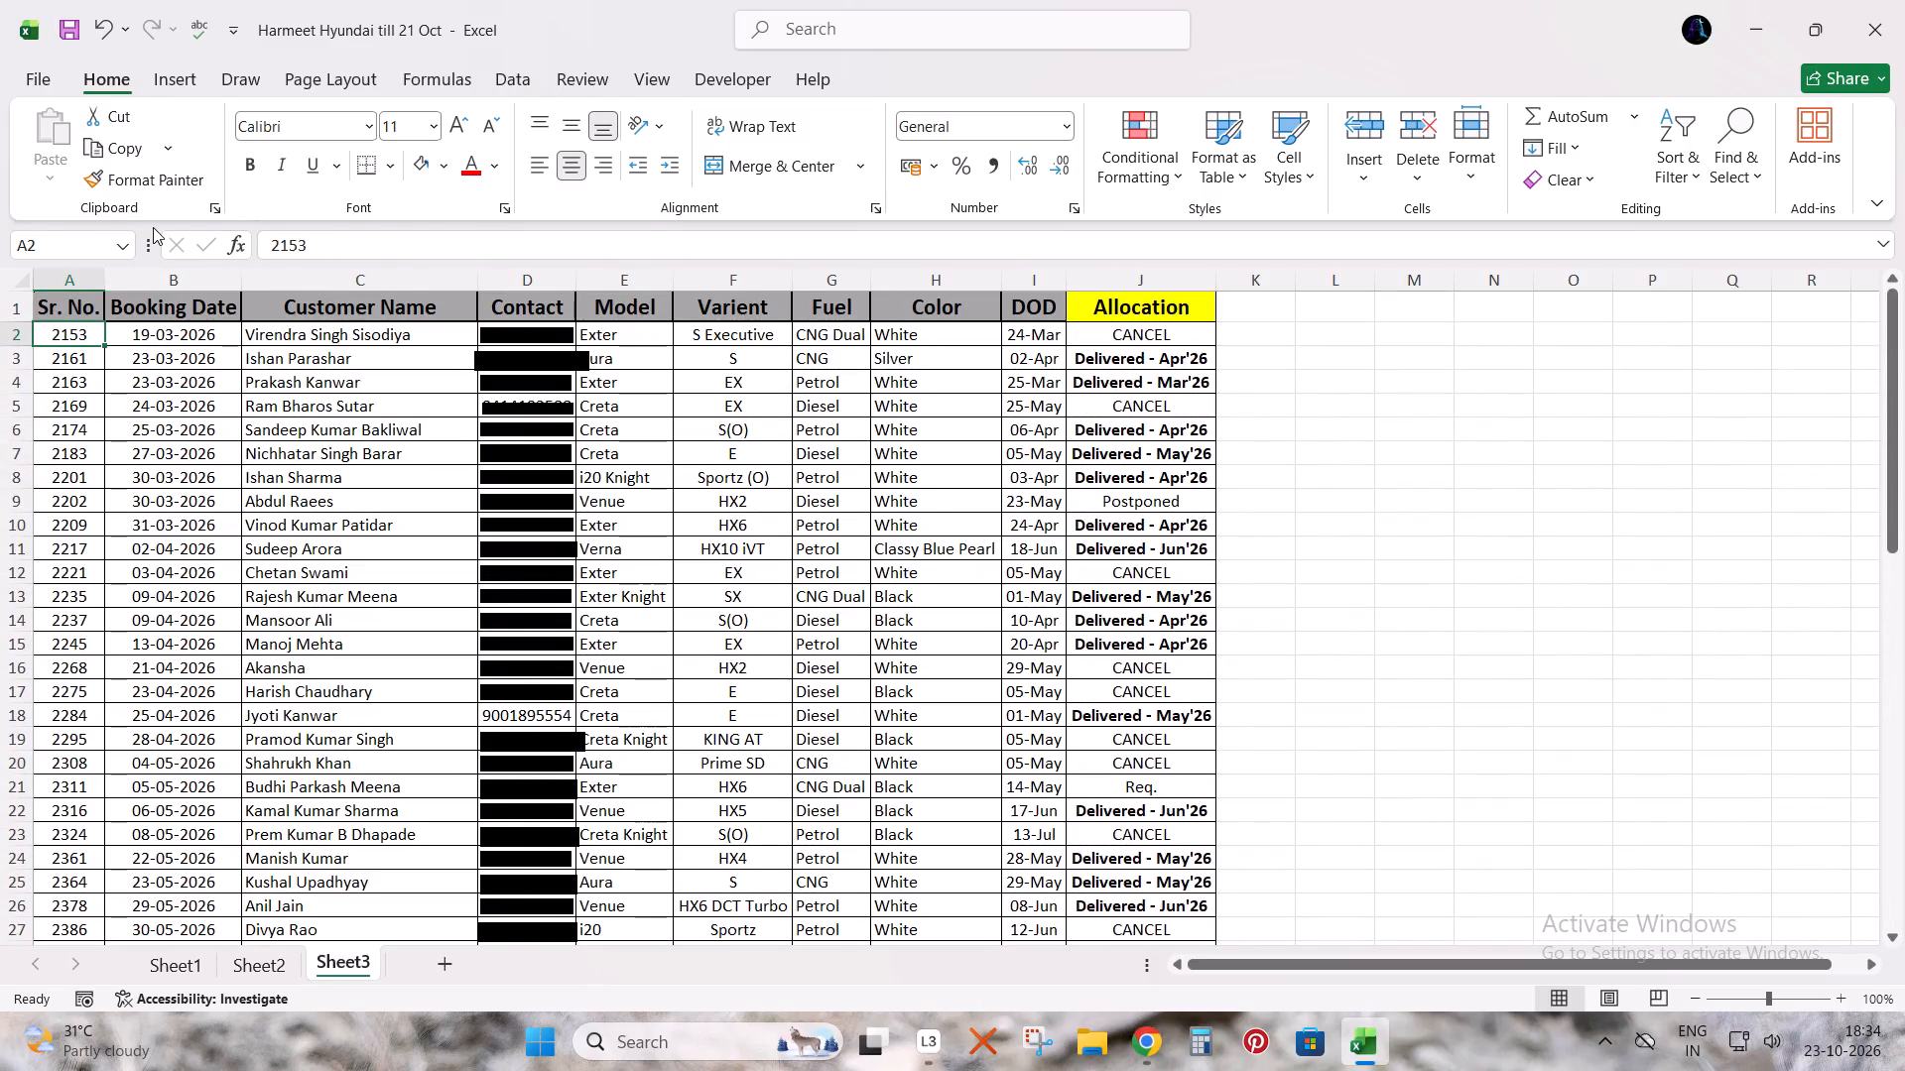
# Renumber the Sr. No. column as a series from 1 in A2 and 2 in A3, filled down the remaining booking rows.
pyautogui.press('1')
pyautogui.press('Return')
pyautogui.press('2')
pyautogui.press('Return')
pyautogui.click(162, 392)
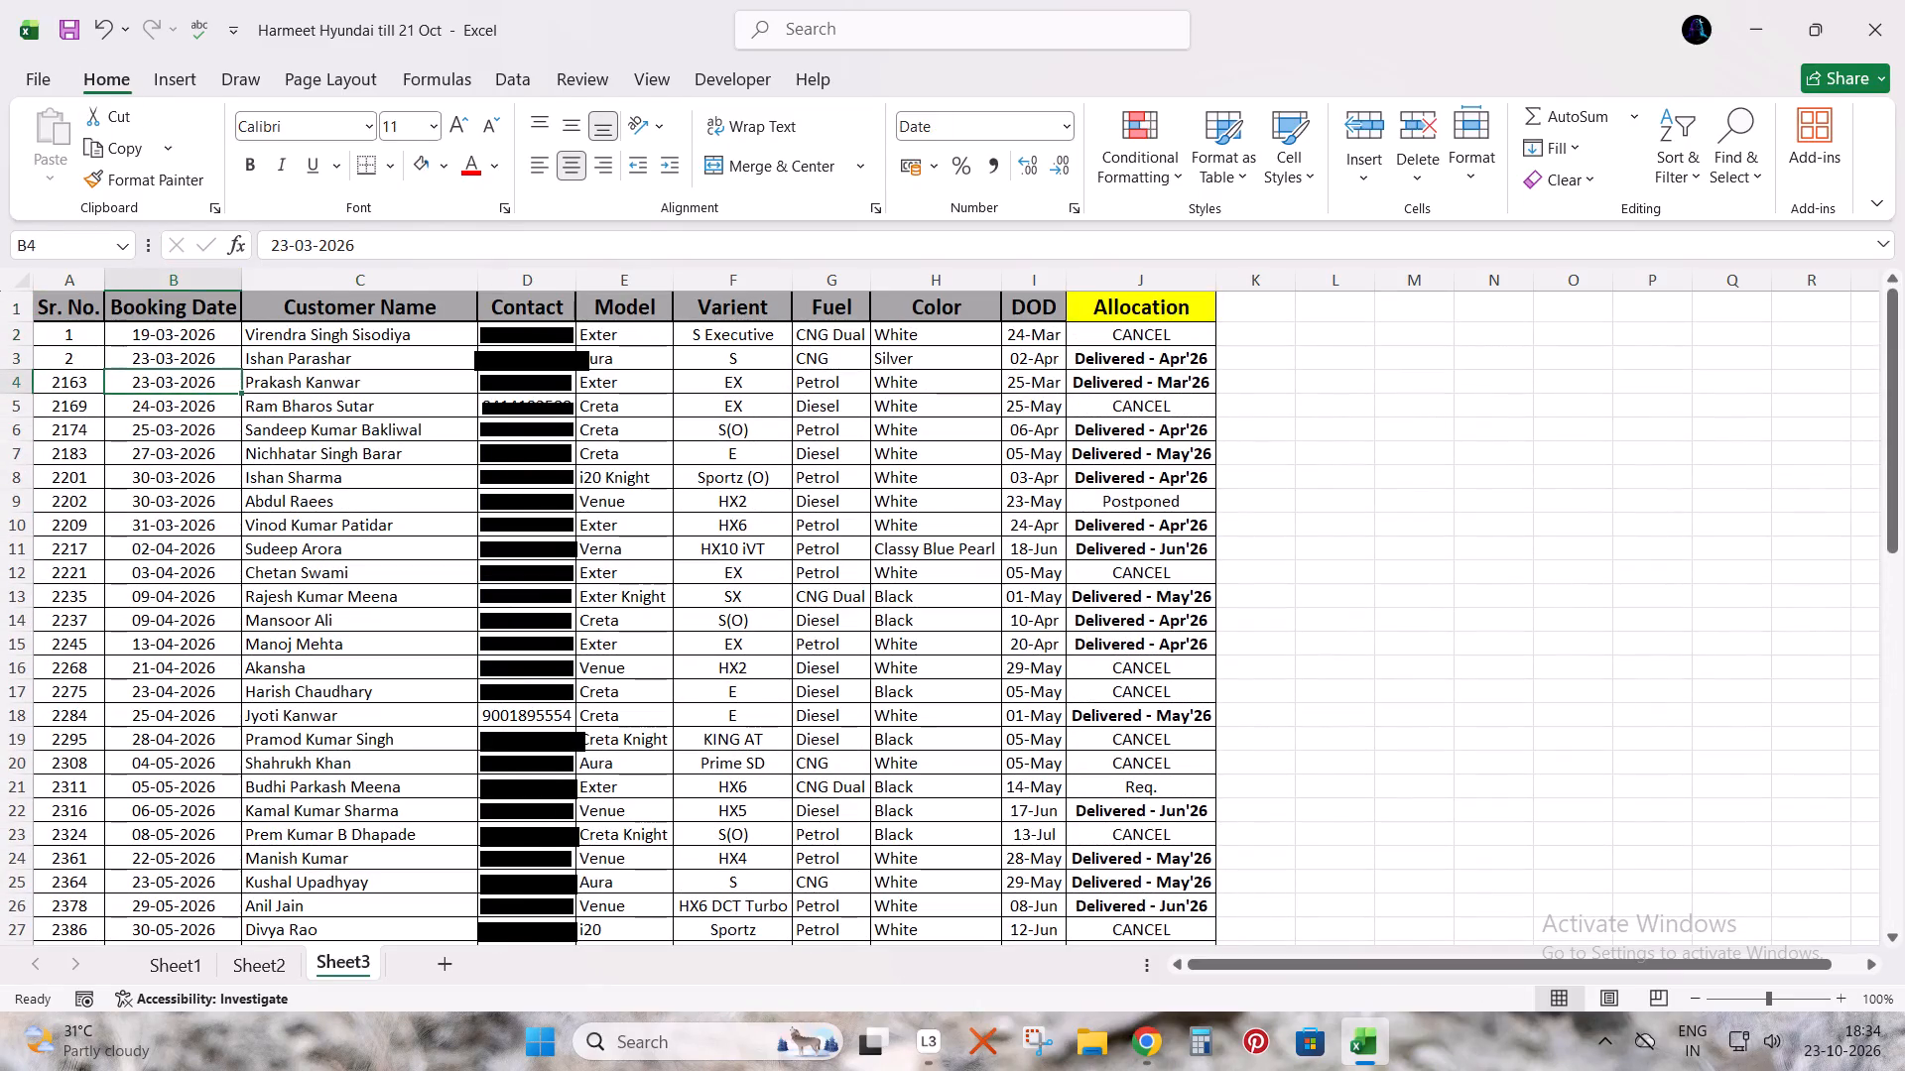
pyautogui.moveTo(80, 335); pyautogui.dragTo(85, 361)
pyautogui.doubleClick(107, 372)
pyautogui.click(264, 409)
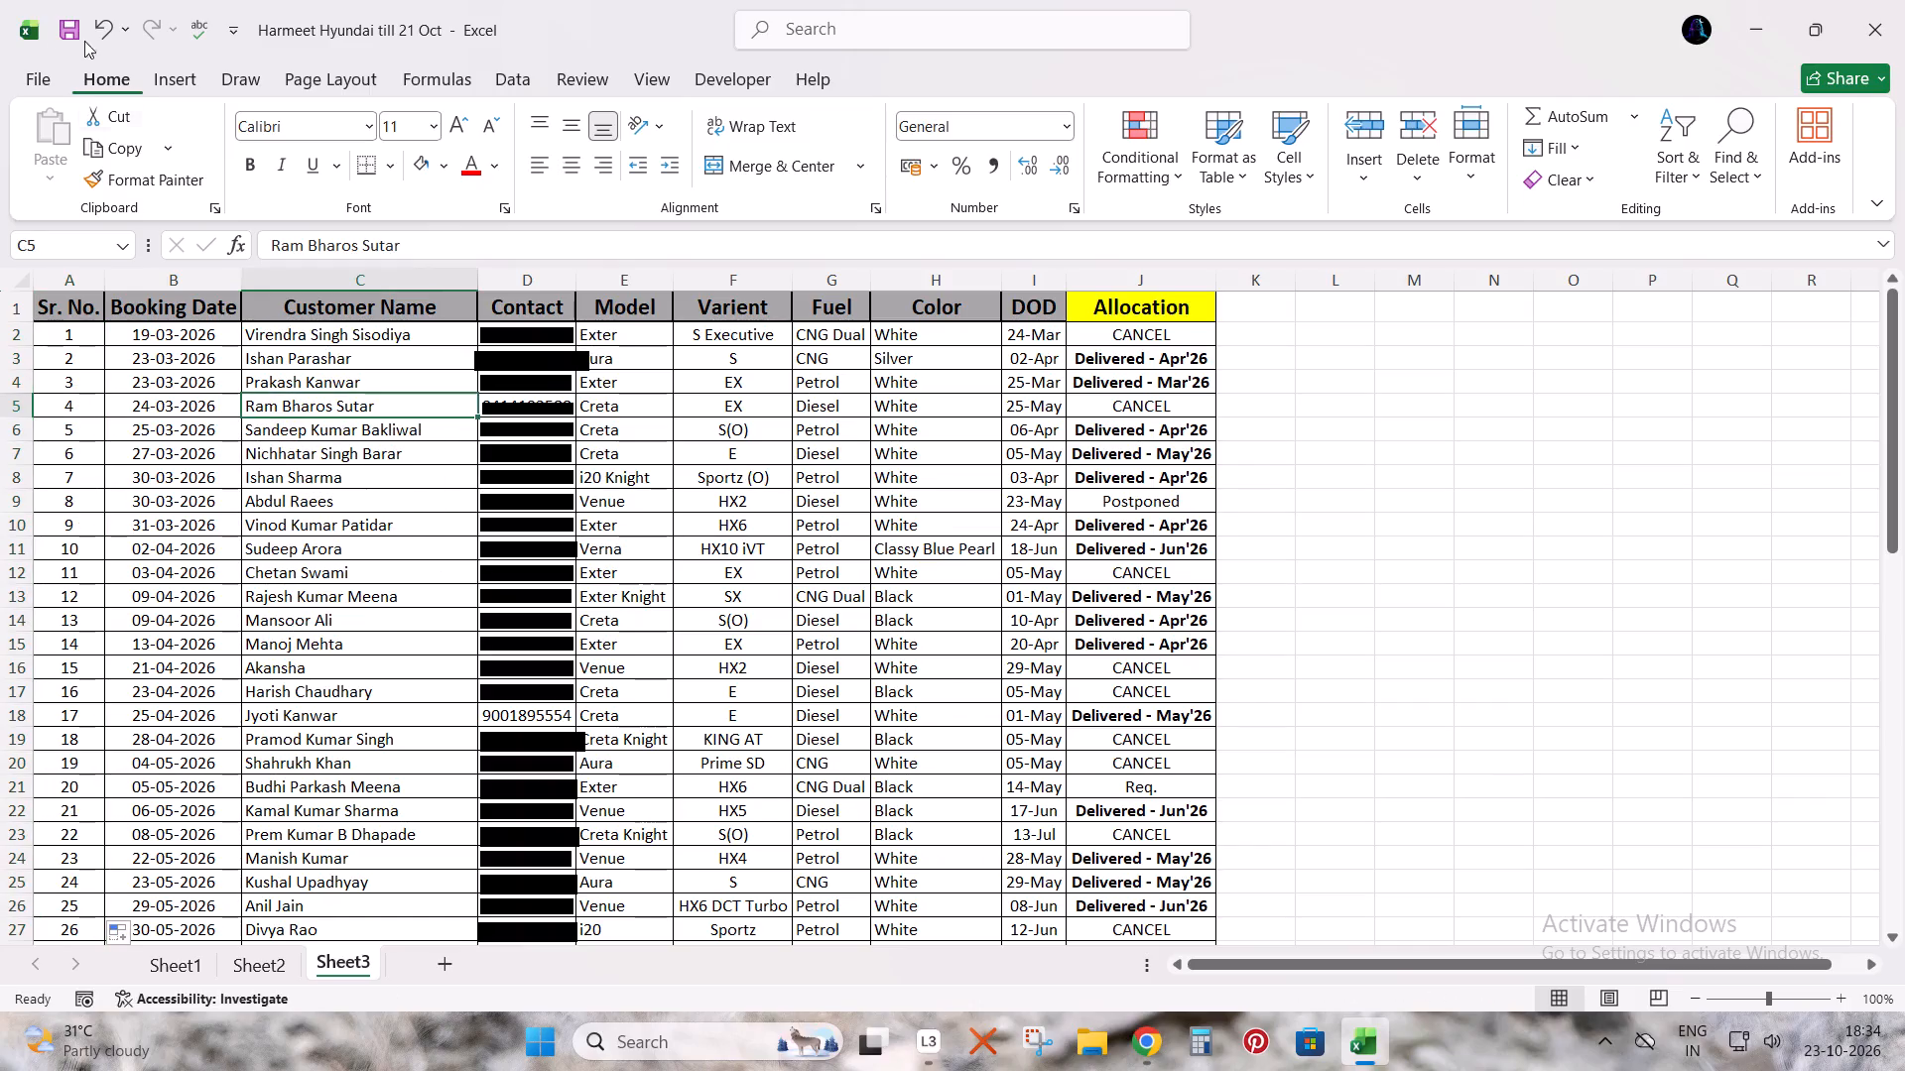
# Save the workbook with the renumbered bookings.
pyautogui.click(80, 22)
pyautogui.click(678, 444)
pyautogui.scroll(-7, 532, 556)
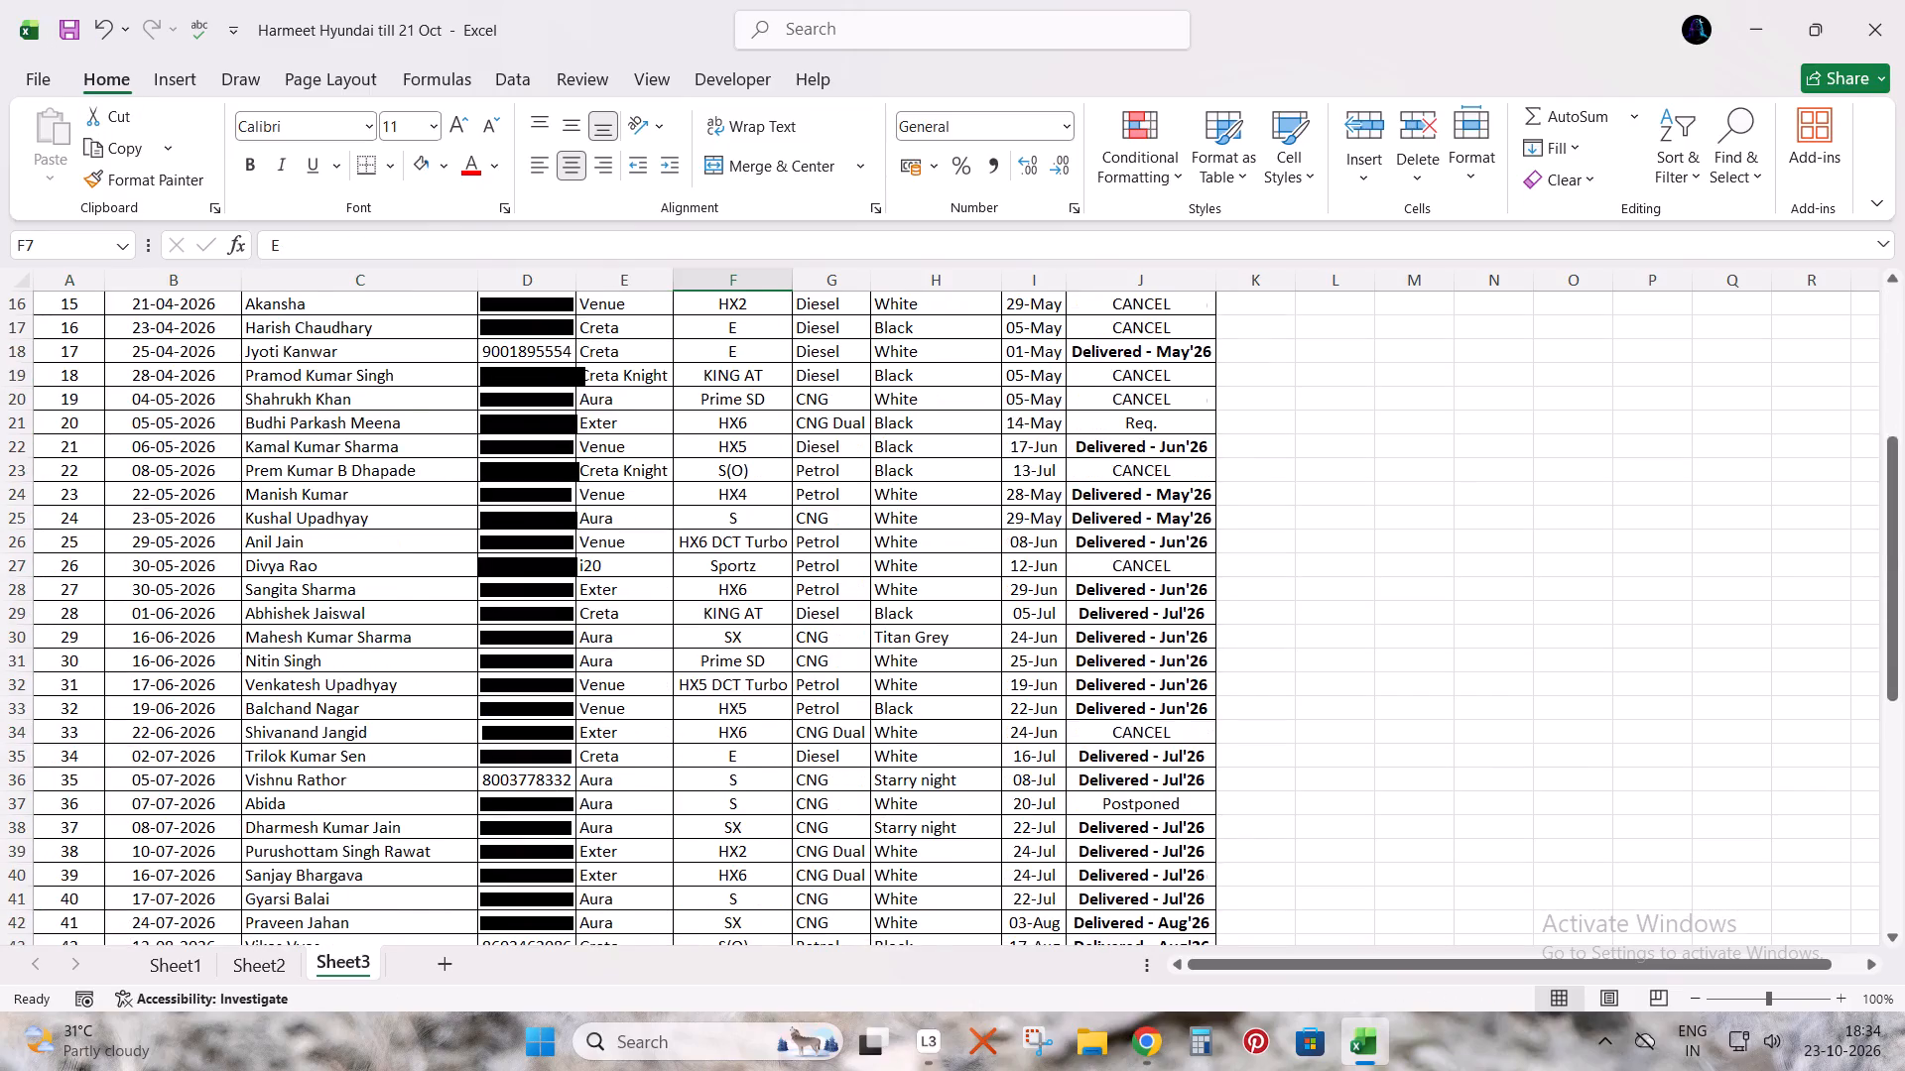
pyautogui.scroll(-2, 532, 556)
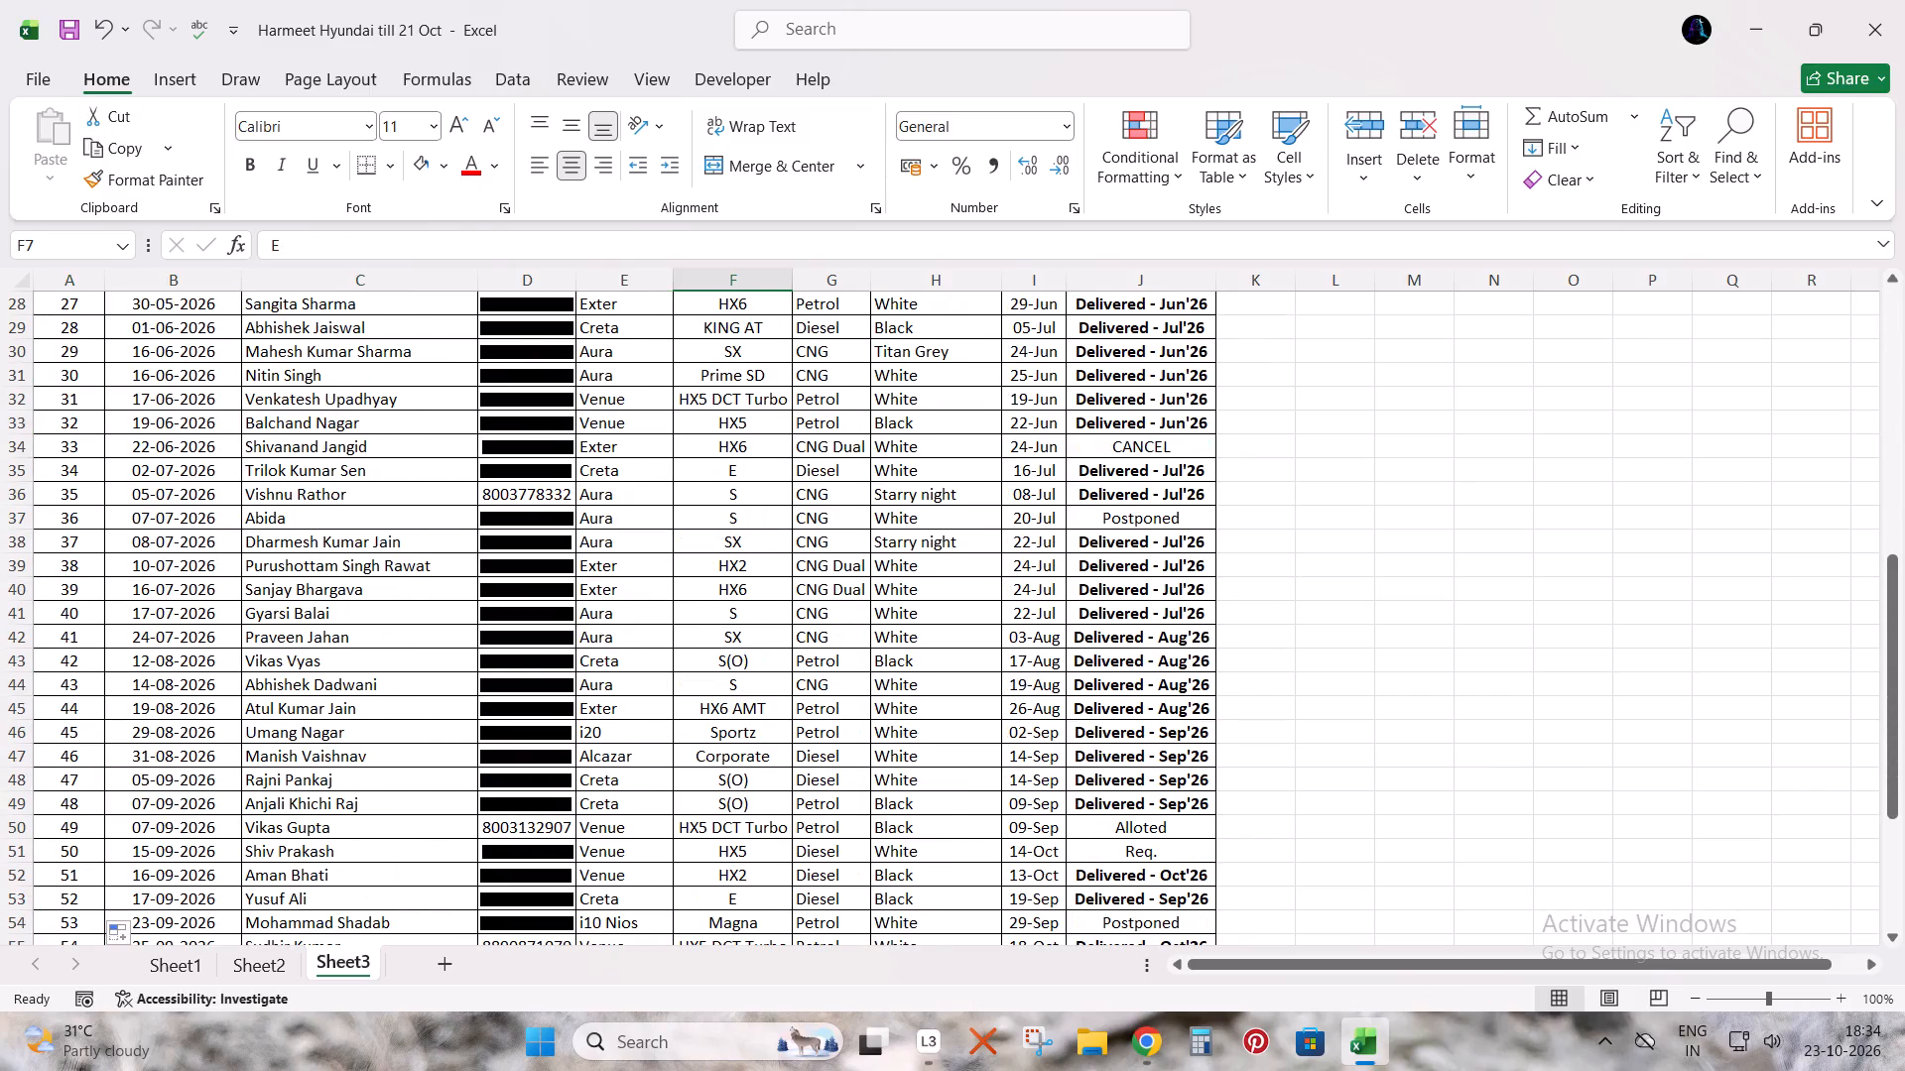
# Turn on filtering for the booking table's header row and open the filter choices of the Allocation column.
pyautogui.scroll(9, 504, 510)
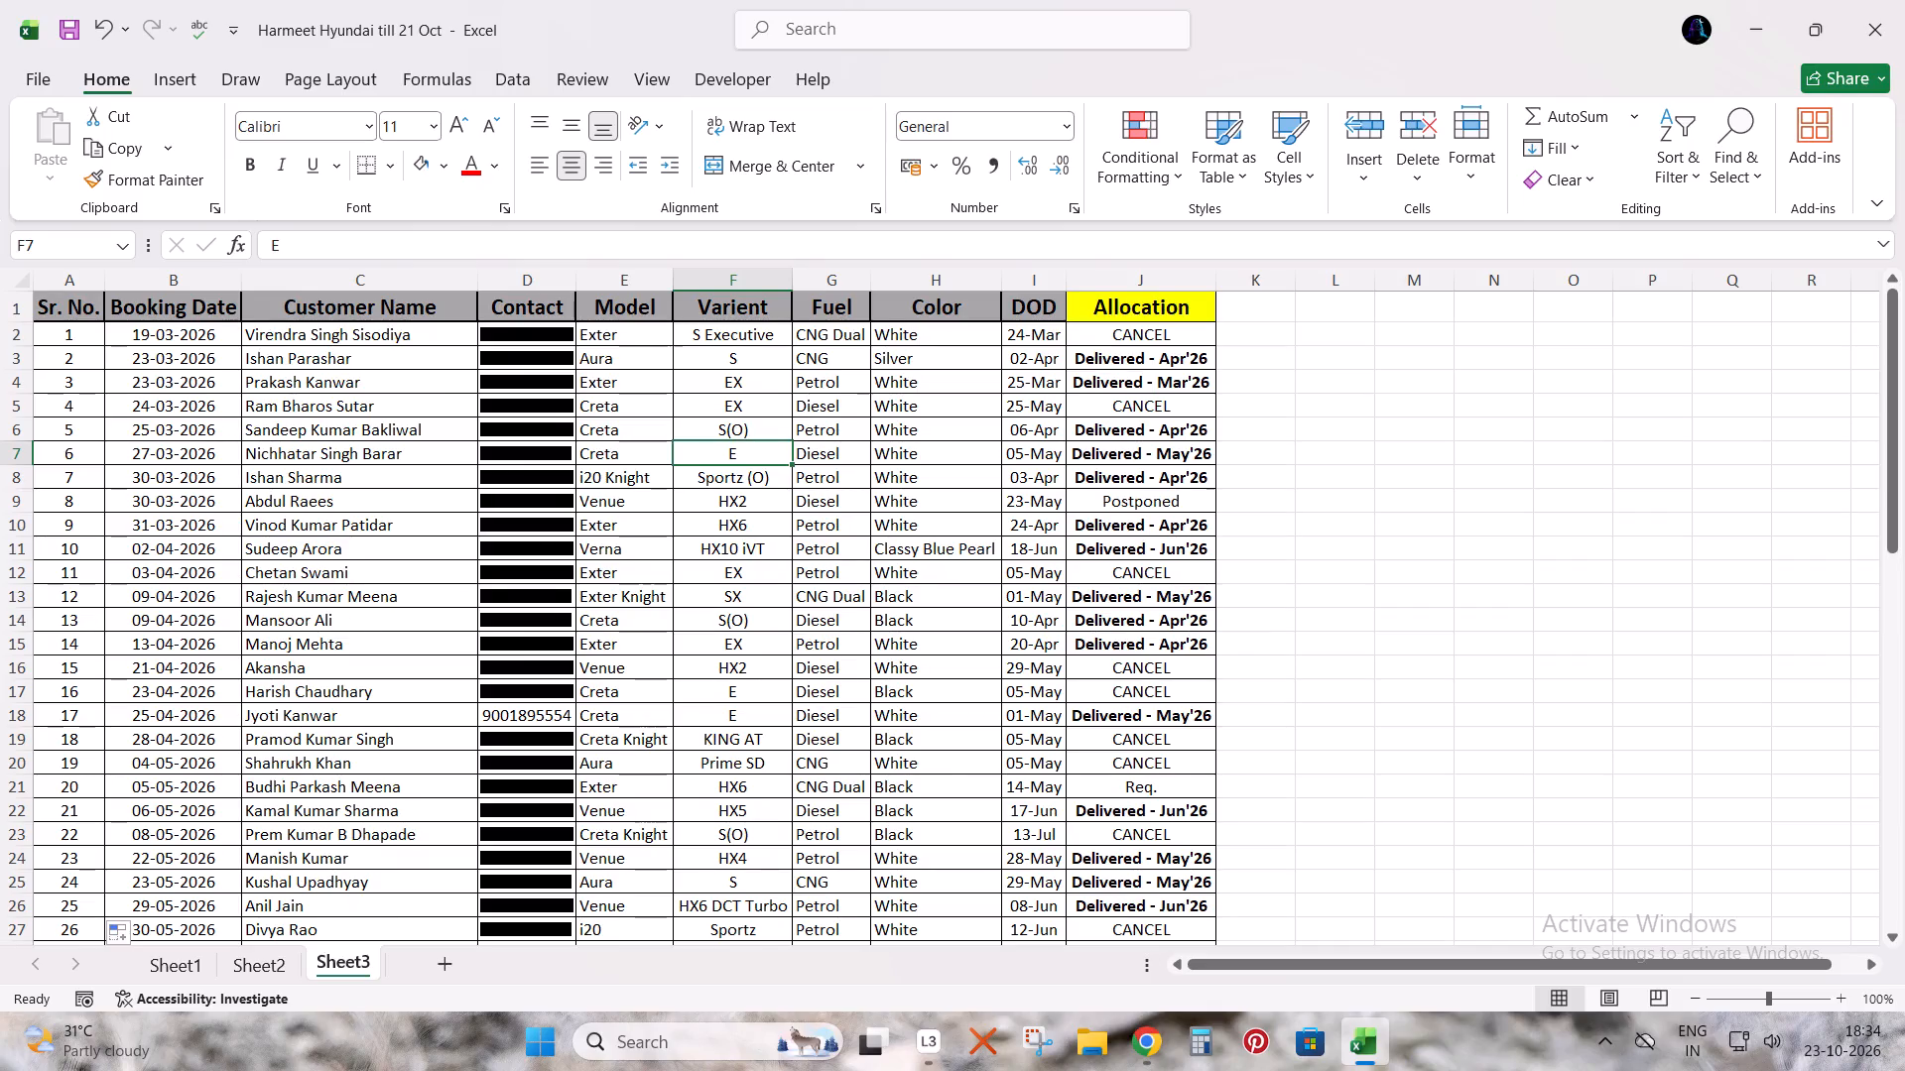
pyautogui.scroll(-13, 892, 635)
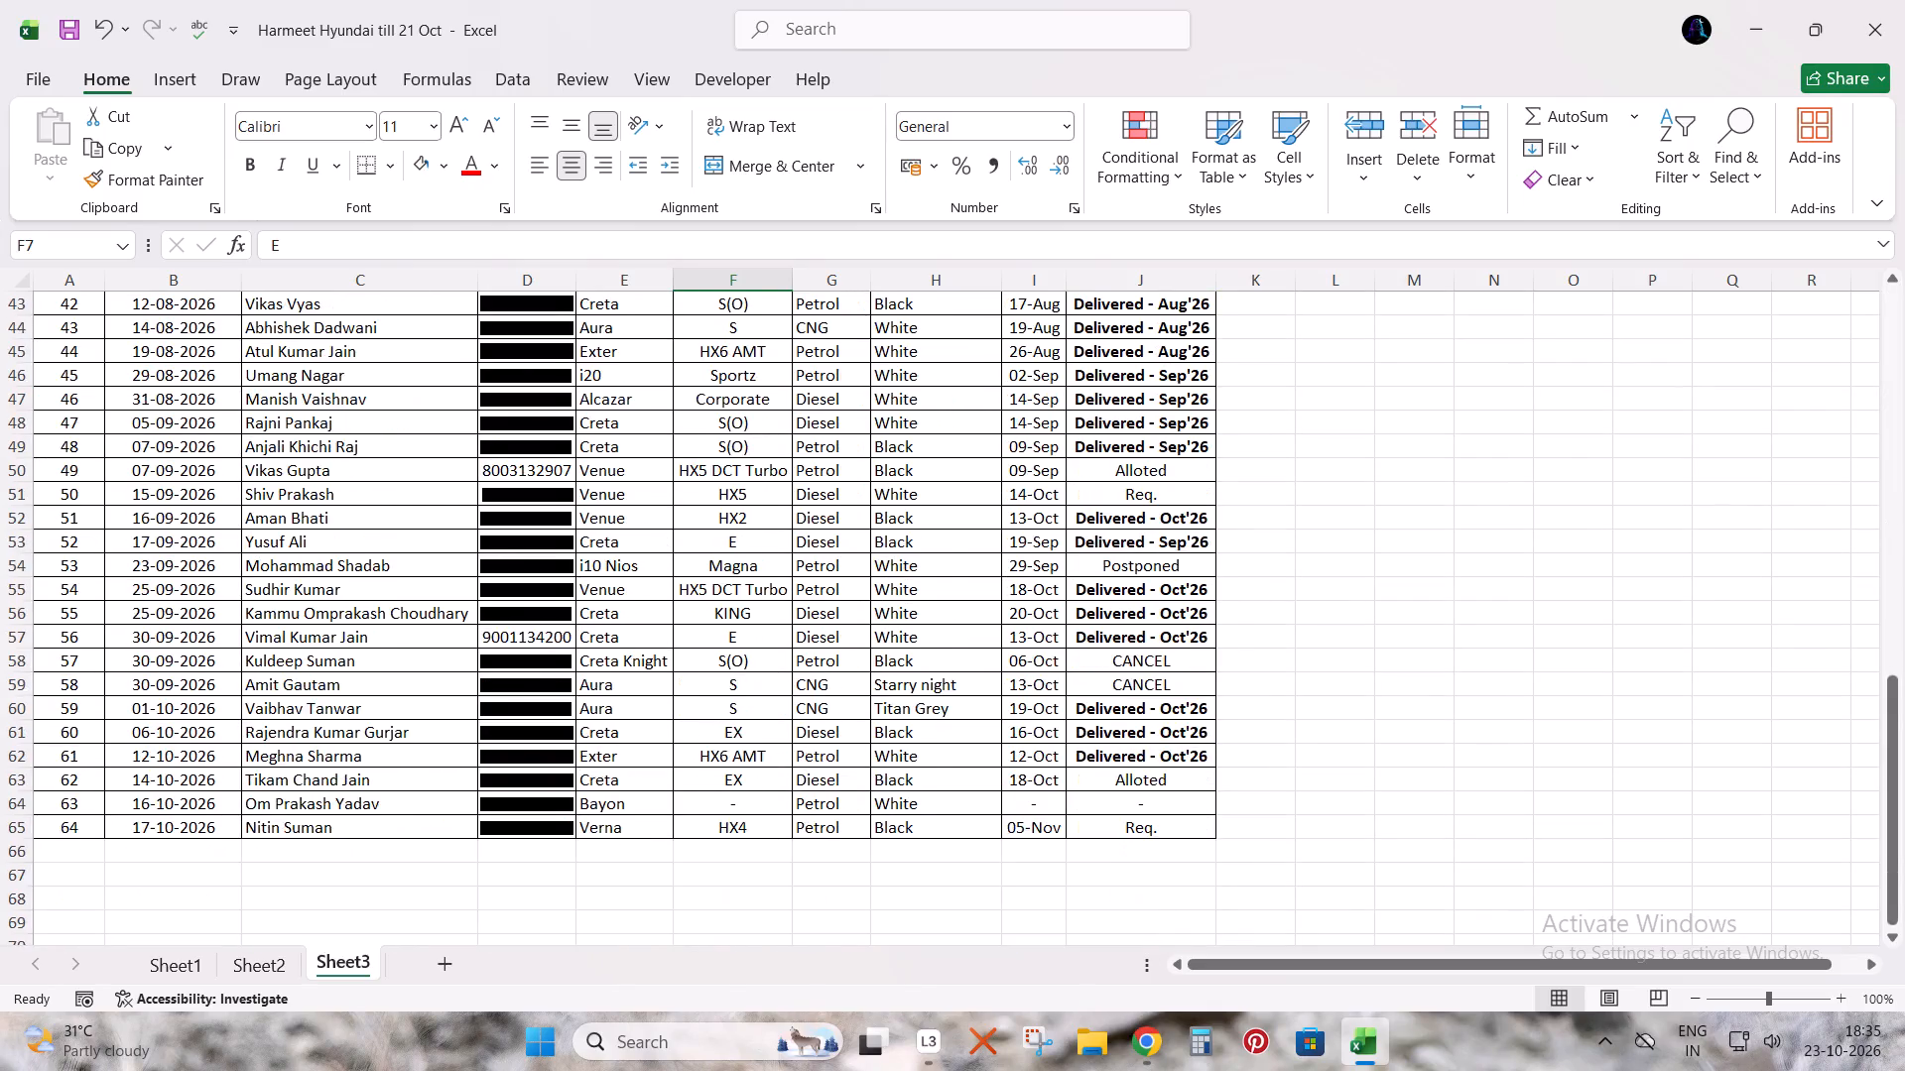
pyautogui.scroll(-3, 864, 667)
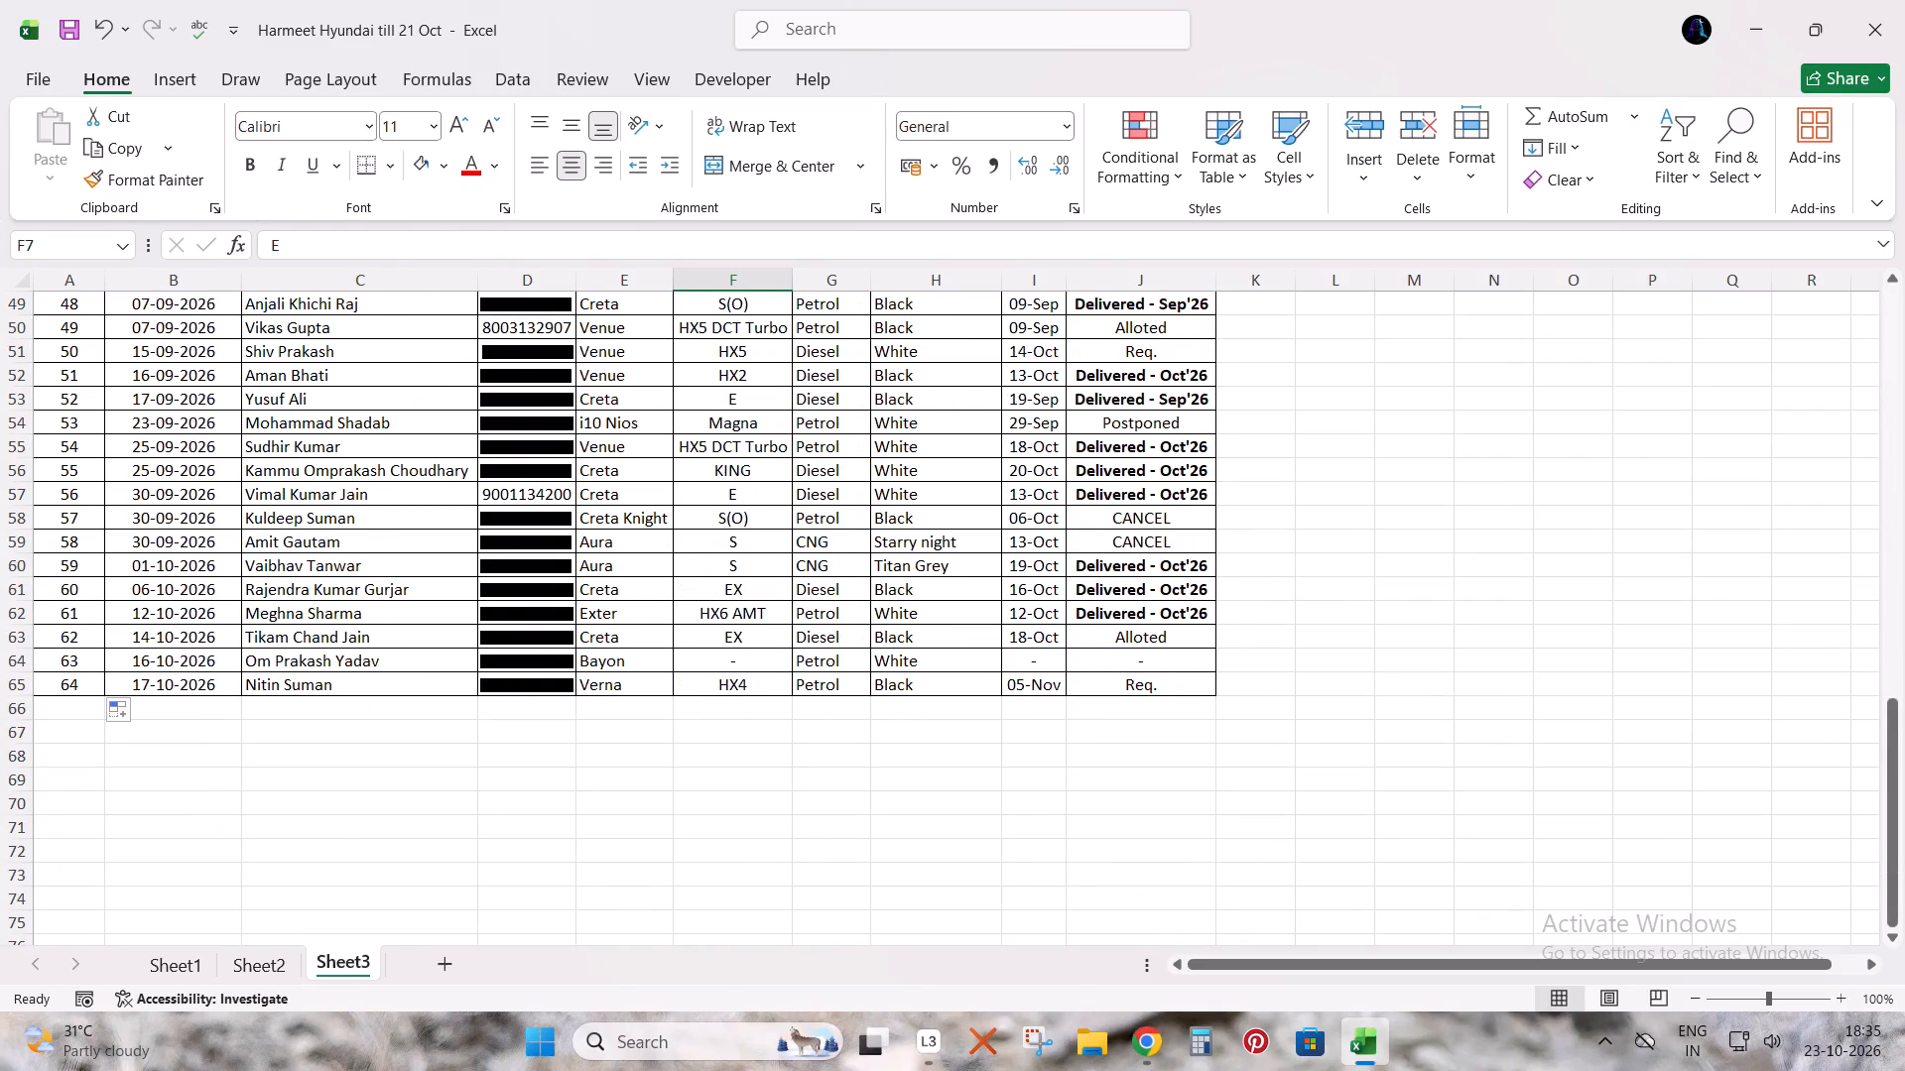
pyautogui.click(1070, 555)
pyautogui.hotkey('ctrl', 'Up')
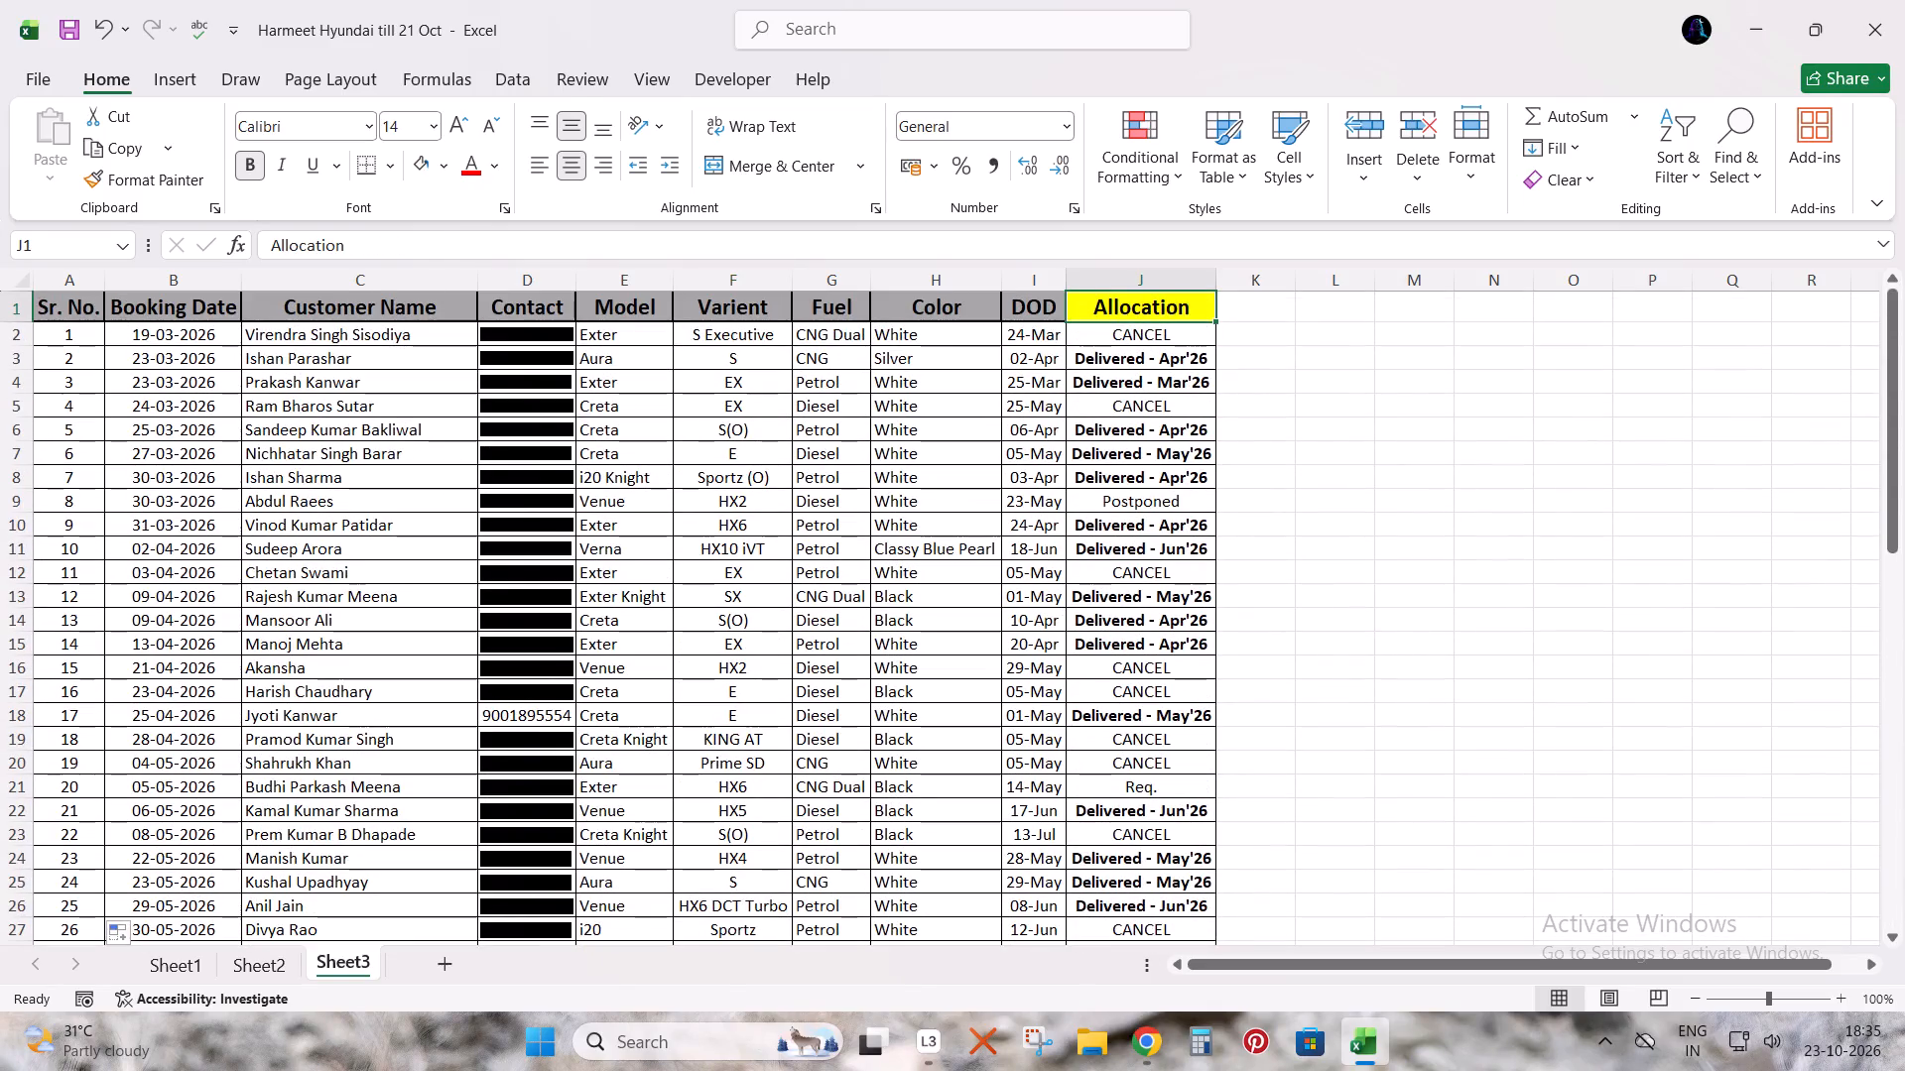
pyautogui.hotkey('ctrl', 'shift', 'l')
pyautogui.hotkey('alt', 'Down')
pyautogui.press('Down')
pyautogui.press('Down')
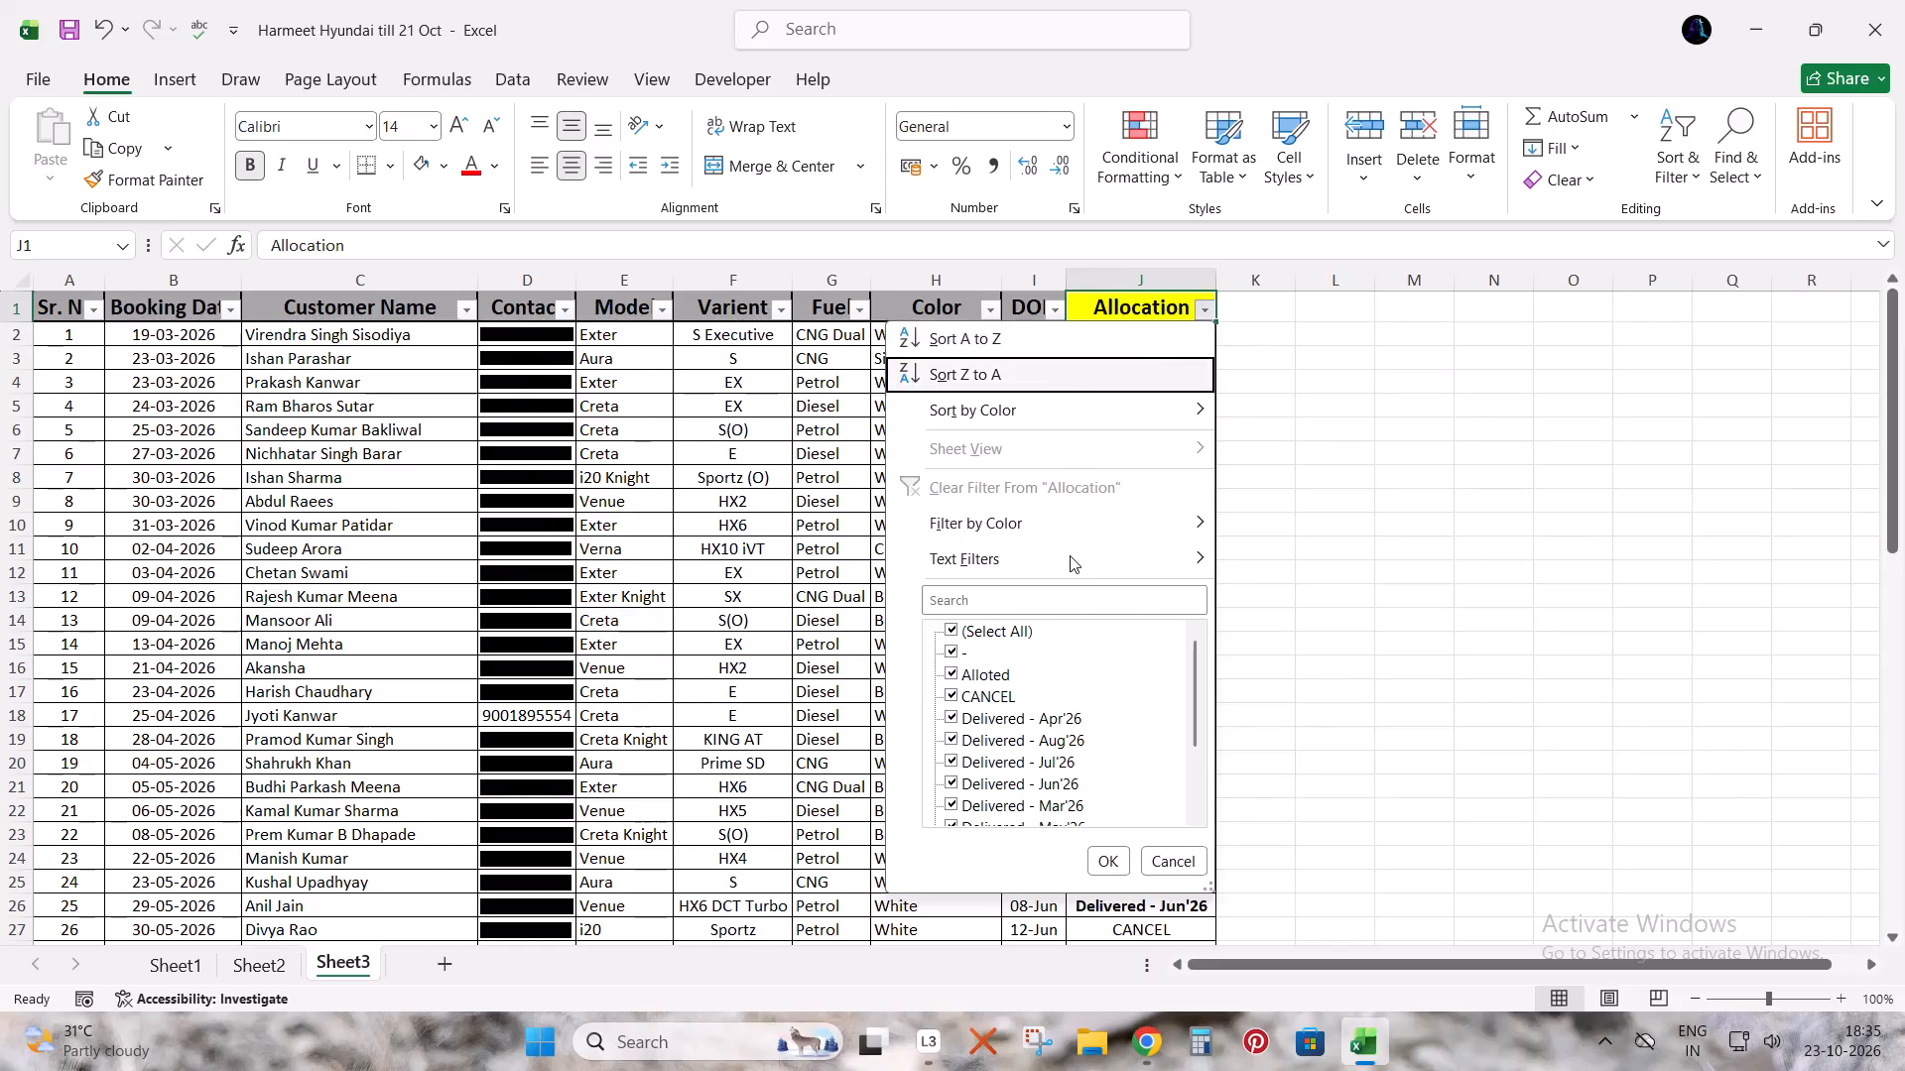
pyautogui.press('Escape')
pyautogui.press('Up')
pyautogui.press('Down')
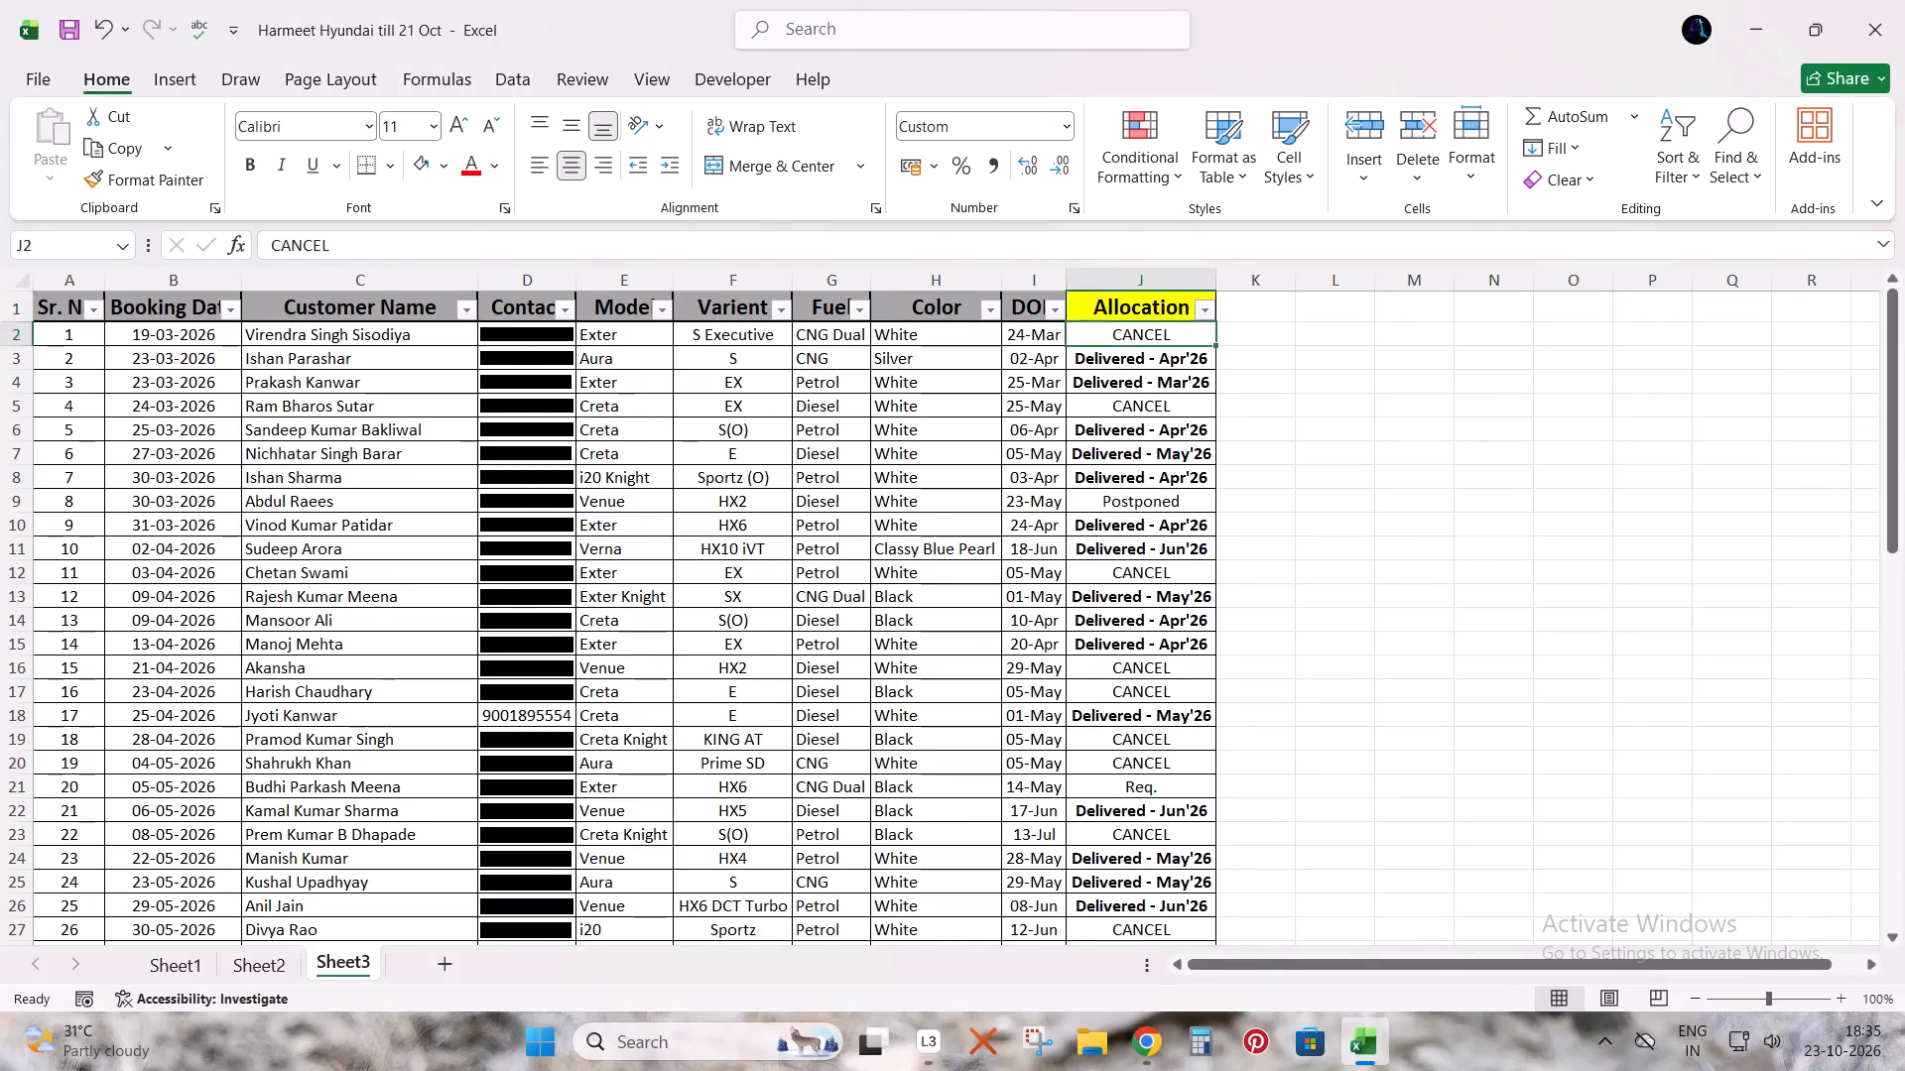
# Select all entries of the Allocation column and then of the Model column to check their counts.
pyautogui.hotkey('ctrl', 'shift', 'Down')
pyautogui.press('Up')
pyautogui.press('Left')
pyautogui.press('Left')
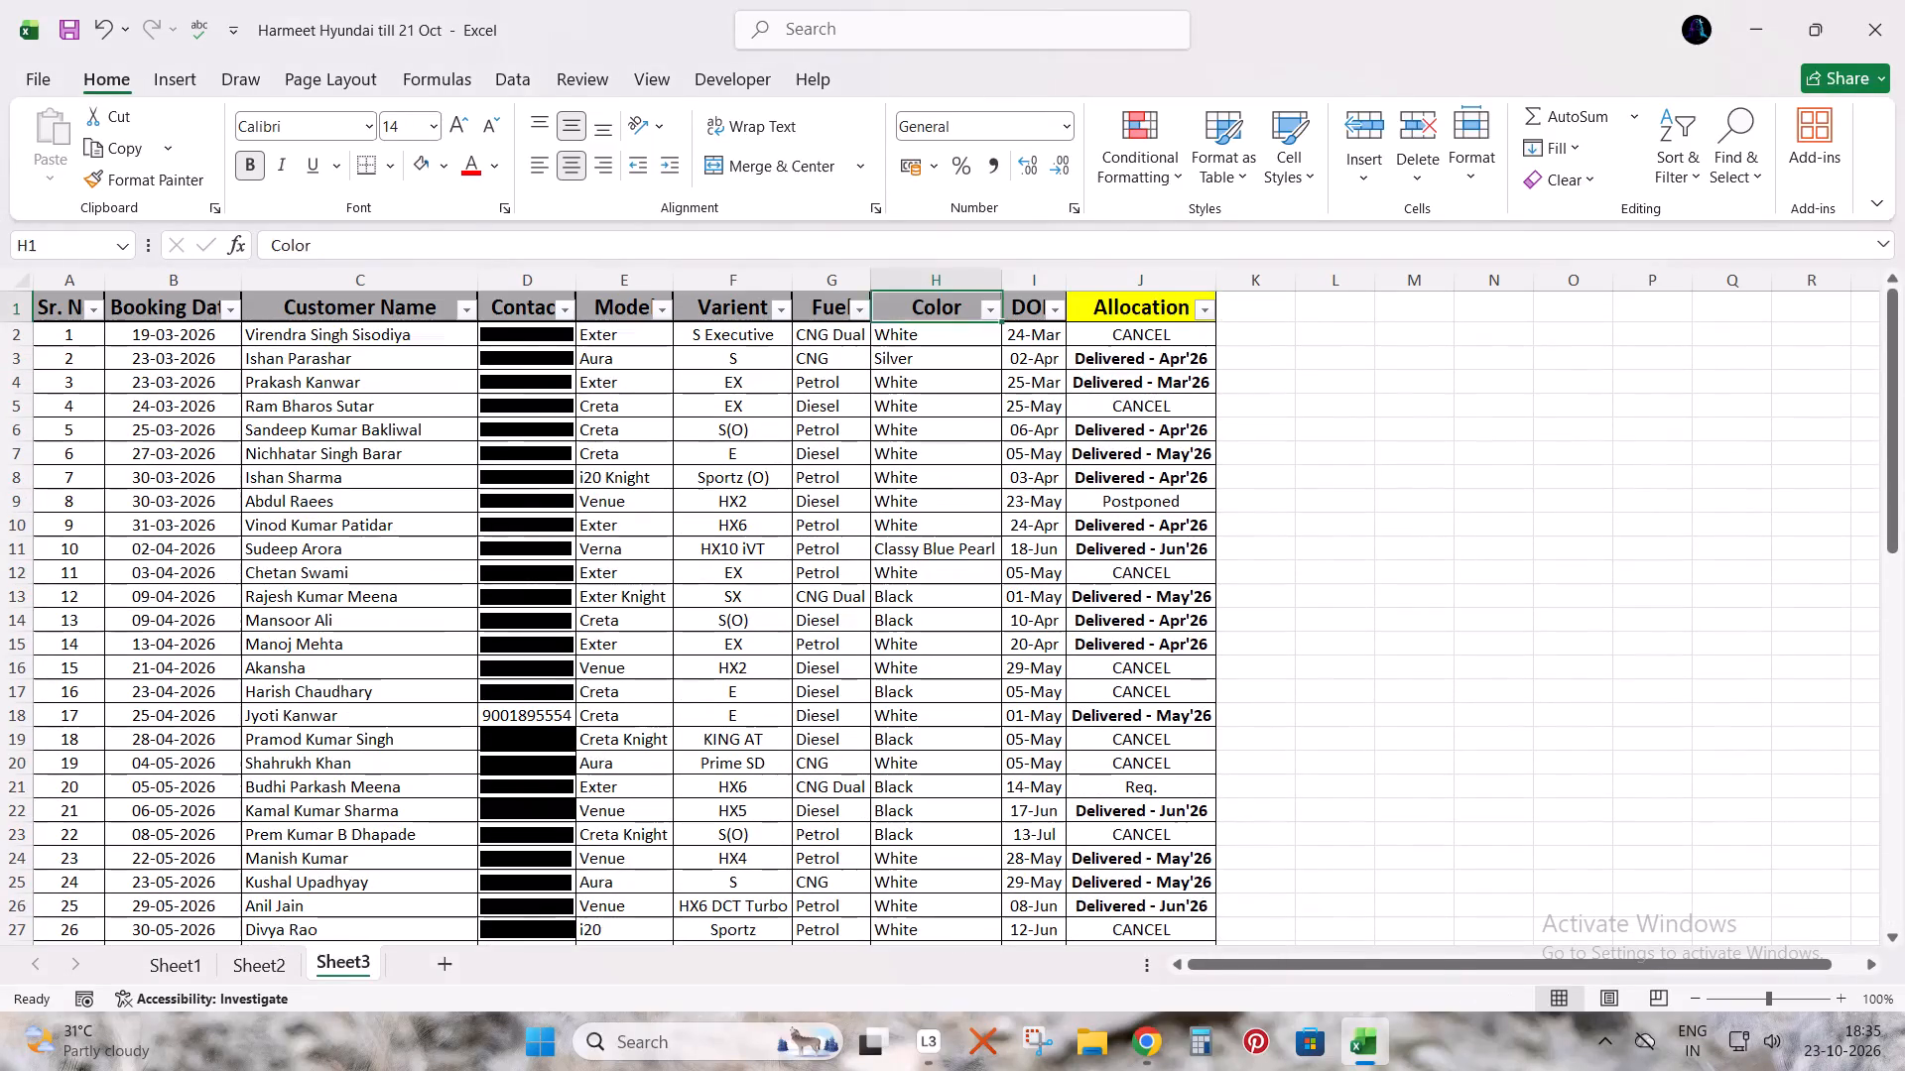
pyautogui.press('Left')
pyautogui.press('Left')
pyautogui.press('Left')
pyautogui.press('Down')
pyautogui.hotkey('ctrl', 'shift', 'Down')
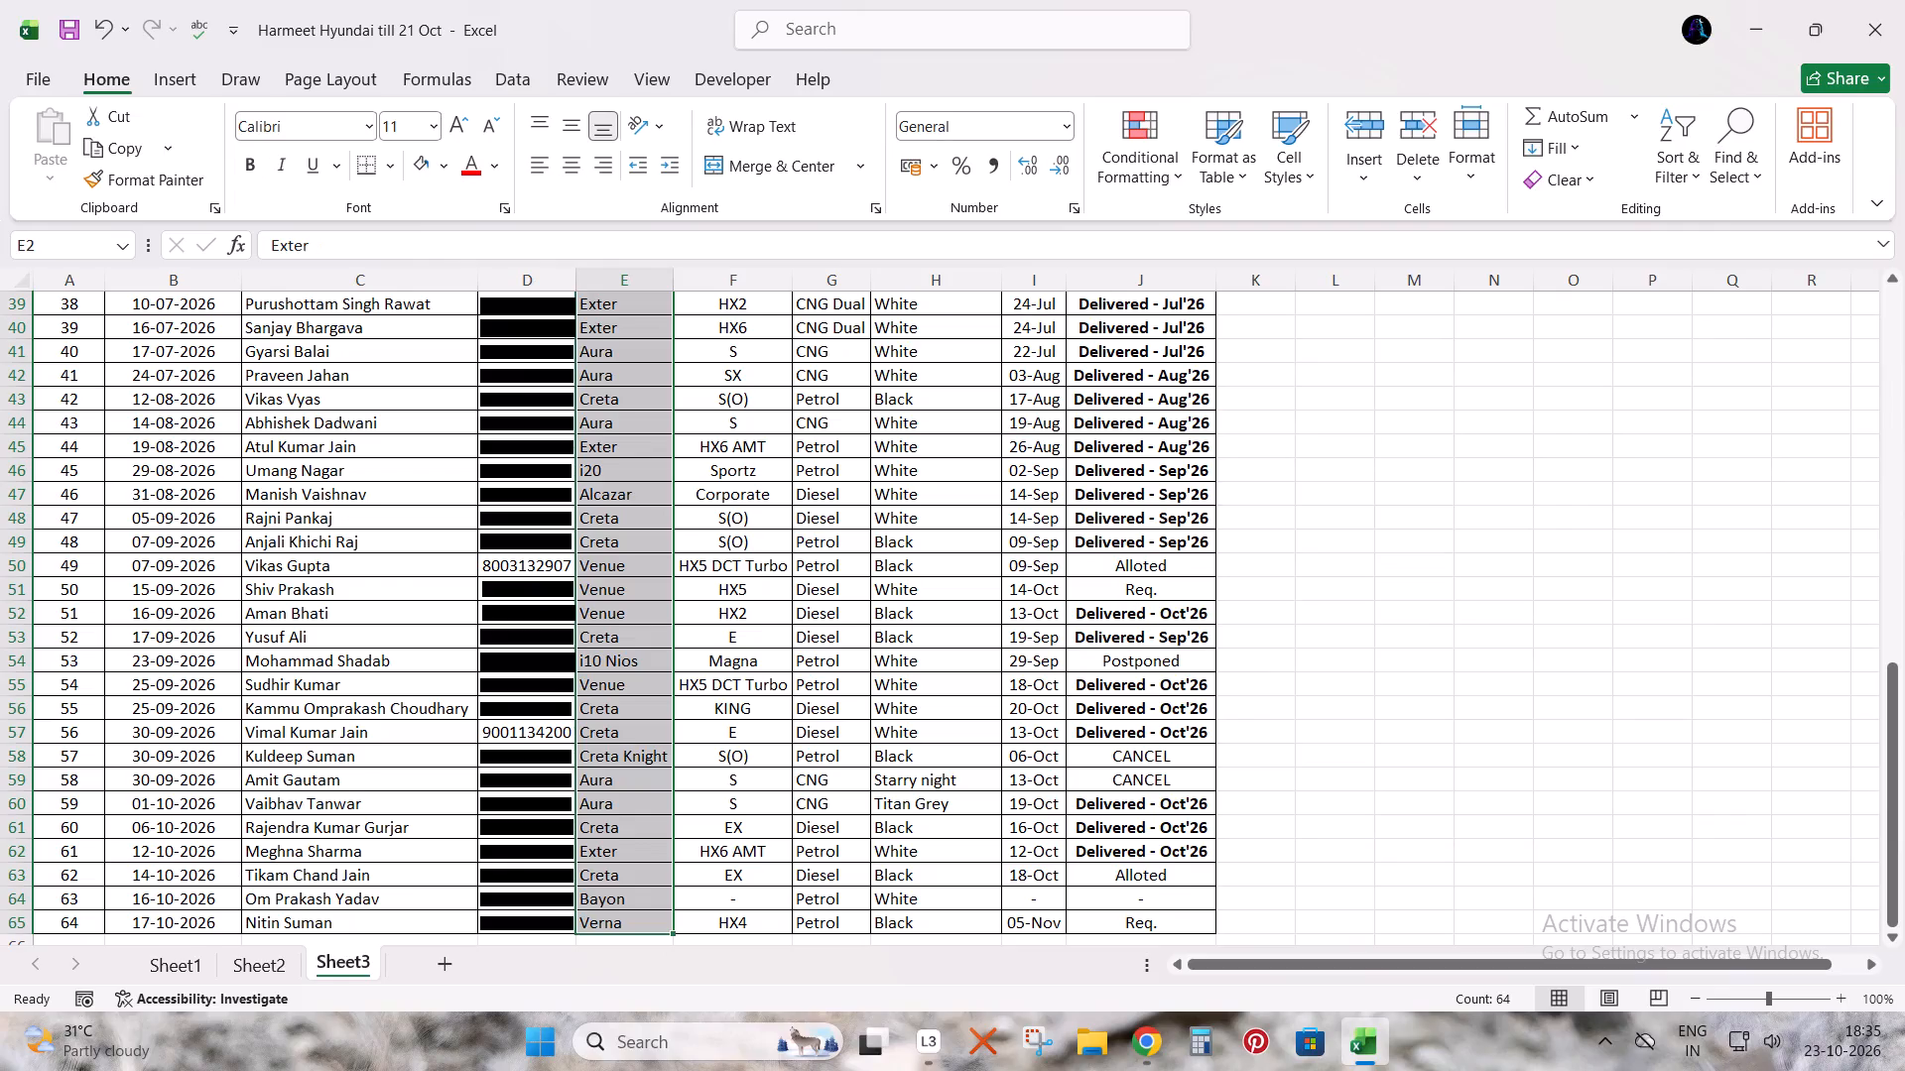
# Filter the Allocation column to exclude the CANCEL and Postponed bookings.
pyautogui.hotkey('ctrl', 'Up')
pyautogui.press('Right')
pyautogui.press('Right')
pyautogui.press('Right')
pyautogui.press('Right')
pyautogui.press('Right')
pyautogui.hotkey('alt', 'Down')
pyautogui.press('Down')
pyautogui.press('Down')
pyautogui.press('Down')
pyautogui.press('Down')
pyautogui.press('Down')
pyautogui.press('Down')
pyautogui.press('Down')
pyautogui.press('Down')
pyautogui.press('Down')
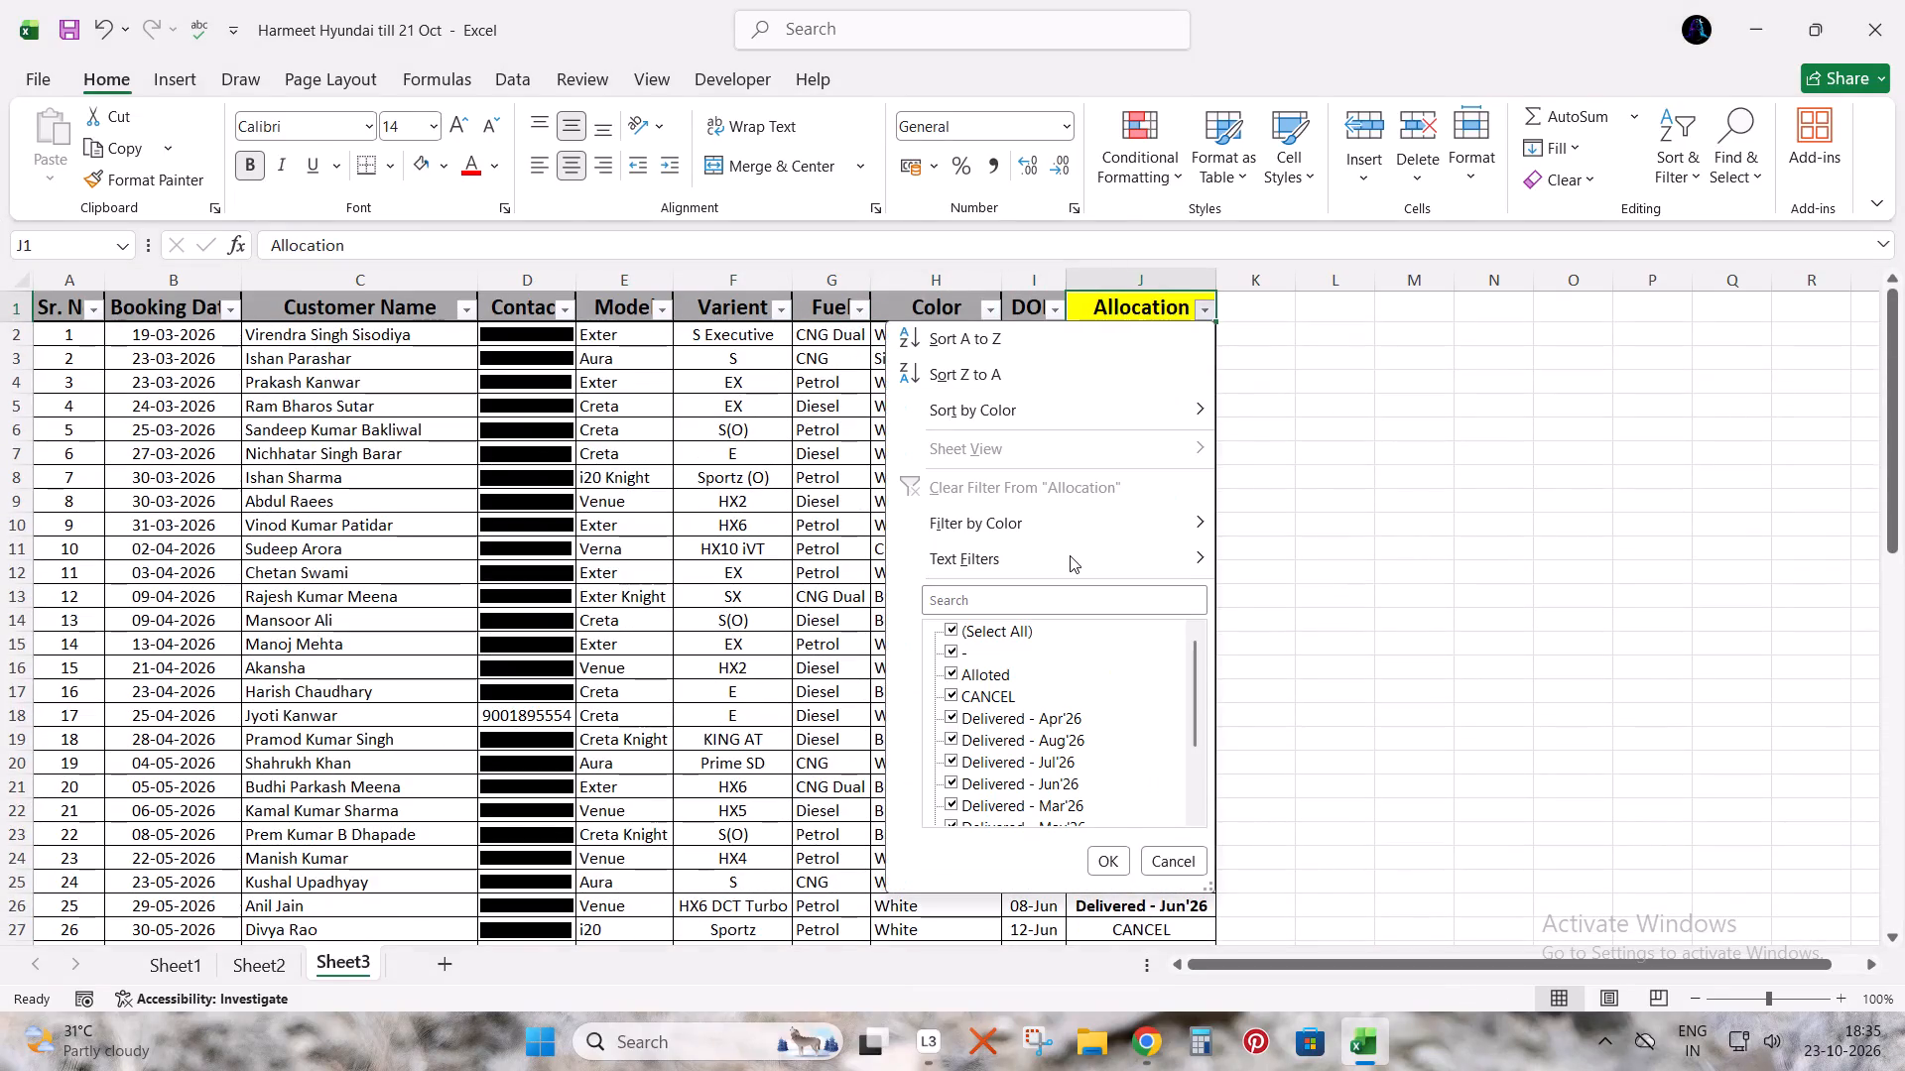
pyautogui.press('Down')
pyautogui.press('Down')
pyautogui.press('Down')
pyautogui.press('space')
pyautogui.press('Down')
pyautogui.press('Down')
pyautogui.press('Down')
pyautogui.press('Down')
pyautogui.press('Down')
pyautogui.press('Down')
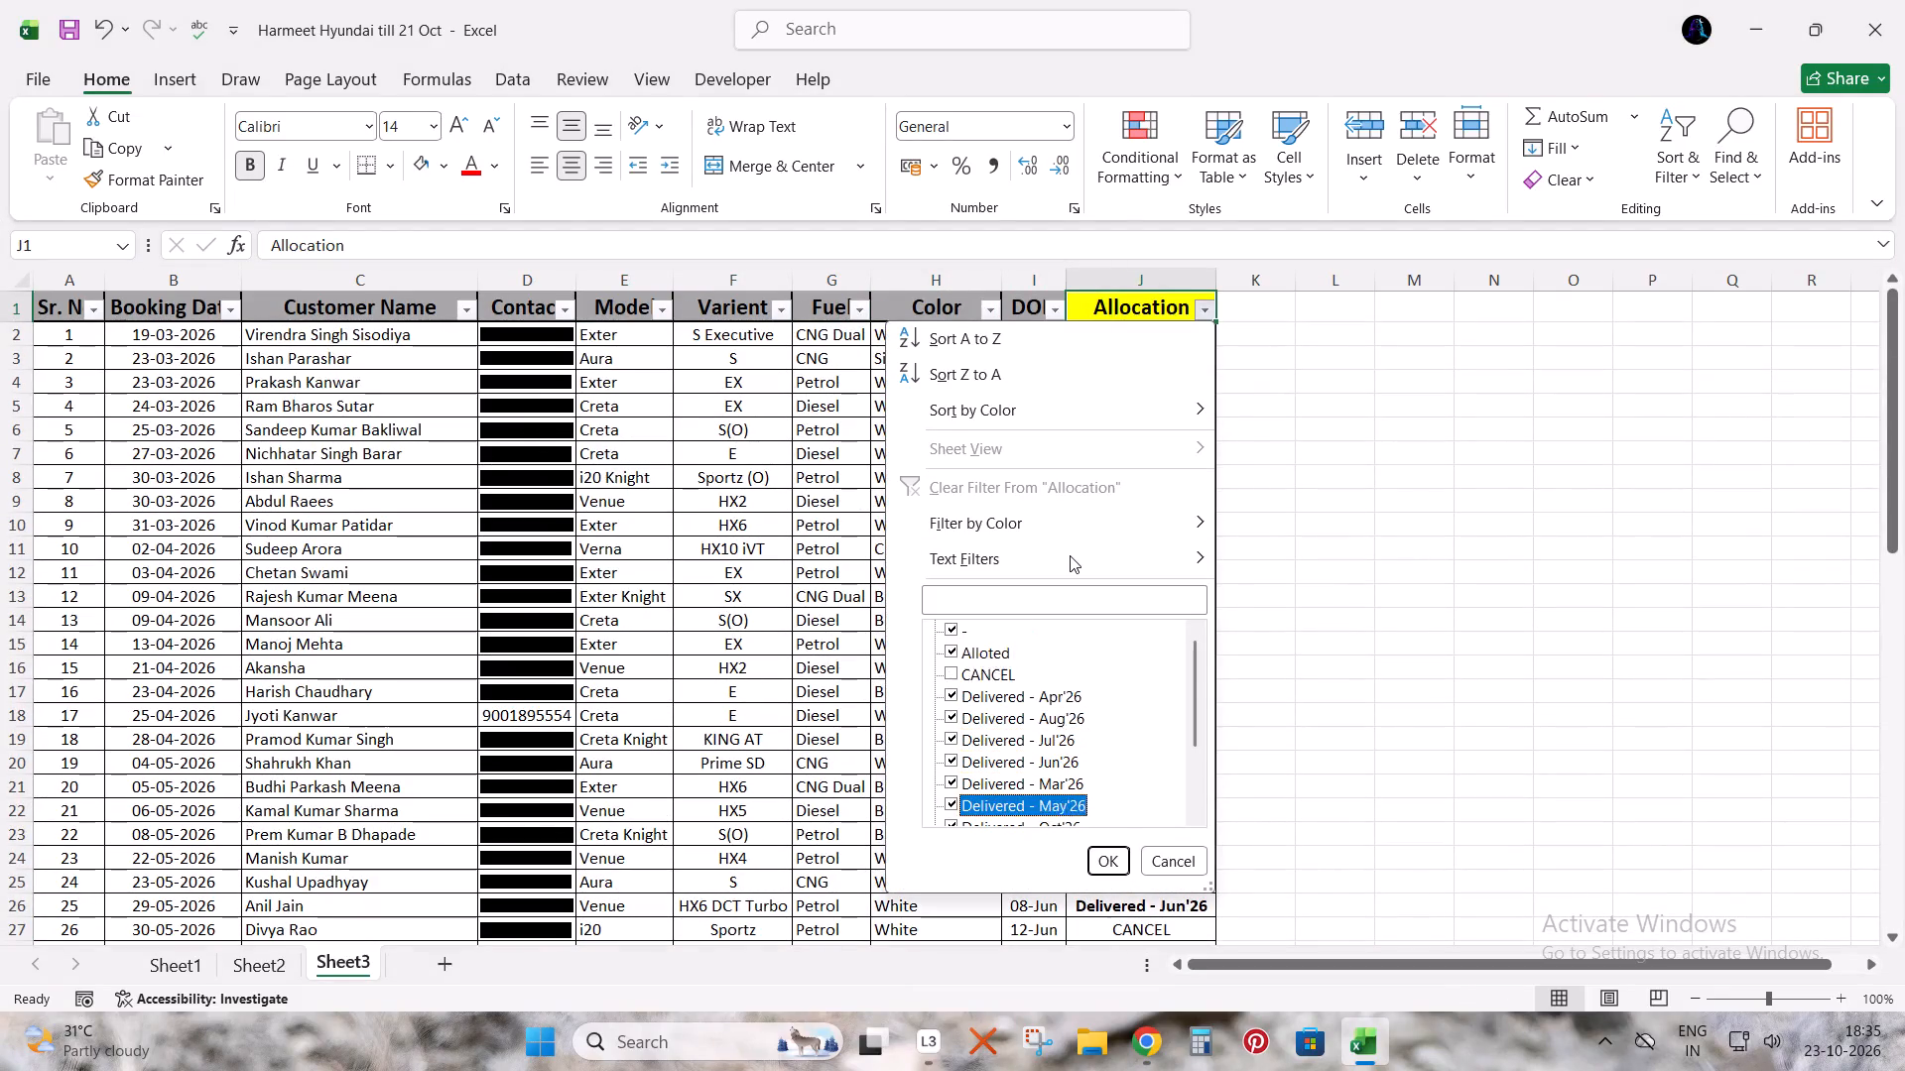
pyautogui.press('Down')
pyautogui.press('Down')
pyautogui.press('Down')
pyautogui.press('Down')
pyautogui.press('Up')
pyautogui.press('space')
pyautogui.press('Return')
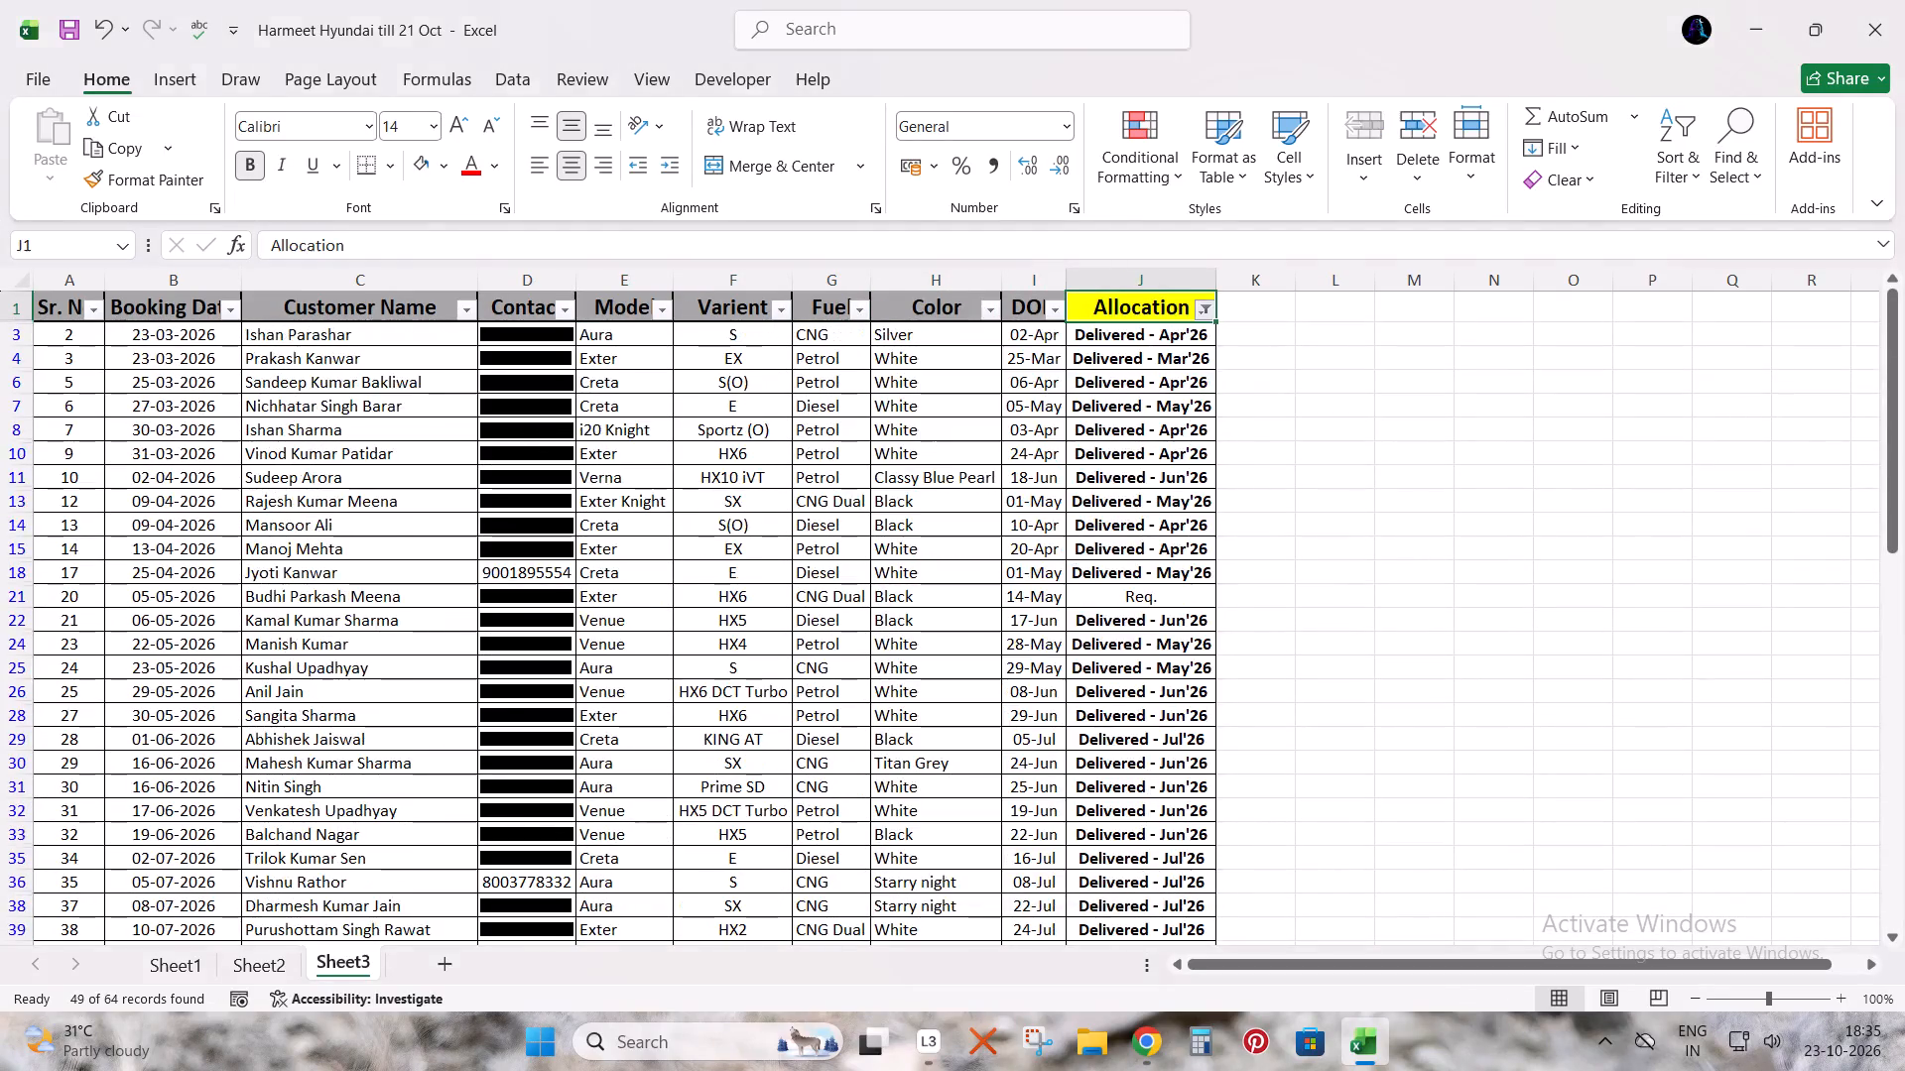
# Select the filtered Allocation entries to check their count, and remove the filters from the table.
pyautogui.press('Down')
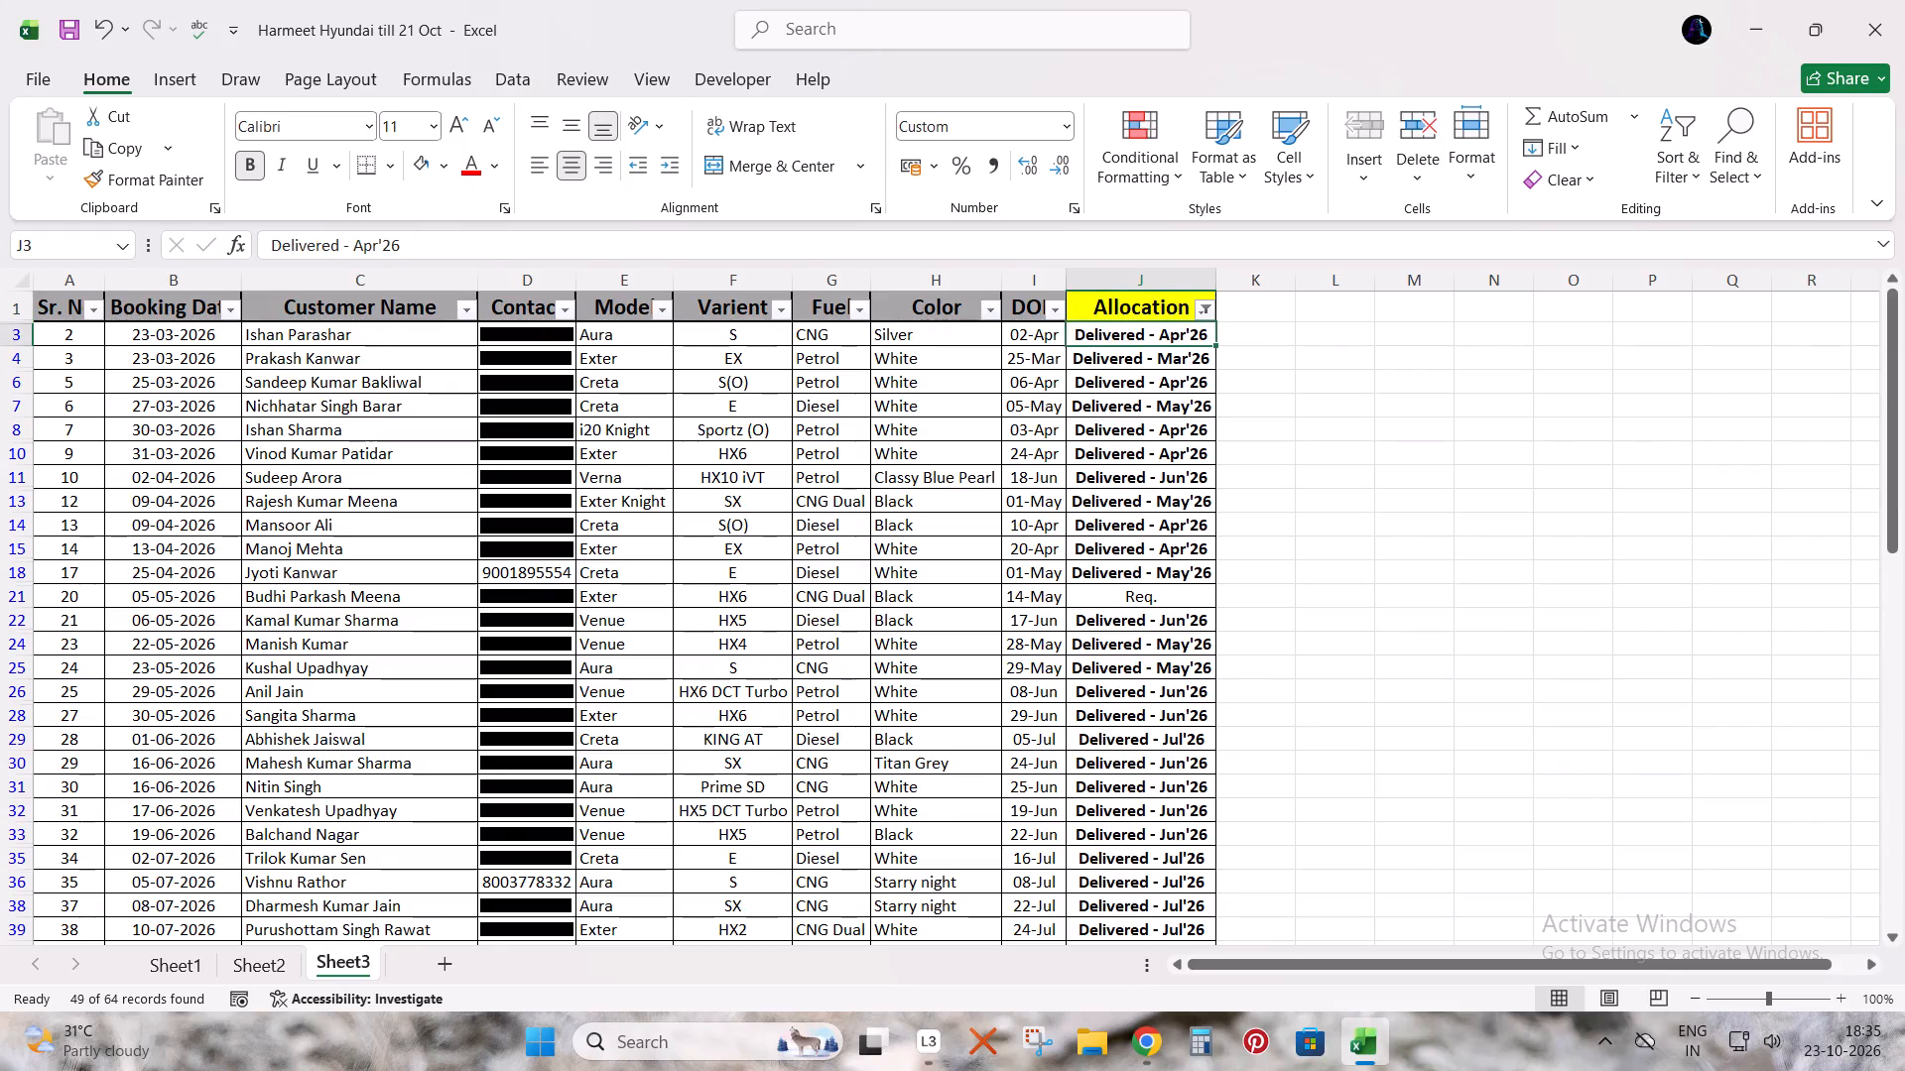
pyautogui.press('Up')
pyautogui.hotkey('ctrl', 'shift', 'Down')
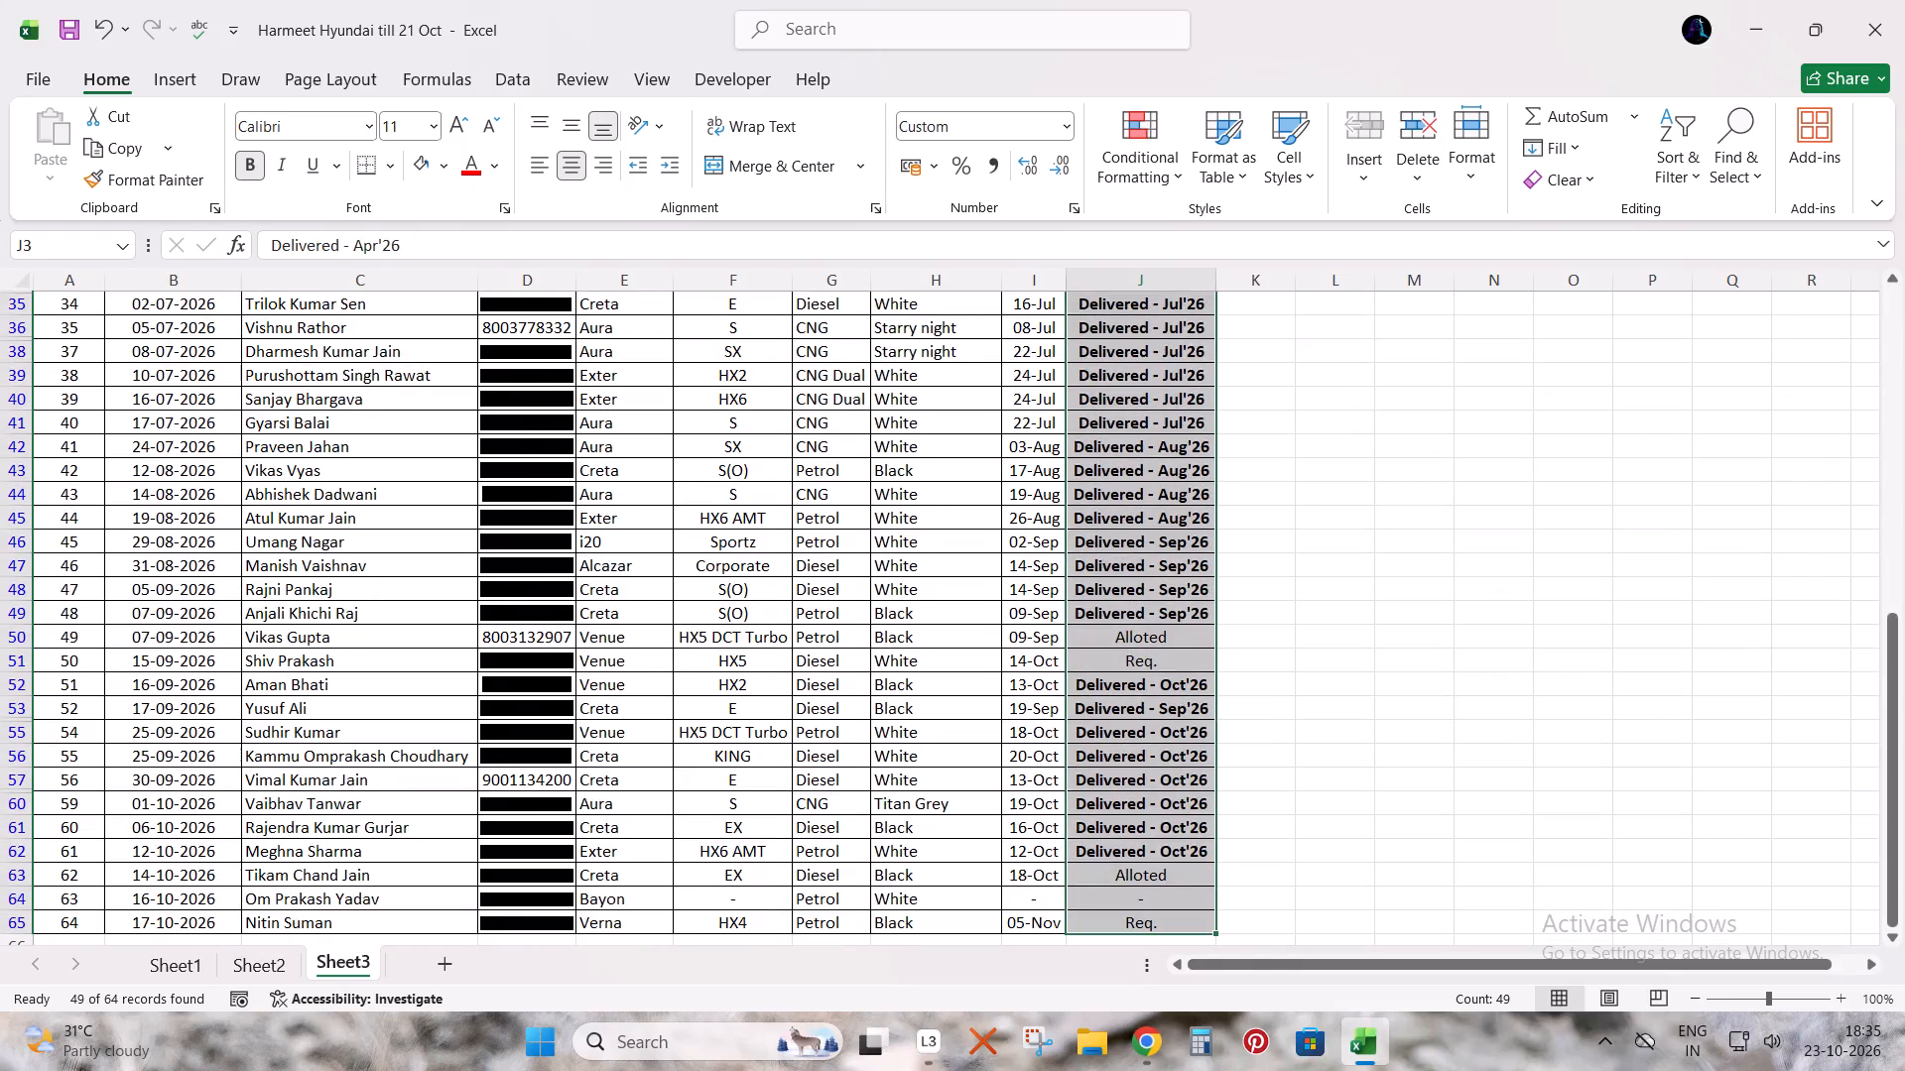
pyautogui.hotkey('ctrl', 'Up')
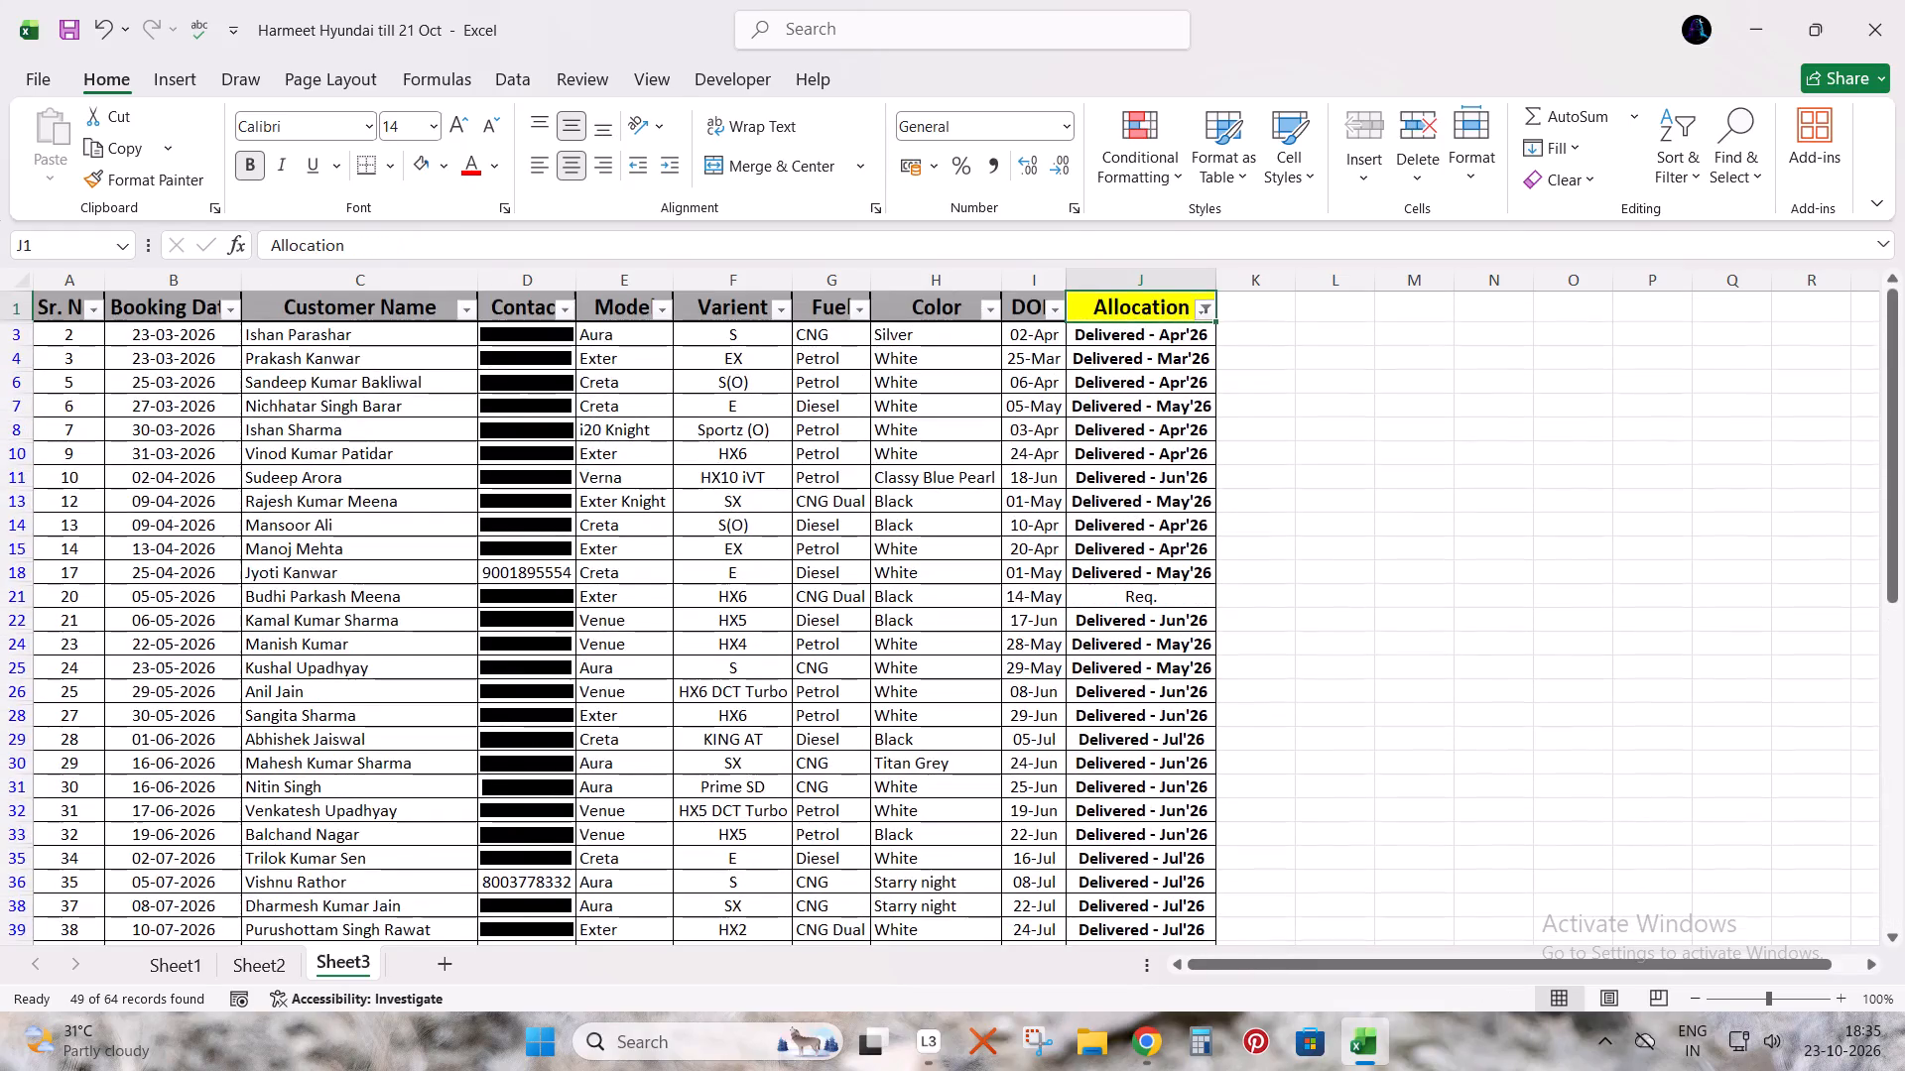
pyautogui.hotkey('ctrl', 'shift', 'l')
# Save the workbook with the unfiltered booking list and A2 selected.
pyautogui.hotkey('ctrl', 'Left')
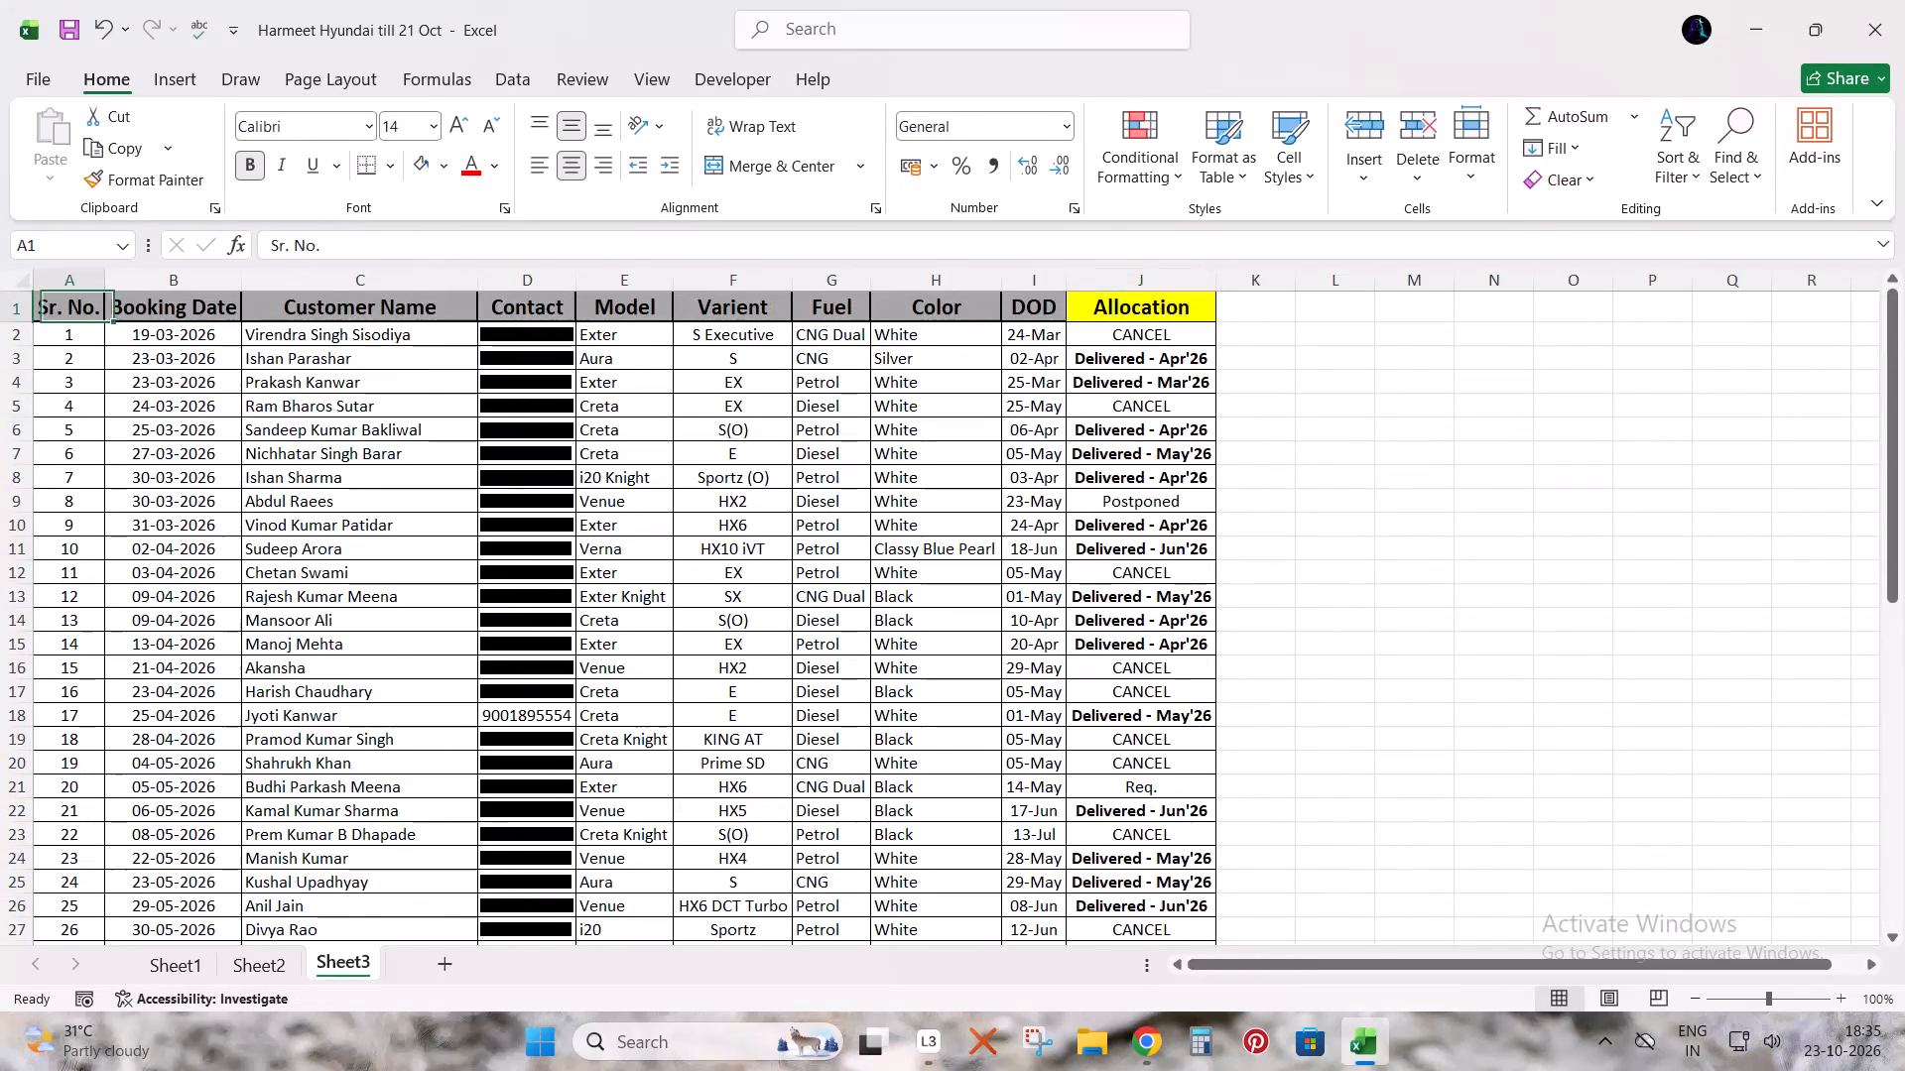
pyautogui.press('Down')
pyautogui.hotkey('ctrl', 's')
# Examine the booking list from the first to the last row and check the count of Booking Date entries.
pyautogui.scroll(-2, 778, 602)
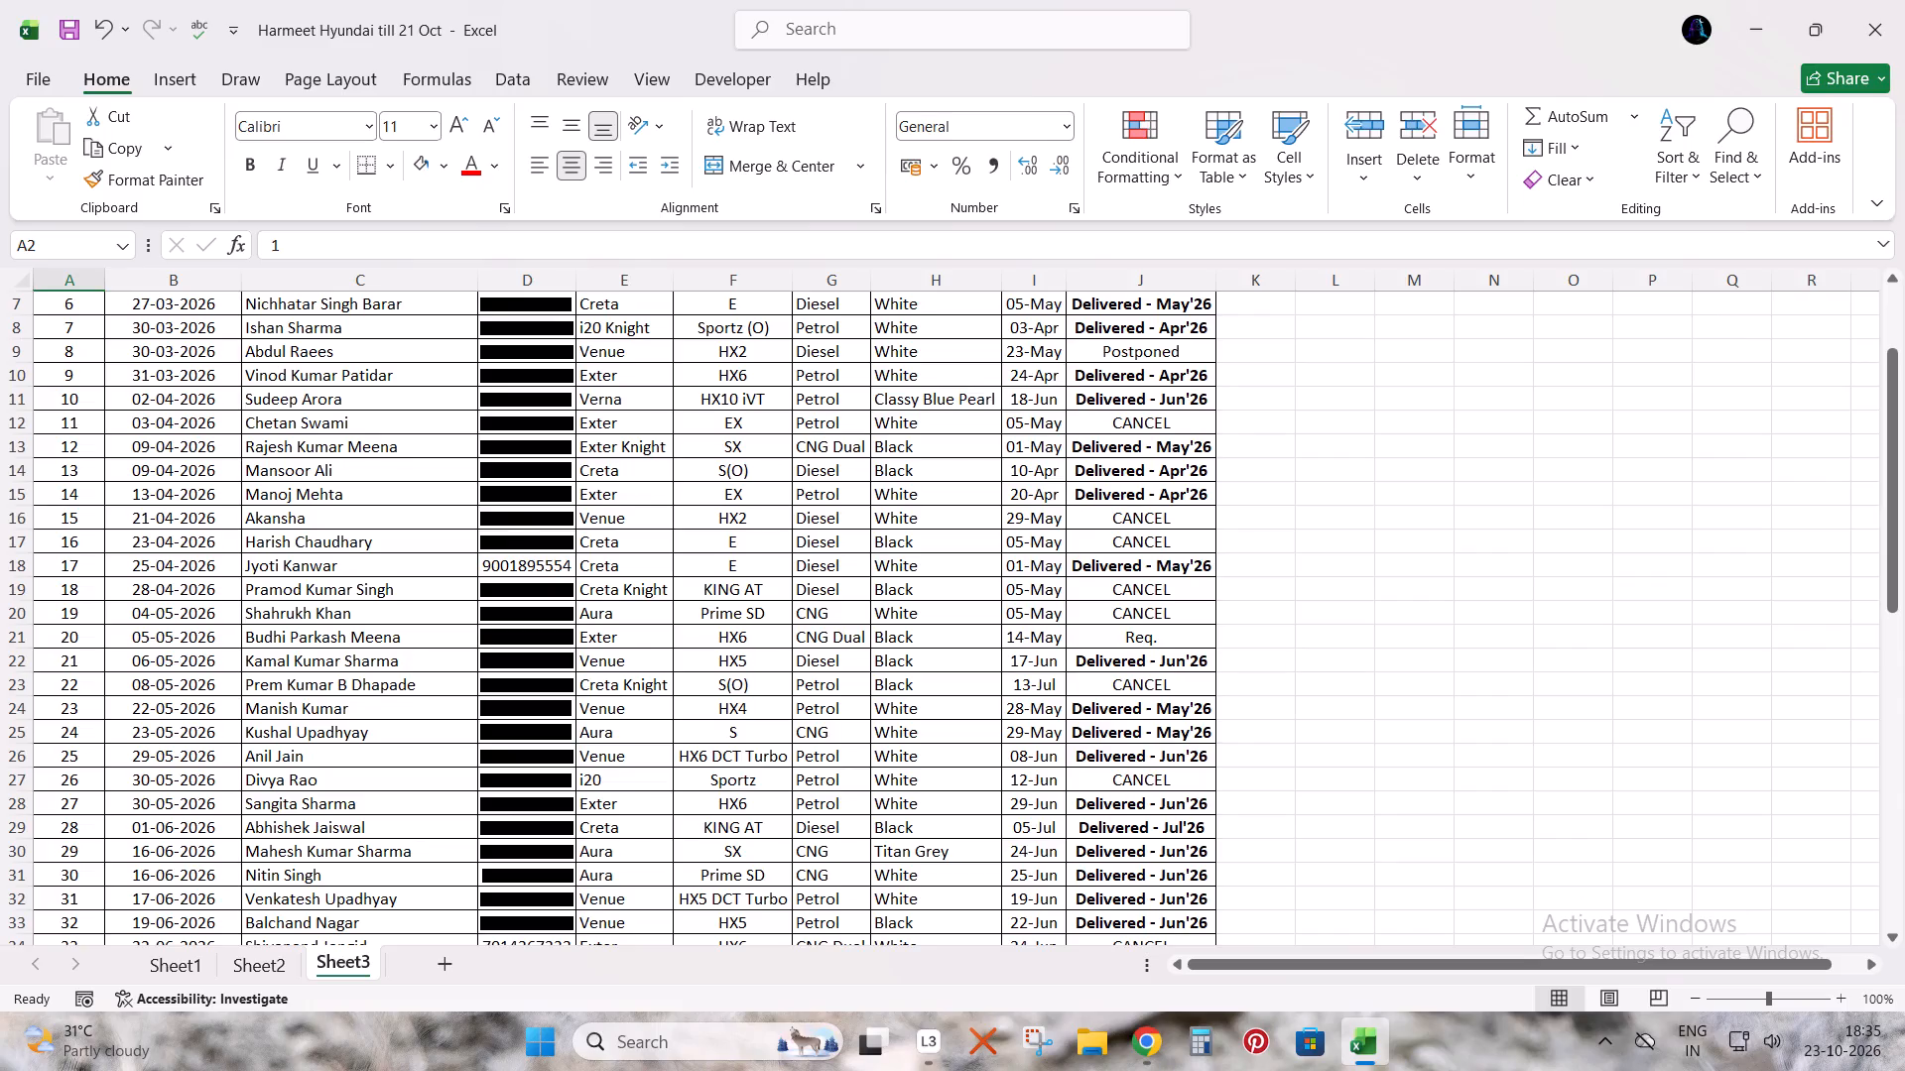
pyautogui.scroll(5, 760, 603)
pyautogui.scroll(-3, 758, 603)
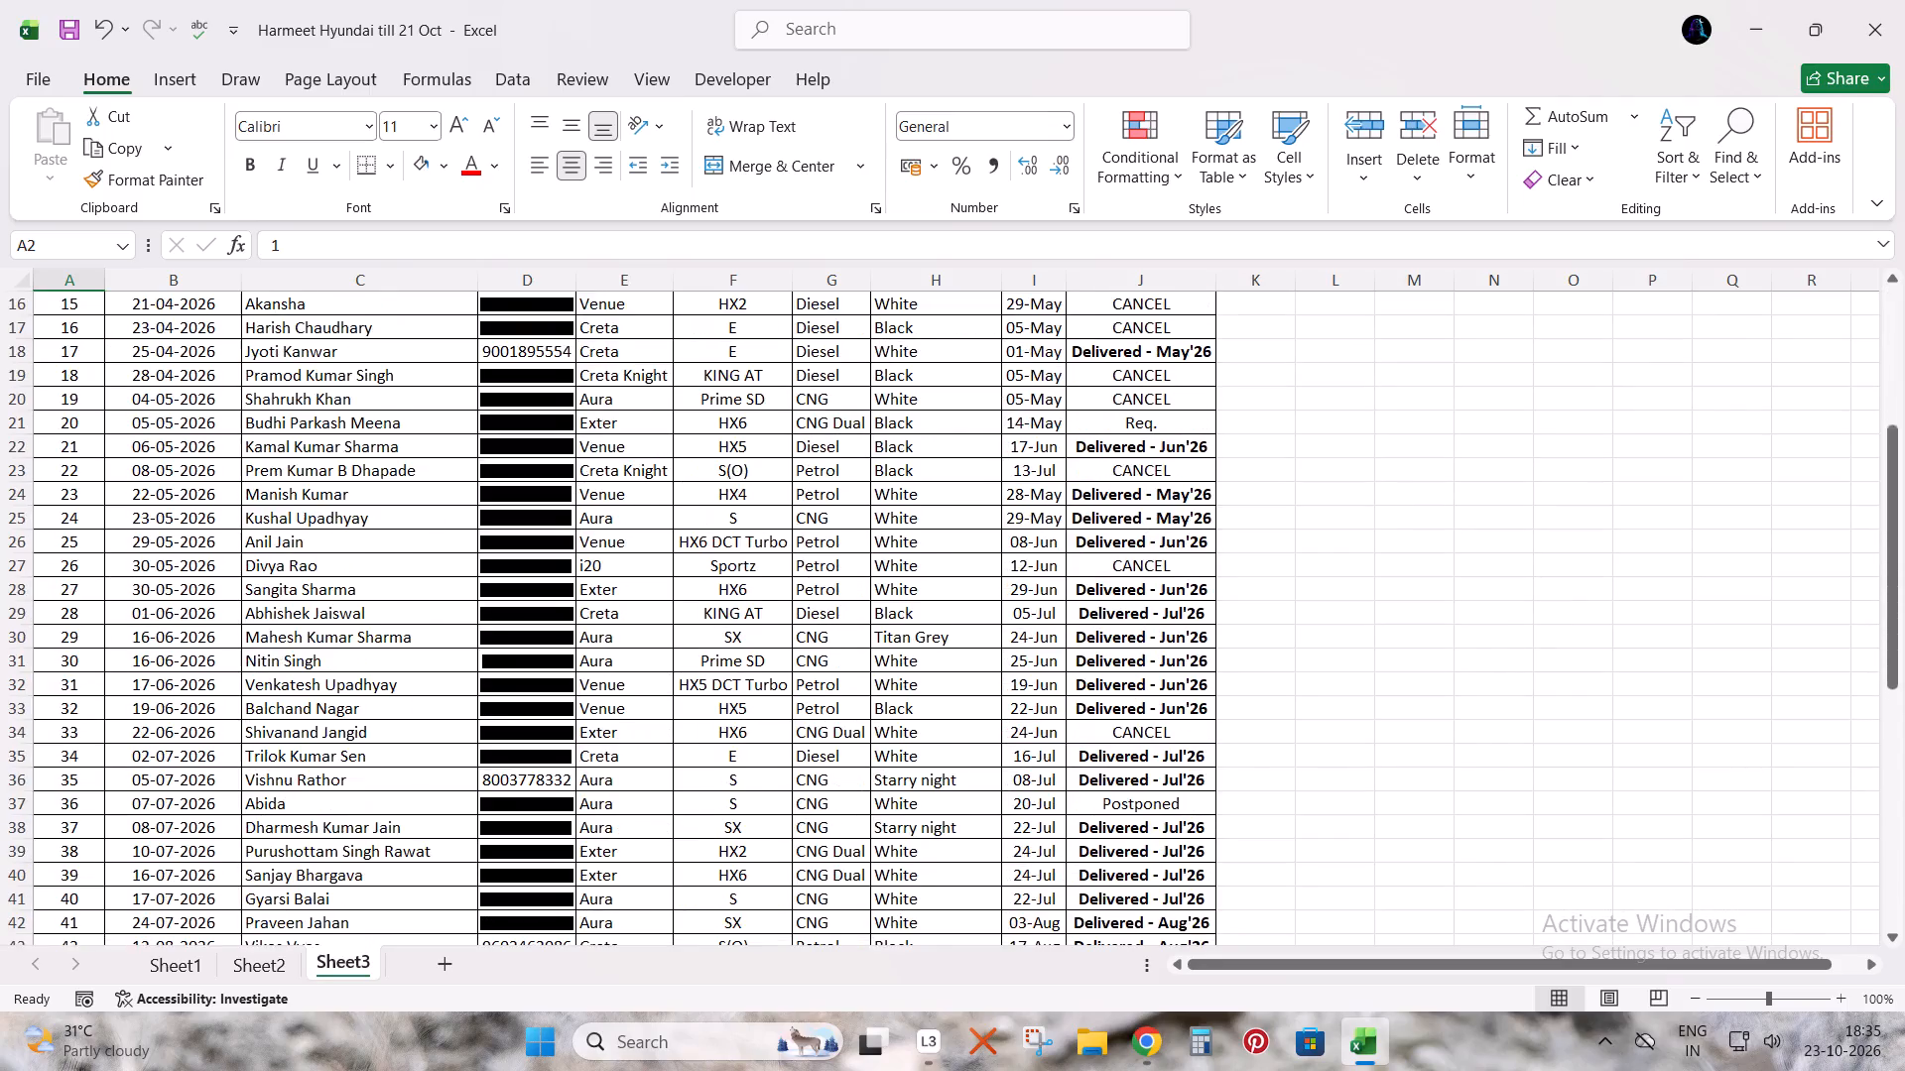
pyautogui.scroll(-11, 757, 607)
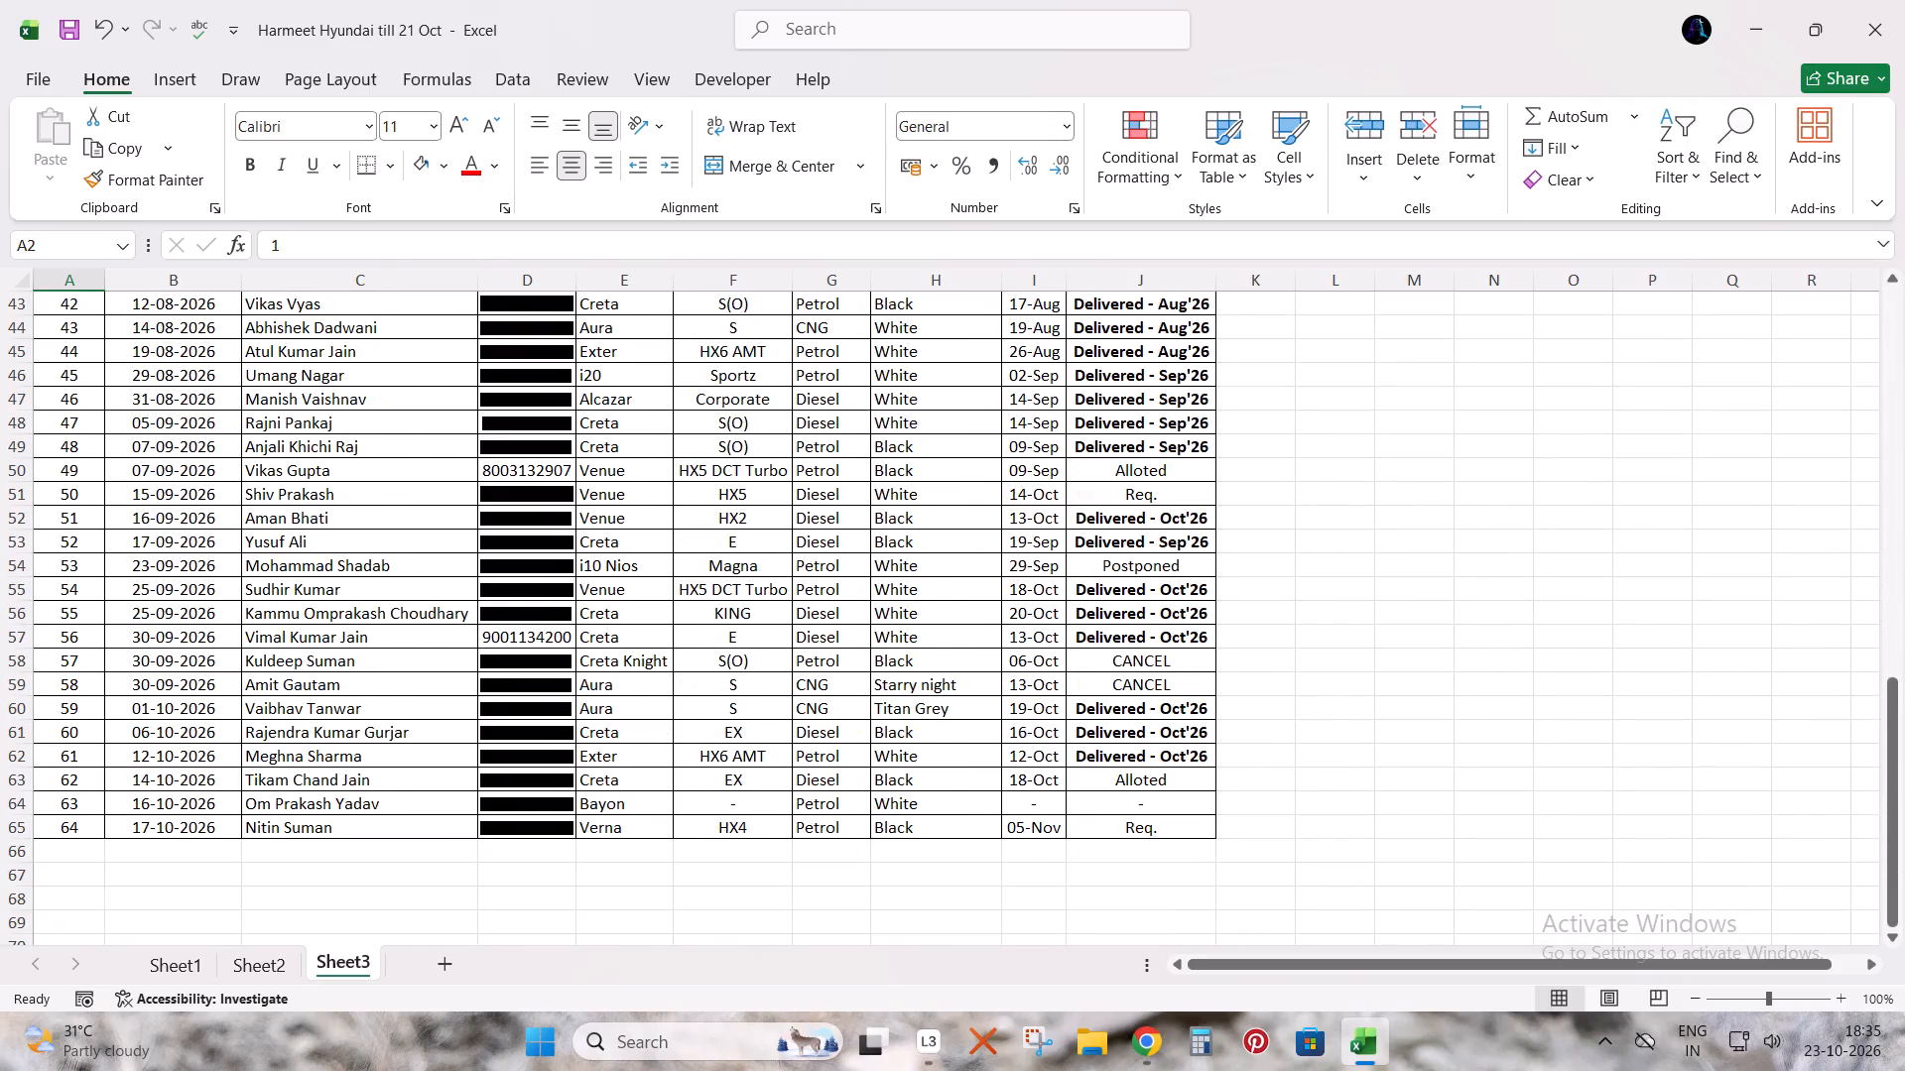
pyautogui.click(429, 609)
pyautogui.hotkey('ctrl', 'Up')
pyautogui.hotkey('ctrl', 'Left')
pyautogui.press('Down')
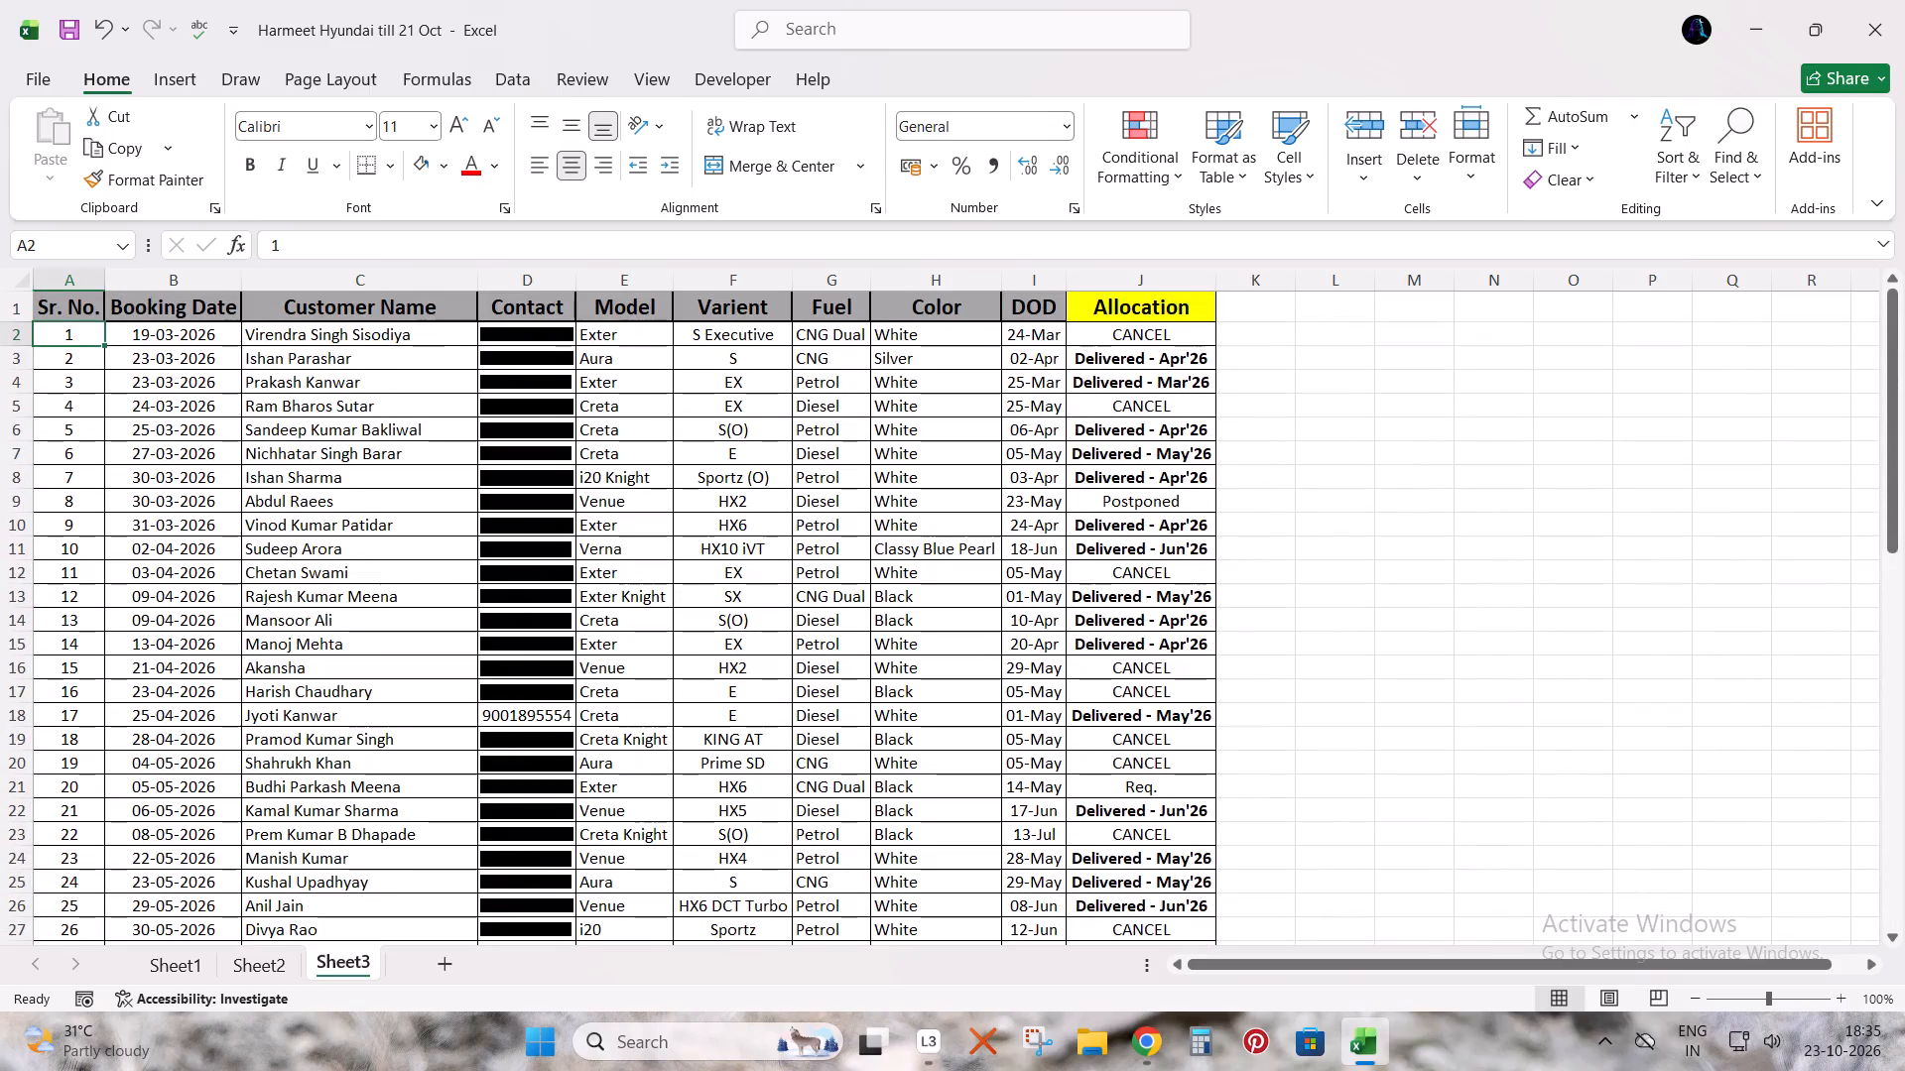
pyautogui.press('Right')
pyautogui.press('Up')
pyautogui.press('Down')
pyautogui.hotkey('ctrl', 'shift', 'Down')
pyautogui.hotkey('ctrl', 'Up')
pyautogui.hotkey('ctrl', 'Left')
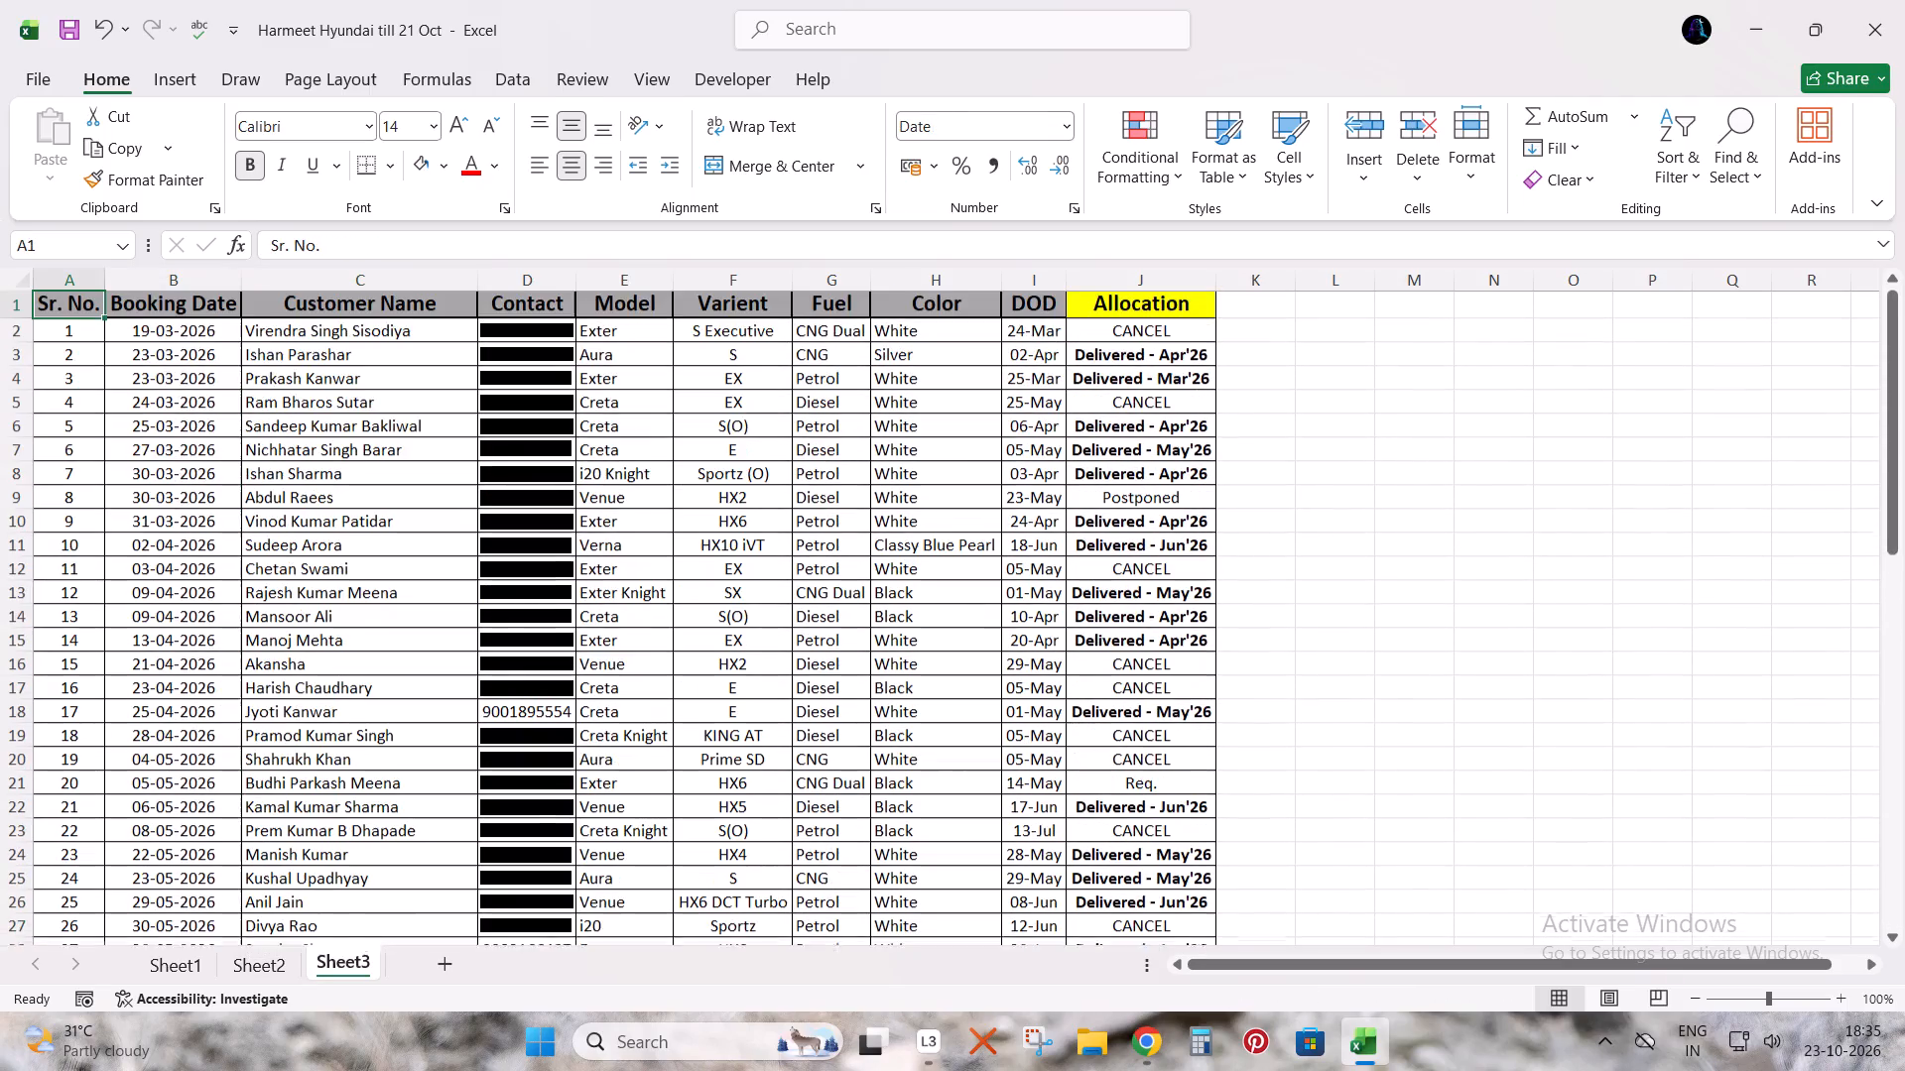
# Save the workbook with the header cell A1 selected.
pyautogui.hotkey('ctrl', 's')
# Review the renumbered booking rows from the header downward, checking their dates, details and allocation statuses.
pyautogui.scroll(-4, 1139, 763)
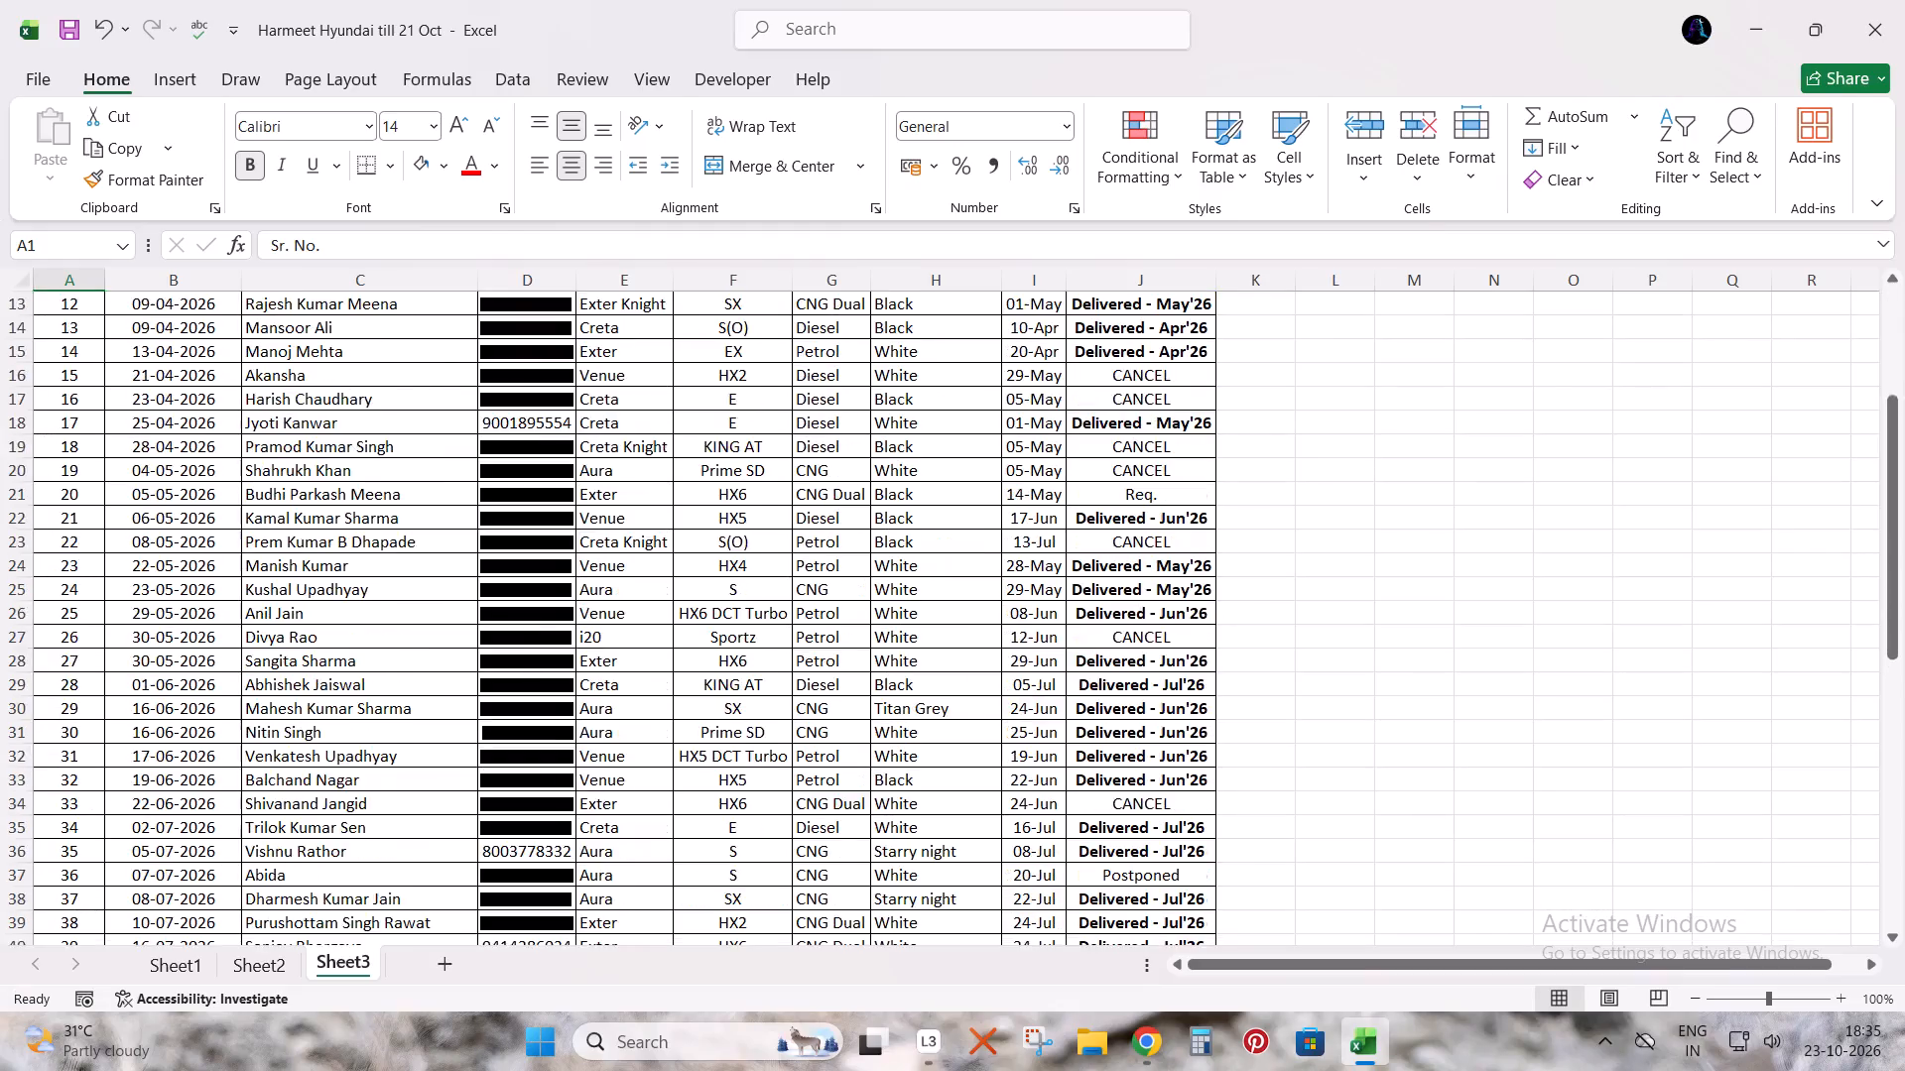
pyautogui.scroll(4, 1037, 761)
pyautogui.scroll(-1, 1037, 761)
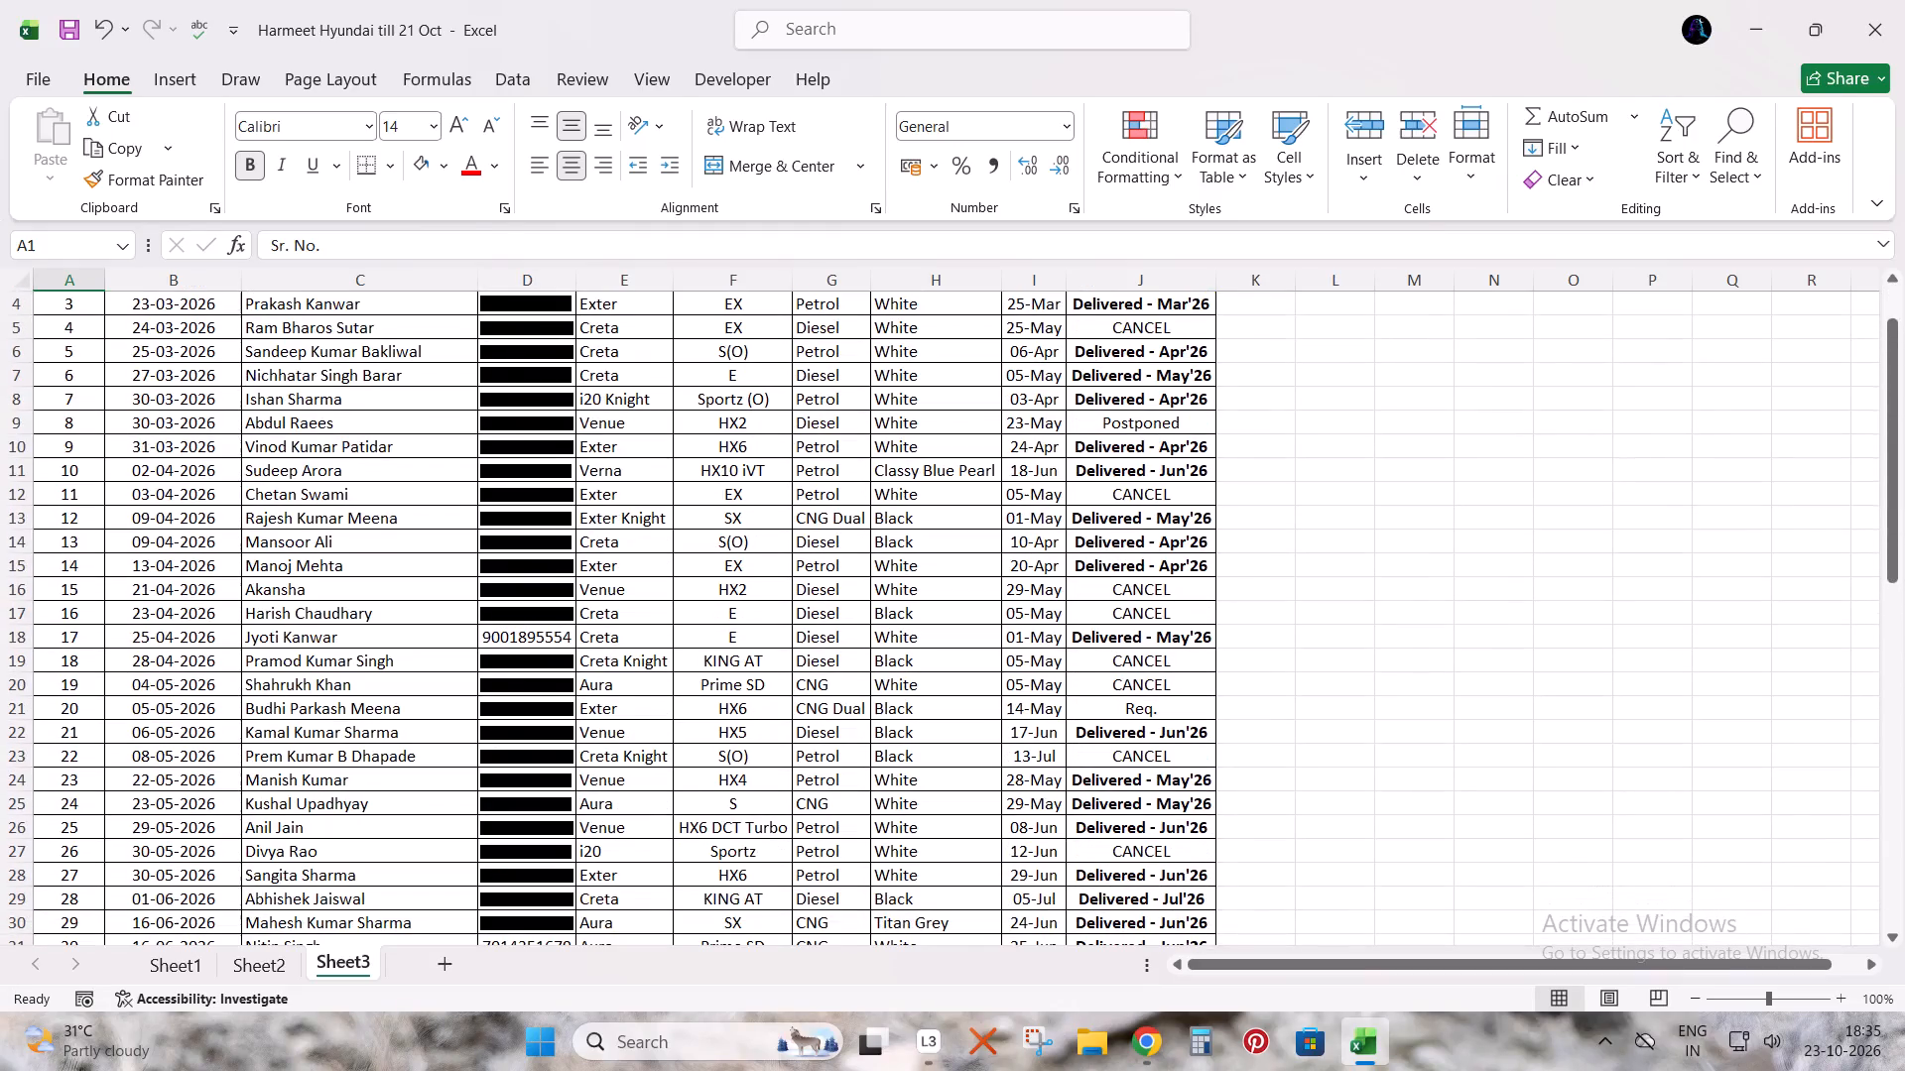
pyautogui.scroll(-3, 1037, 761)
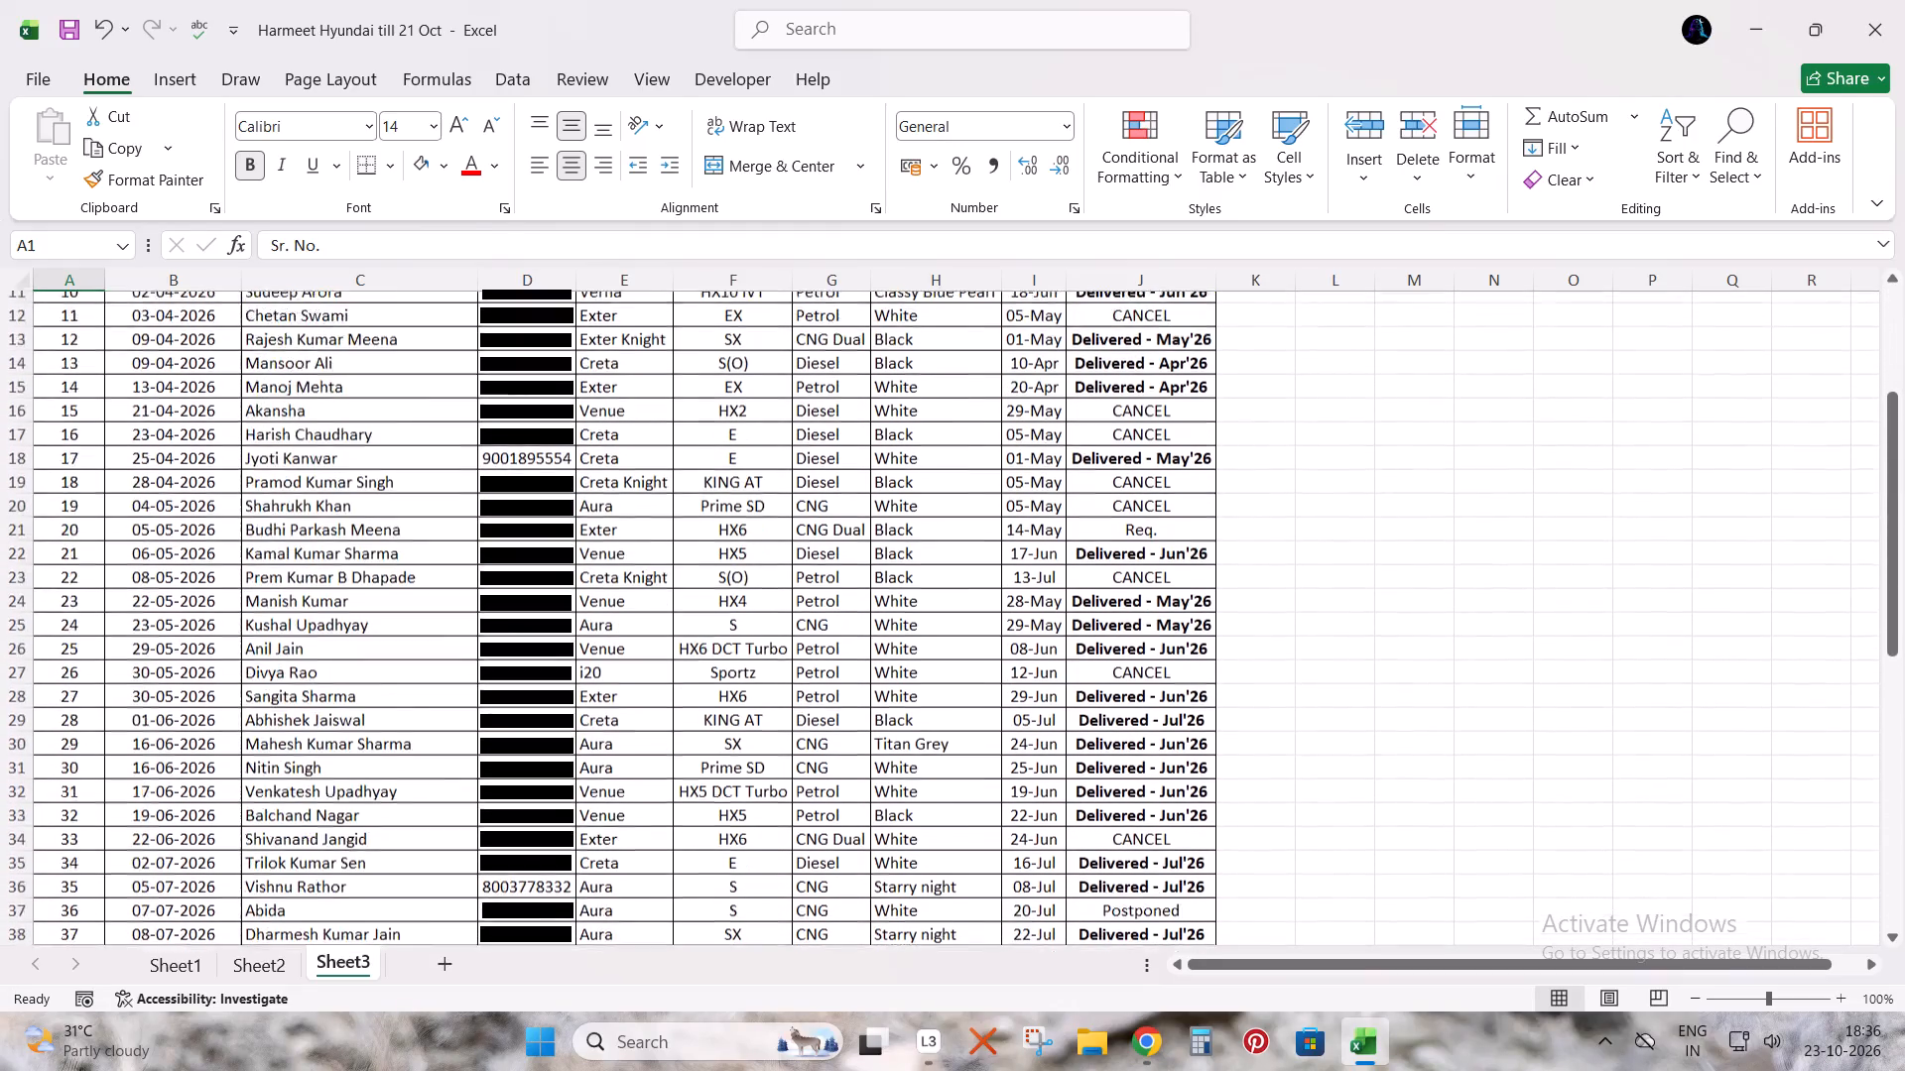
pyautogui.scroll(-3, 1037, 761)
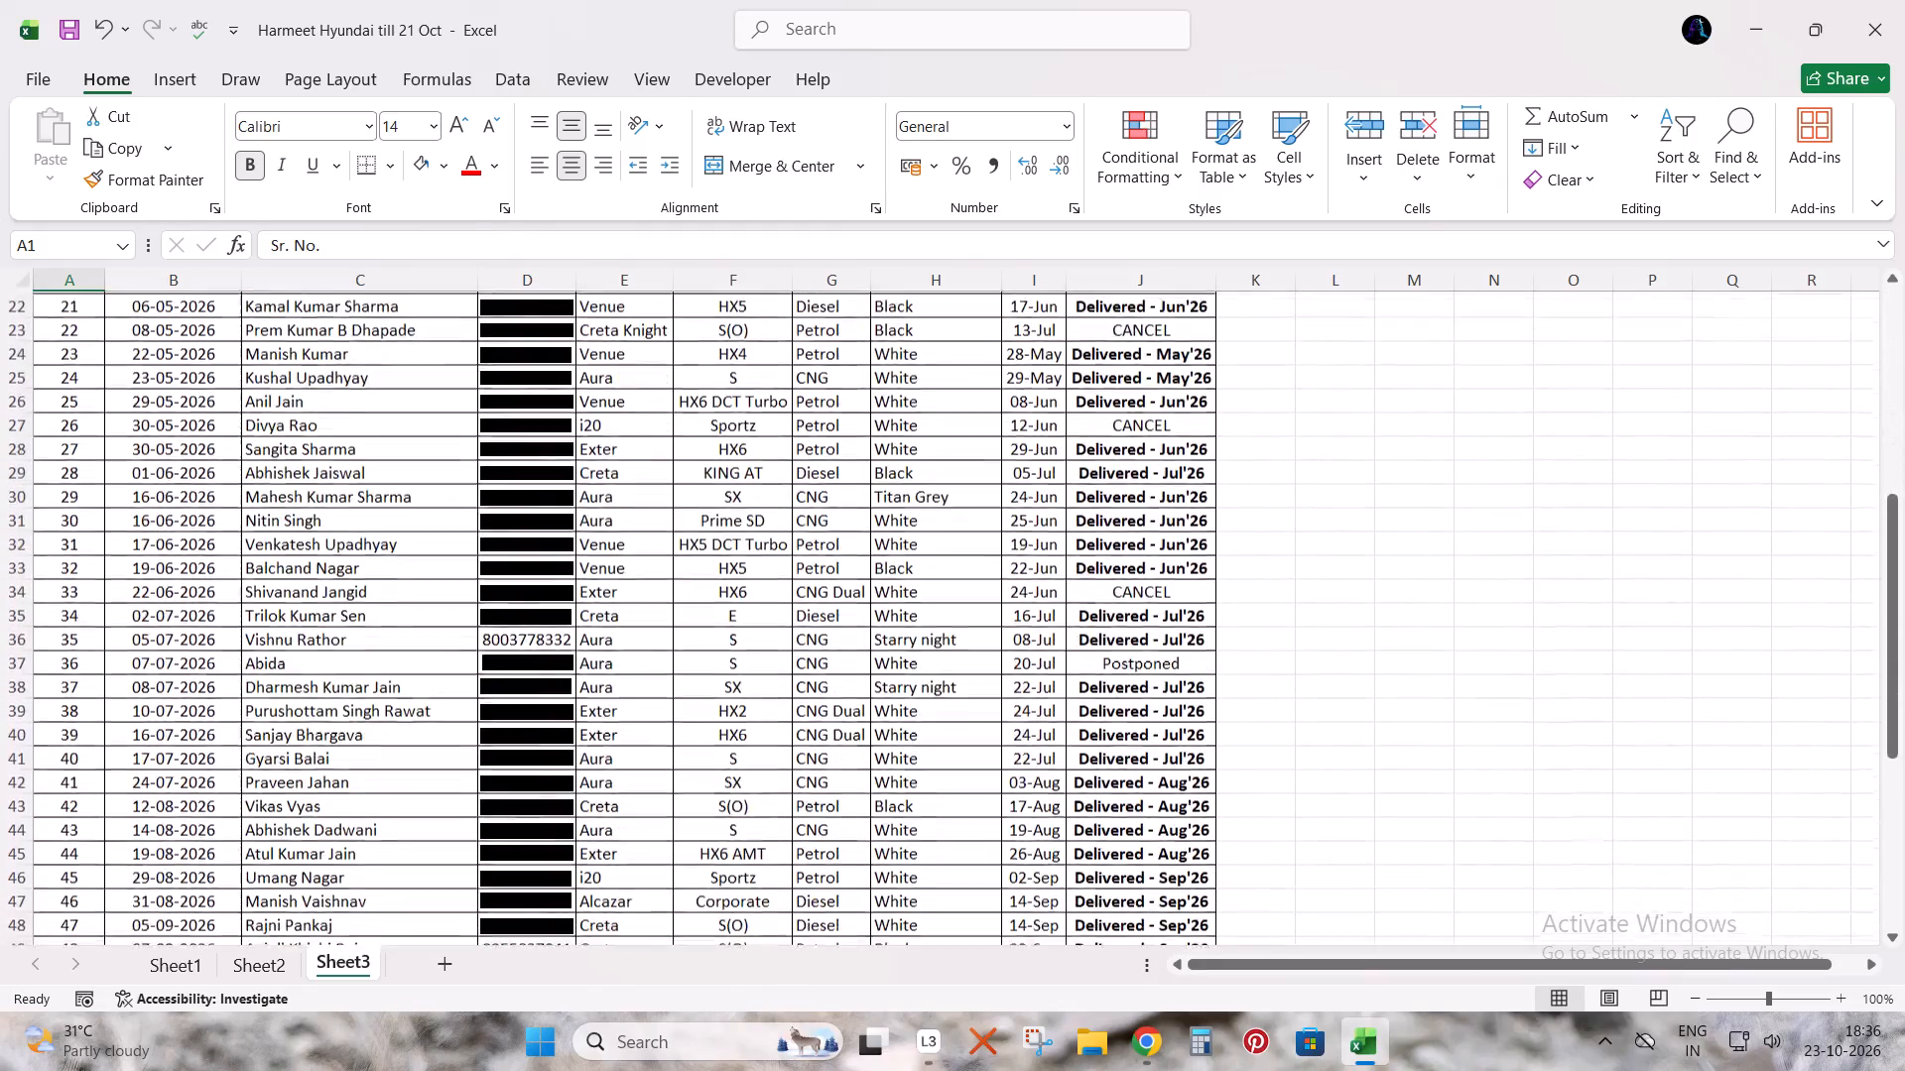
pyautogui.scroll(-3, 1037, 761)
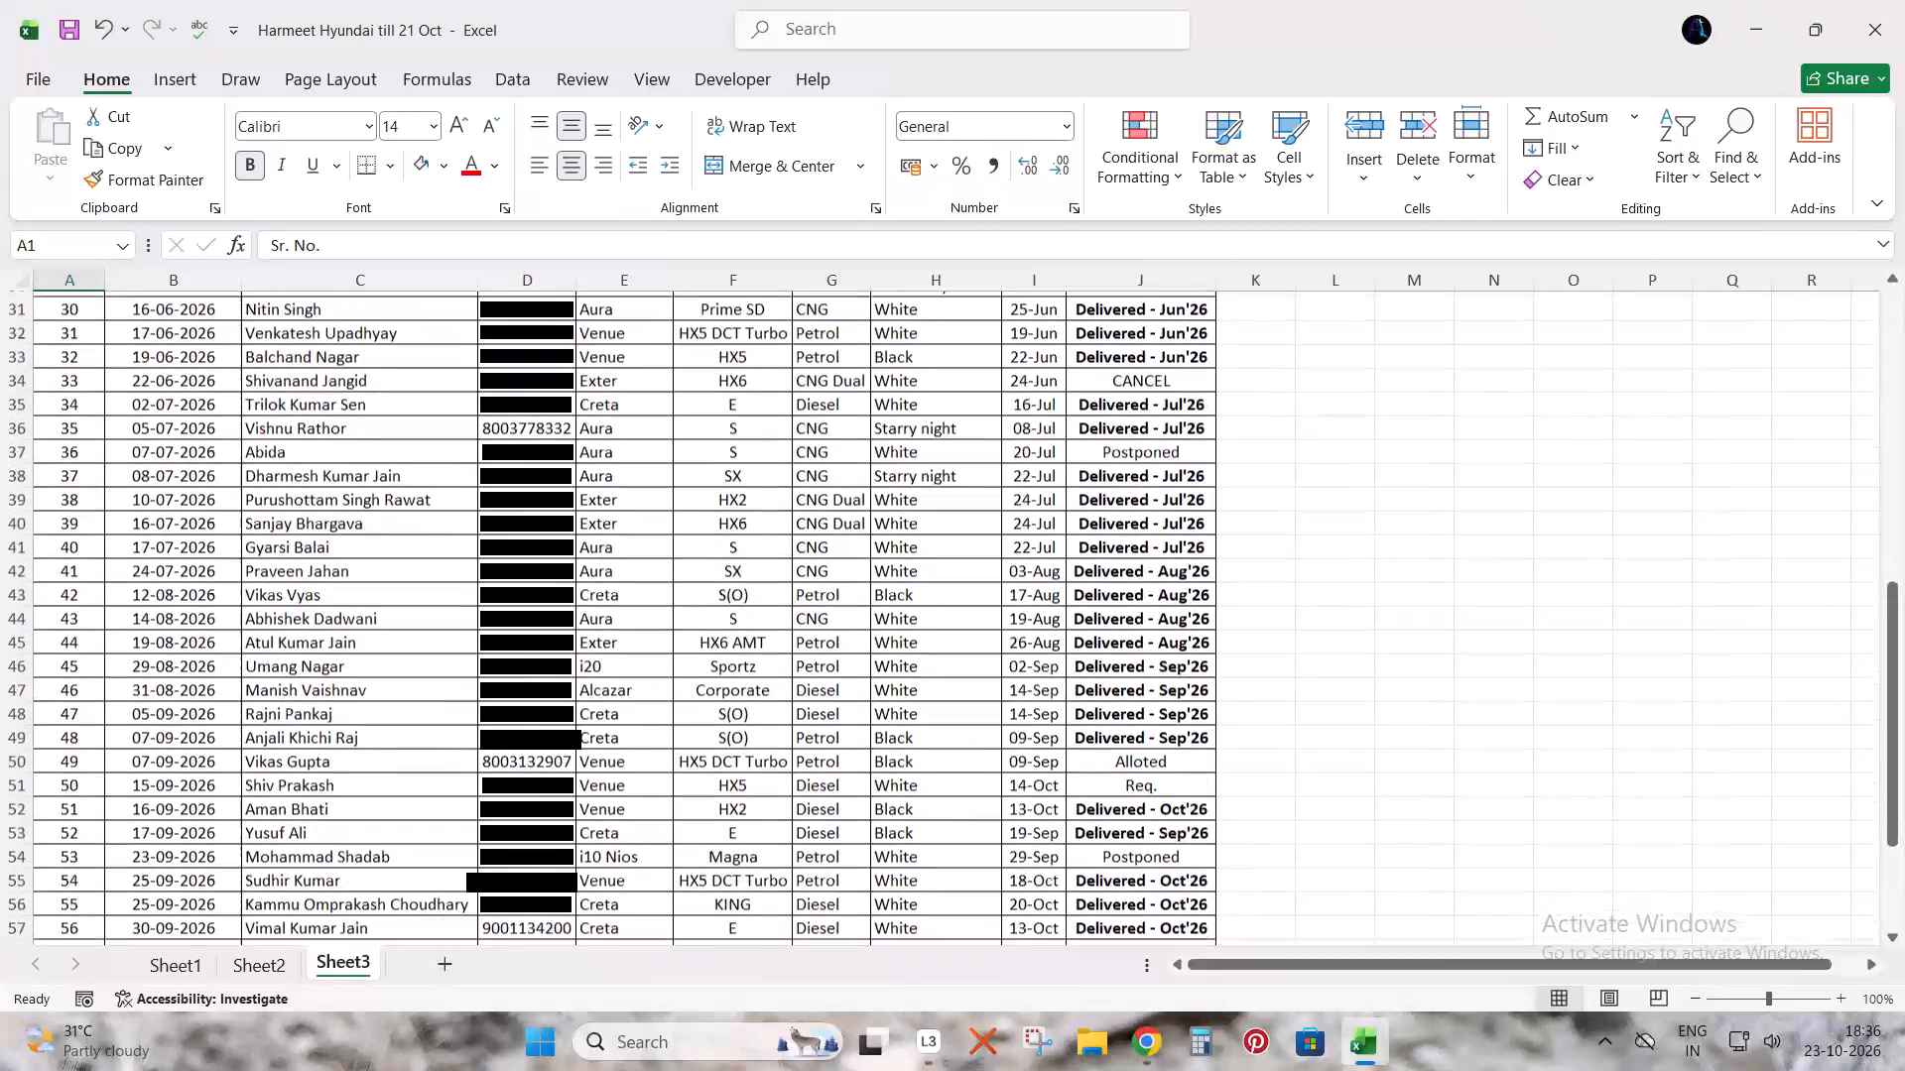
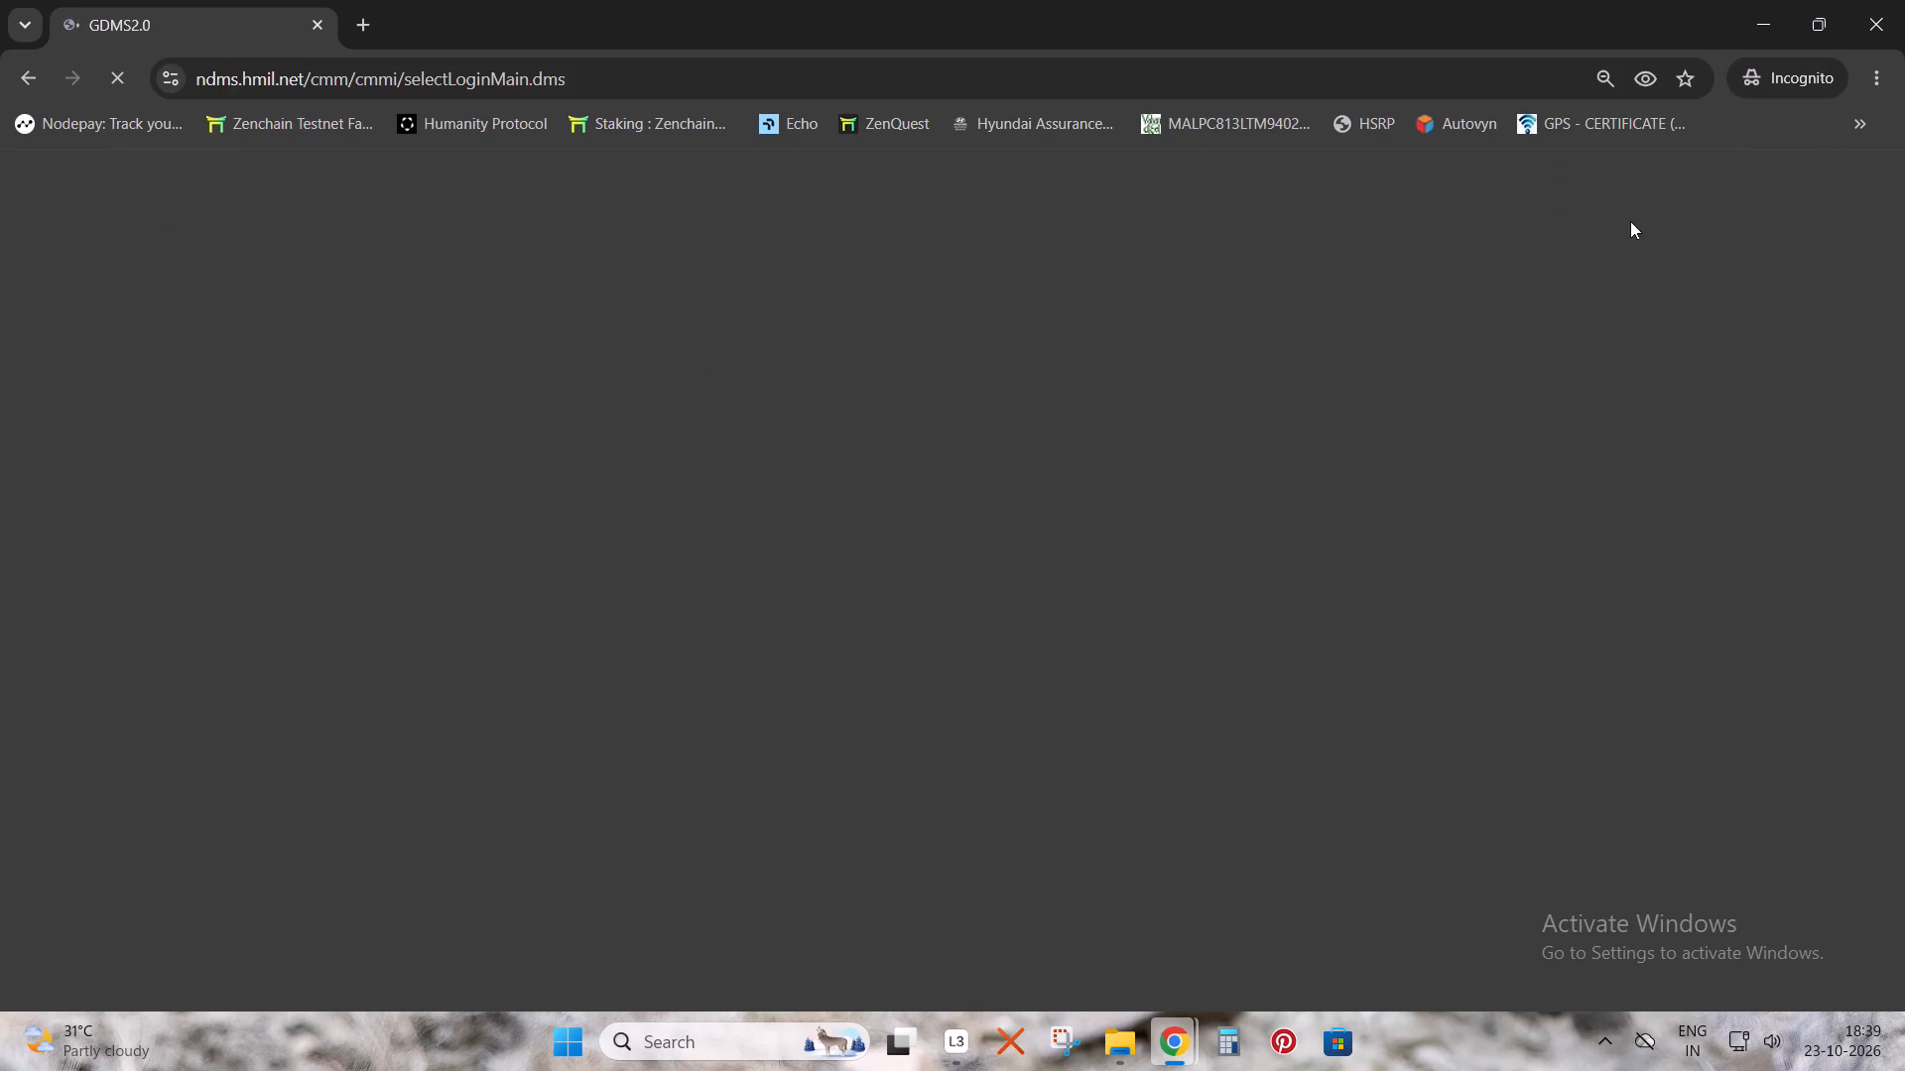
# Close the incognito GDMS window.
pyautogui.click(1904, 0)
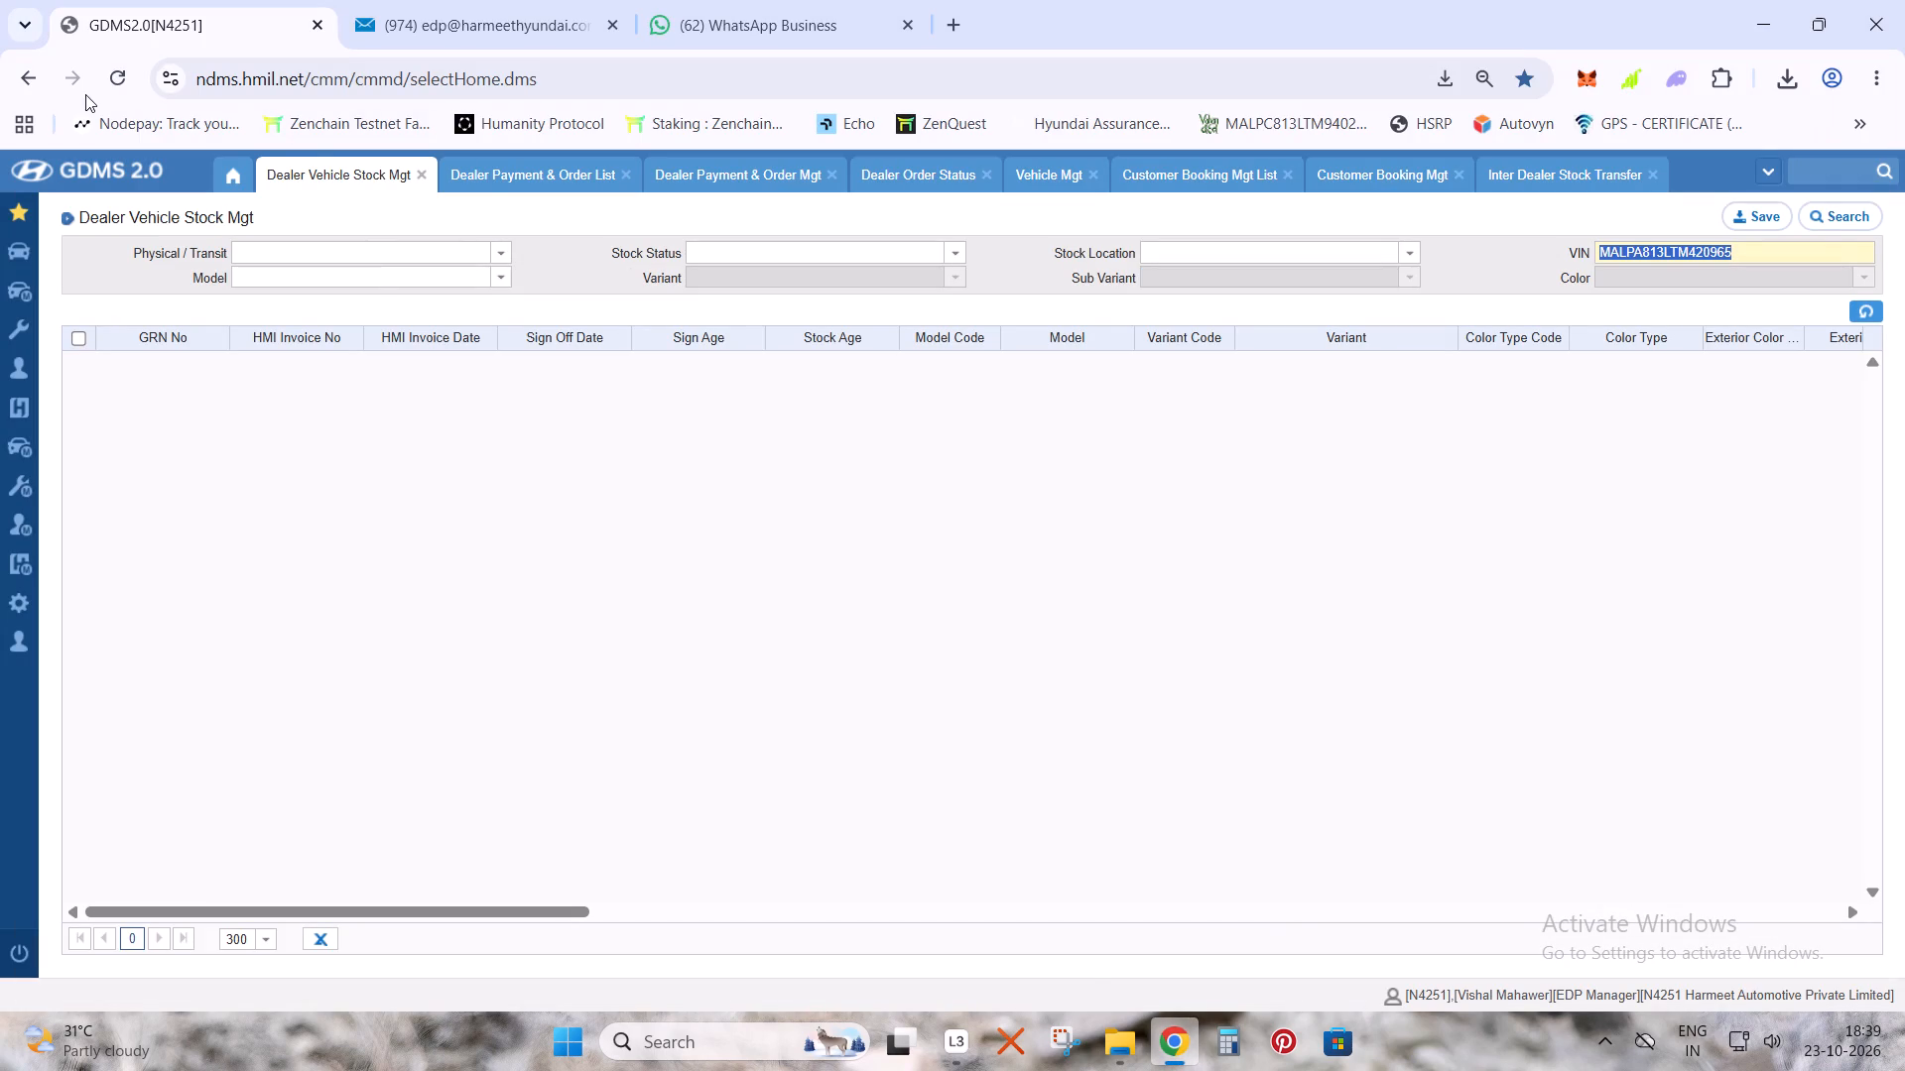
# Search the Dealer Payment & Order List for 01/10/2026 to 23/10/2026.
pyautogui.click(512, 171)
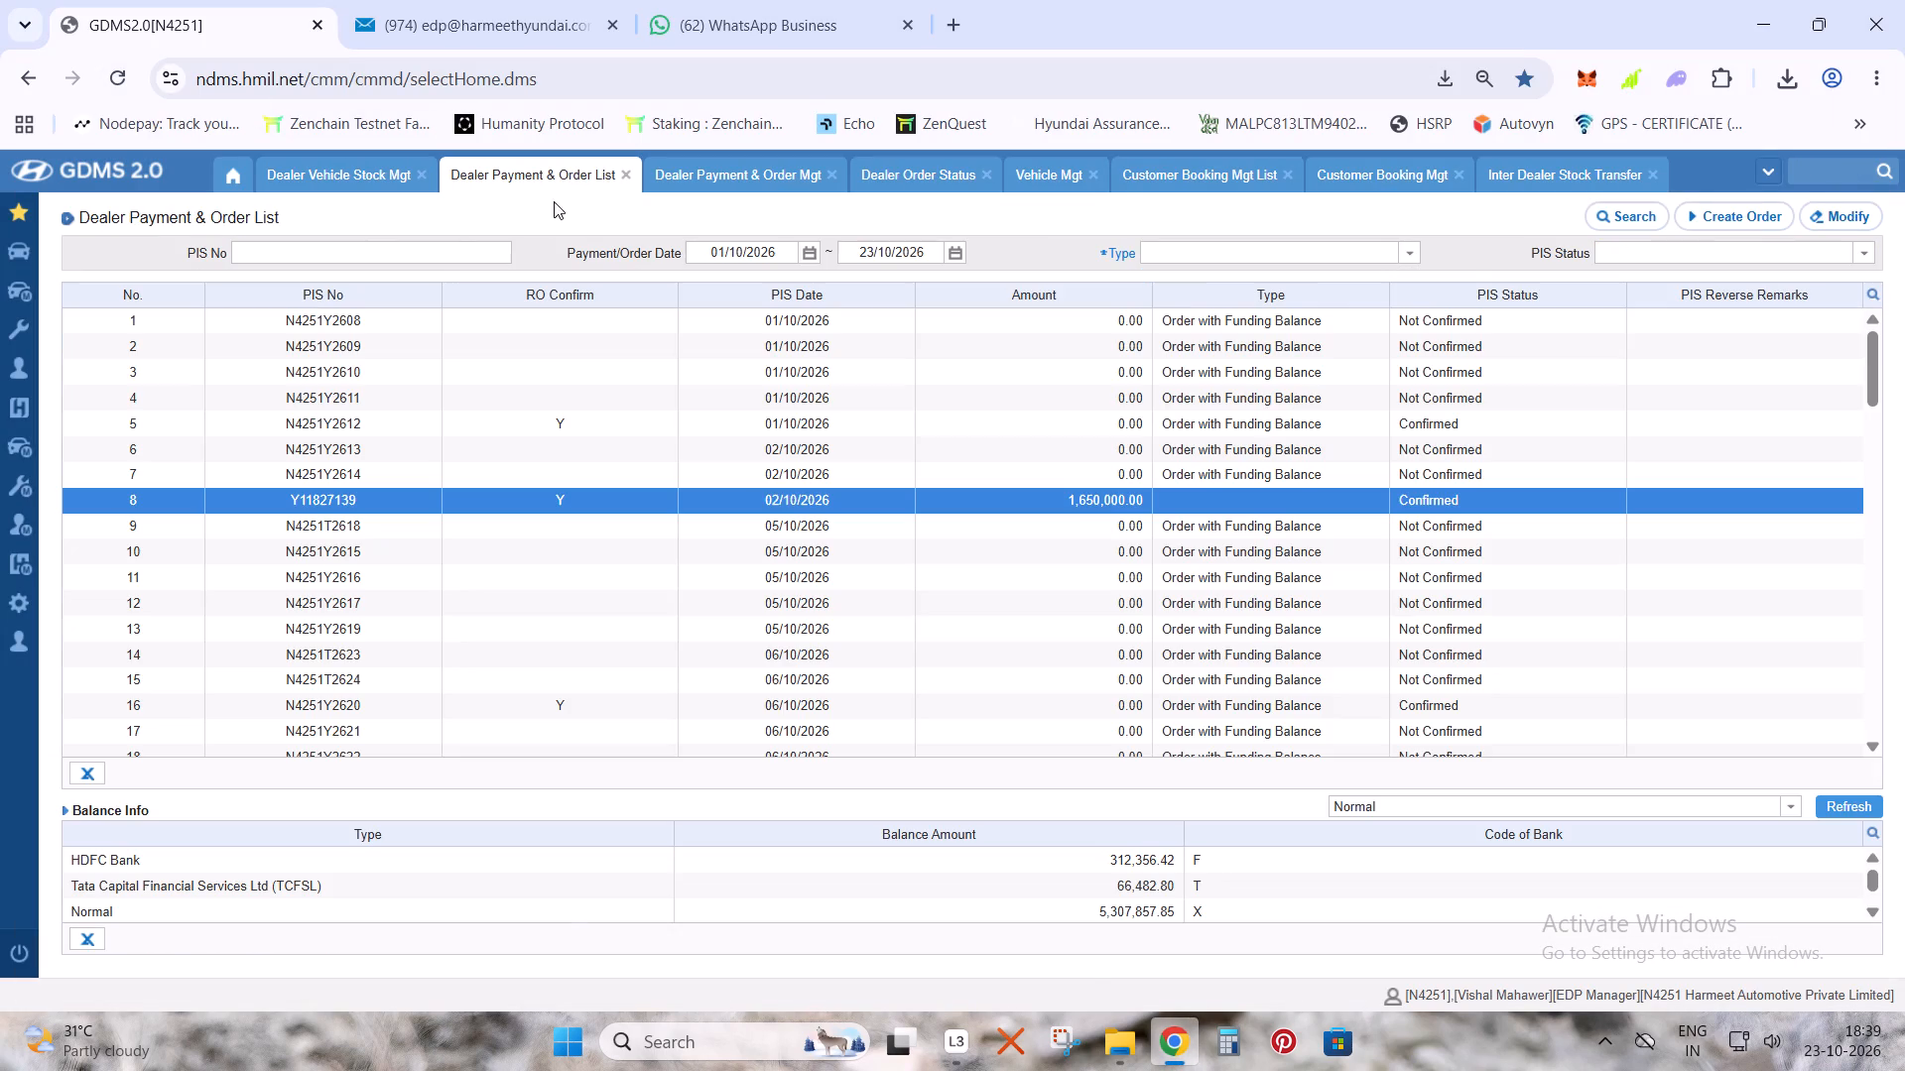
pyautogui.click(1640, 227)
# Permanently delete the file BOOKING LIST - Copy (2) from the desktop.
pyautogui.click(1904, 1070)
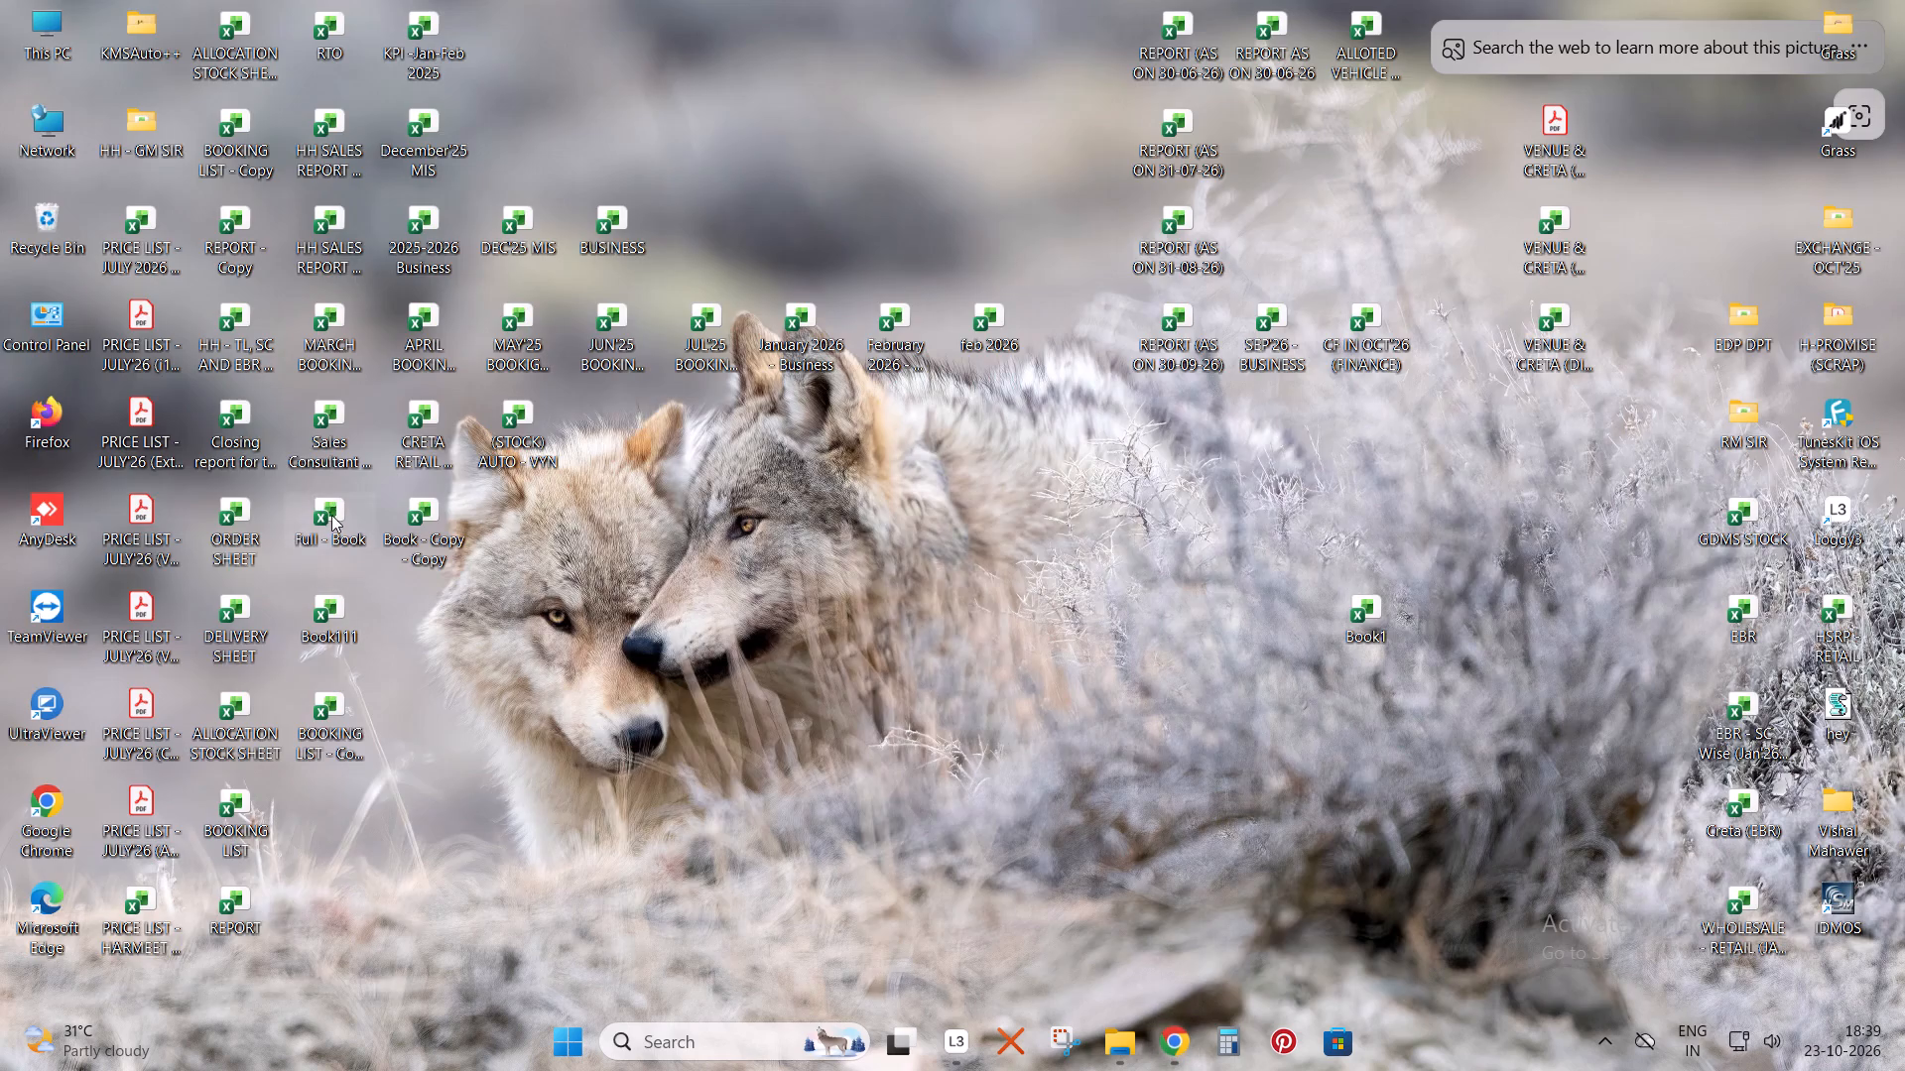
pyautogui.rightClick(676, 498)
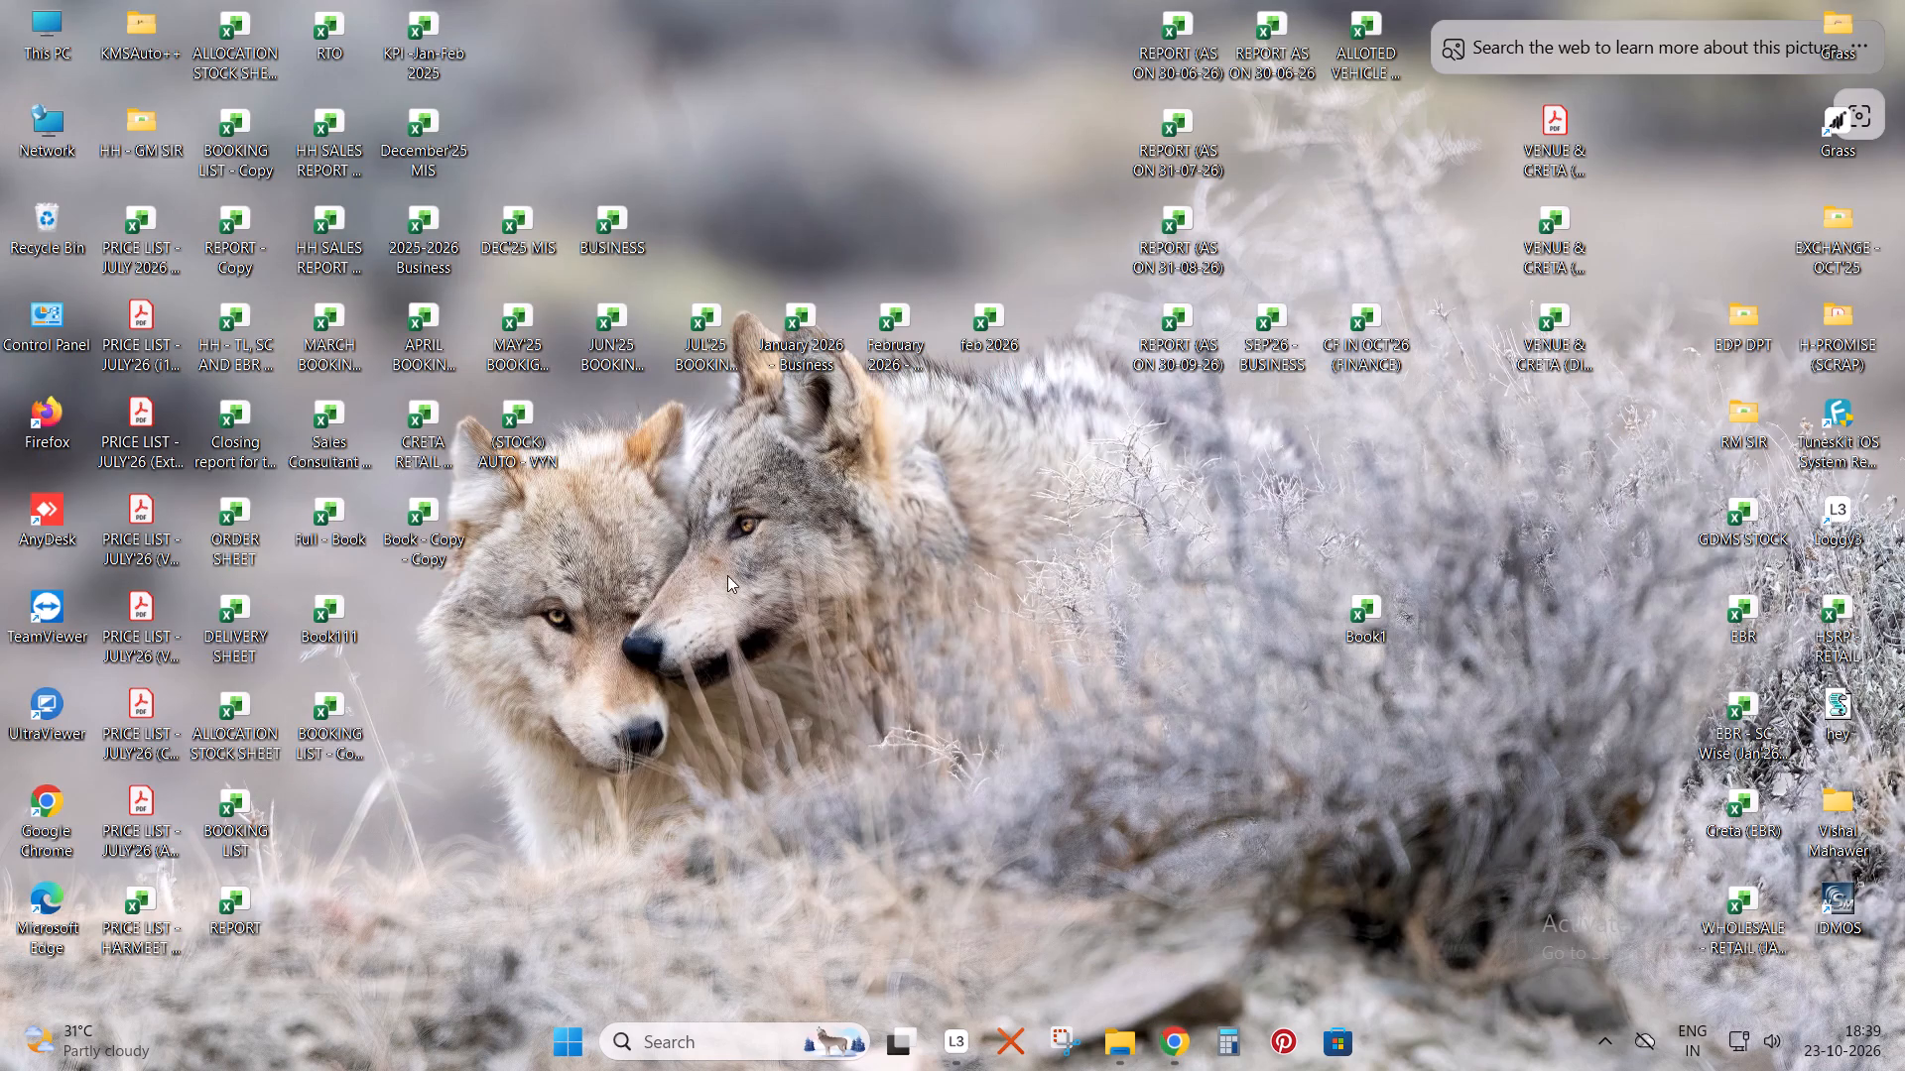
pyautogui.click(751, 595)
pyautogui.click(746, 576)
pyautogui.click(328, 719)
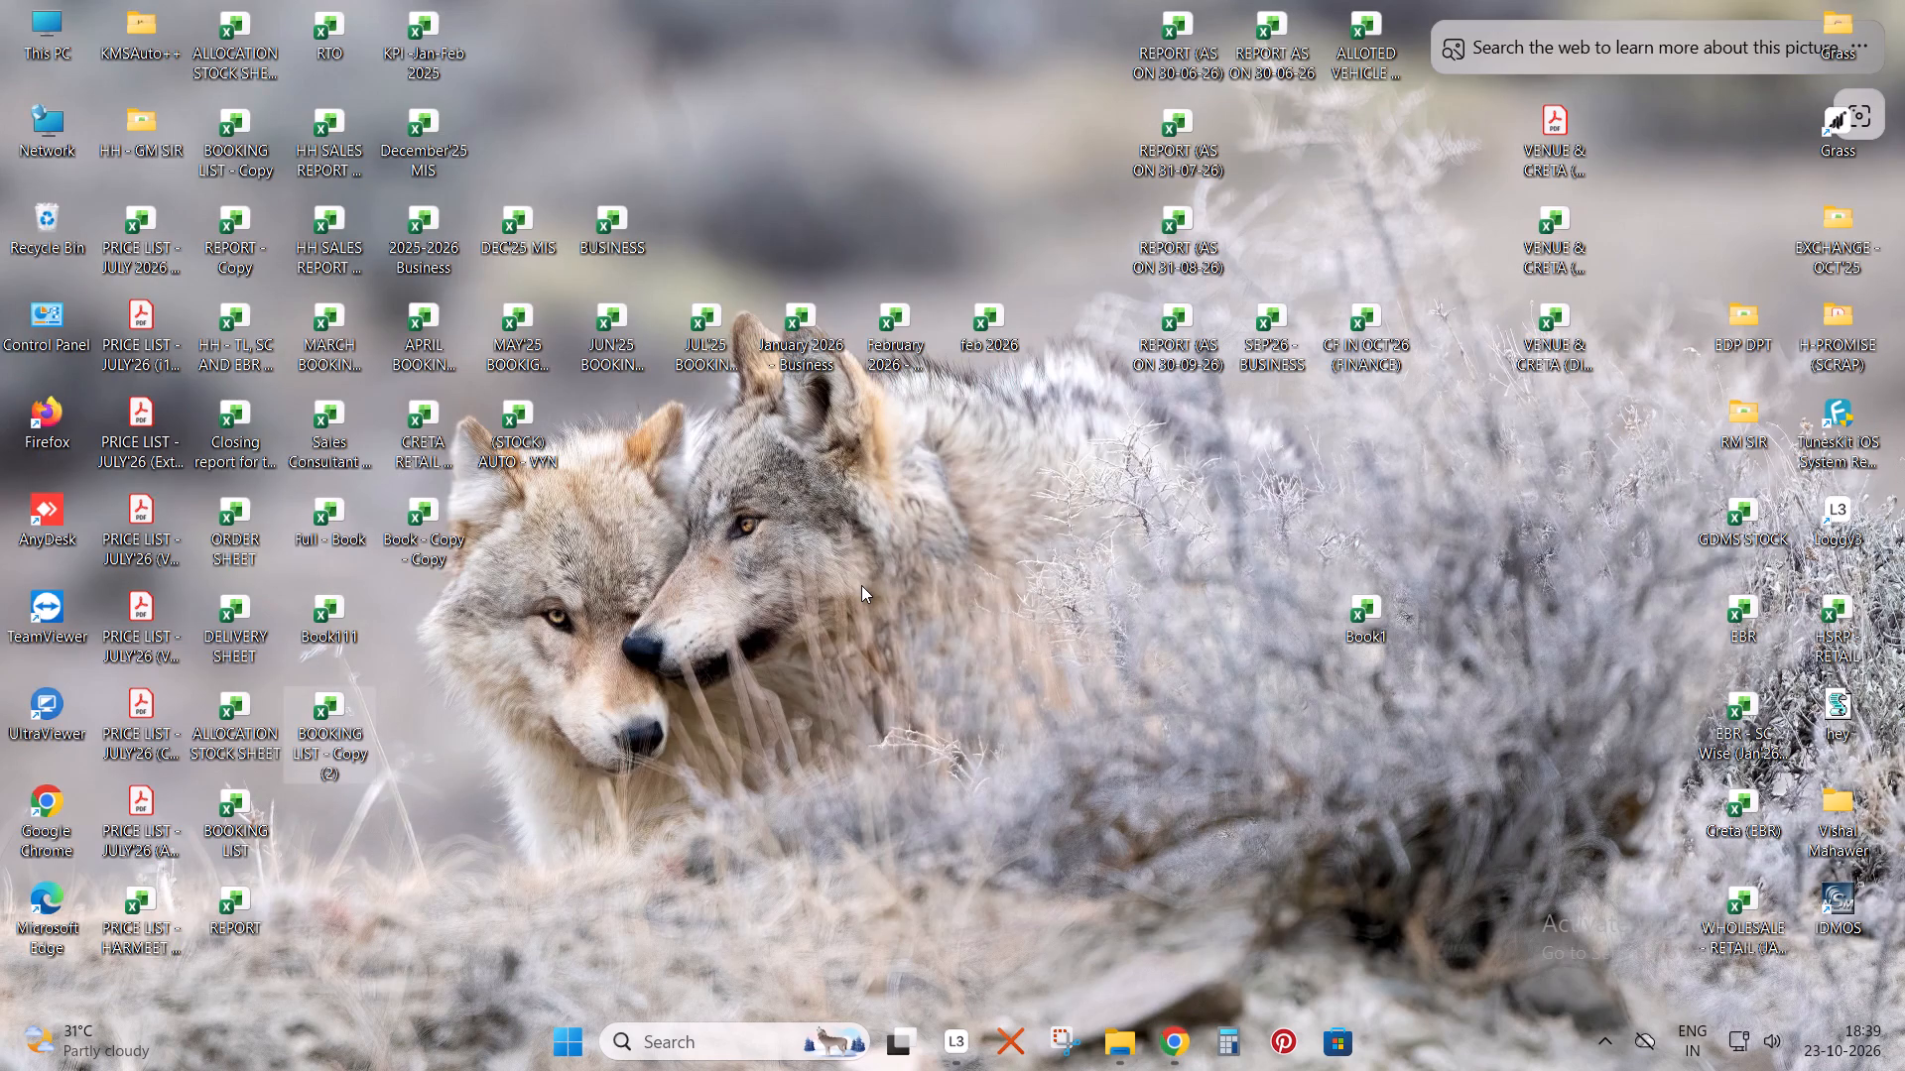
pyautogui.hotkey('shift', 'Delete')
pyautogui.press('Return')
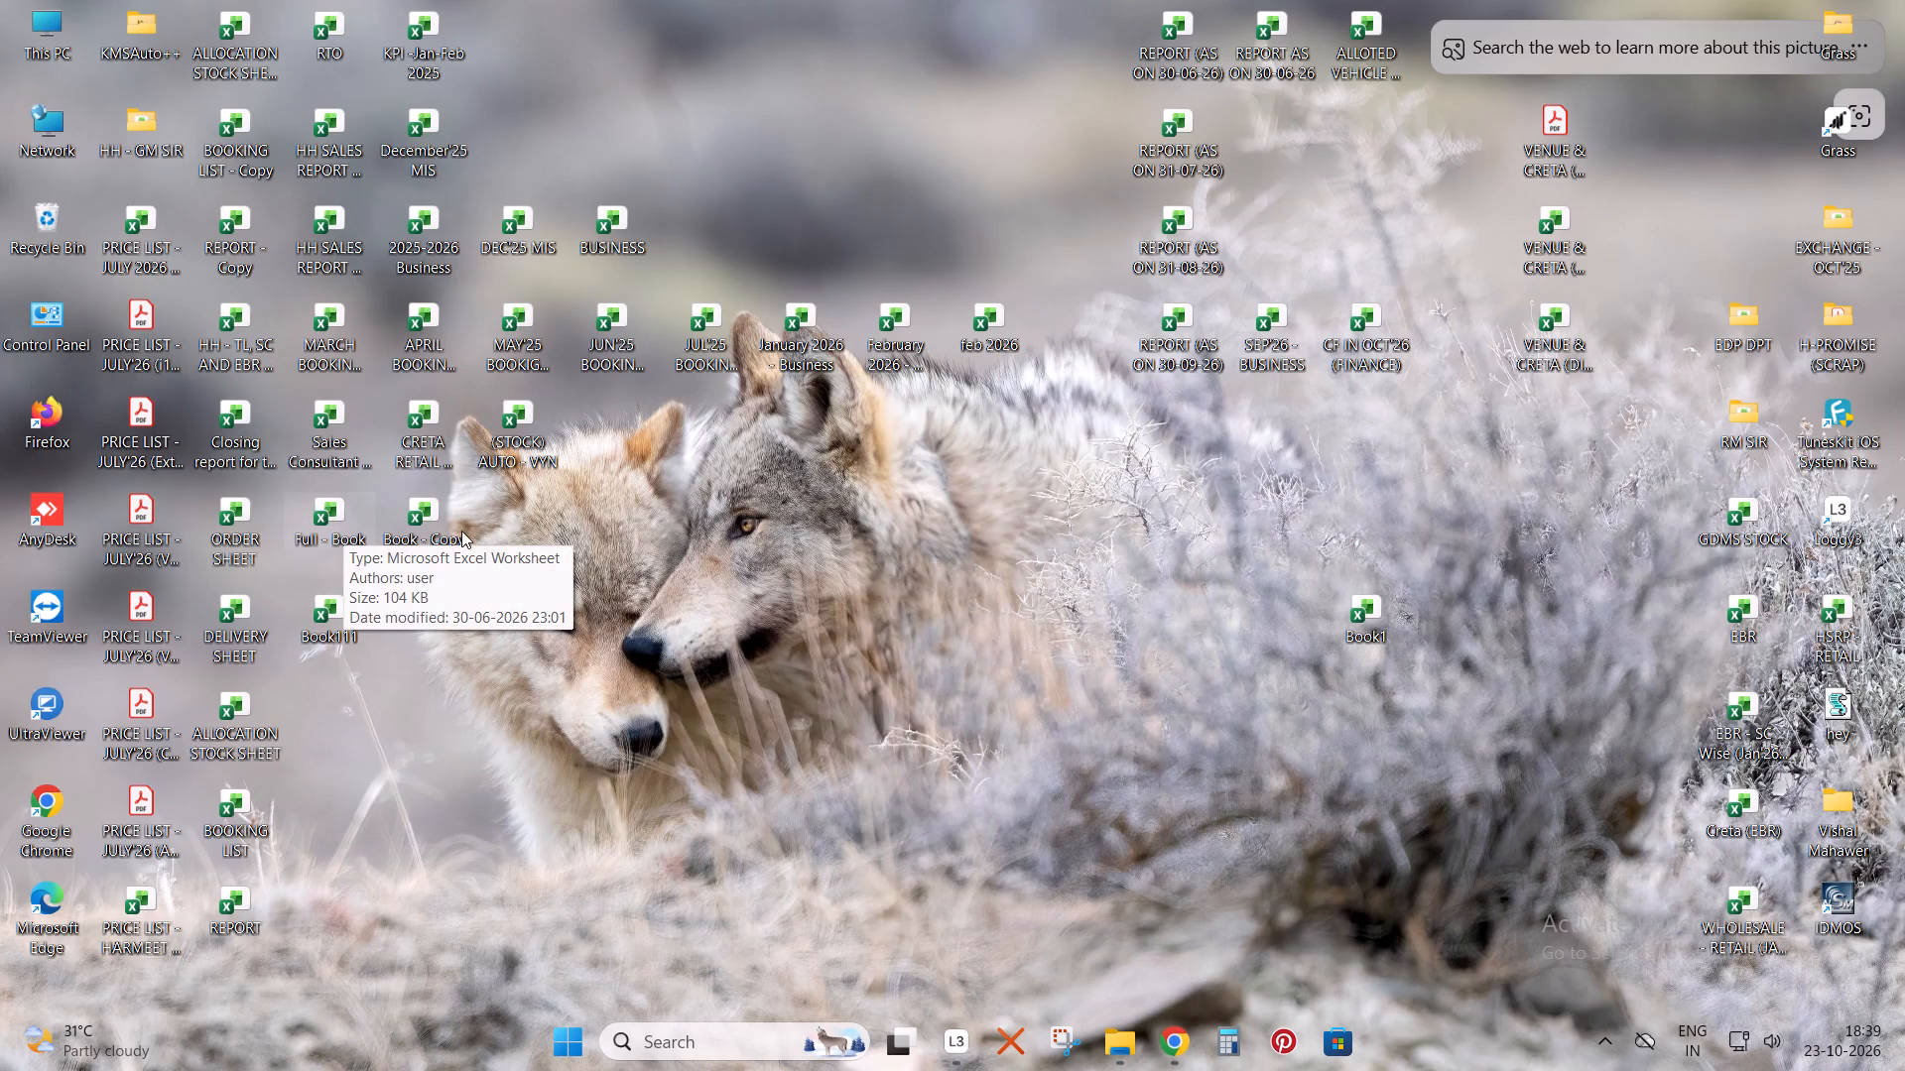
# Open the ORDER SHEET workbook and copy the PIS number from the last row of the OCT'26 ORDER sheet.
pyautogui.doubleClick(249, 572)
pyautogui.doubleClick(246, 547)
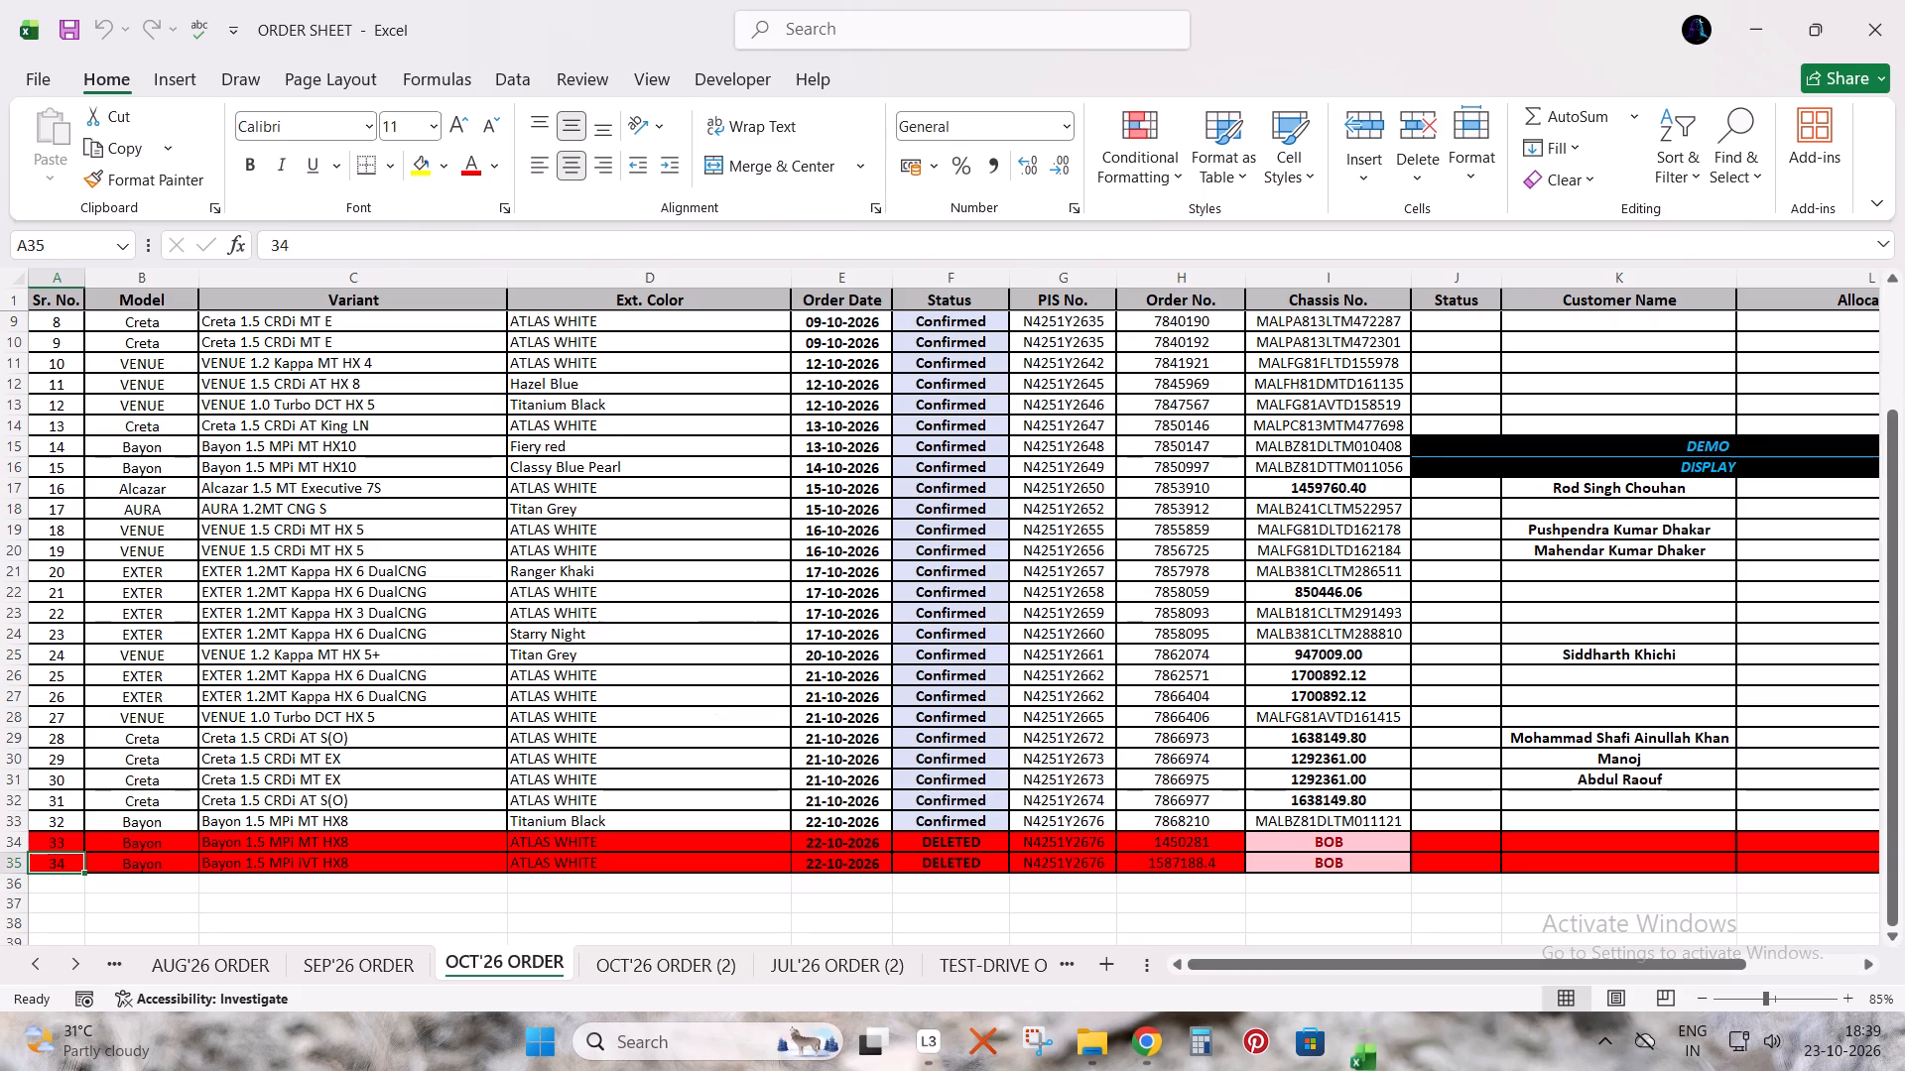
pyautogui.click(1107, 863)
pyautogui.hotkey('ctrl', 'c')
pyautogui.hotkey('alt', 'Tab')
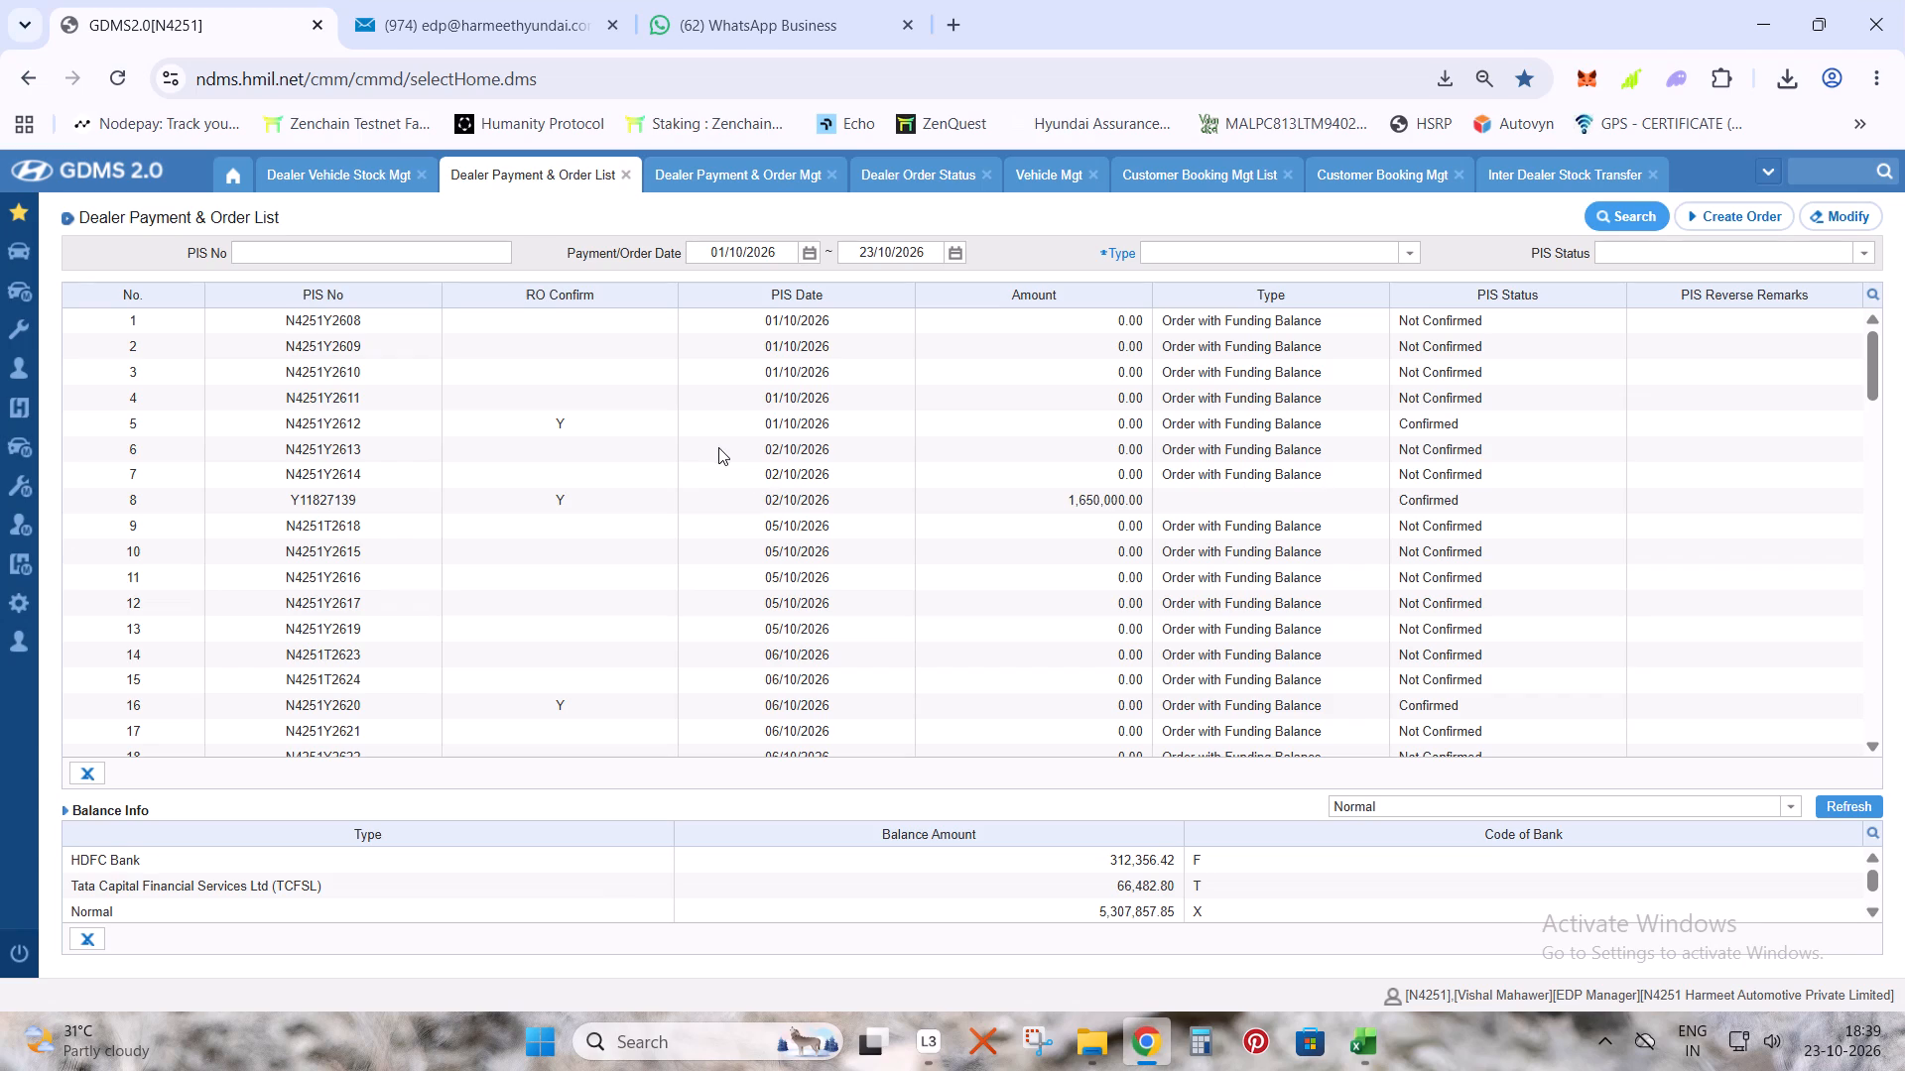
pyautogui.hotkey('ctrl', 'f')
pyautogui.hotkey('ctrl', 'v')
pyautogui.press('Return')
pyautogui.scroll(-7, 720, 447)
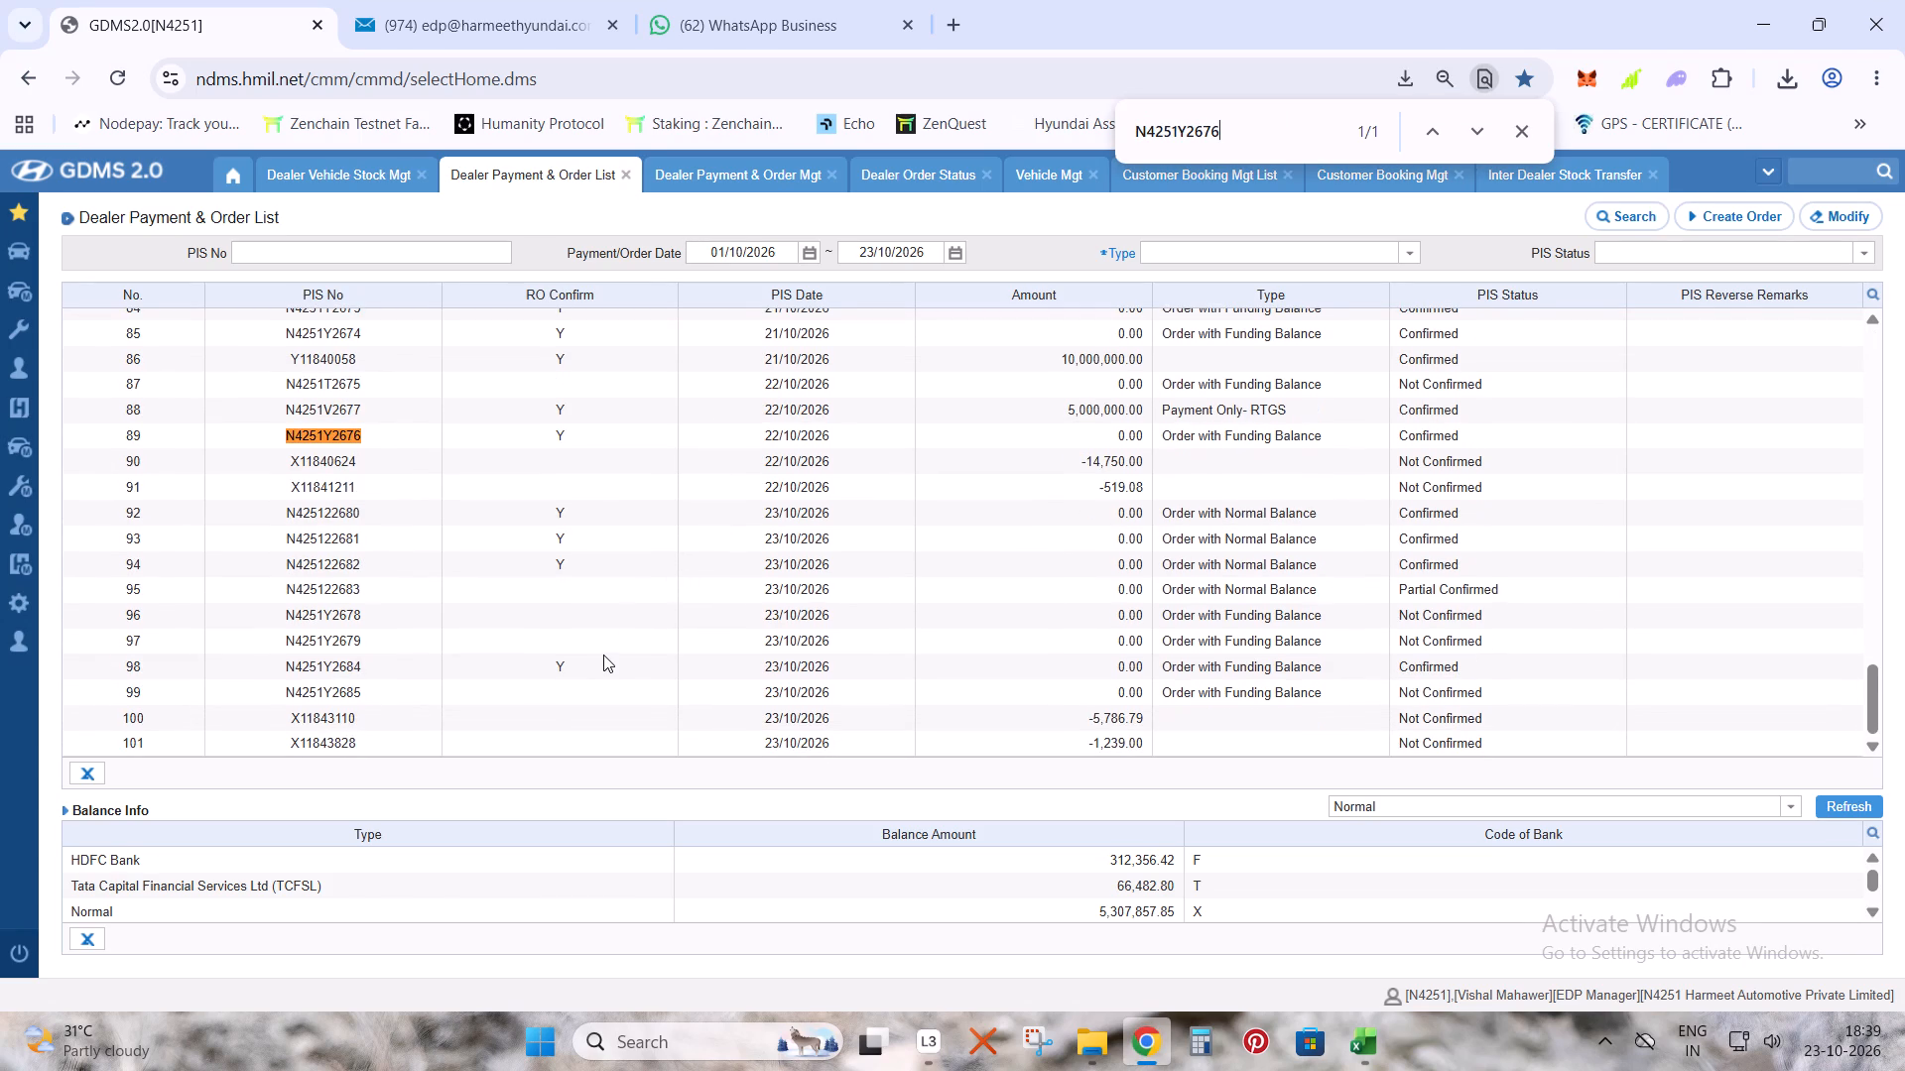
pyautogui.click(1537, 128)
# Close the ORDER SHEET workbook.
pyautogui.hotkey('alt', 'Tab')
pyautogui.click(1904, 0)
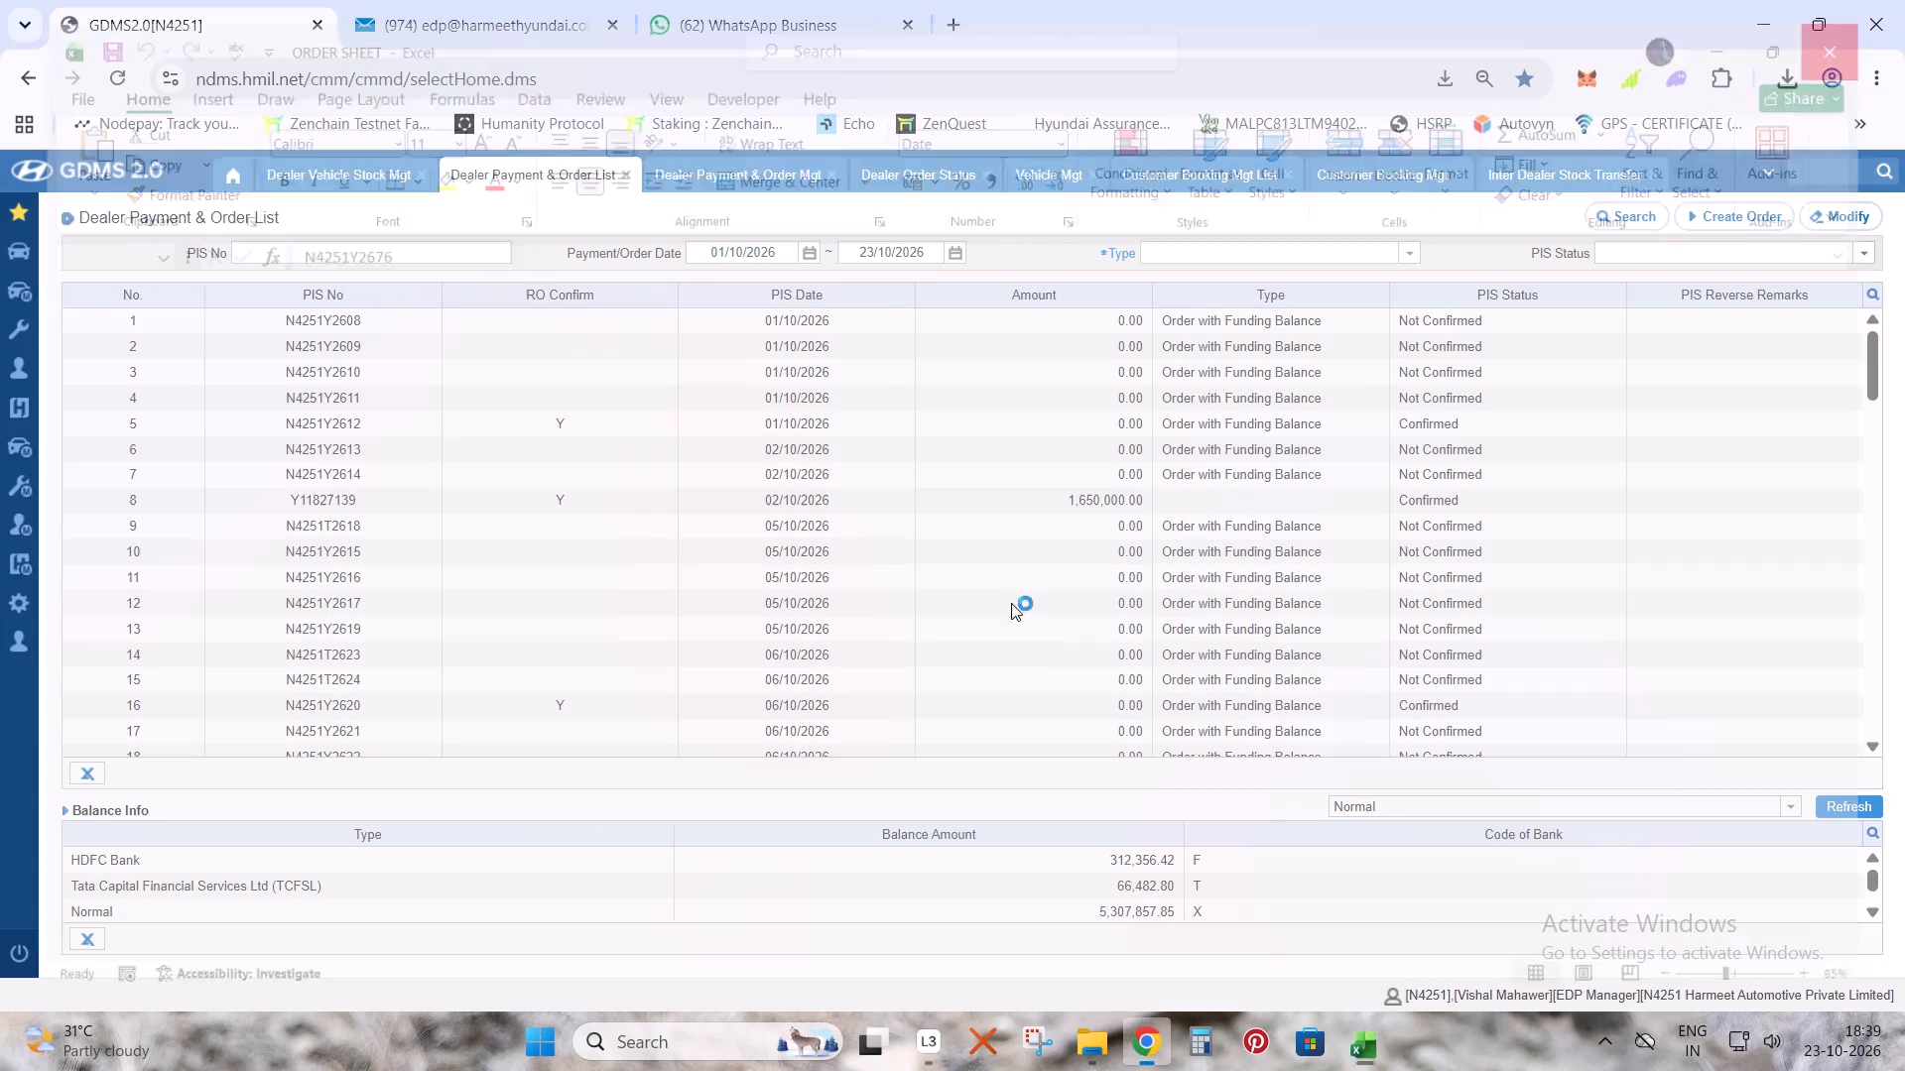
# Reload GDMS and search the Customer List by a previously used mobile number, with the creation start date cleared.
pyautogui.click(105, 85)
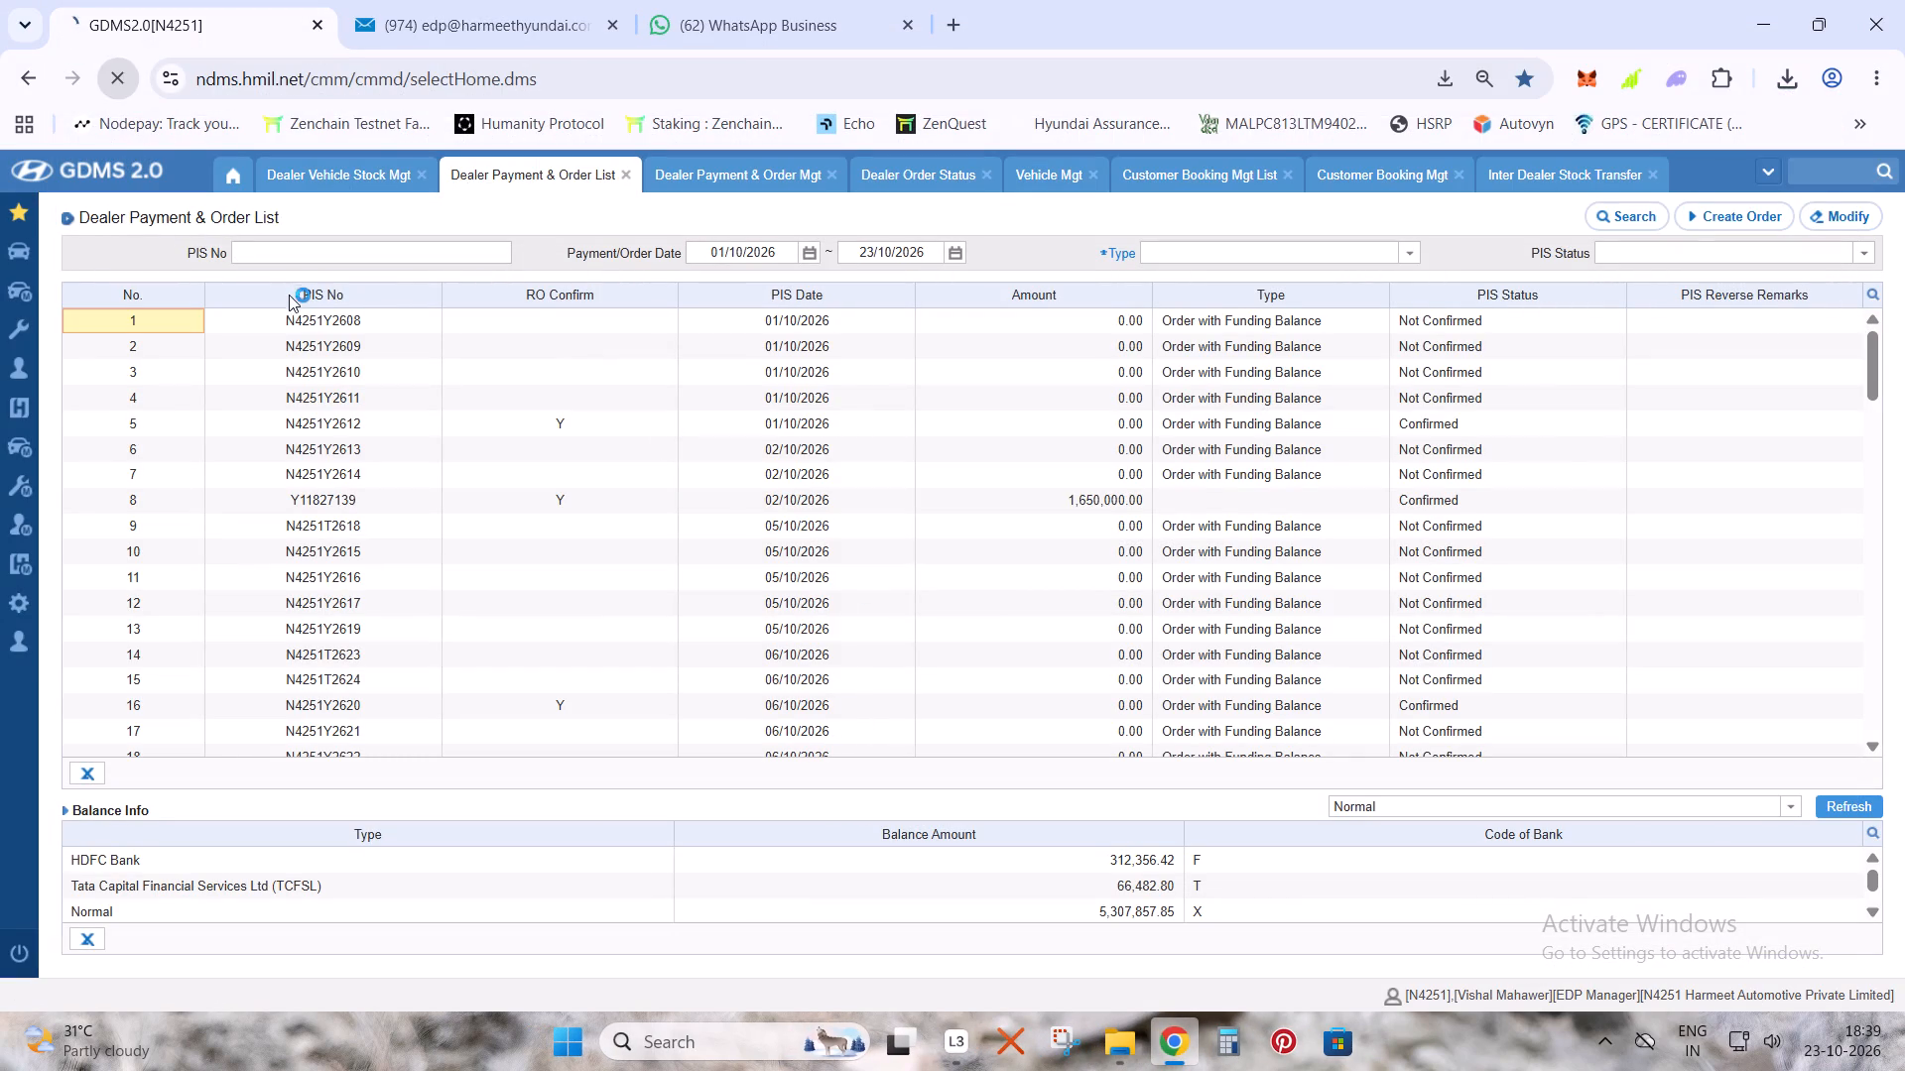
pyautogui.click(0, 217)
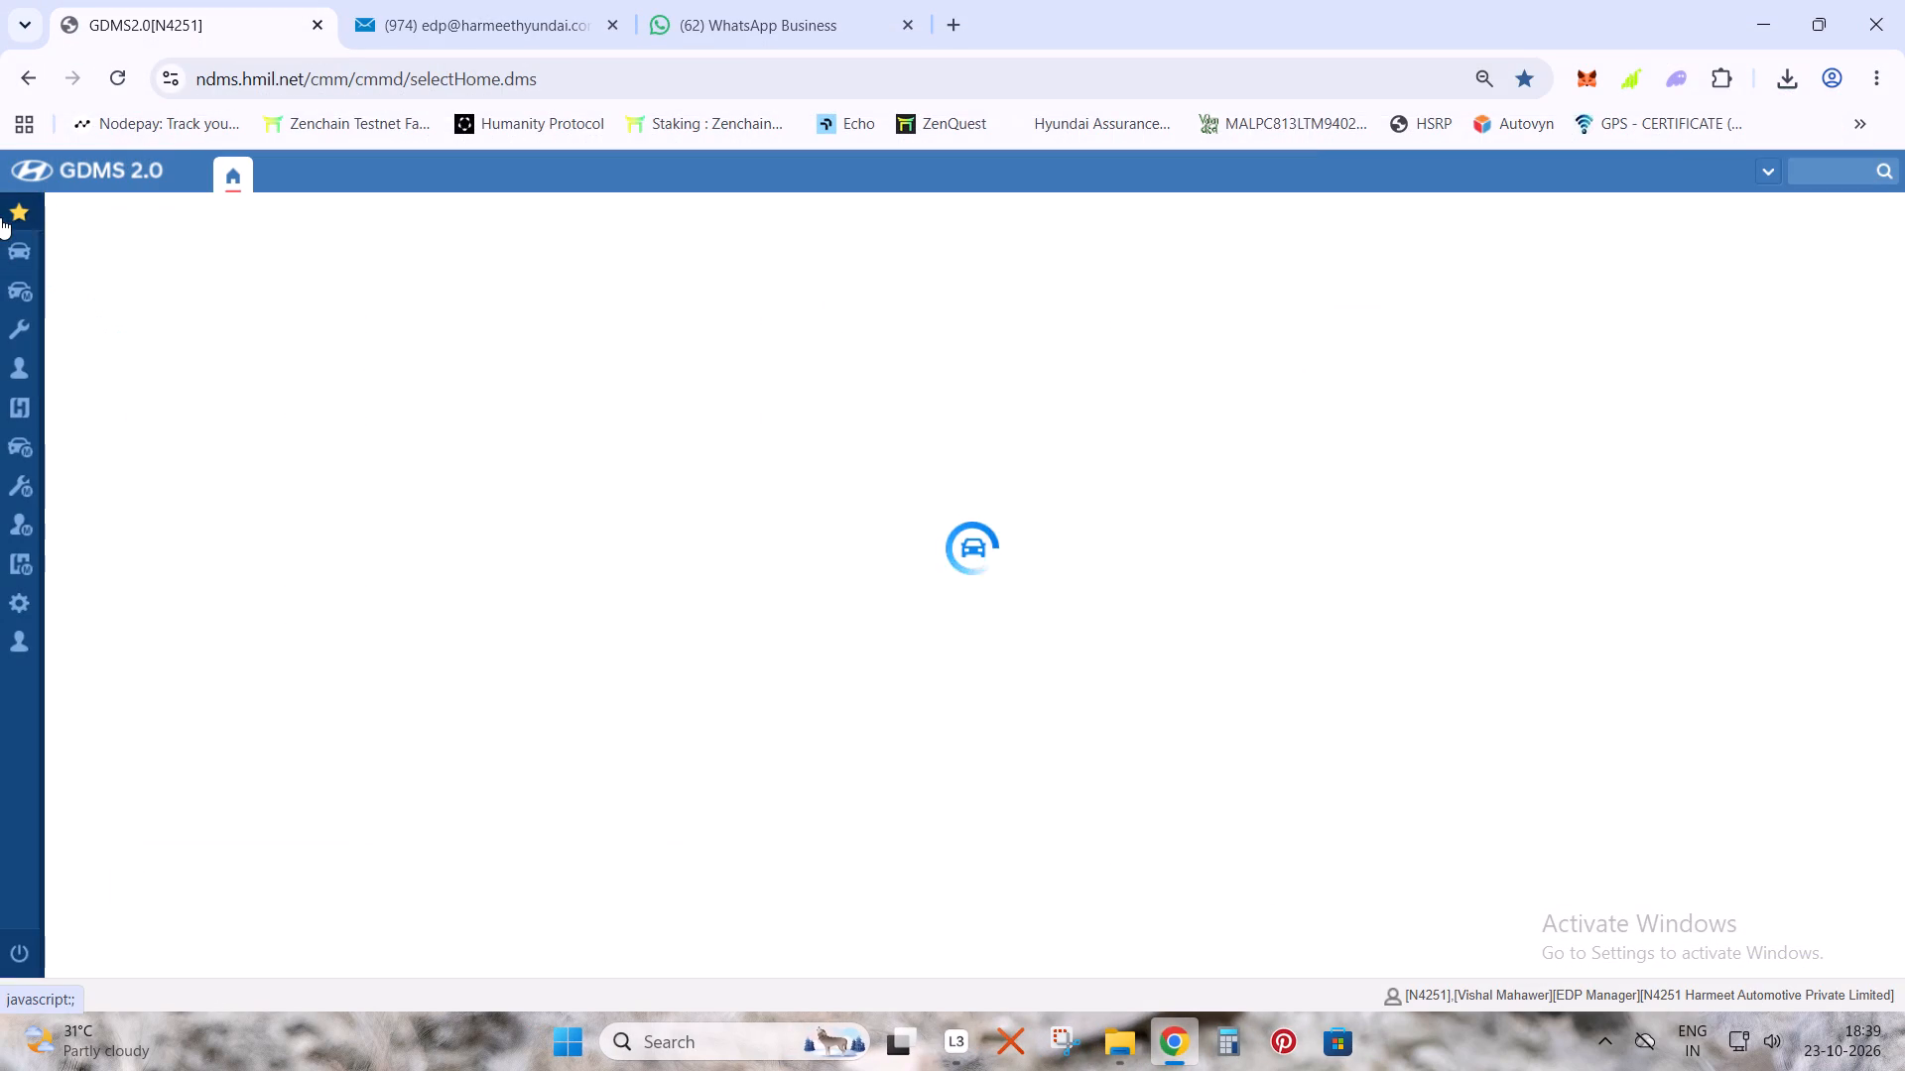
pyautogui.click(0, 217)
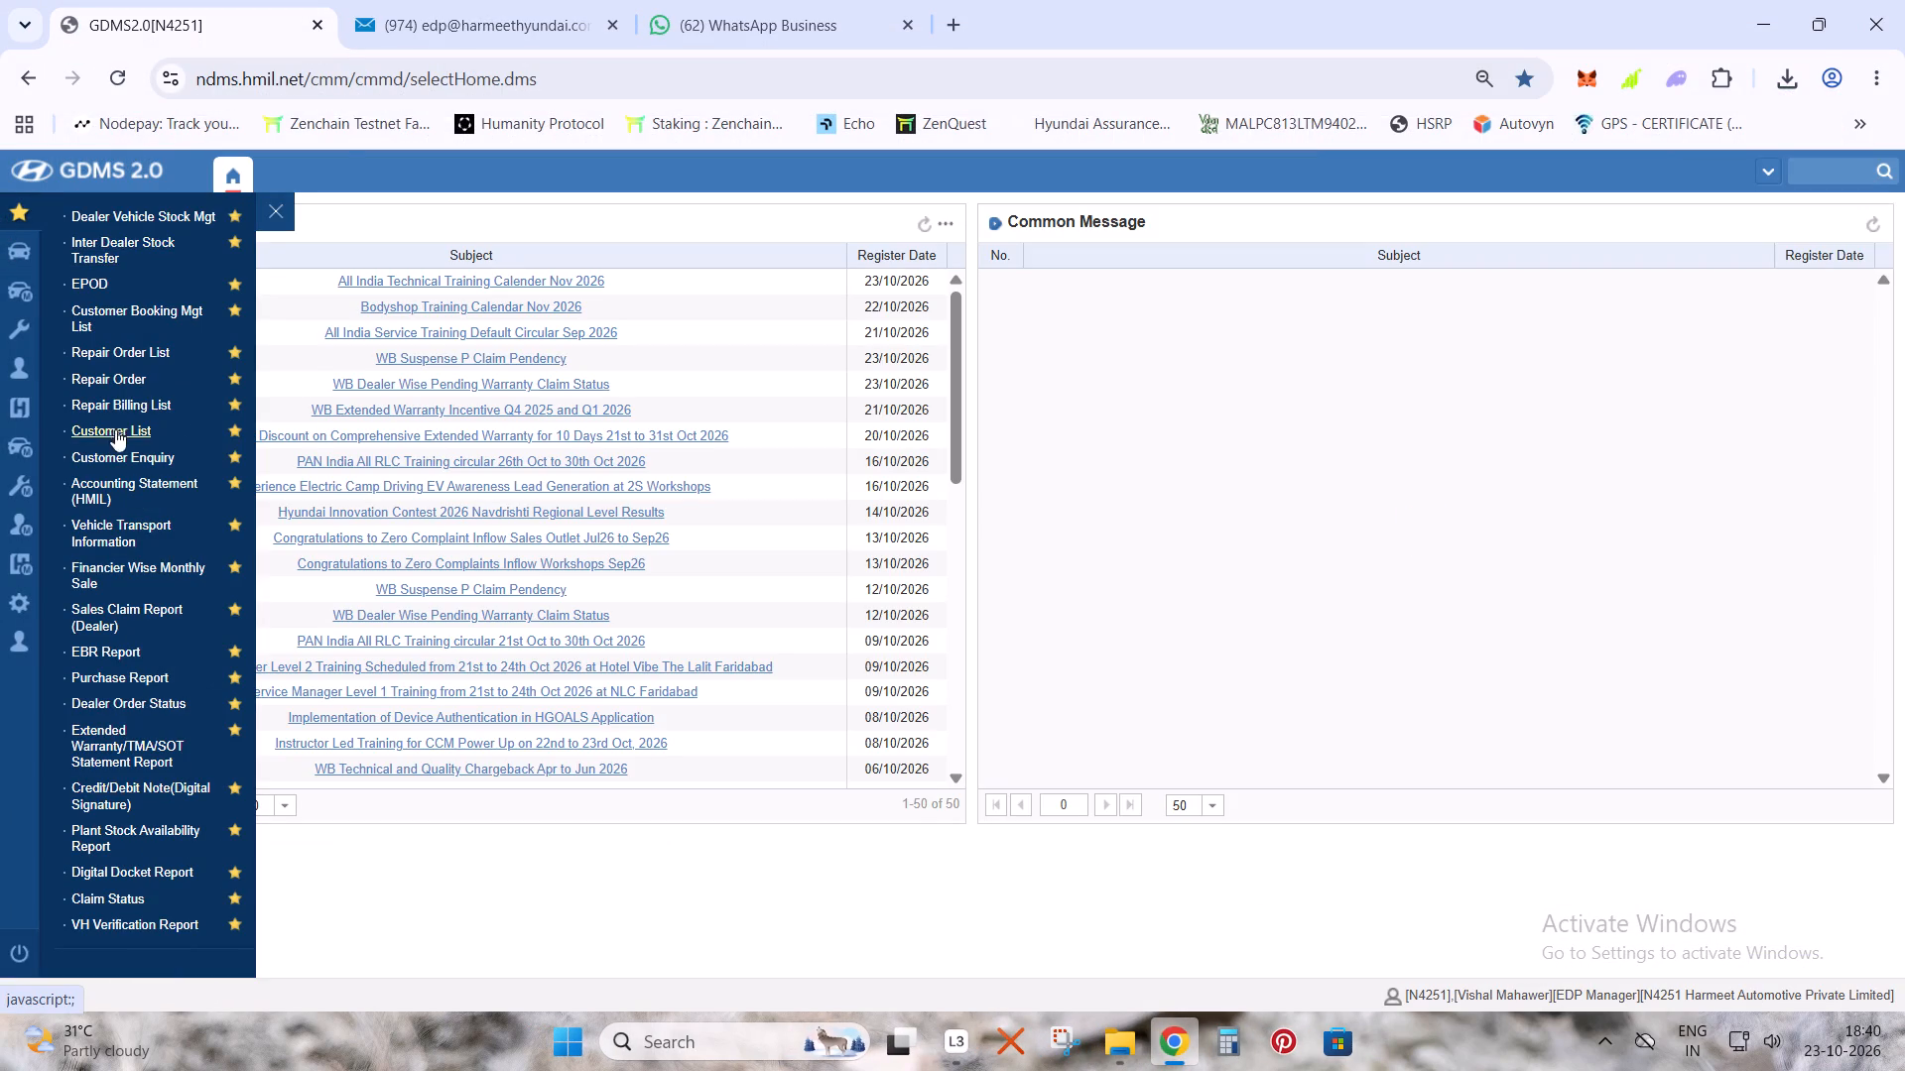
pyautogui.click(123, 431)
pyautogui.click(1601, 270)
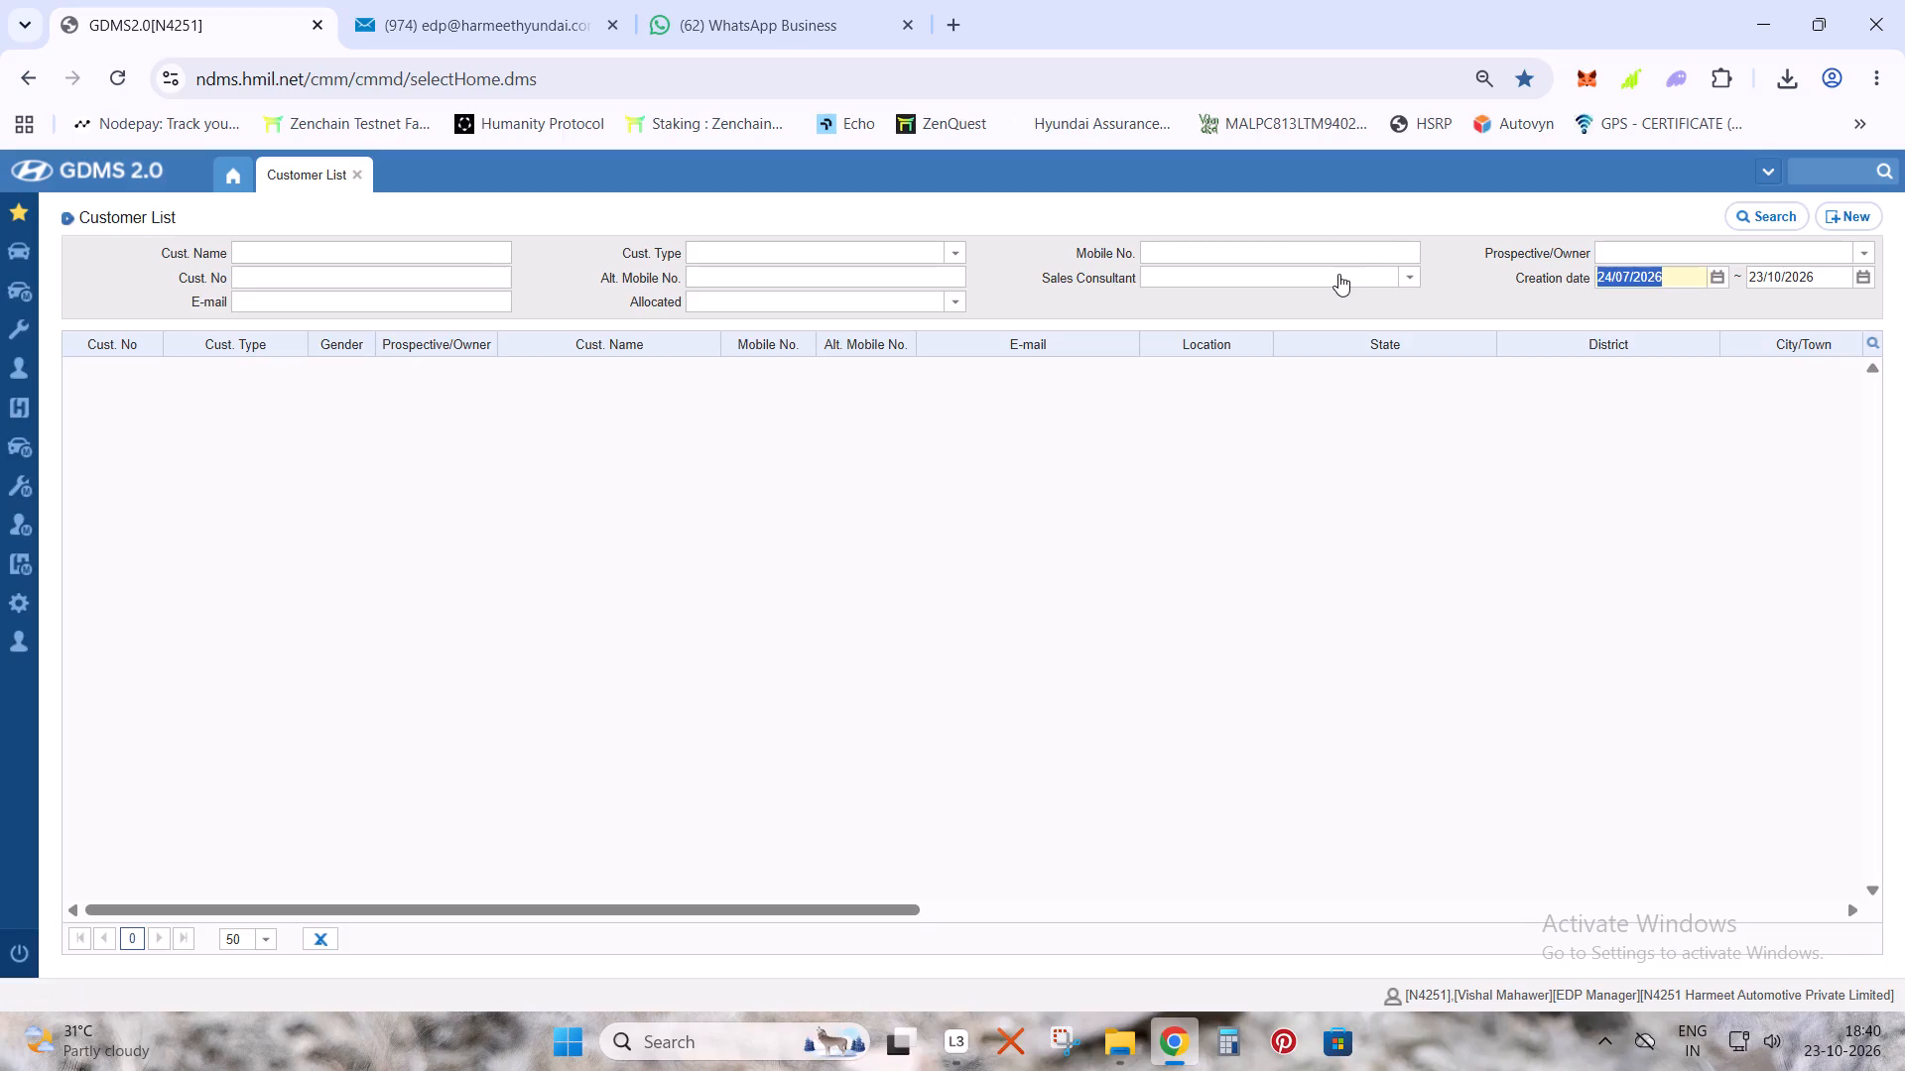
pyautogui.press('BackSpace')
pyautogui.click(1175, 272)
pyautogui.doubleClick(1148, 254)
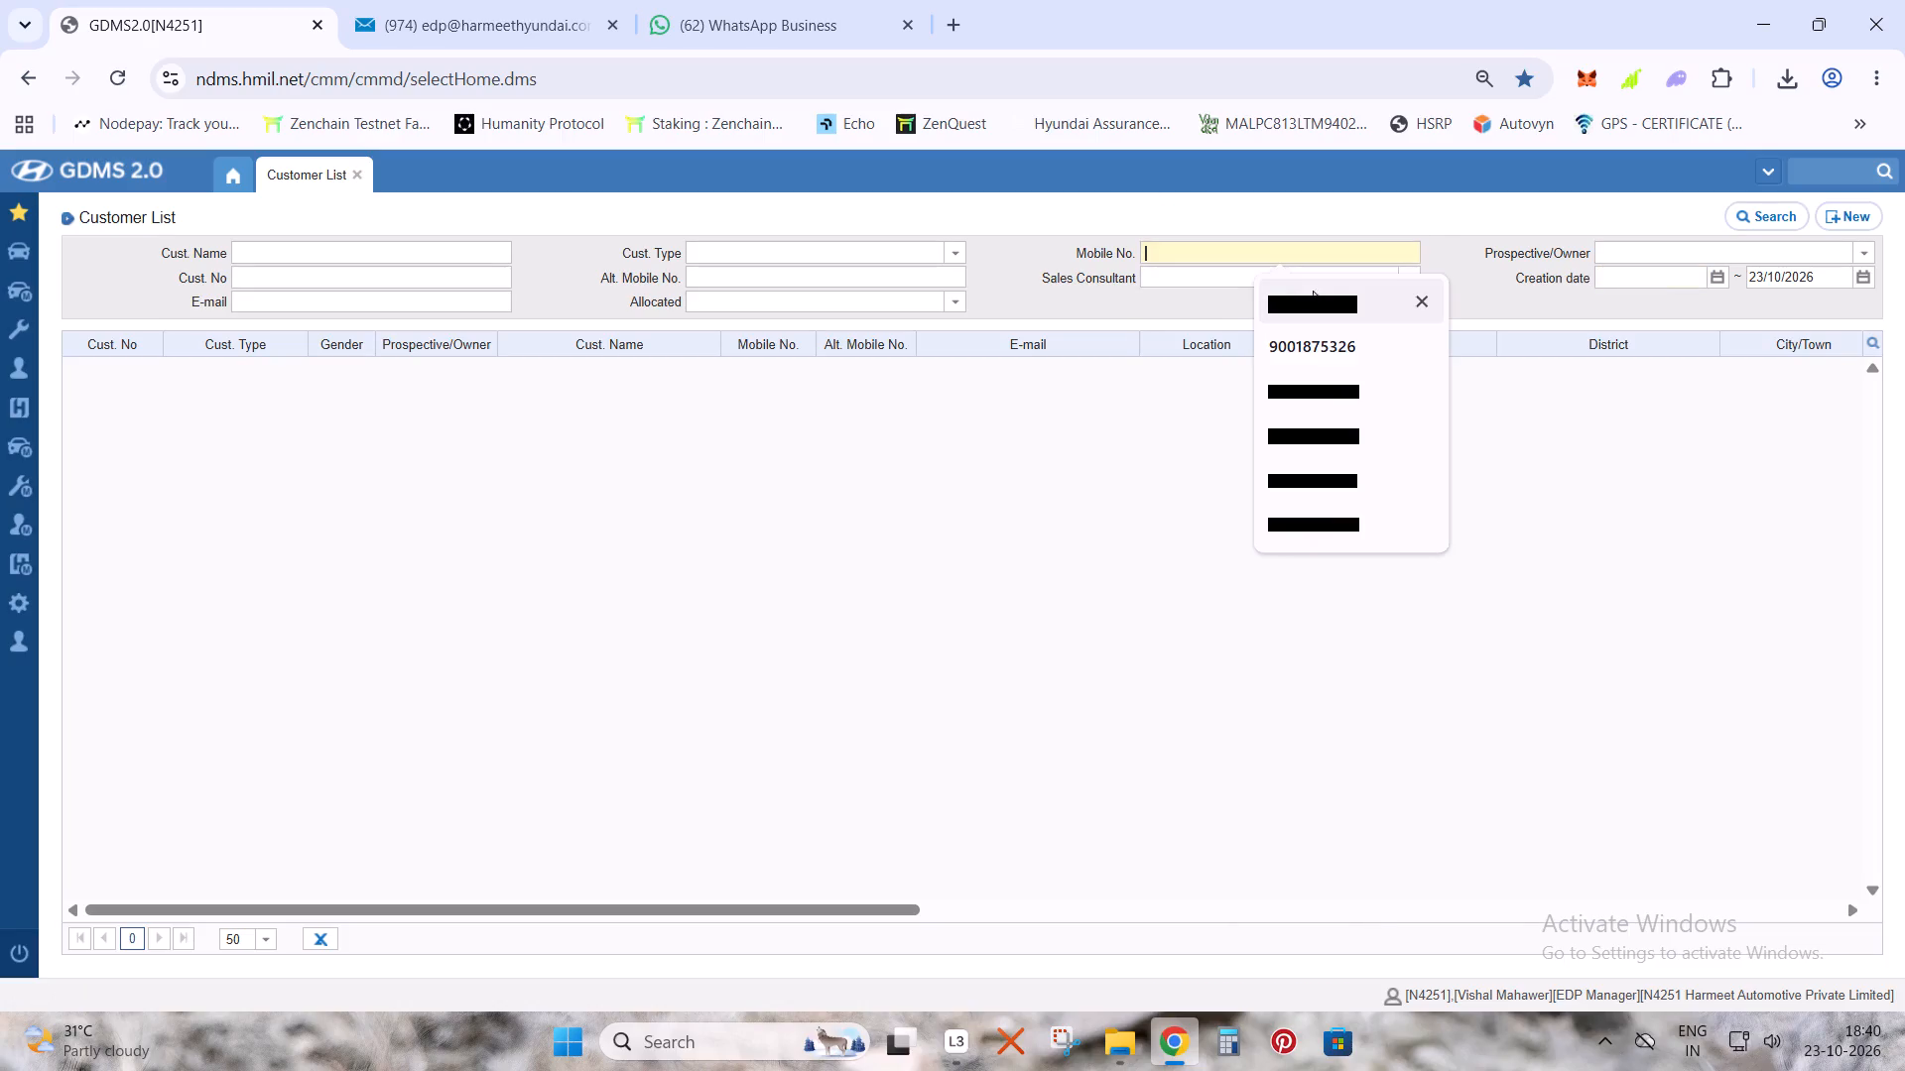
pyautogui.click(1315, 292)
pyautogui.press('Return')
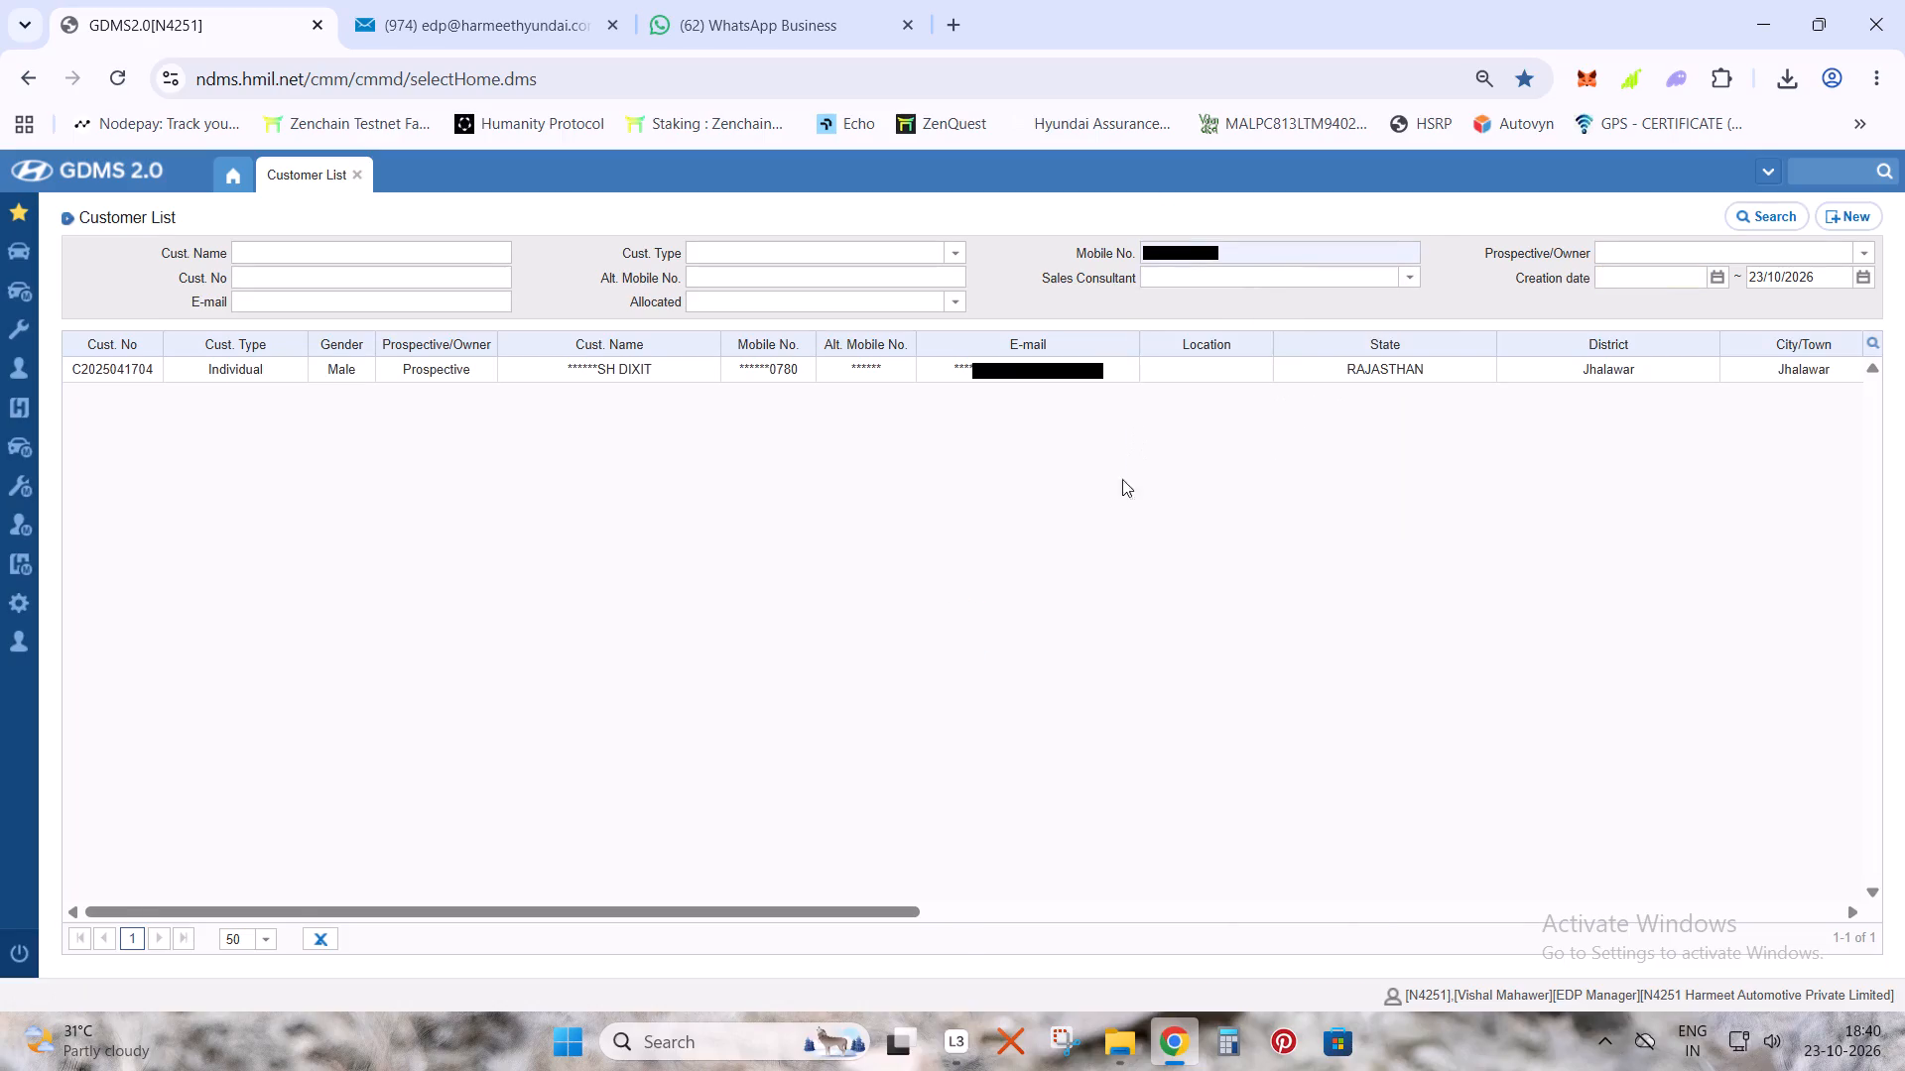
# Check the found customer's enquiry status and open the customer's full record.
pyautogui.click(951, 916)
pyautogui.moveTo(951, 915); pyautogui.dragTo(1776, 866)
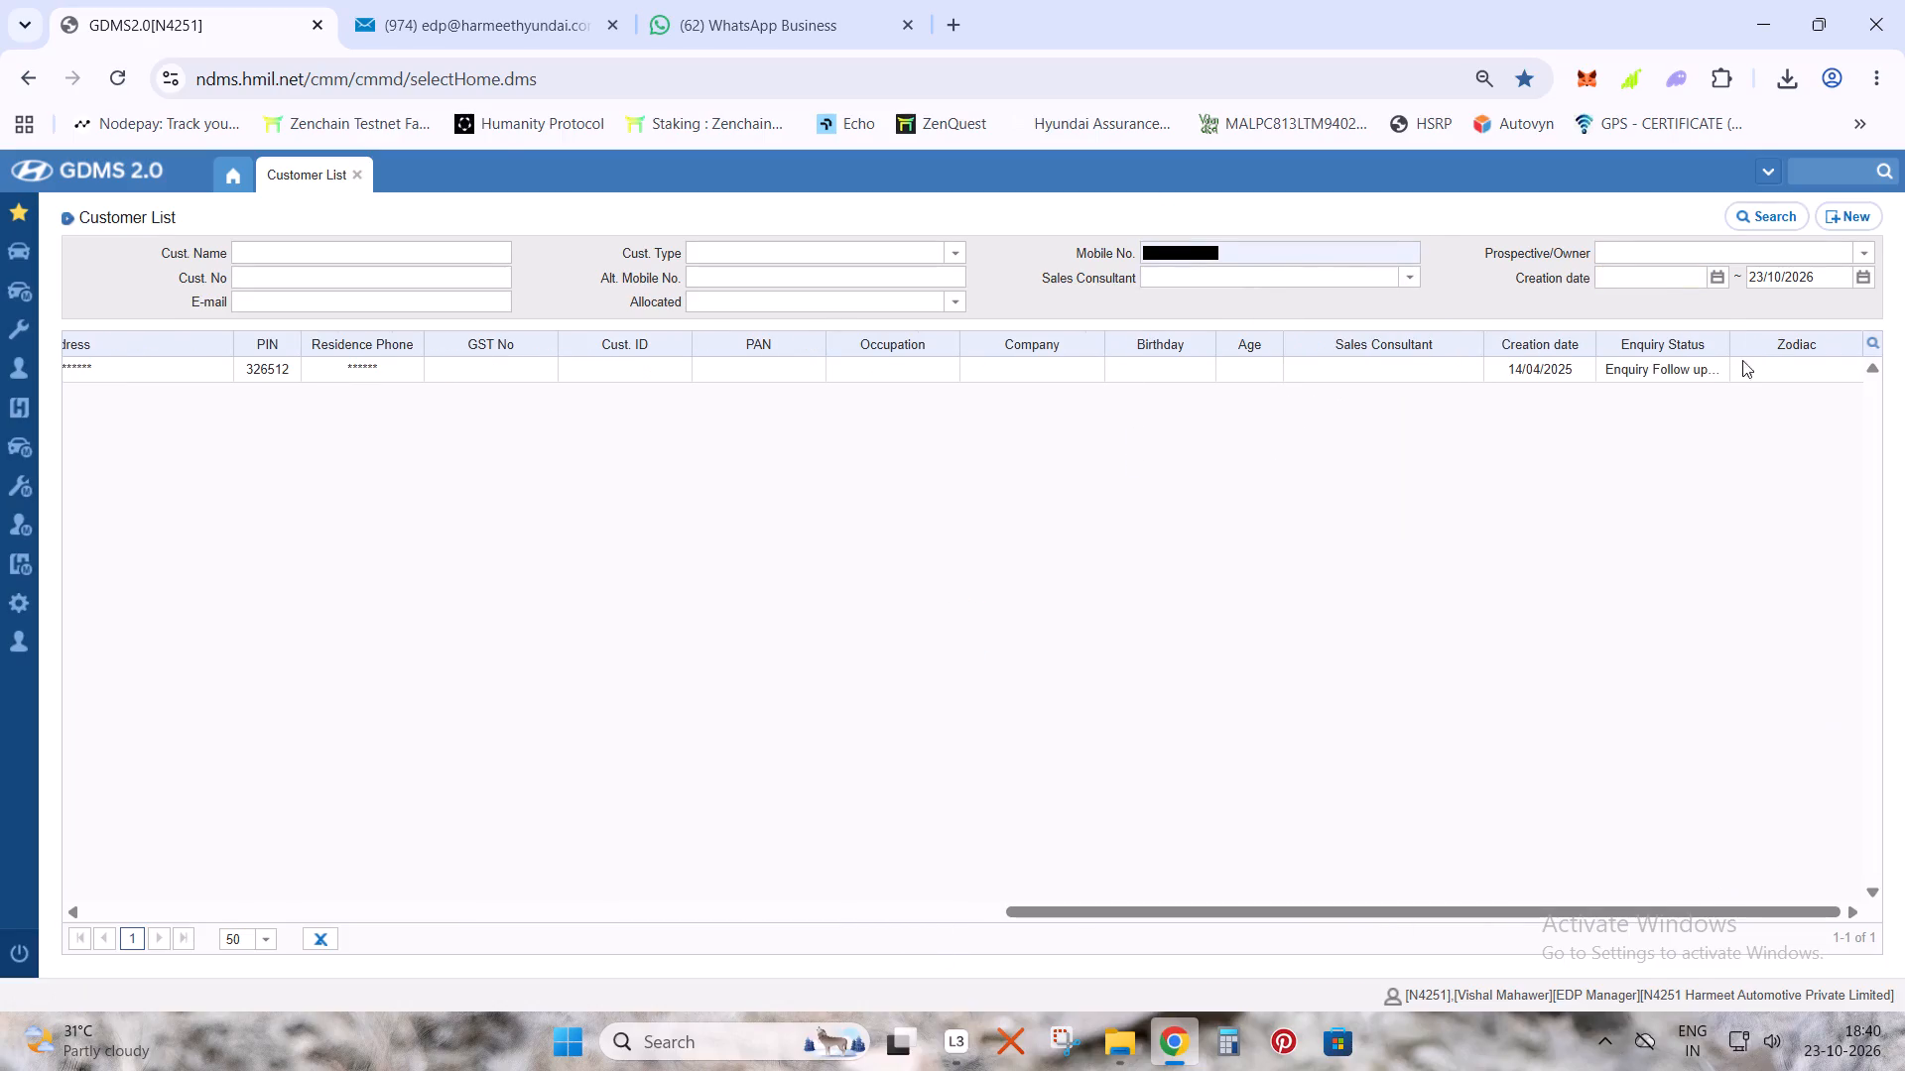
pyautogui.doubleClick(1713, 368)
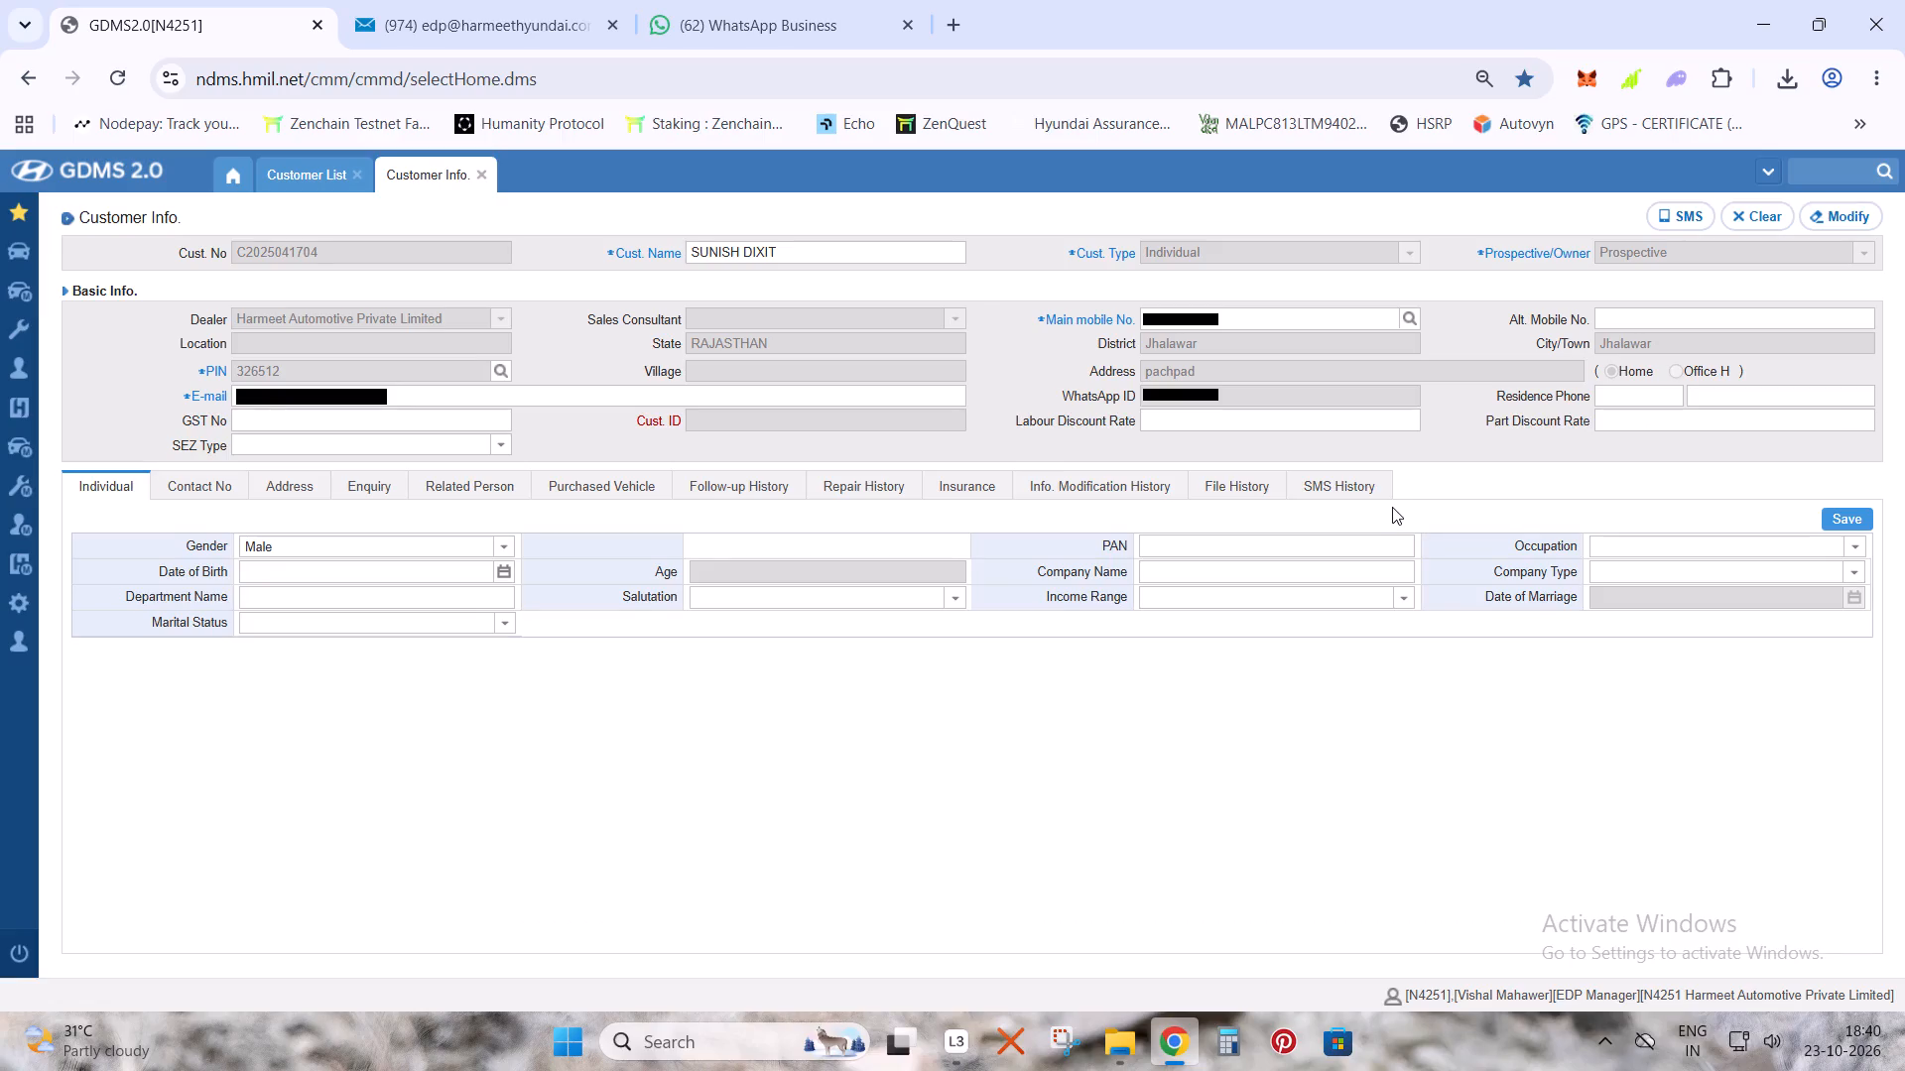
# Search the Customer Booking Mgt List based on Mobile No with a previously used number and no start date.
pyautogui.click(0, 219)
pyautogui.click(115, 337)
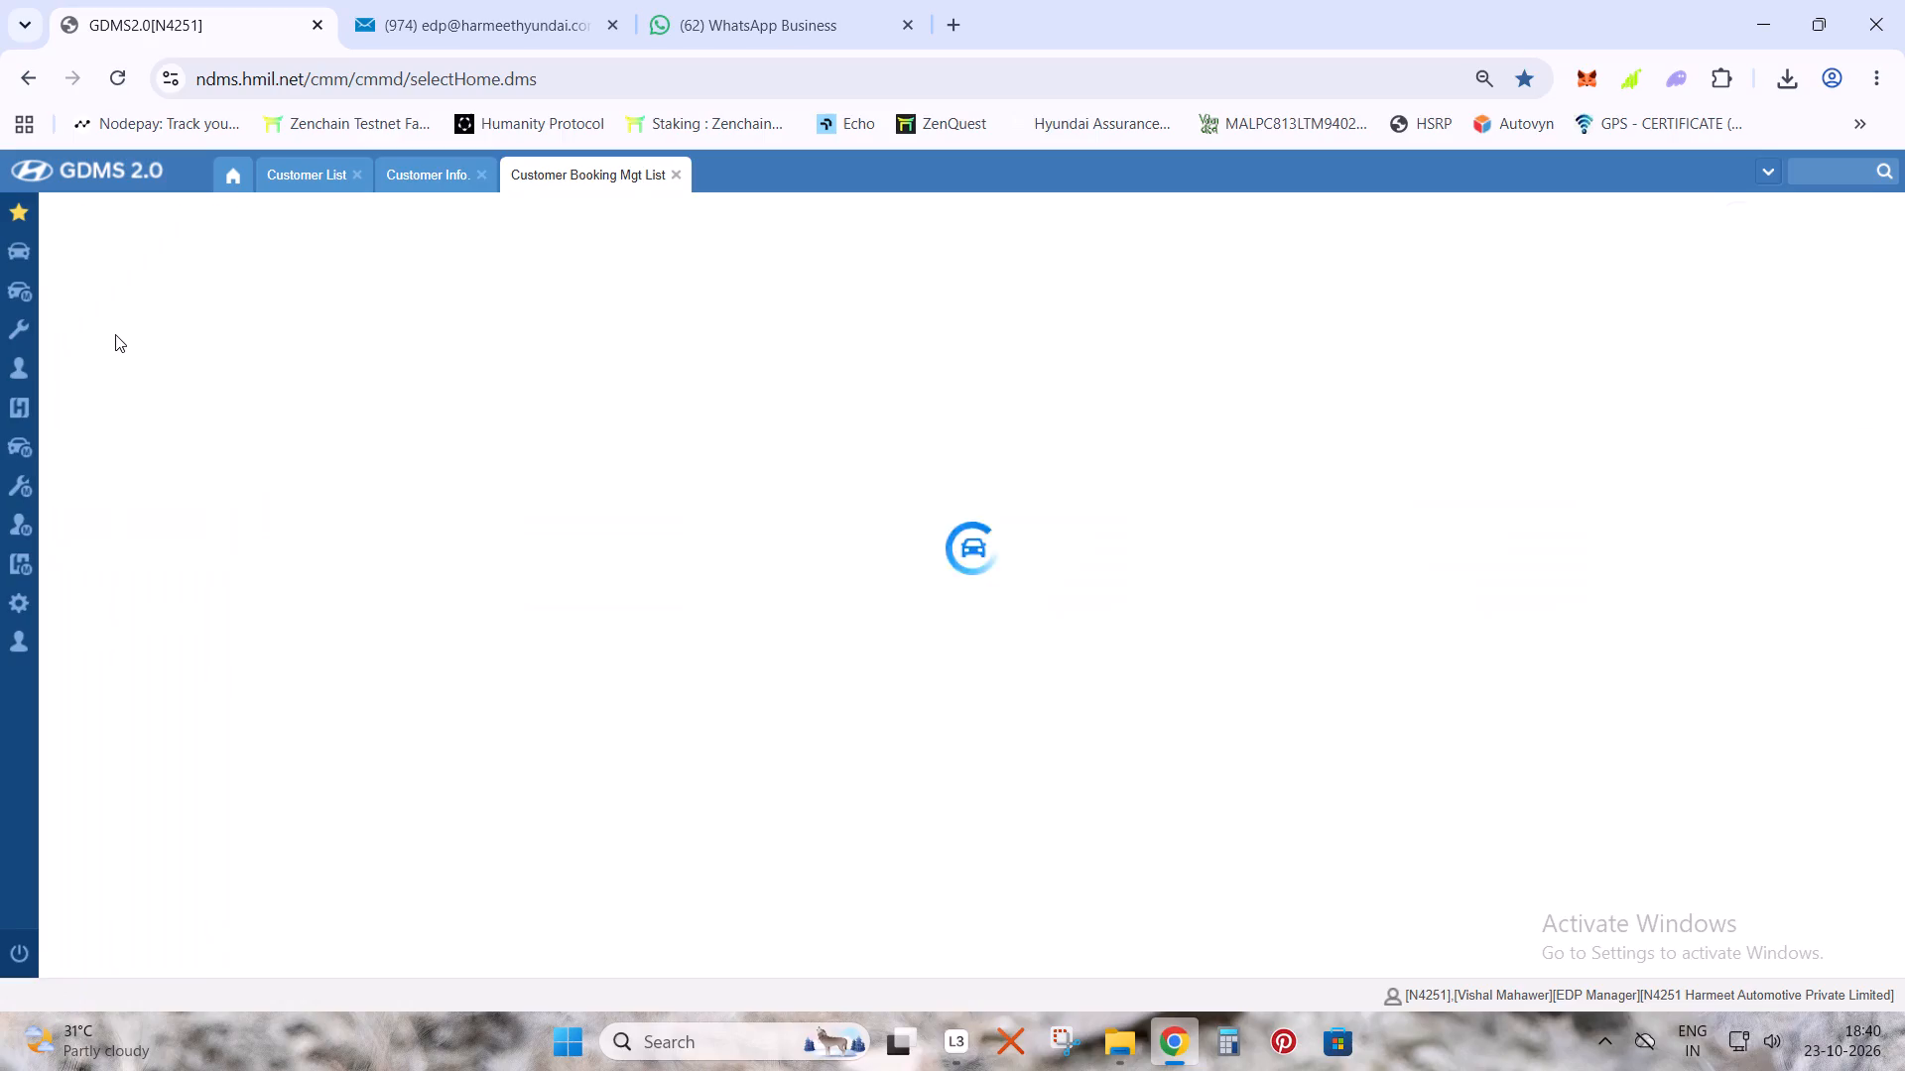
pyautogui.click(591, 247)
pyautogui.press('BackSpace')
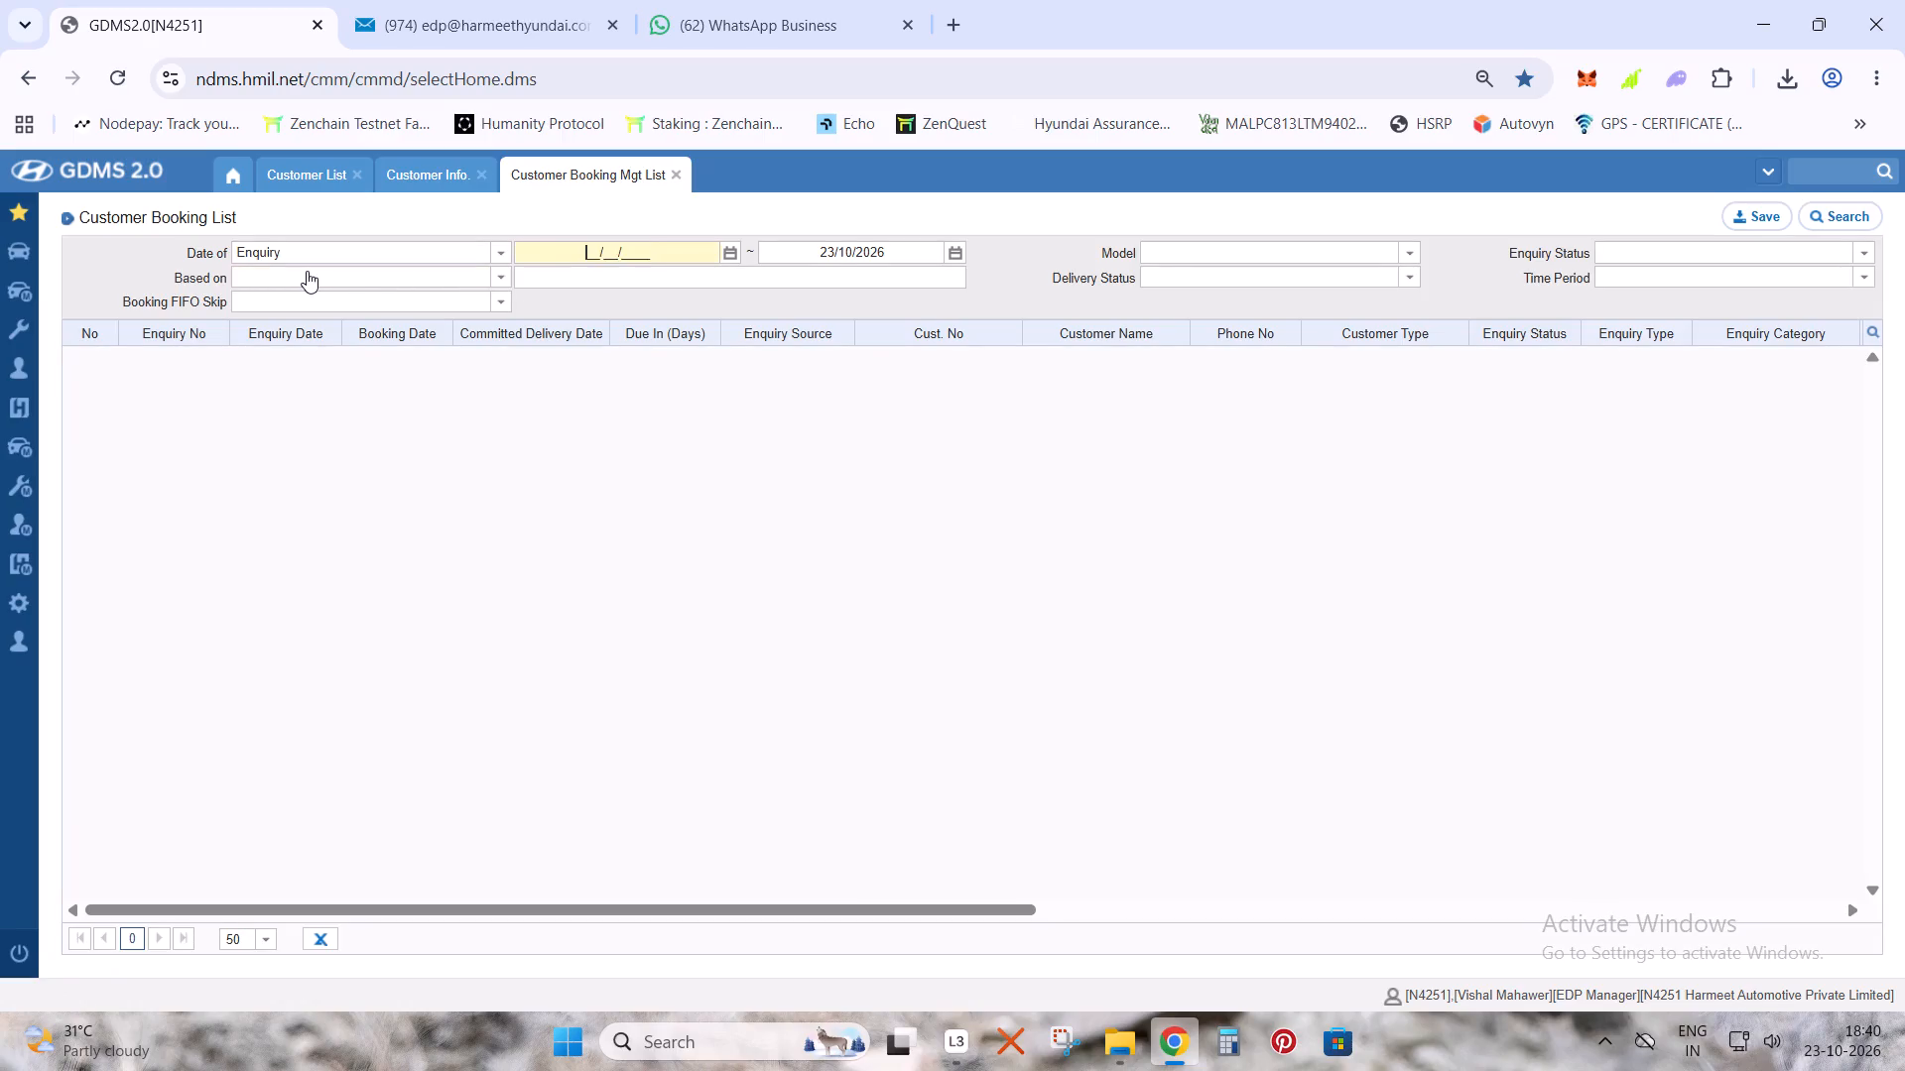
pyautogui.click(307, 271)
pyautogui.click(278, 391)
pyautogui.click(572, 279)
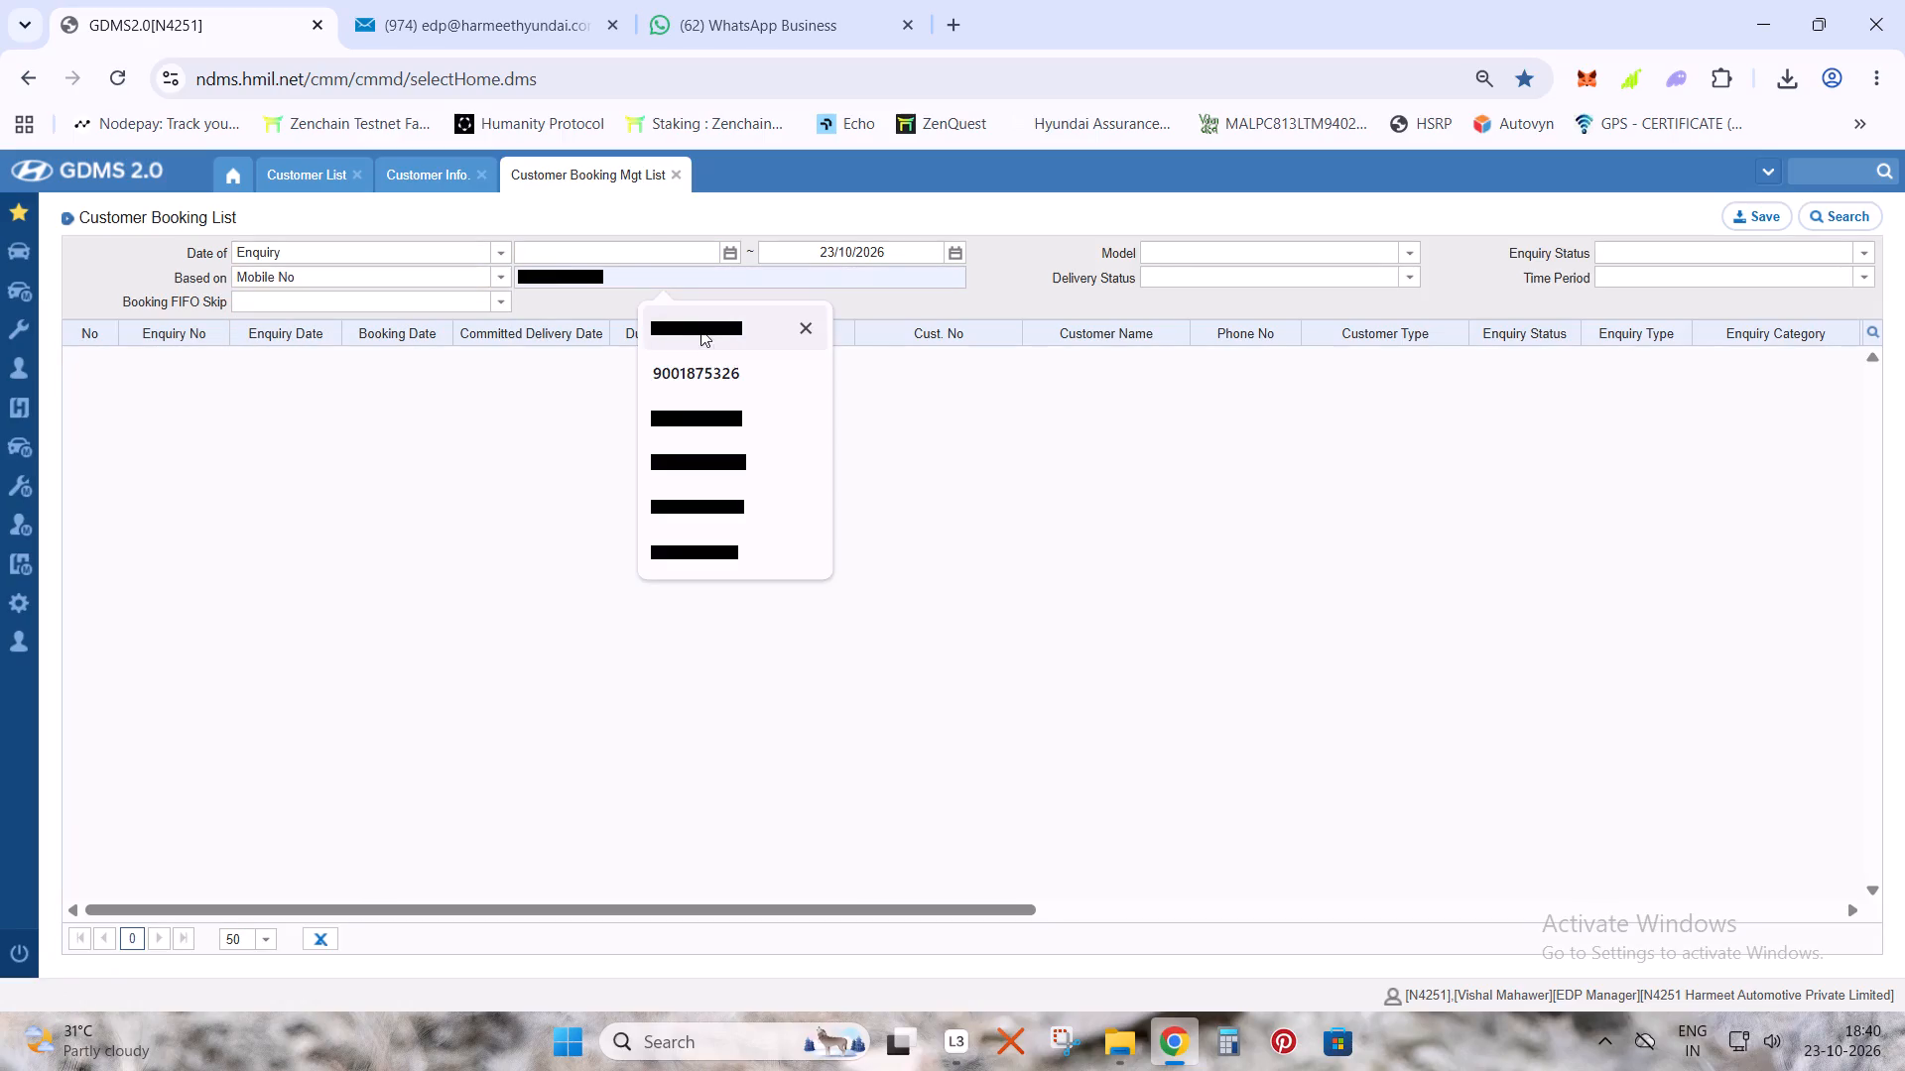
pyautogui.click(700, 329)
pyautogui.click(1808, 218)
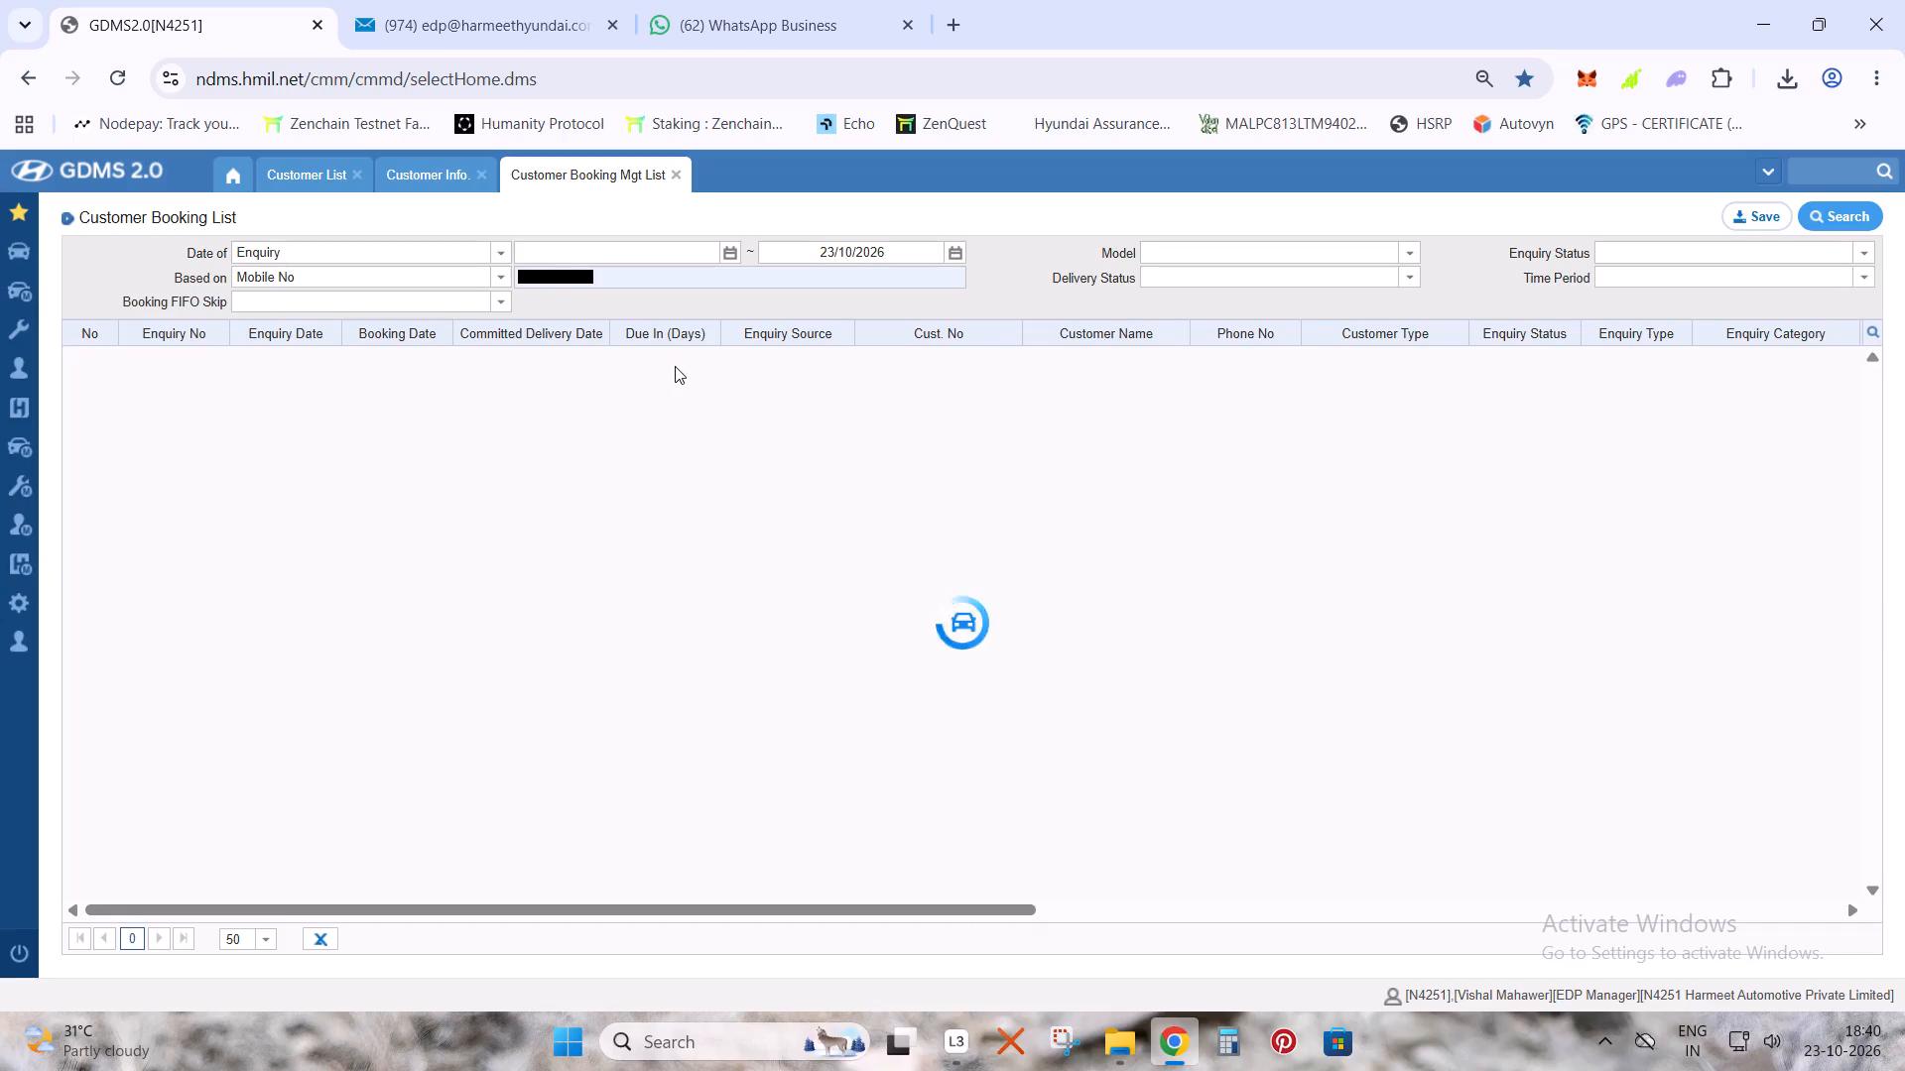
pyautogui.doubleClick(790, 366)
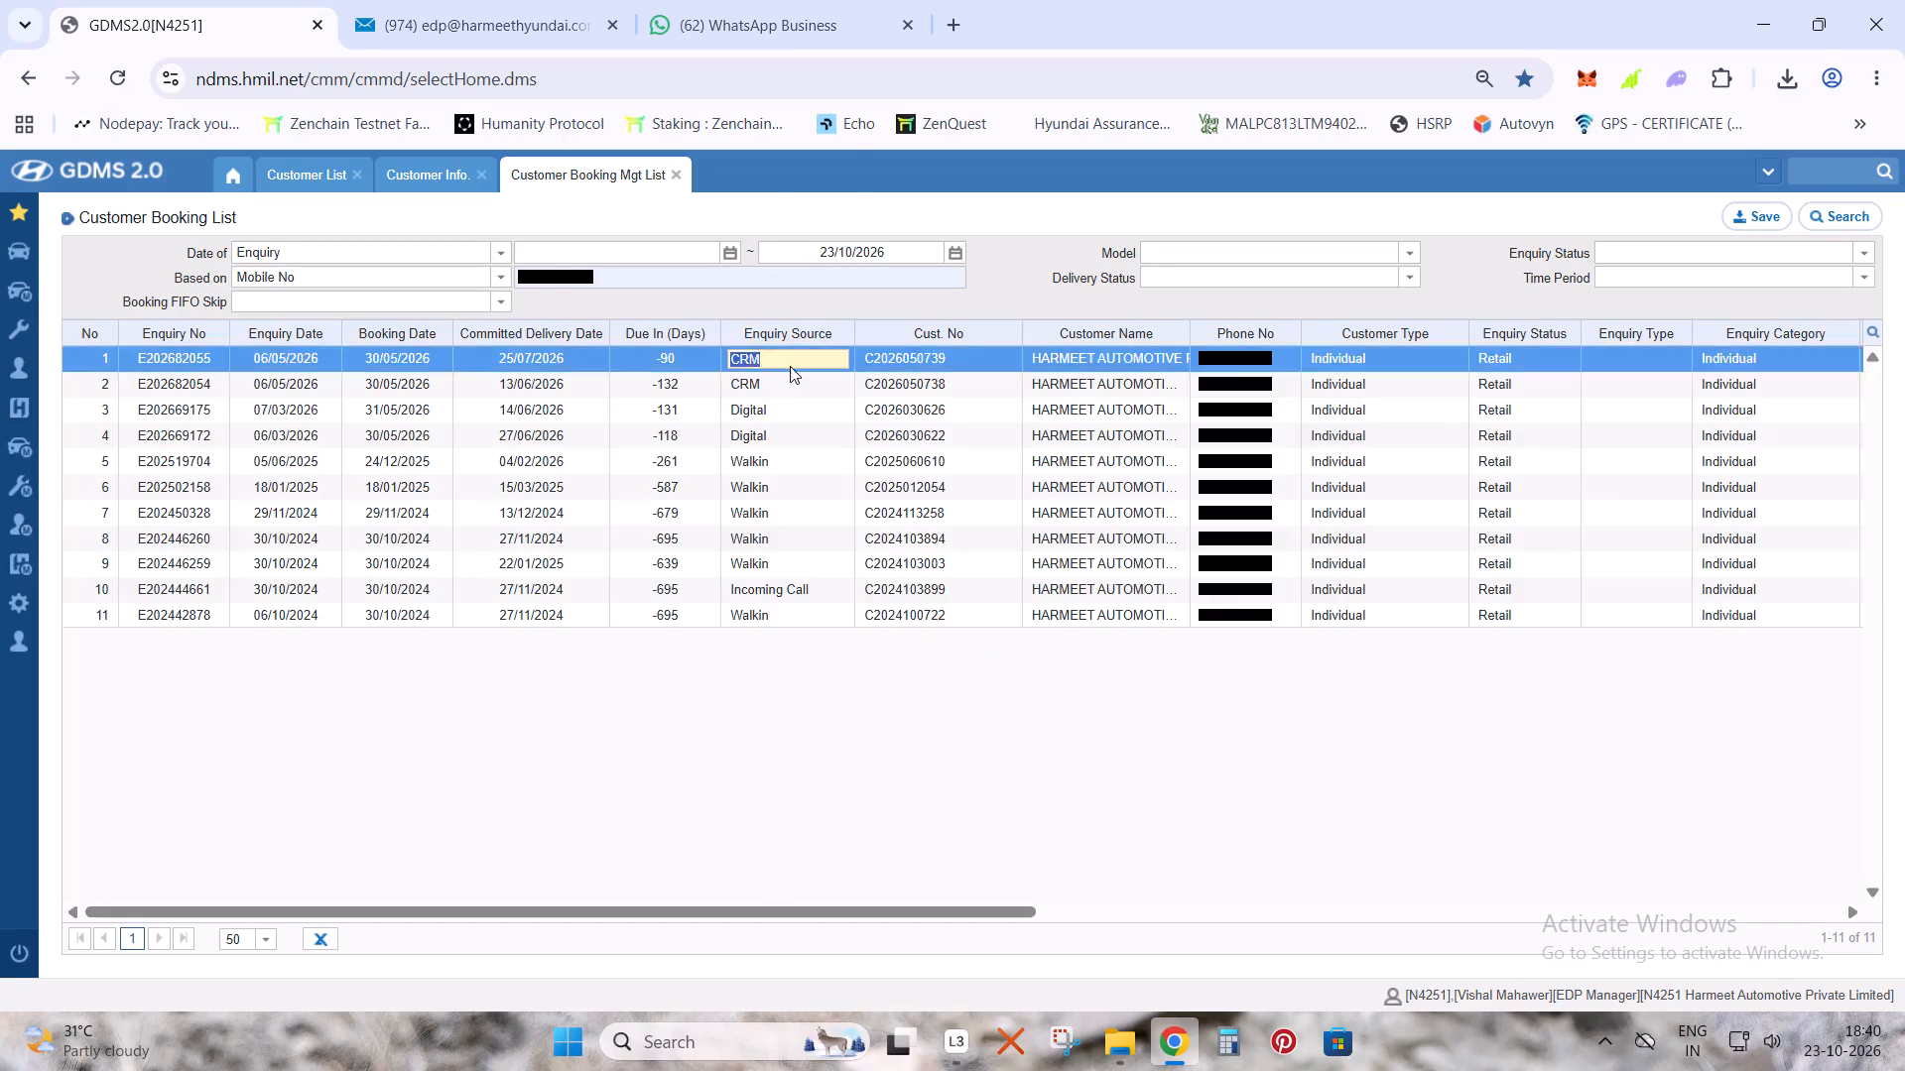
# Search Dealer Vehicle Stock Mgt for all Physical stock.
pyautogui.click(16, 210)
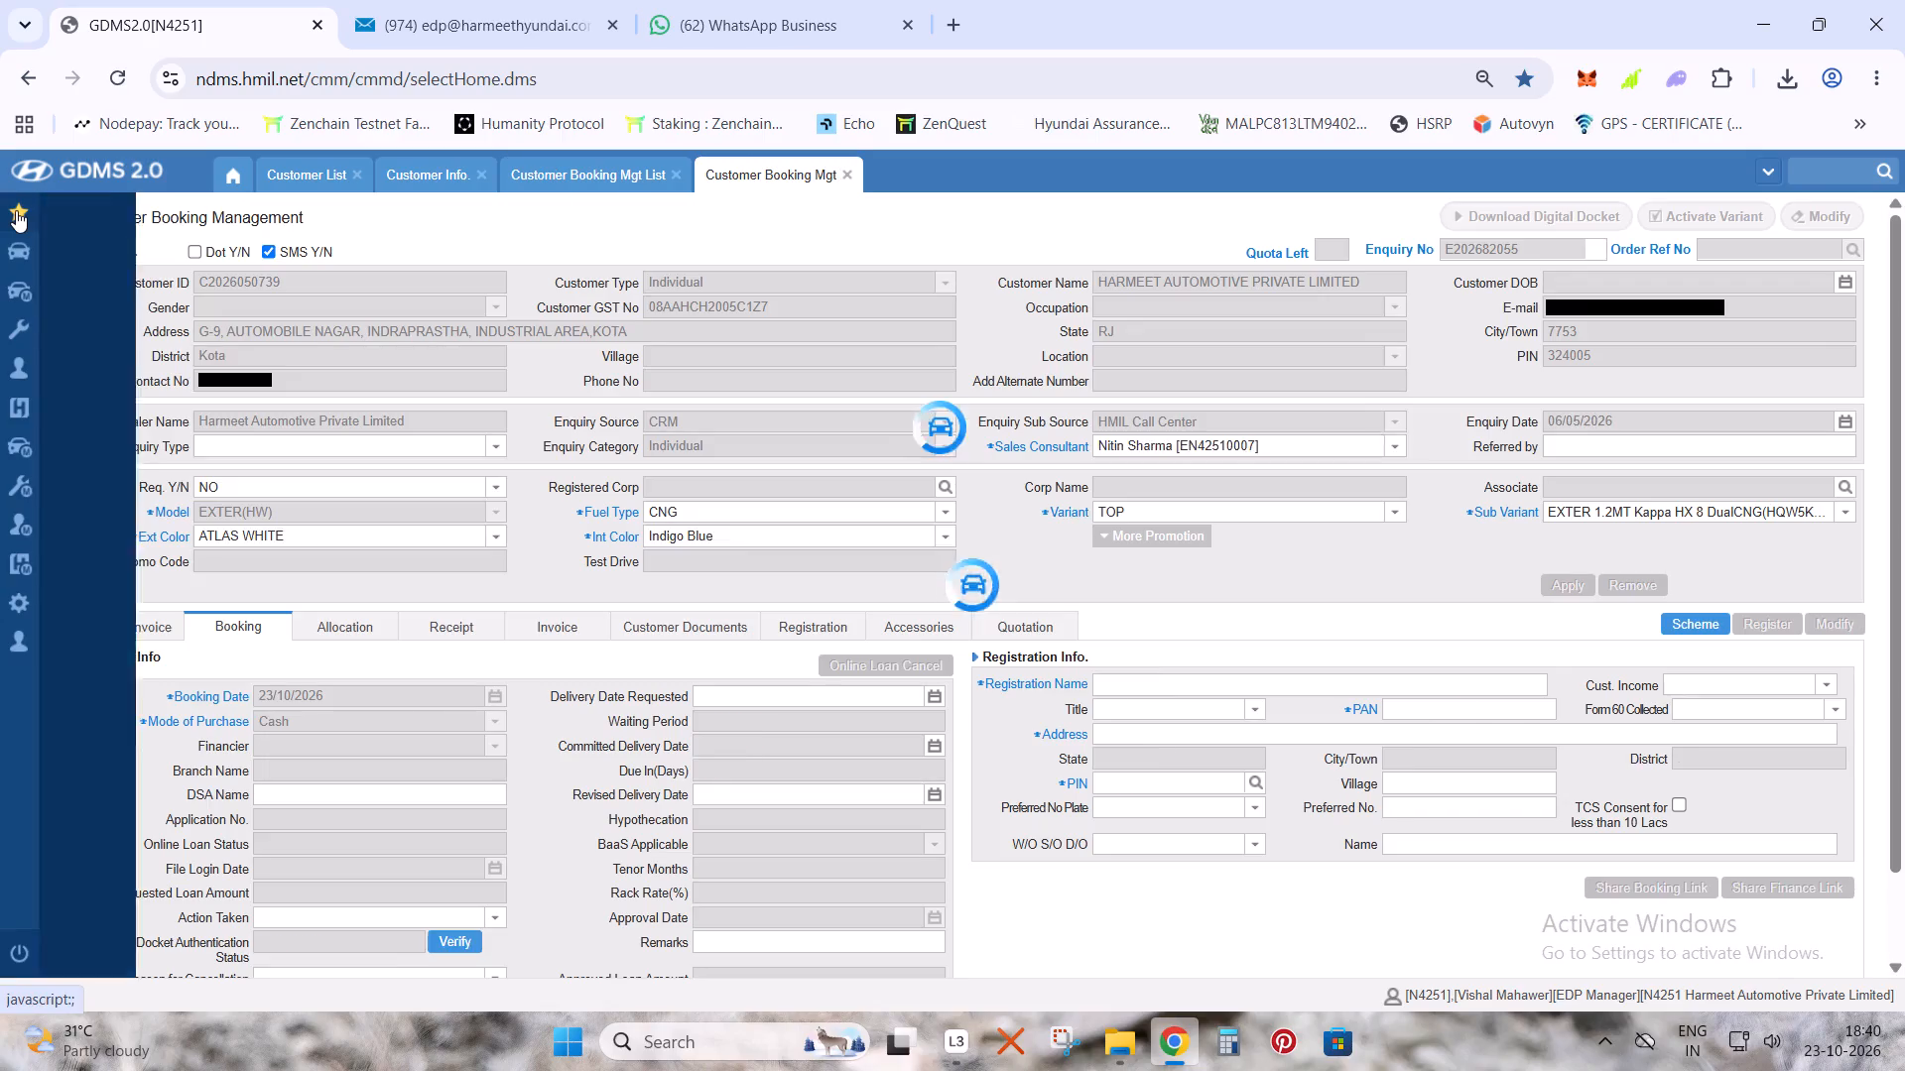
pyautogui.click(16, 210)
pyautogui.click(154, 223)
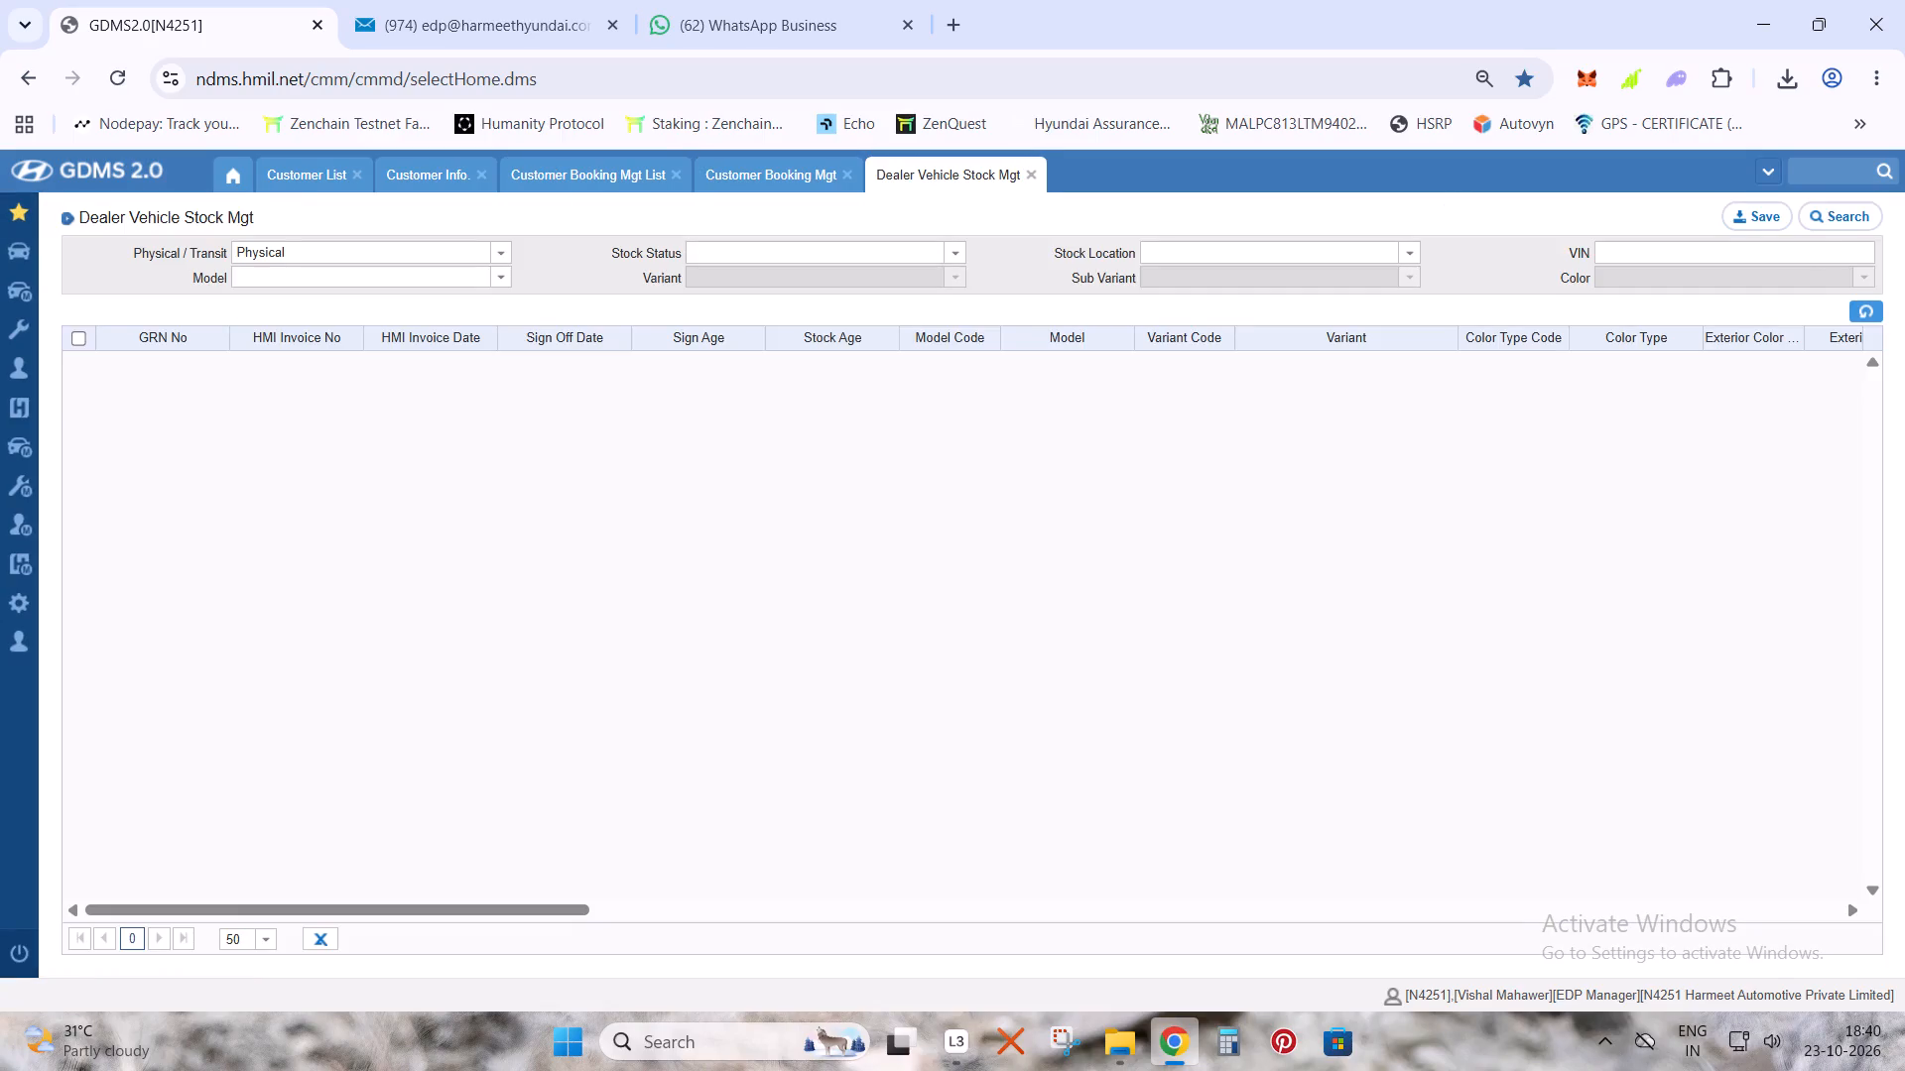
pyautogui.click(1827, 217)
# Move the Stock Status column directly after Vin Number in the vehicle stock list and bring the model columns back into view.
pyautogui.moveTo(520, 910); pyautogui.dragTo(809, 909)
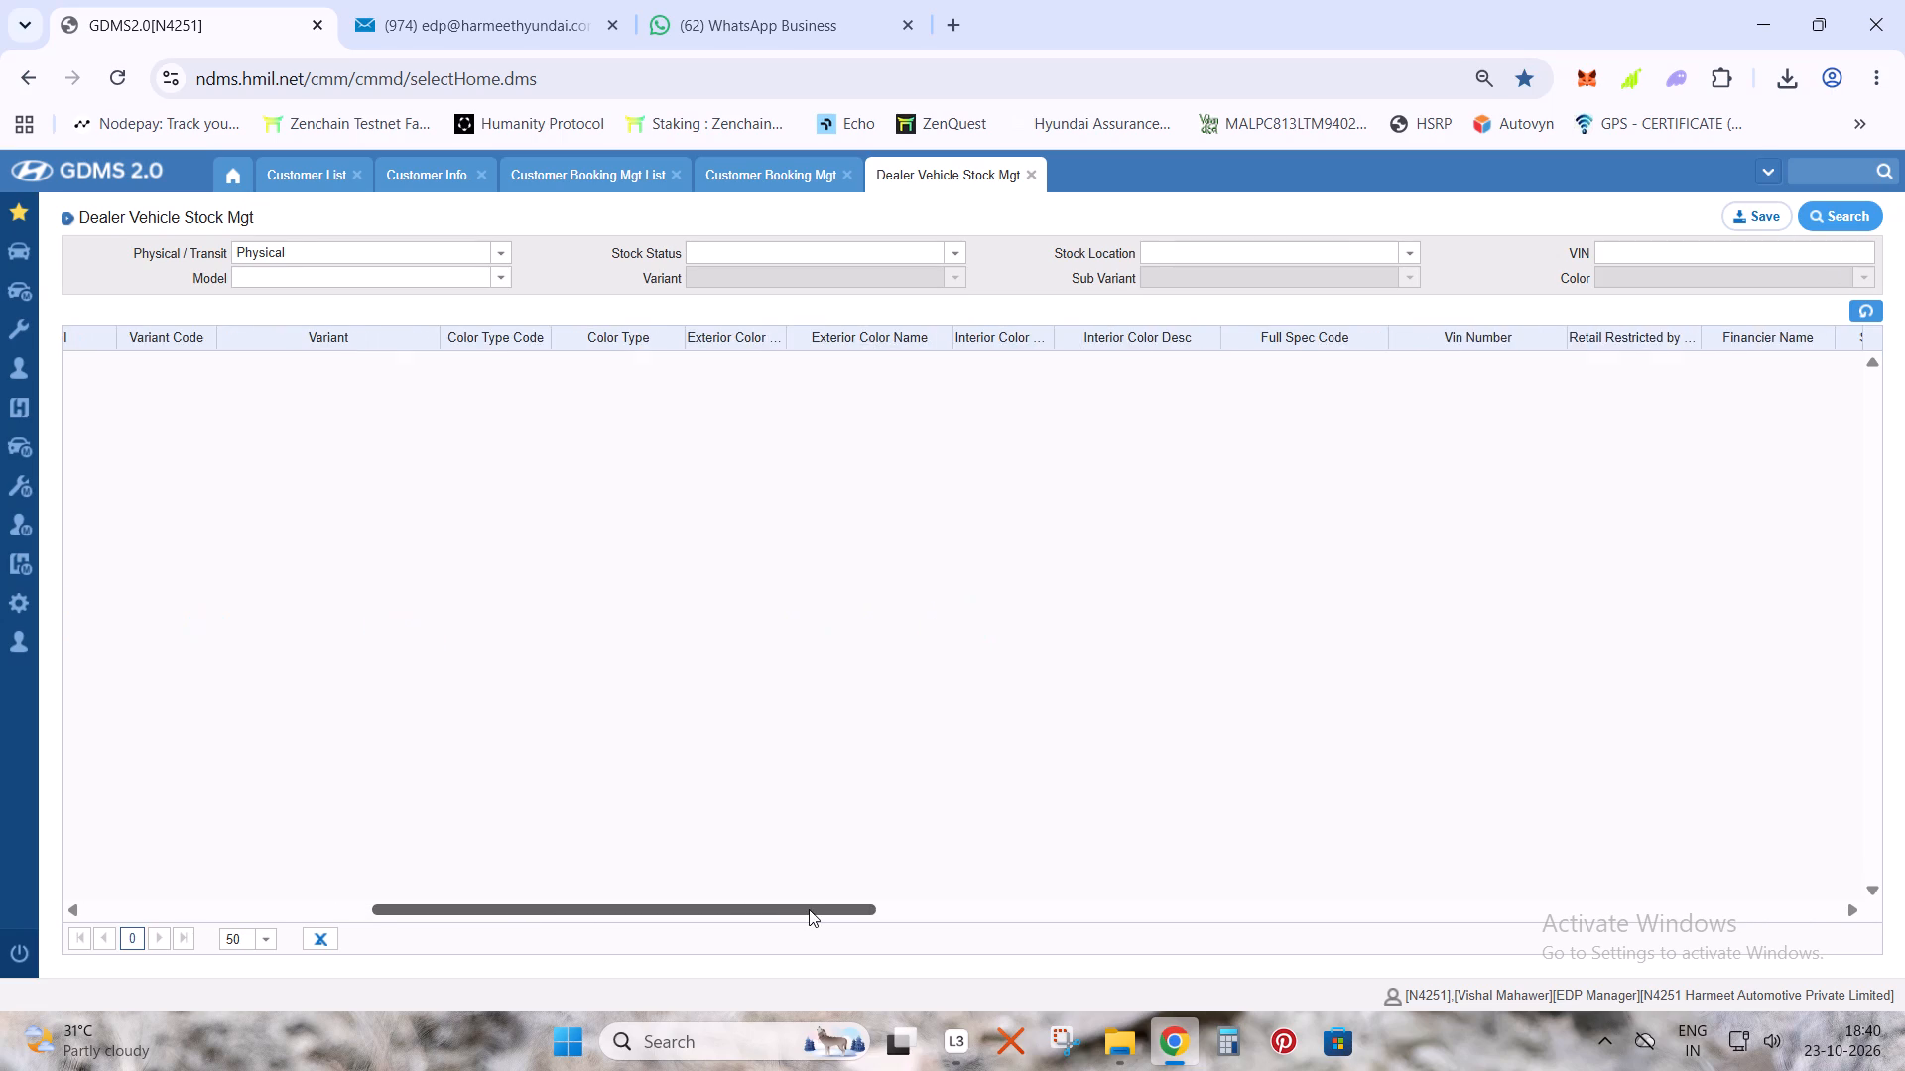
pyautogui.moveTo(809, 909); pyautogui.dragTo(1124, 914)
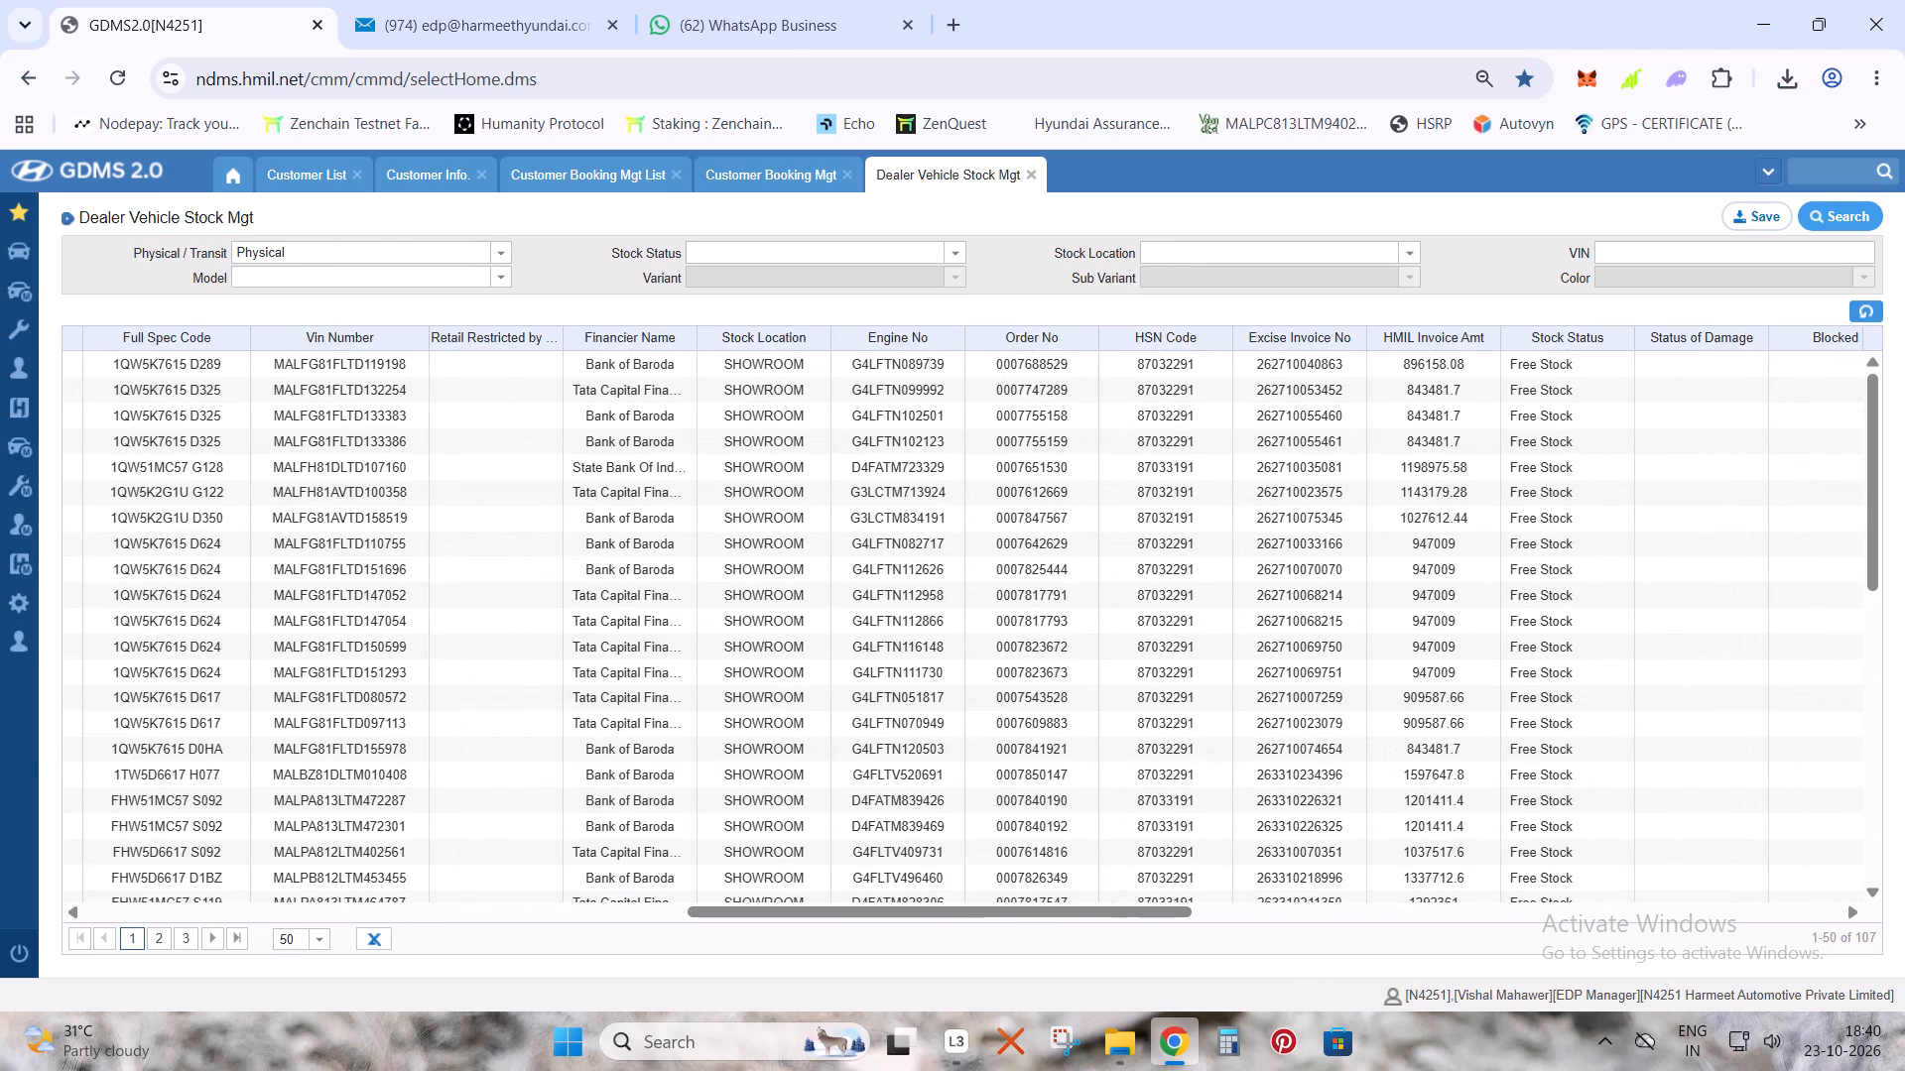
pyautogui.moveTo(1541, 331); pyautogui.dragTo(458, 332)
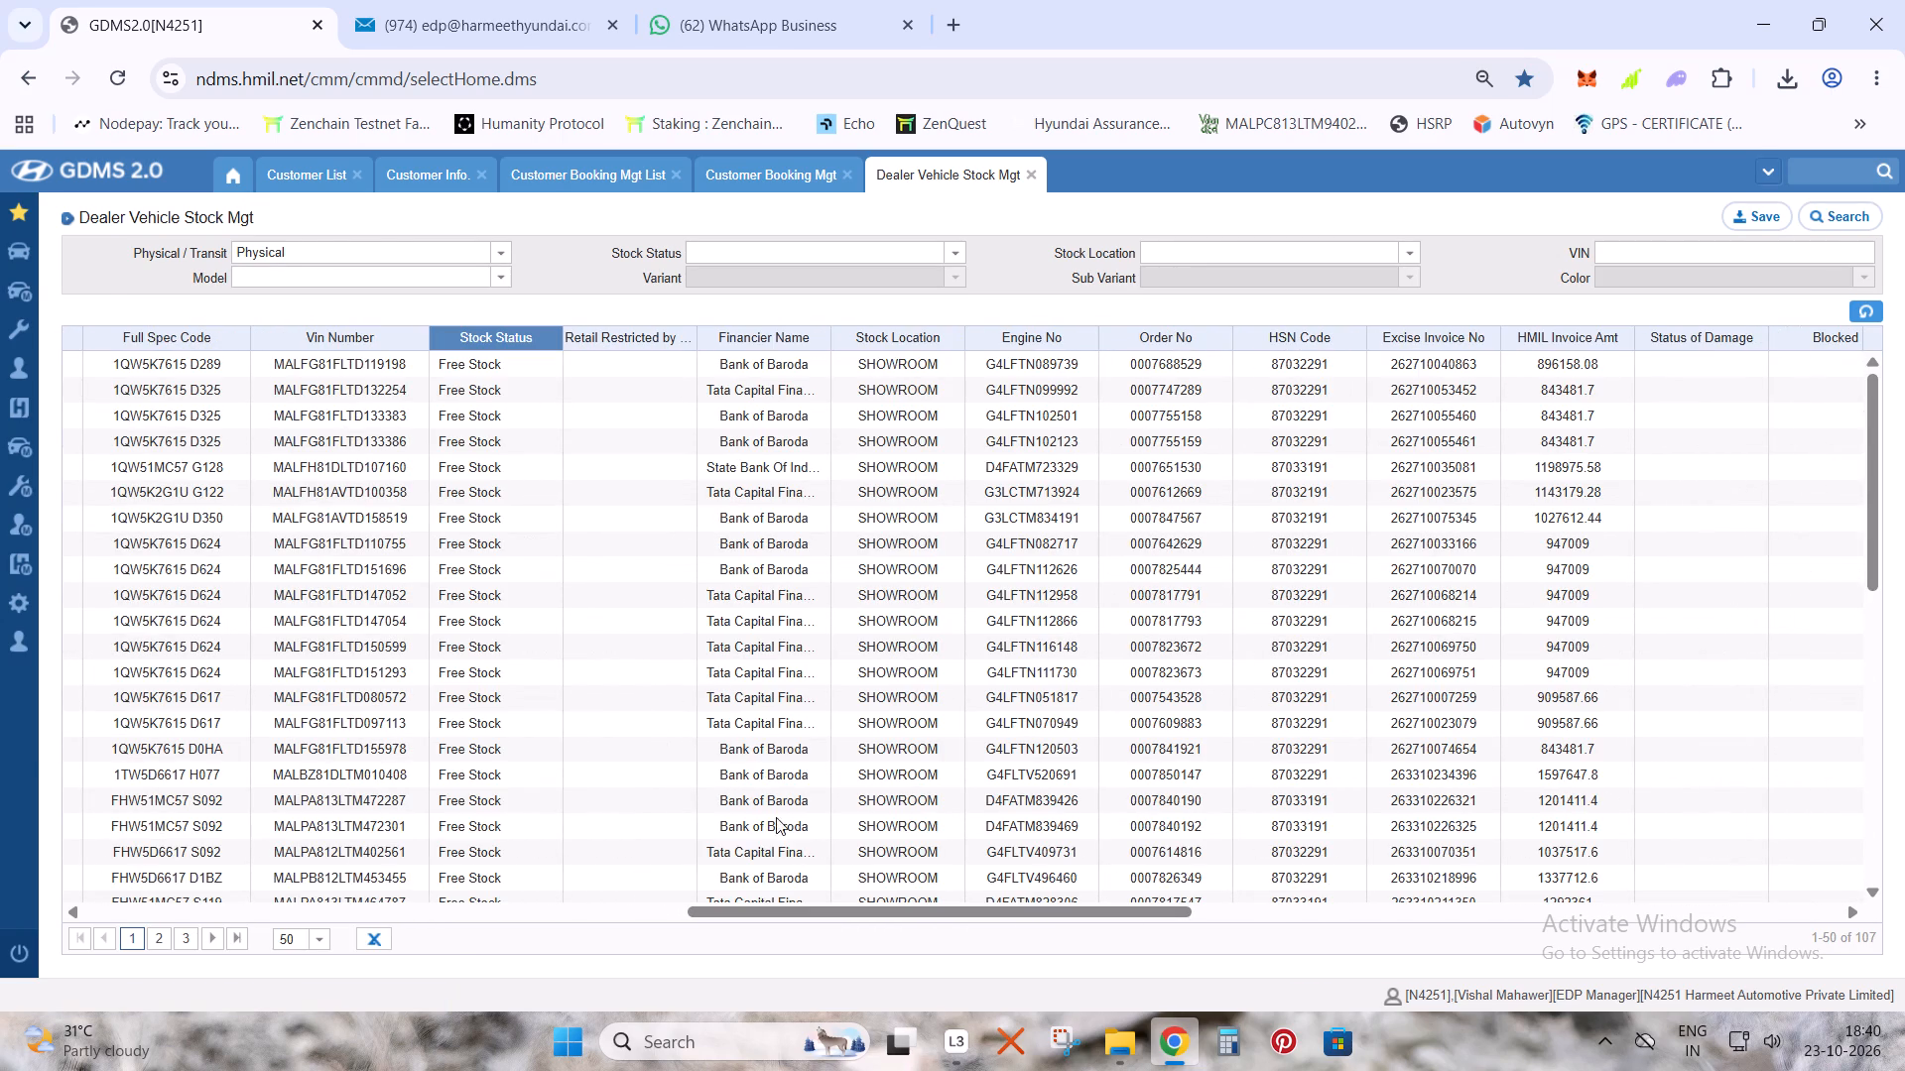
pyautogui.moveTo(807, 914); pyautogui.dragTo(434, 902)
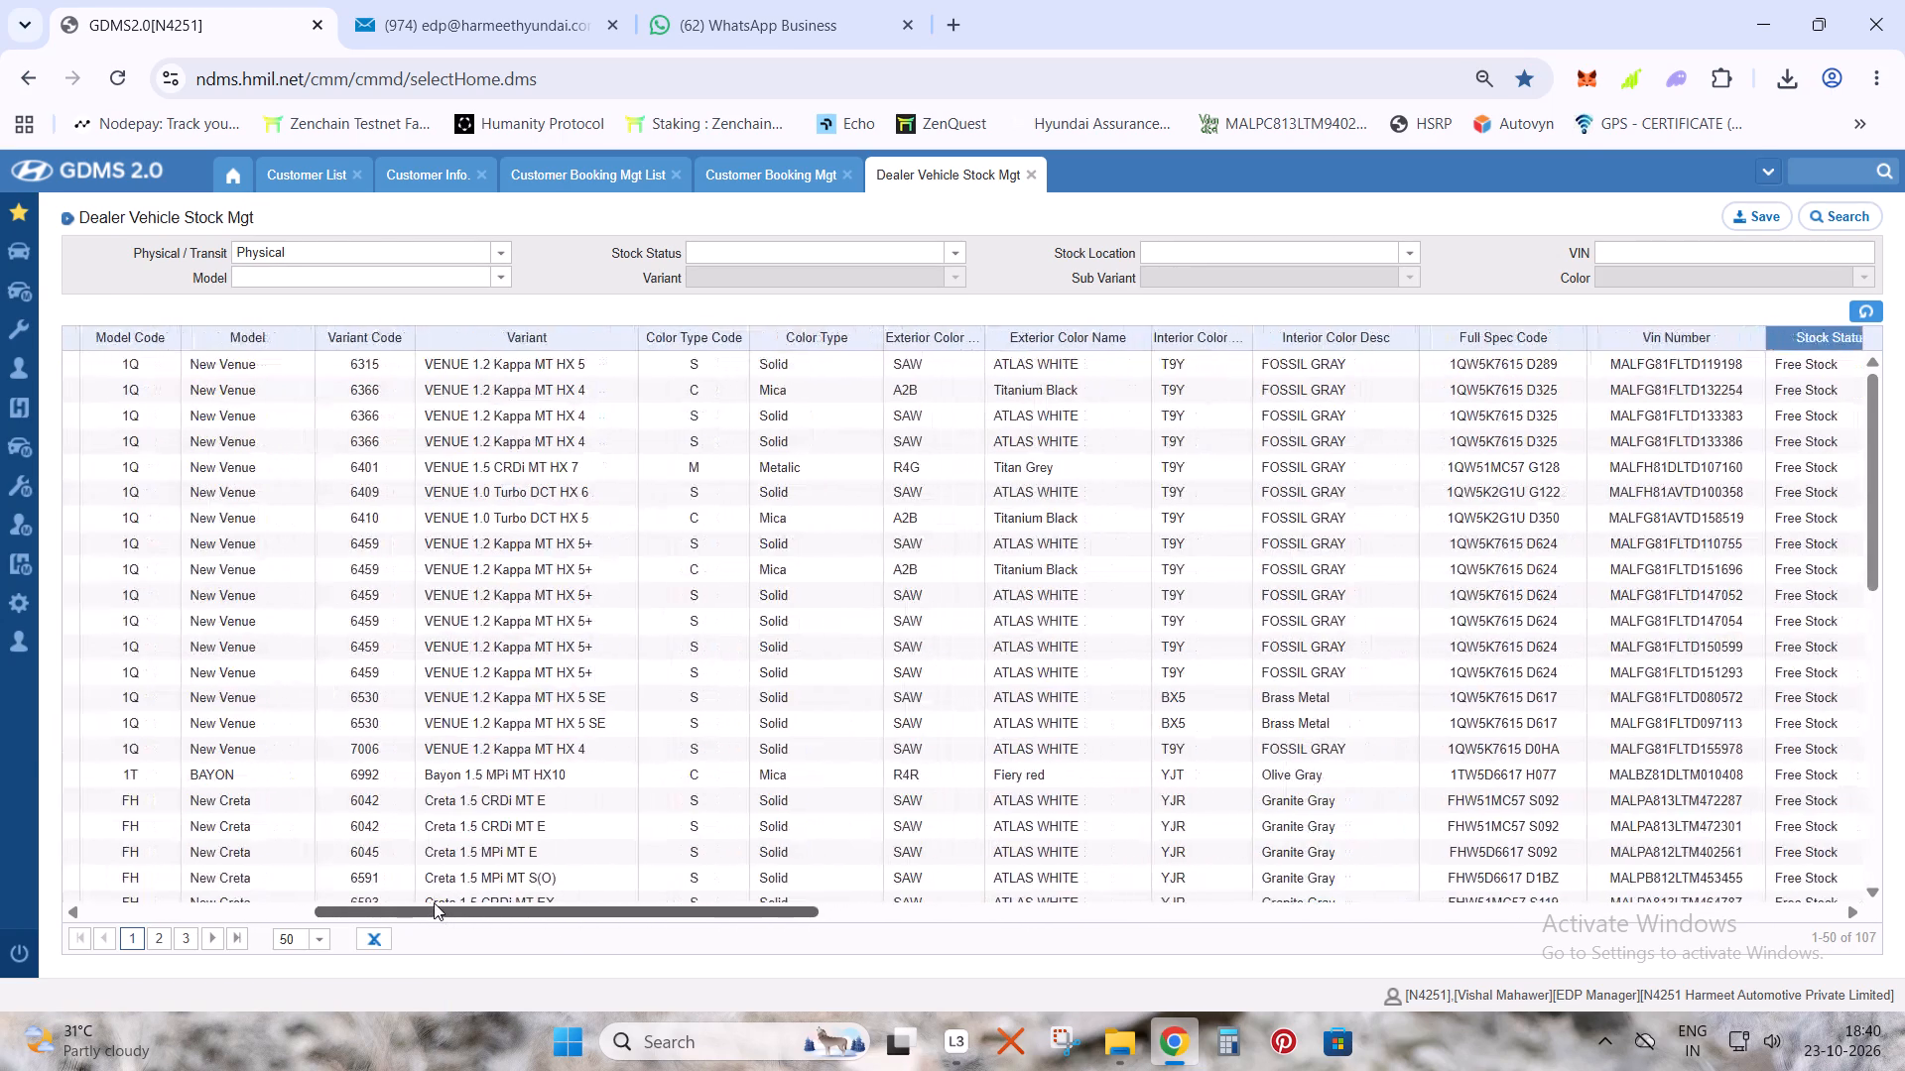
pyautogui.moveTo(434, 902); pyautogui.dragTo(436, 902)
# Open the ALLOCATION STOCK SHEET workbook from the desktop.
pyautogui.click(1904, 1070)
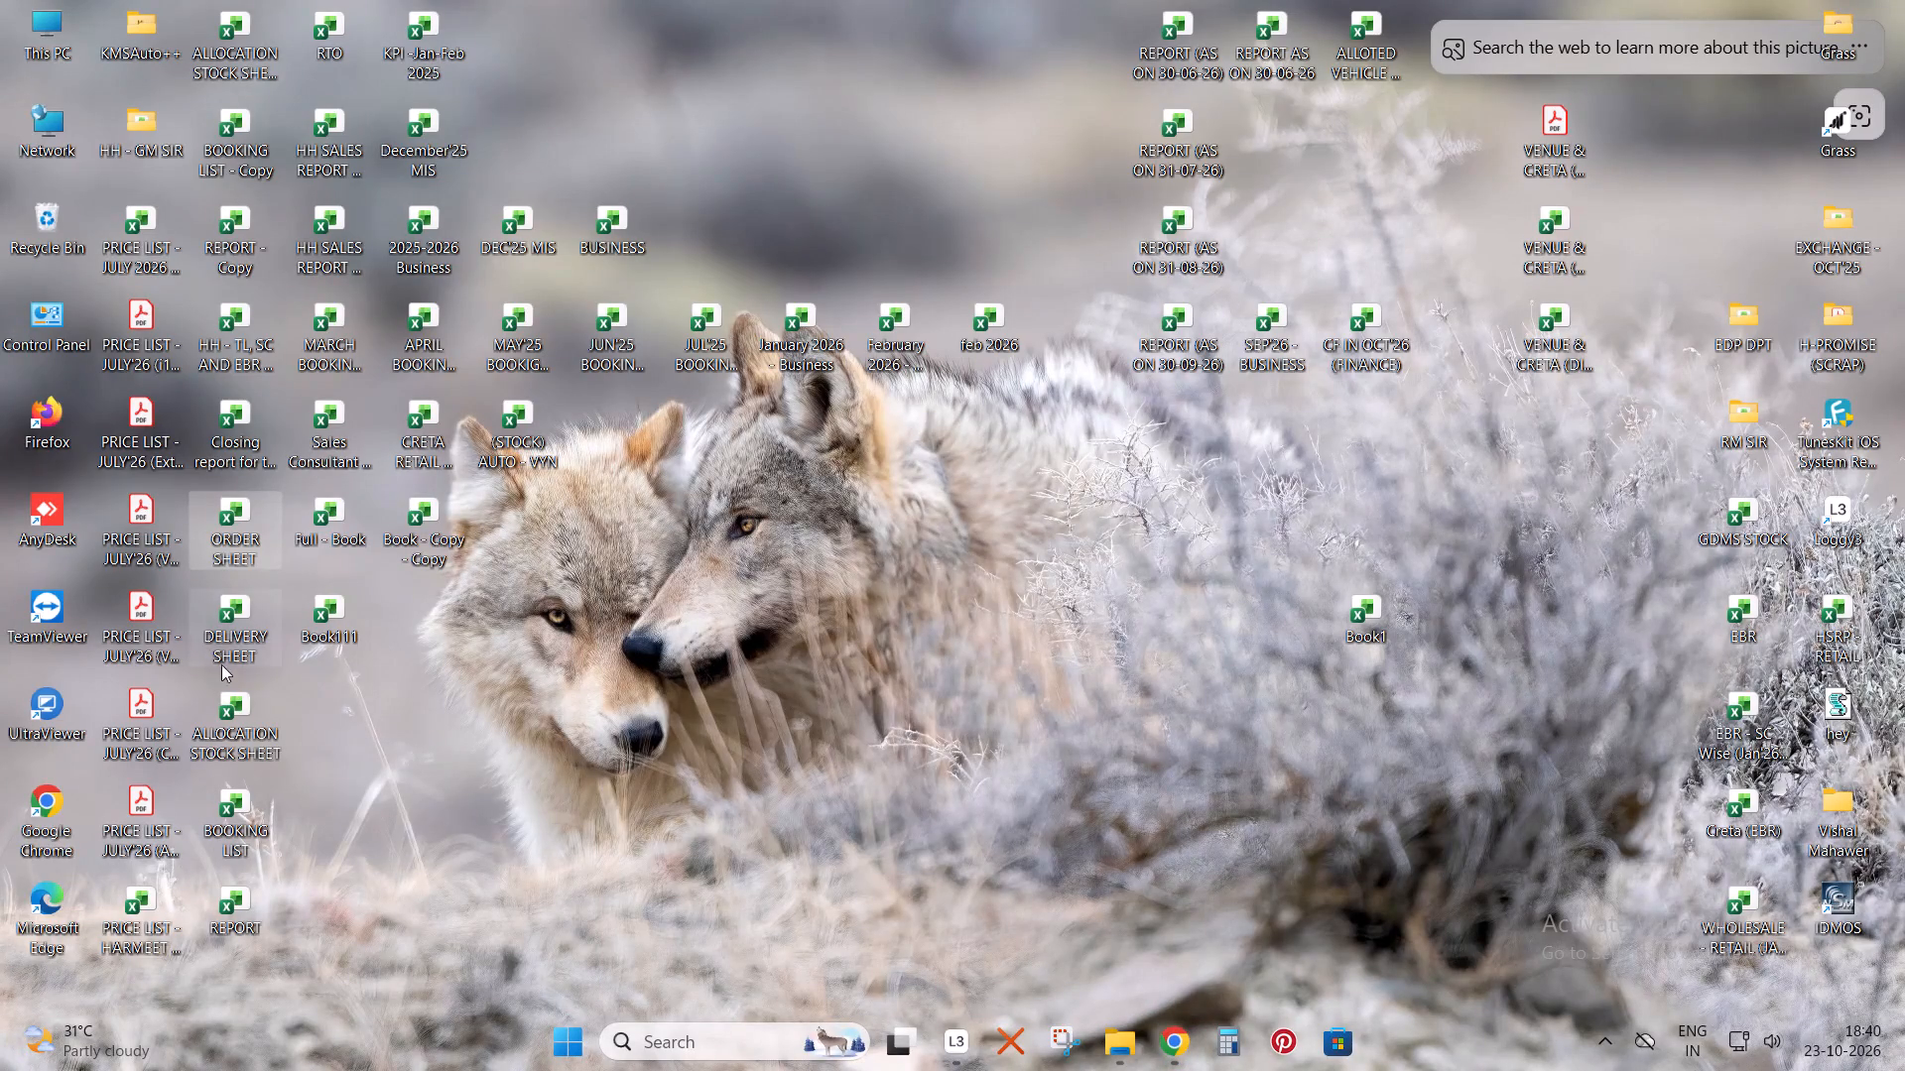
pyautogui.click(215, 731)
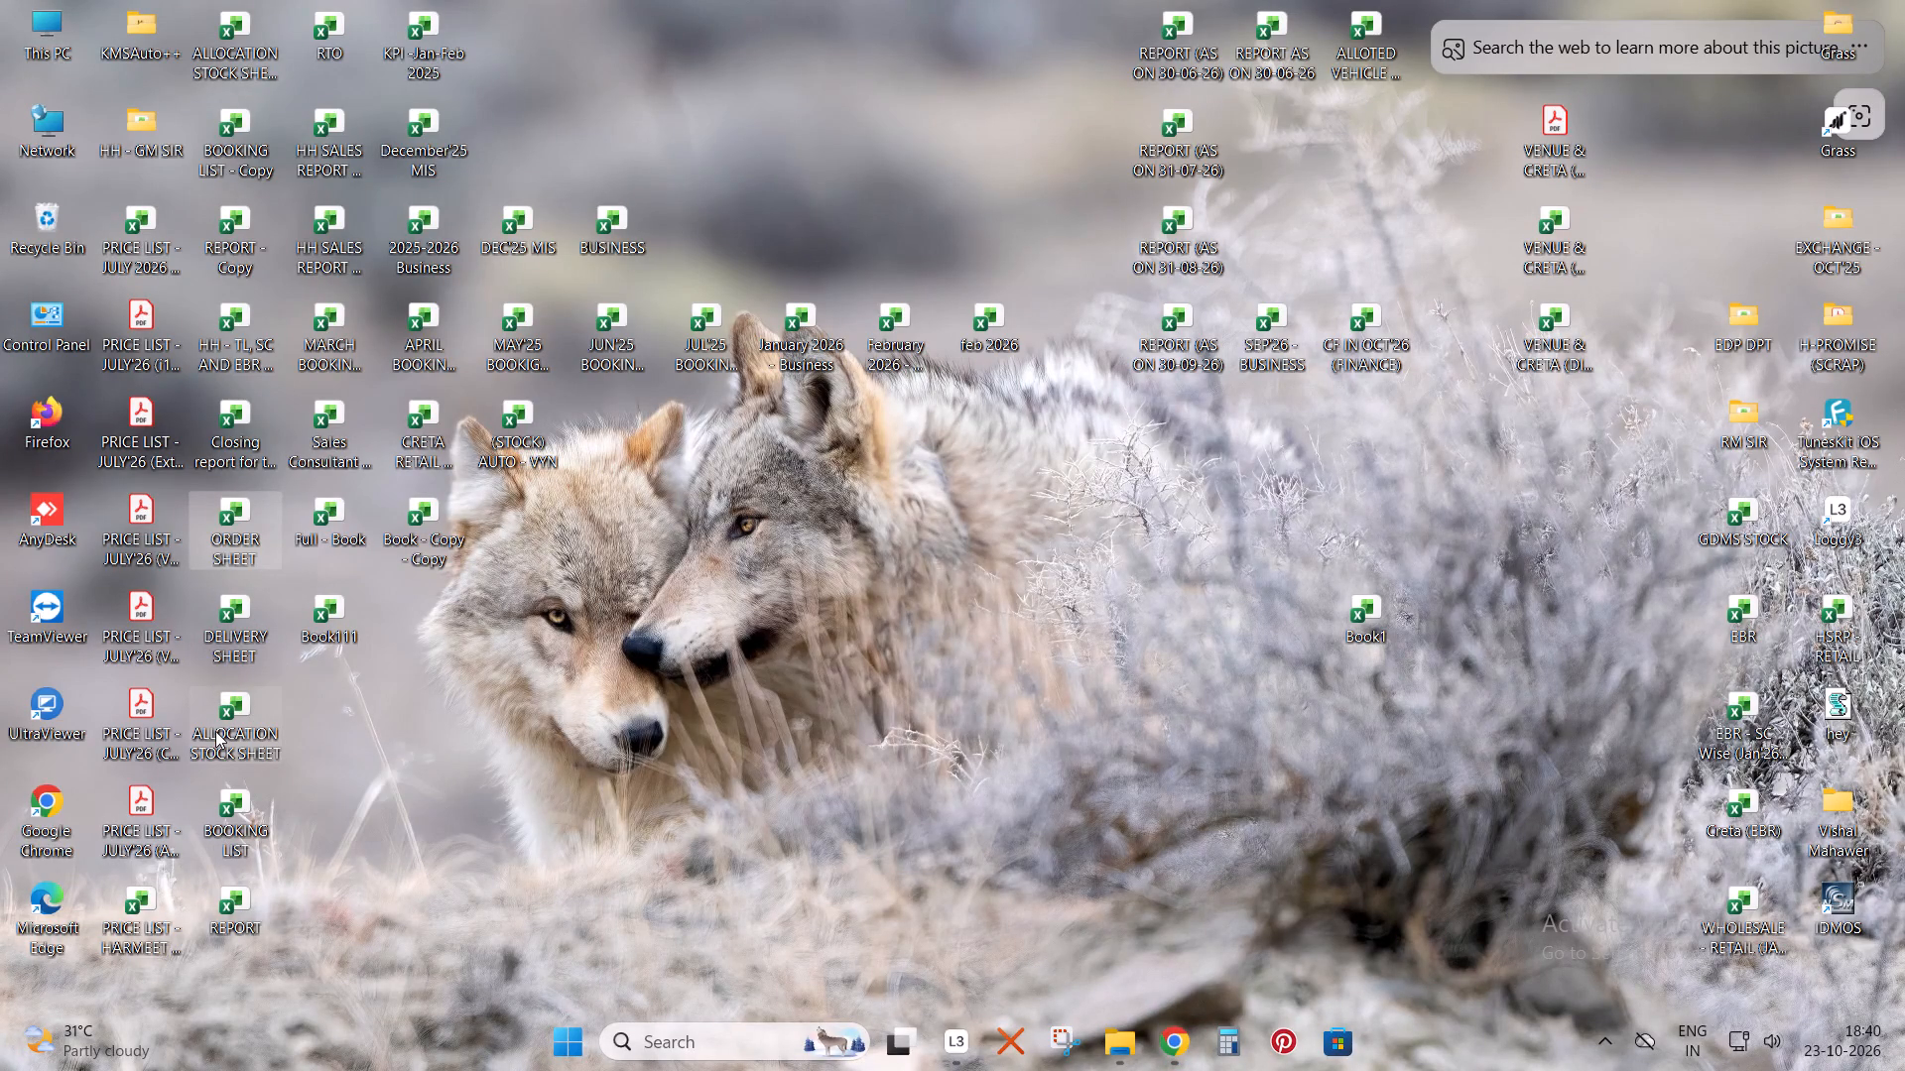
pyautogui.doubleClick(215, 731)
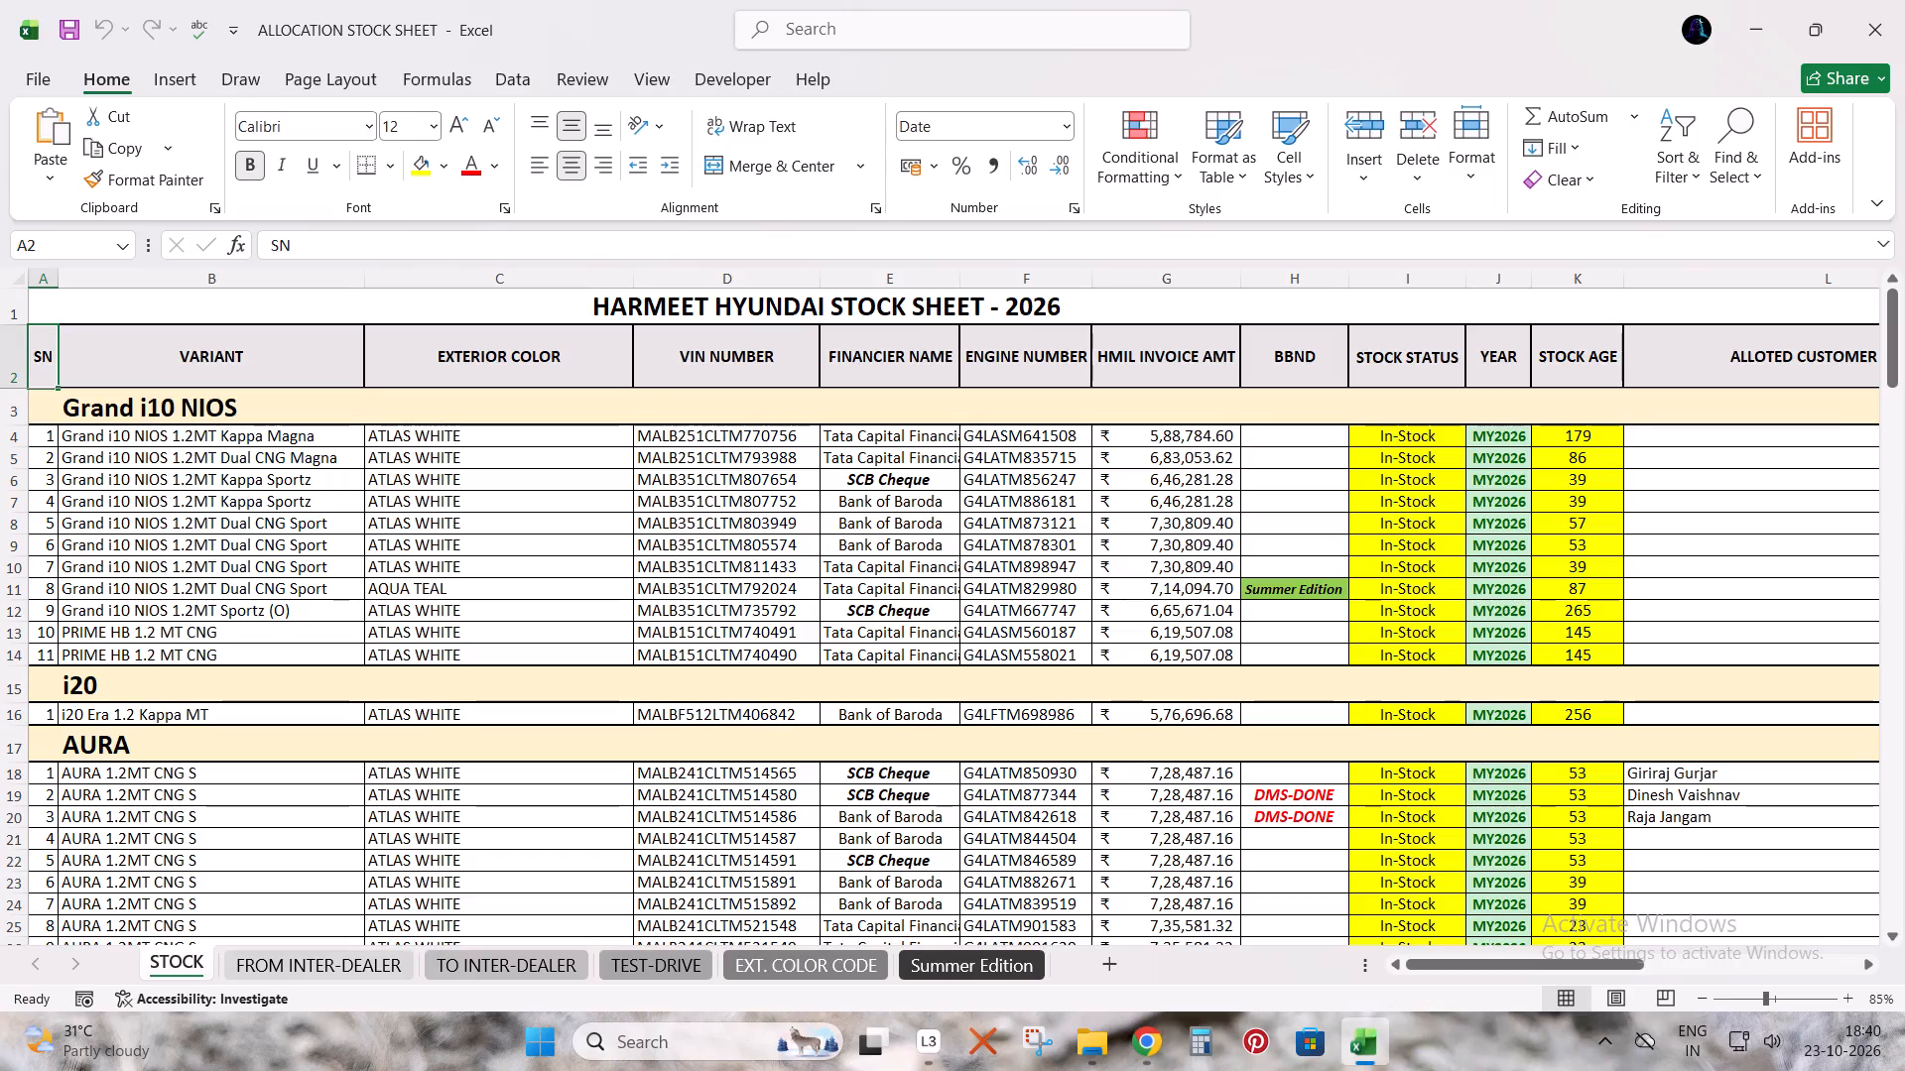
pyautogui.click(1380, 628)
# Find TAMB in the STOCK sheet and check the matching row's vehicle details back to its VIN number.
pyautogui.hotkey('ctrl', 'f')
pyautogui.write('TAMB')
pyautogui.press('Return')
pyautogui.press('Escape')
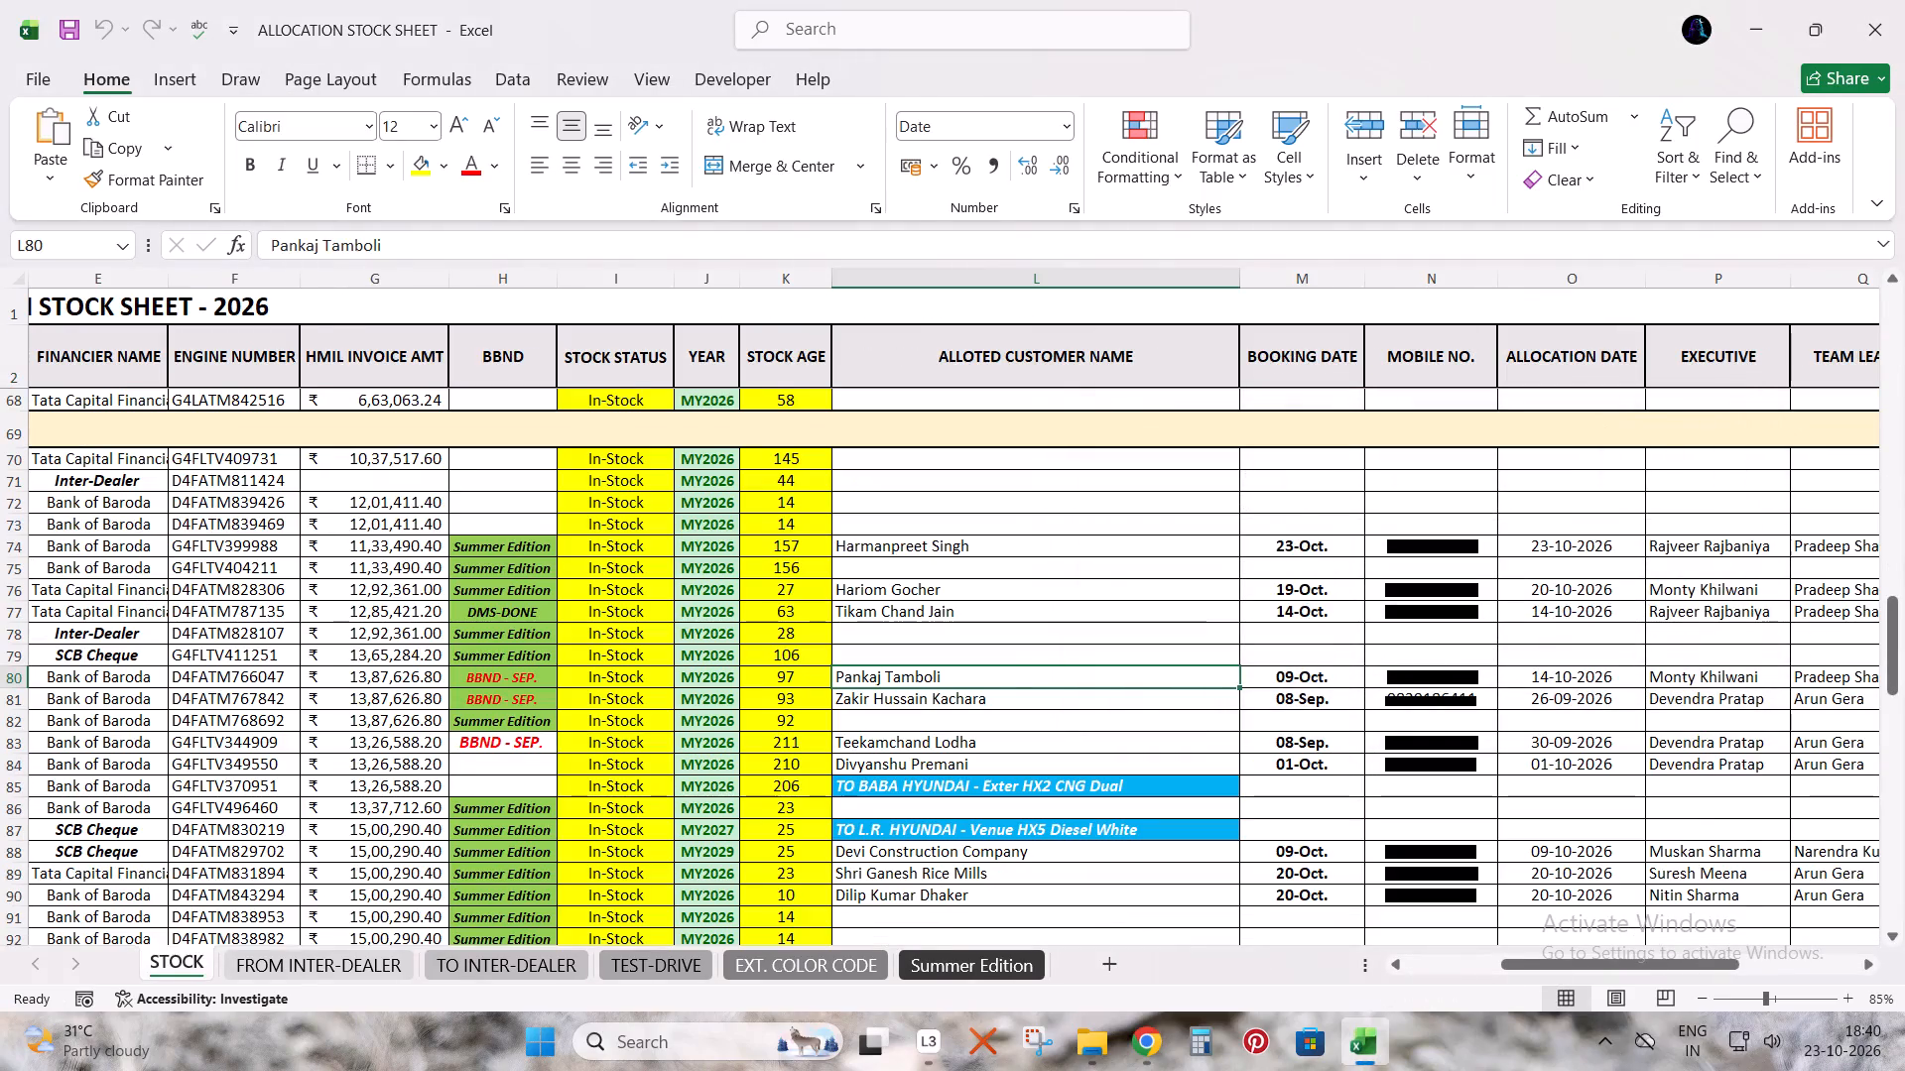
pyautogui.press('Left')
pyautogui.press('Left')
pyautogui.press('Left')
pyautogui.press('Left')
pyautogui.press('Left')
pyautogui.press('Left')
pyautogui.press('Left')
pyautogui.press('Left')
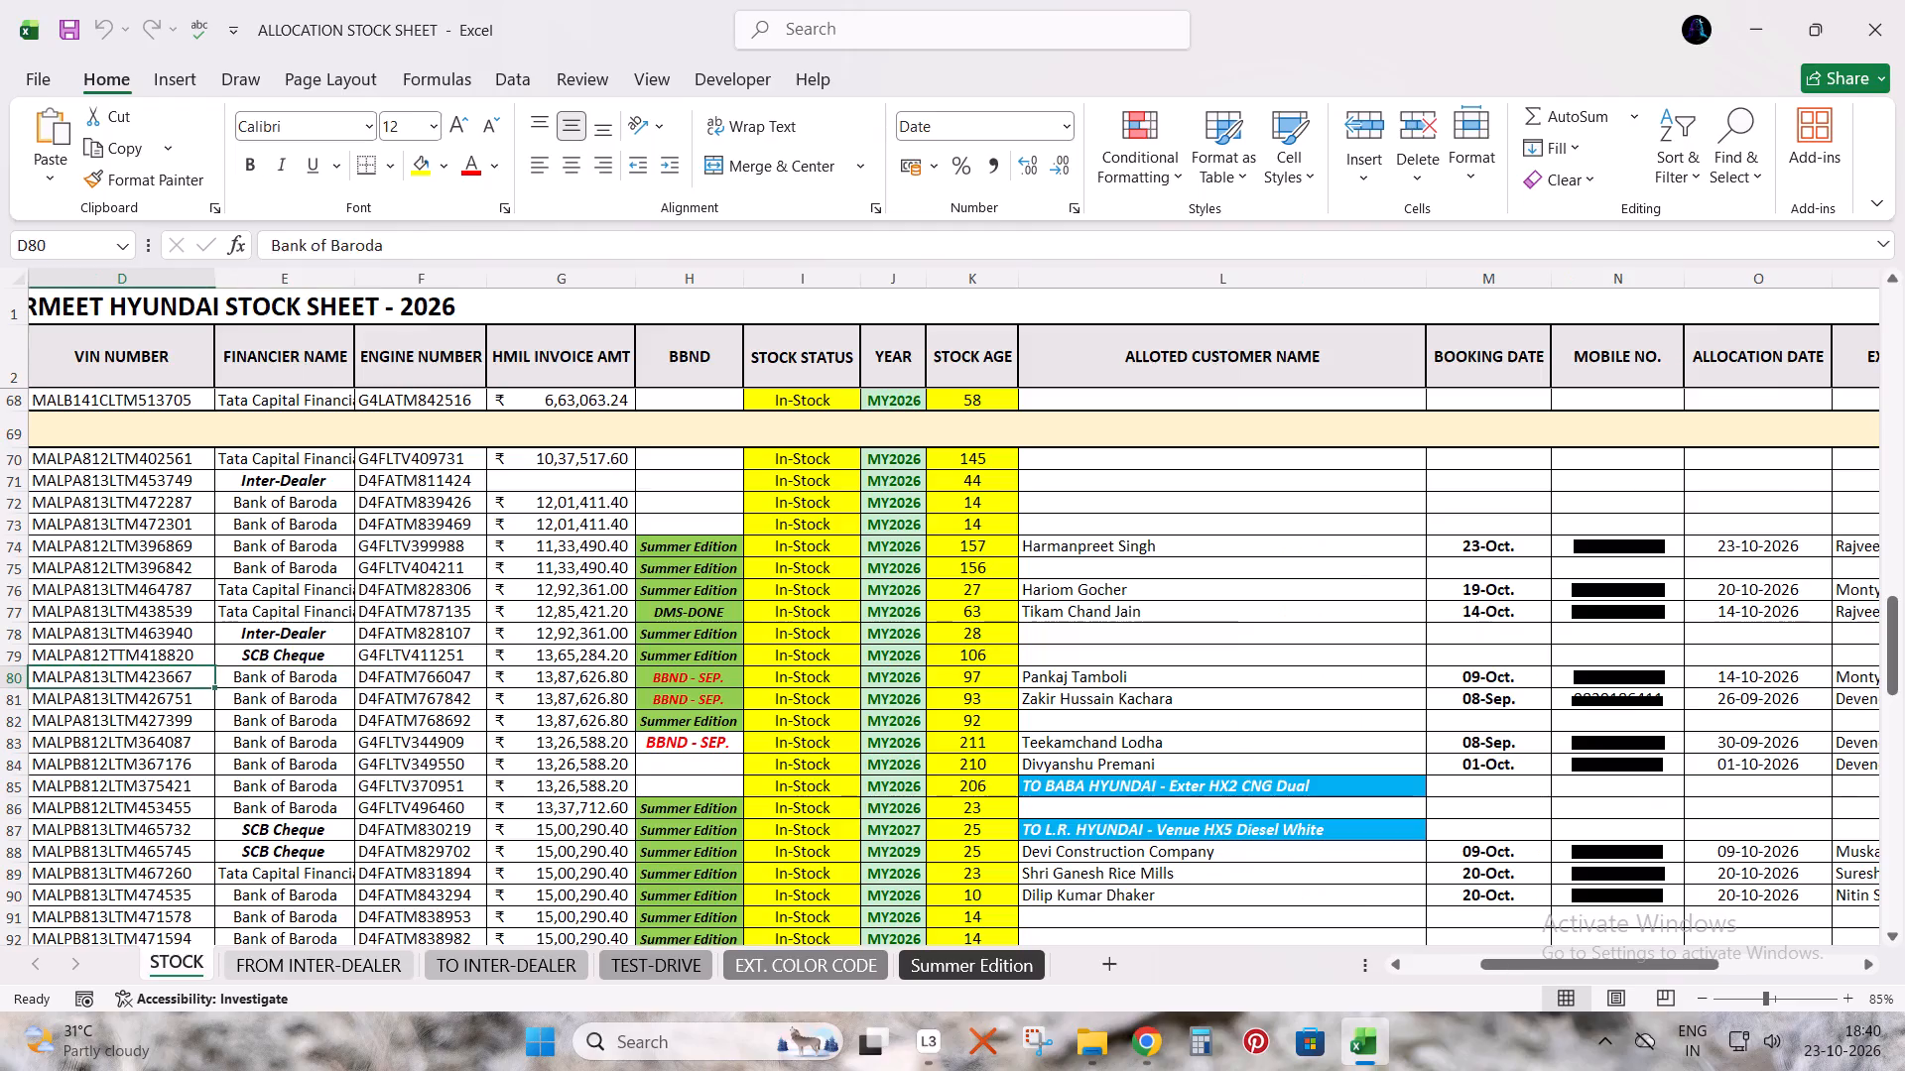
# Copy the mobile number of the customer in row 80 and switch back to GDMS.
pyautogui.press('Right')
pyautogui.press('Right')
pyautogui.press('Right')
pyautogui.press('Right')
pyautogui.press('Right')
pyautogui.press('Right')
pyautogui.press('Right')
pyautogui.press('Right')
pyautogui.press('Right')
pyautogui.press('Right')
pyautogui.hotkey('ctrl', 'c')
pyautogui.hotkey('alt', 'Tab')
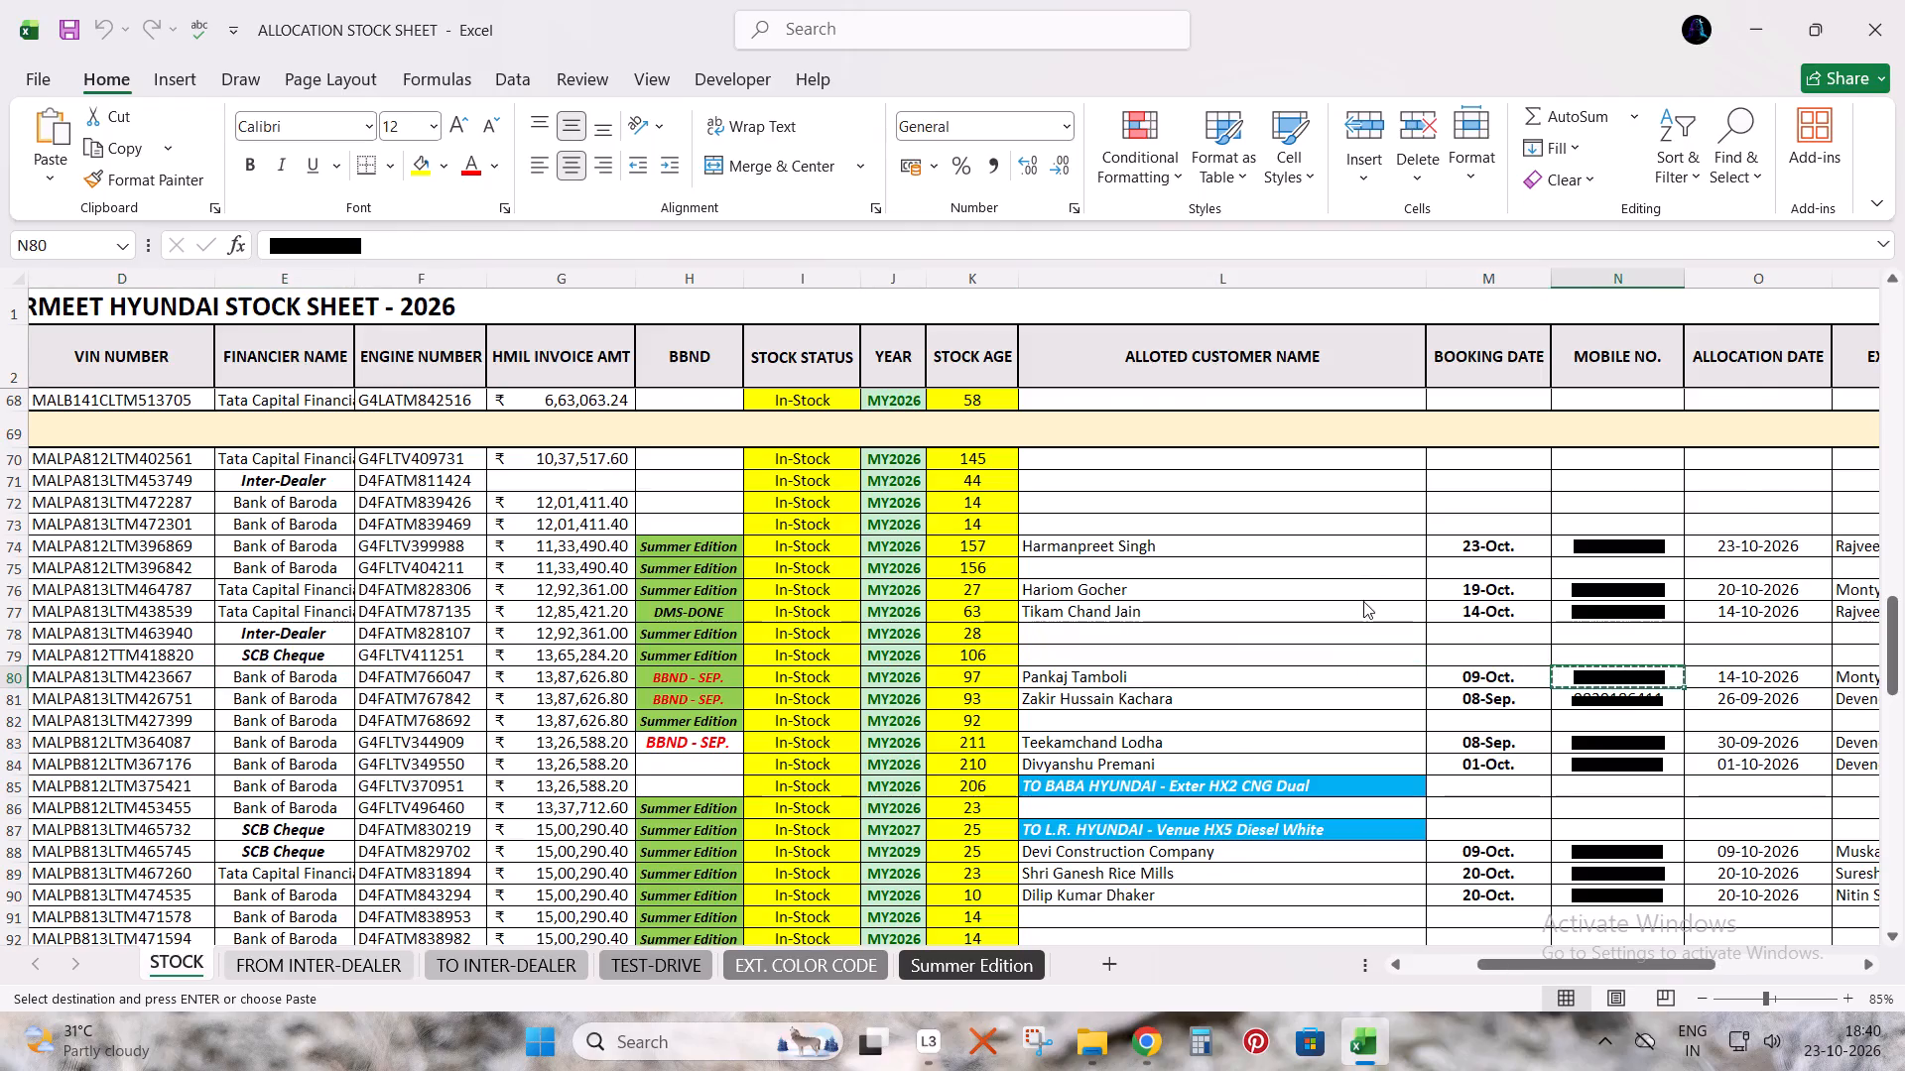
# Switch back to the ALLOCATION STOCK SHEET workbook and search the STOCK sheet for WASIM.
pyautogui.hotkey('alt', 'Tab')
pyautogui.hotkey('shift', 'space')
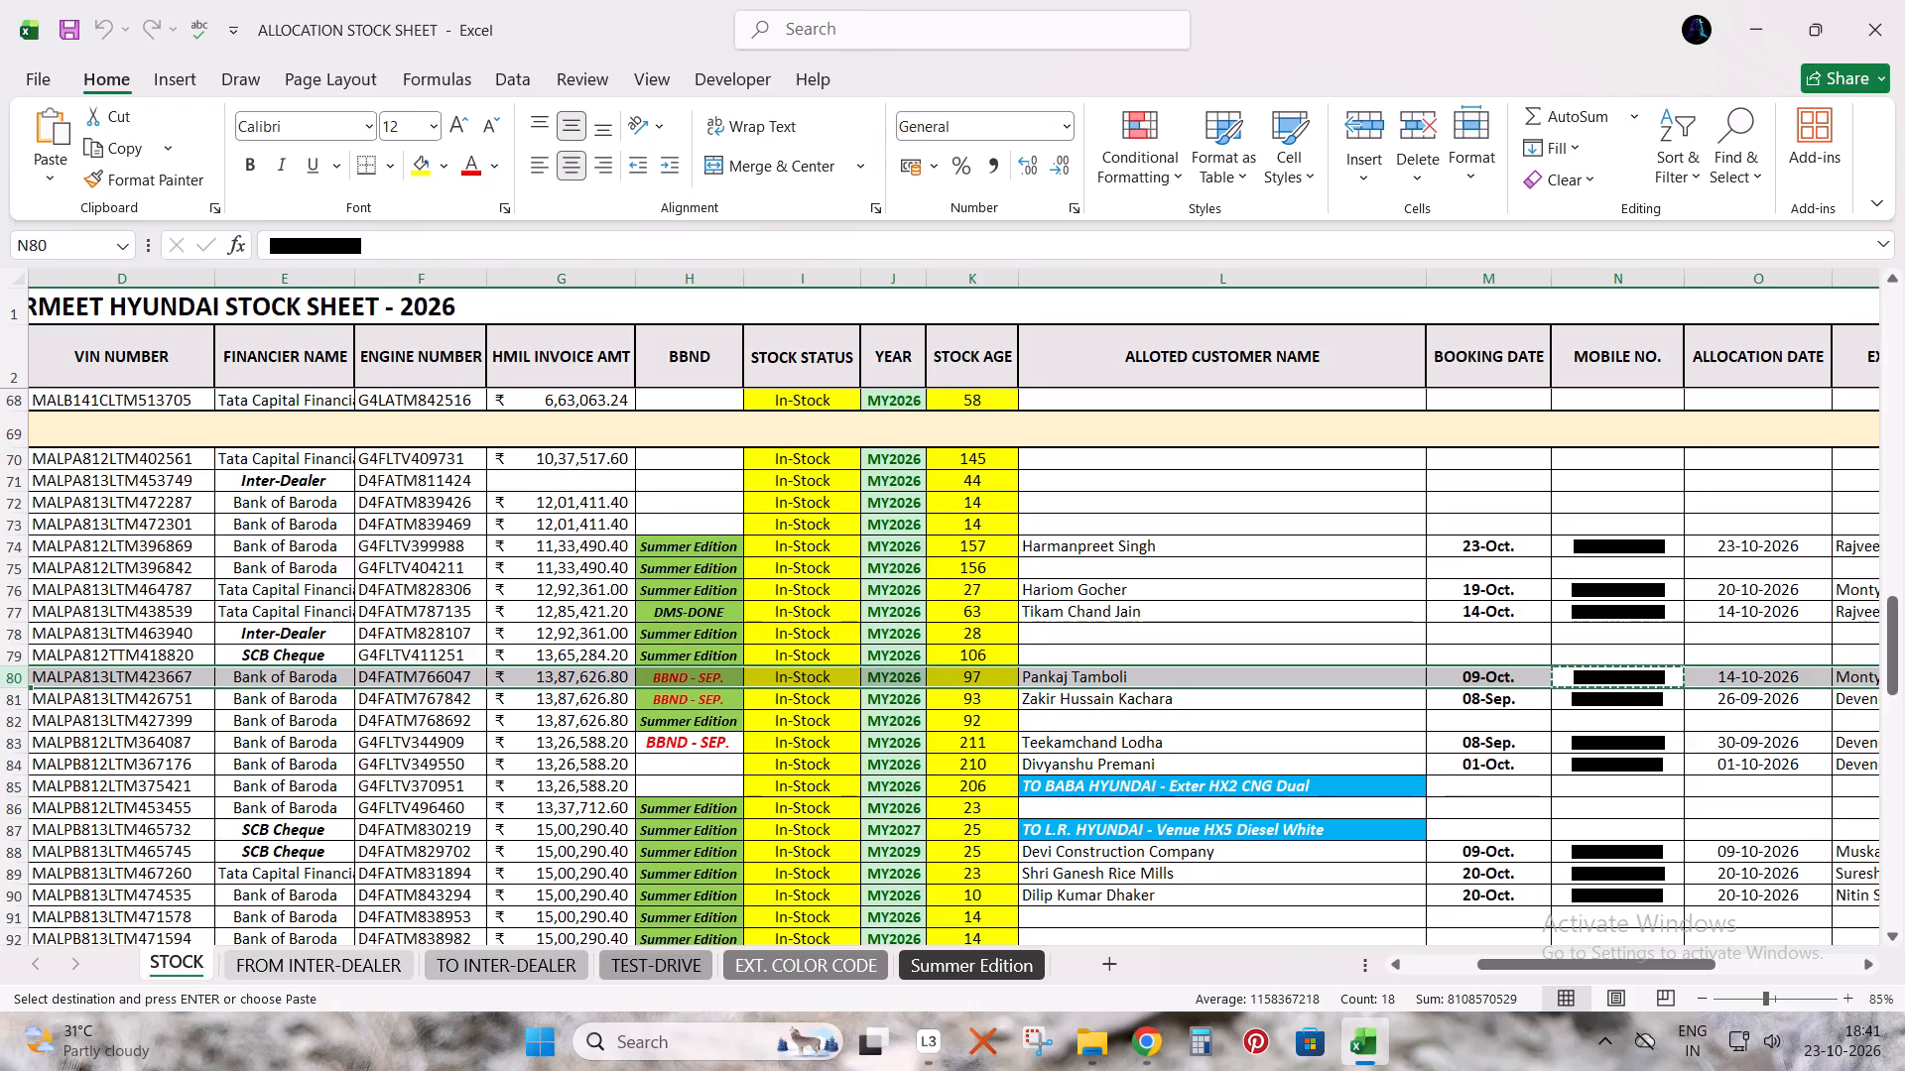
pyautogui.click(927, 726)
pyautogui.hotkey('ctrl', 'f')
pyautogui.write('WASIM')
pyautogui.press('Return')
pyautogui.press('Return')
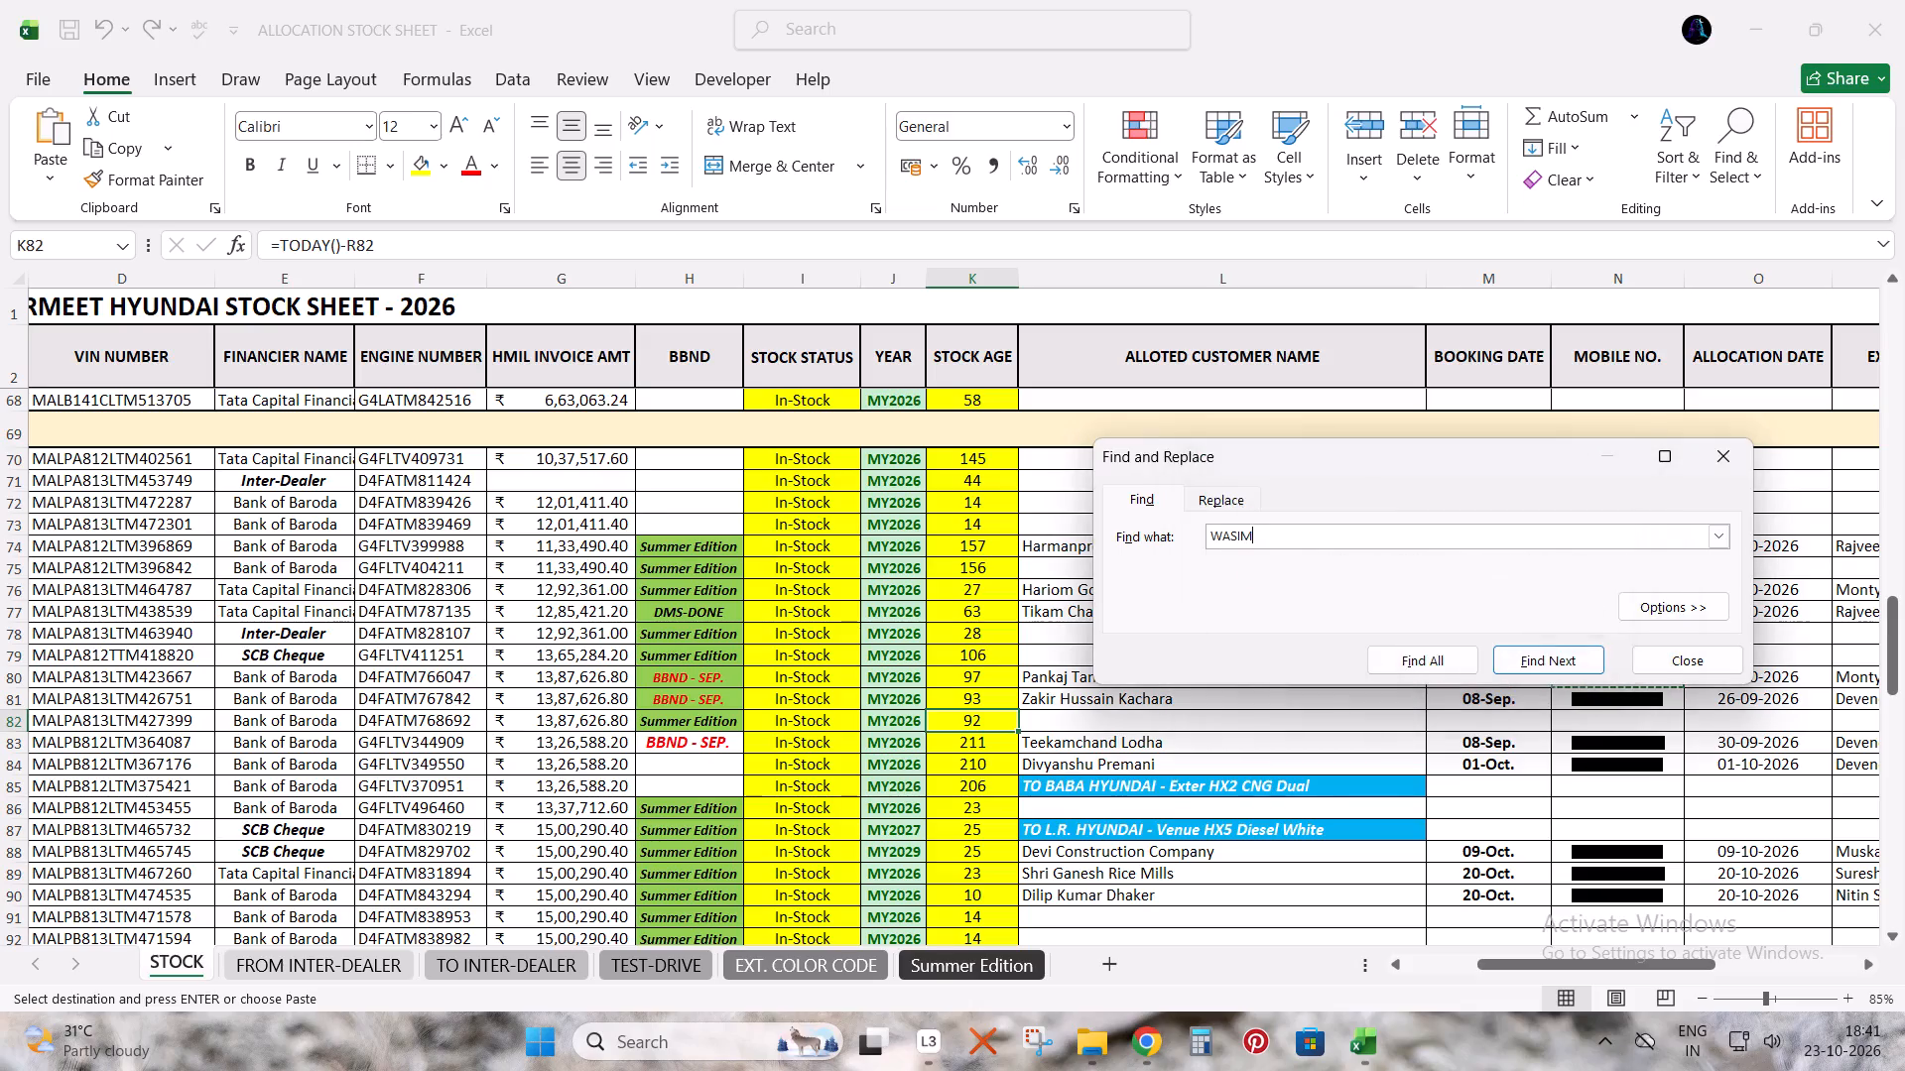
pyautogui.press('Escape')
pyautogui.press('Escape')
pyautogui.scroll(5, 997, 662)
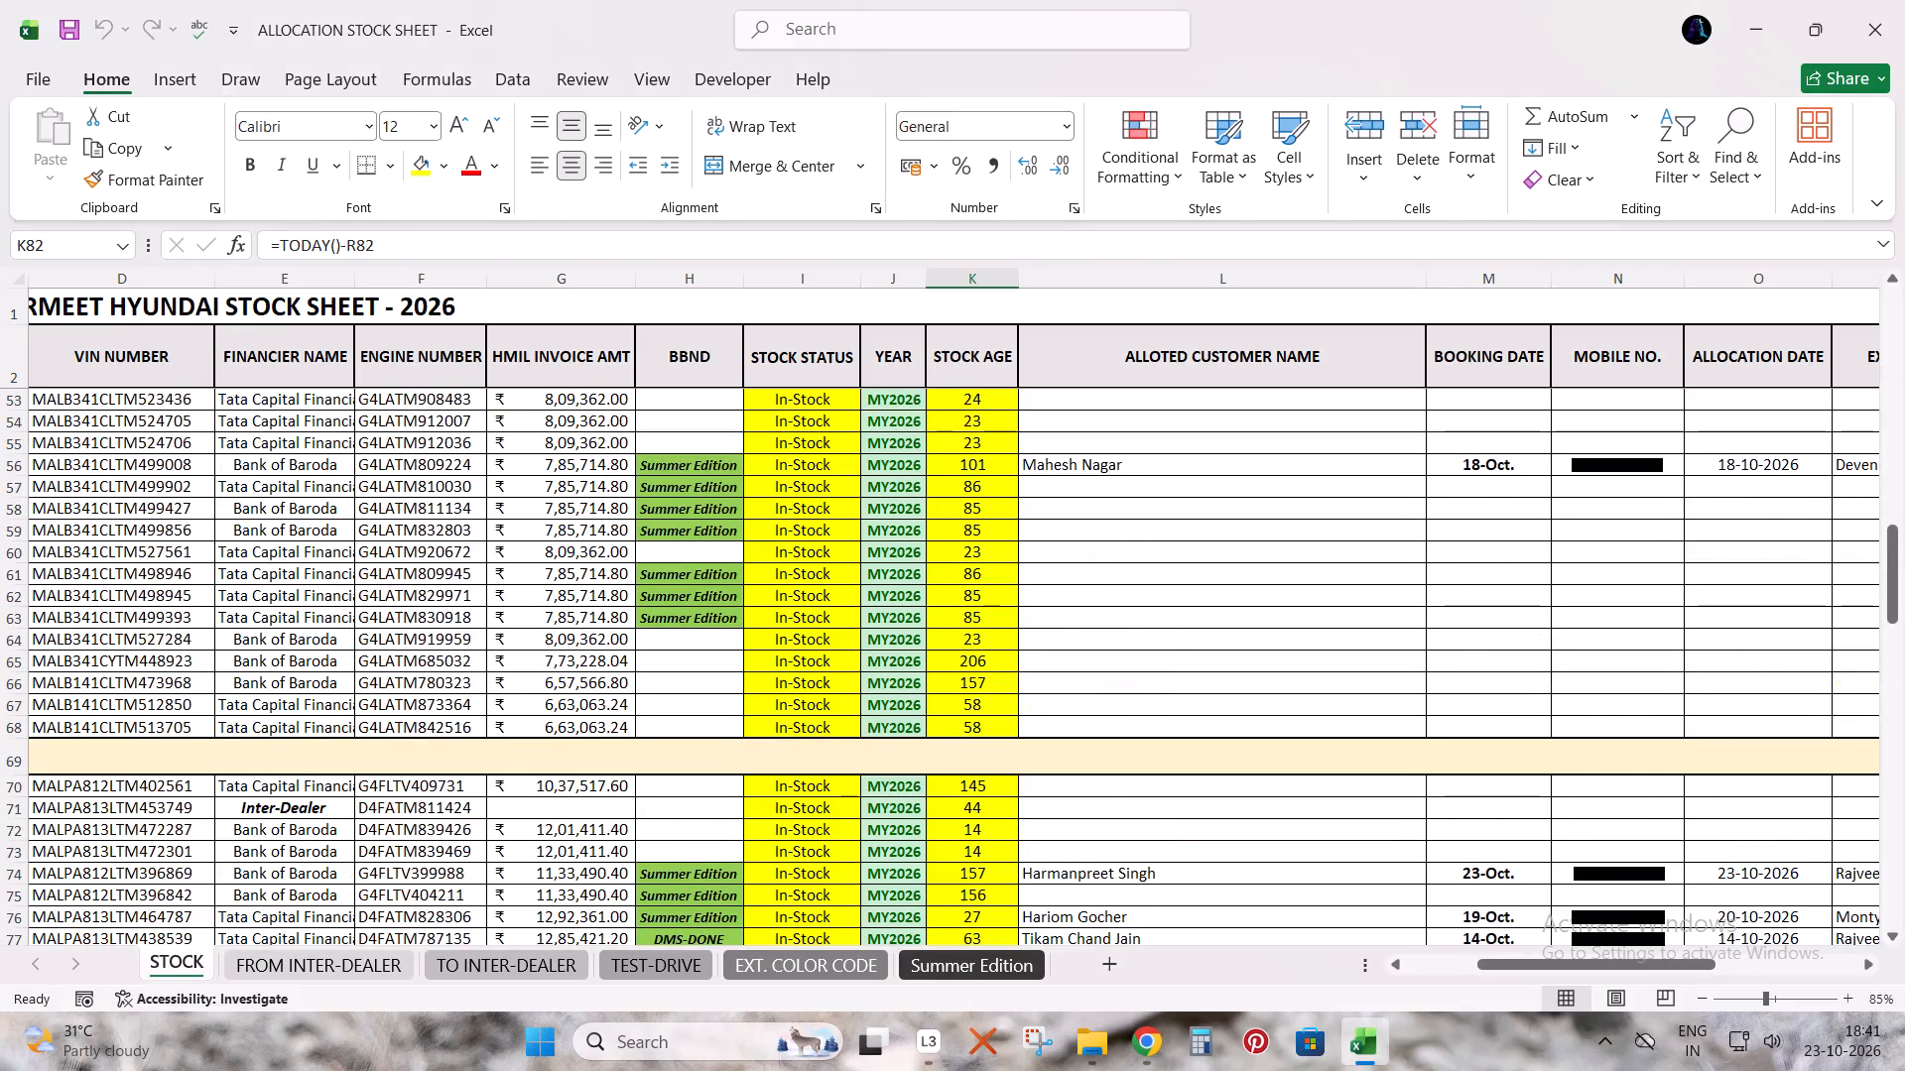
# Search the STOCK sheet for shorter forms of the name, using W, WA and WAS, and go through the matches.
pyautogui.hotkey('ctrl', 'f')
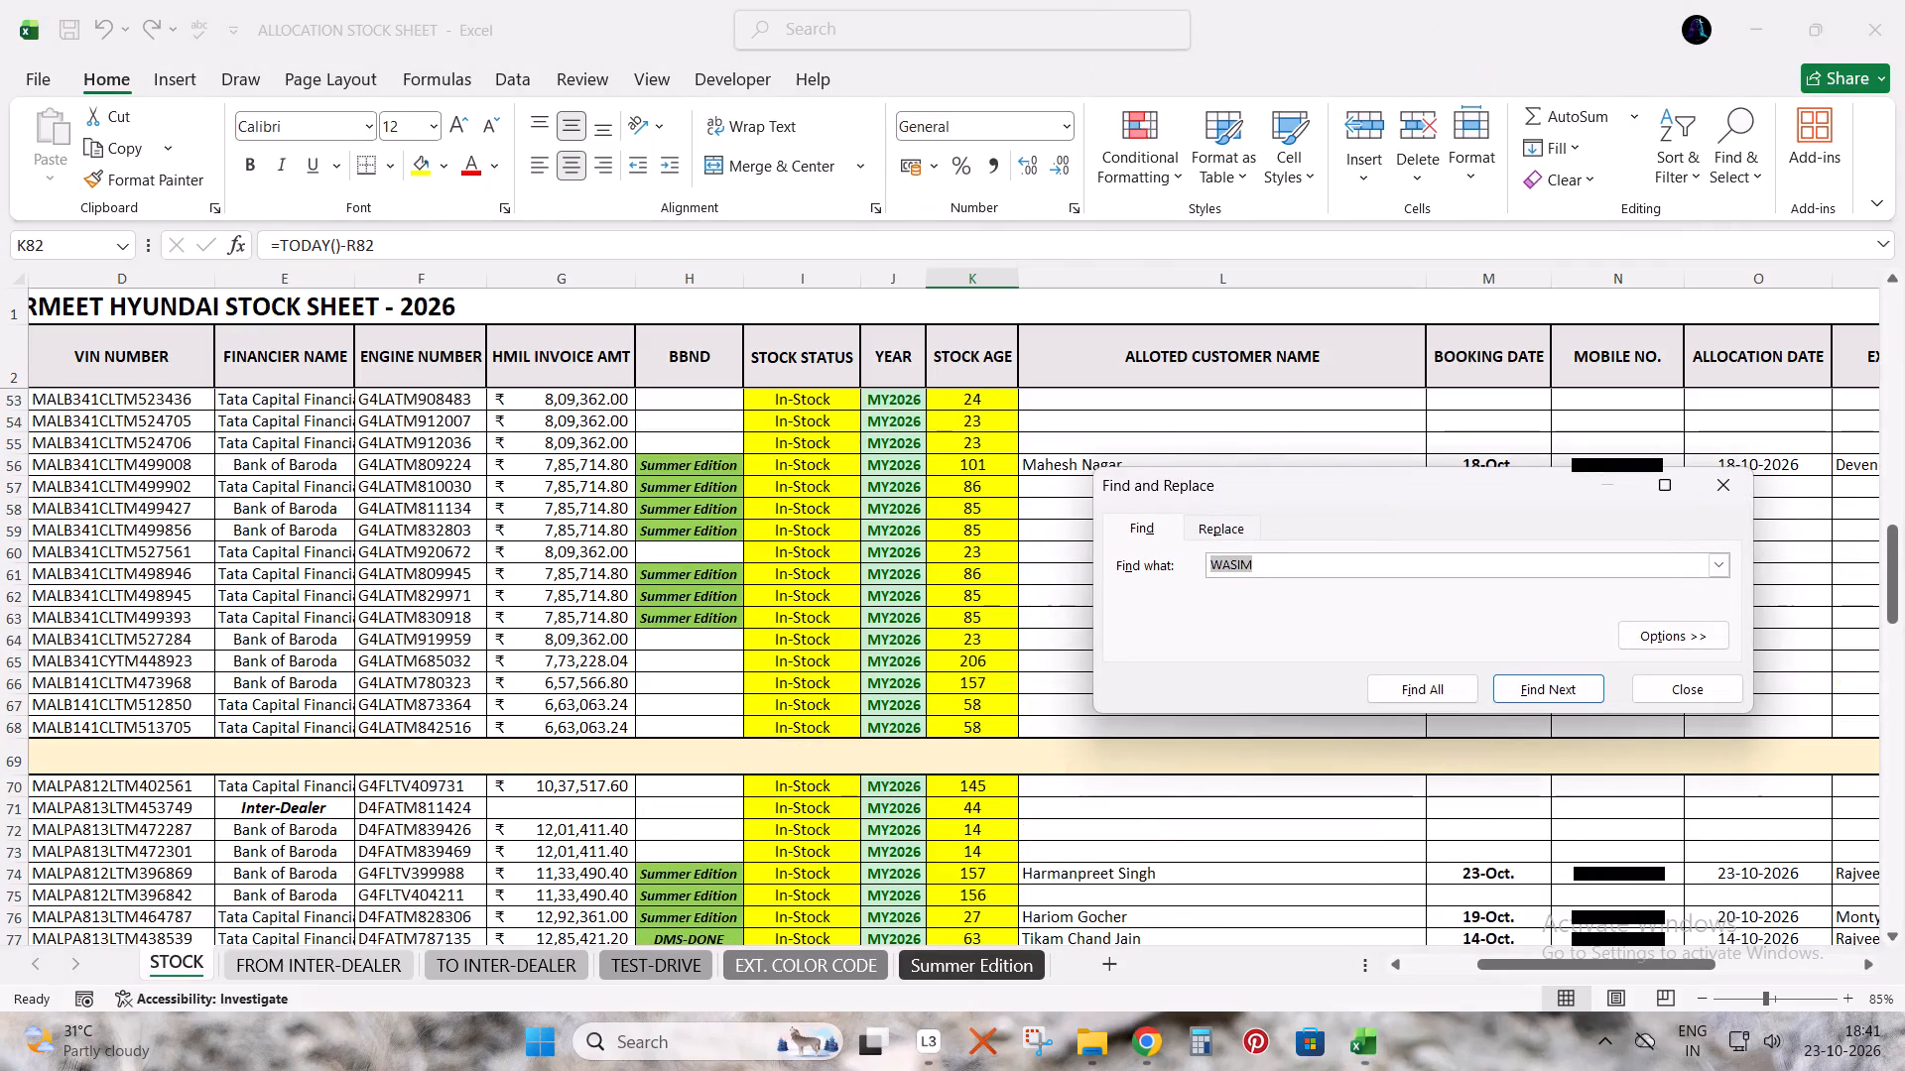
pyautogui.press('w')
pyautogui.press('Return')
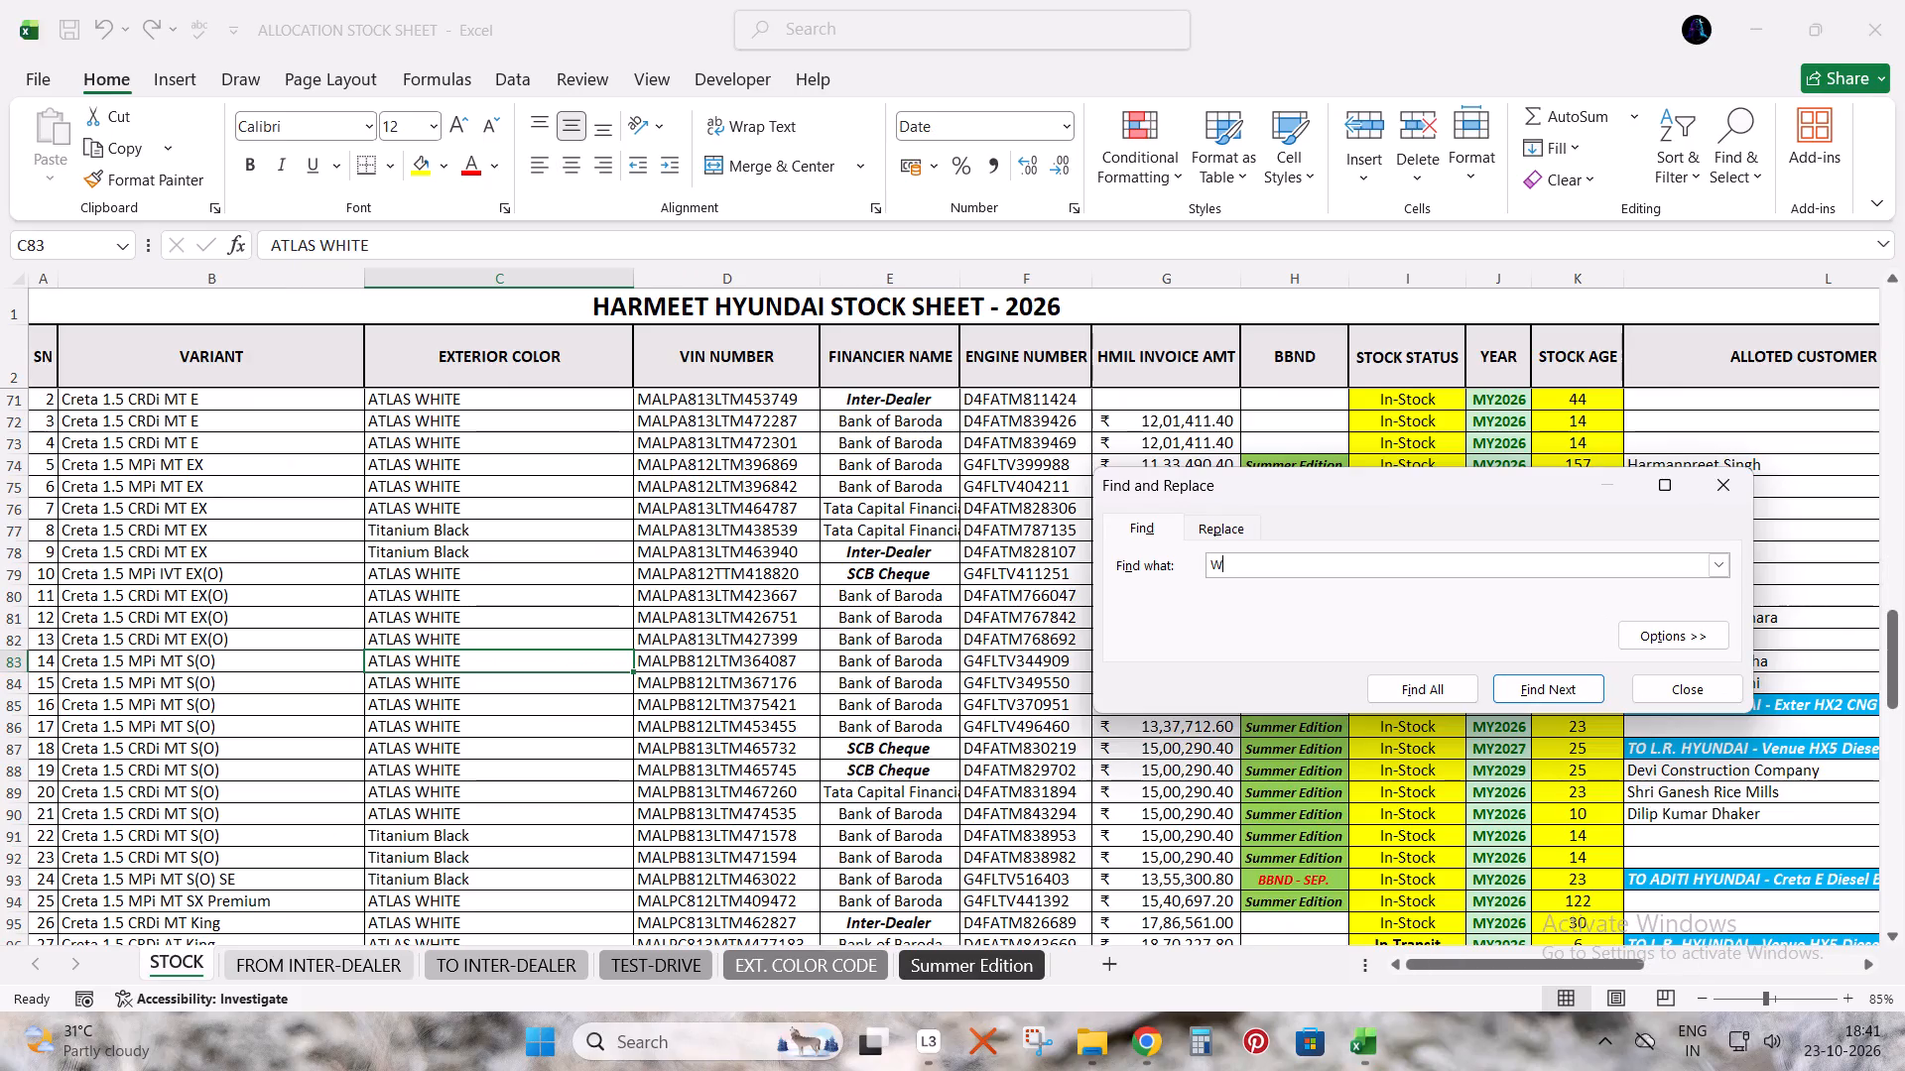
pyautogui.press('a')
pyautogui.press('Return')
pyautogui.press('Return')
pyautogui.press('Return')
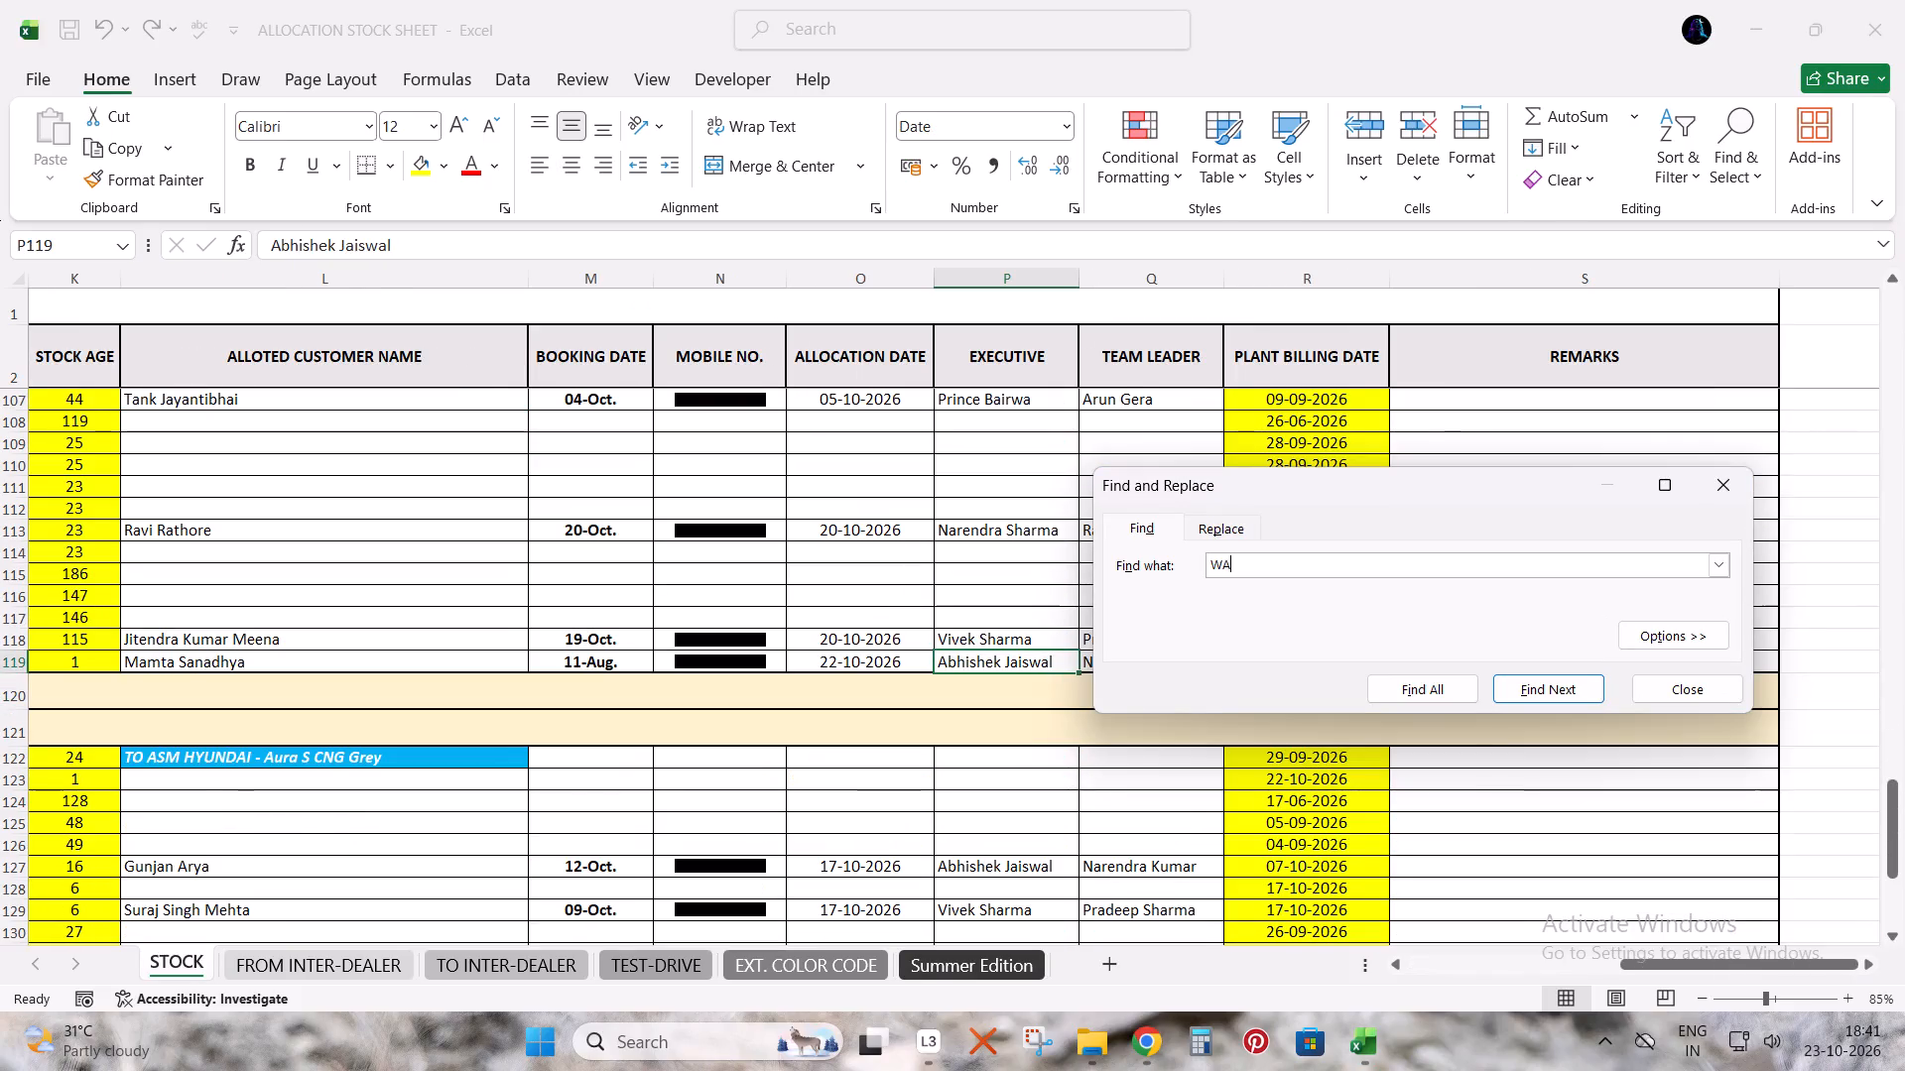
pyautogui.press('Return')
pyautogui.press('Return')
pyautogui.press('Return')
pyautogui.press('Return')
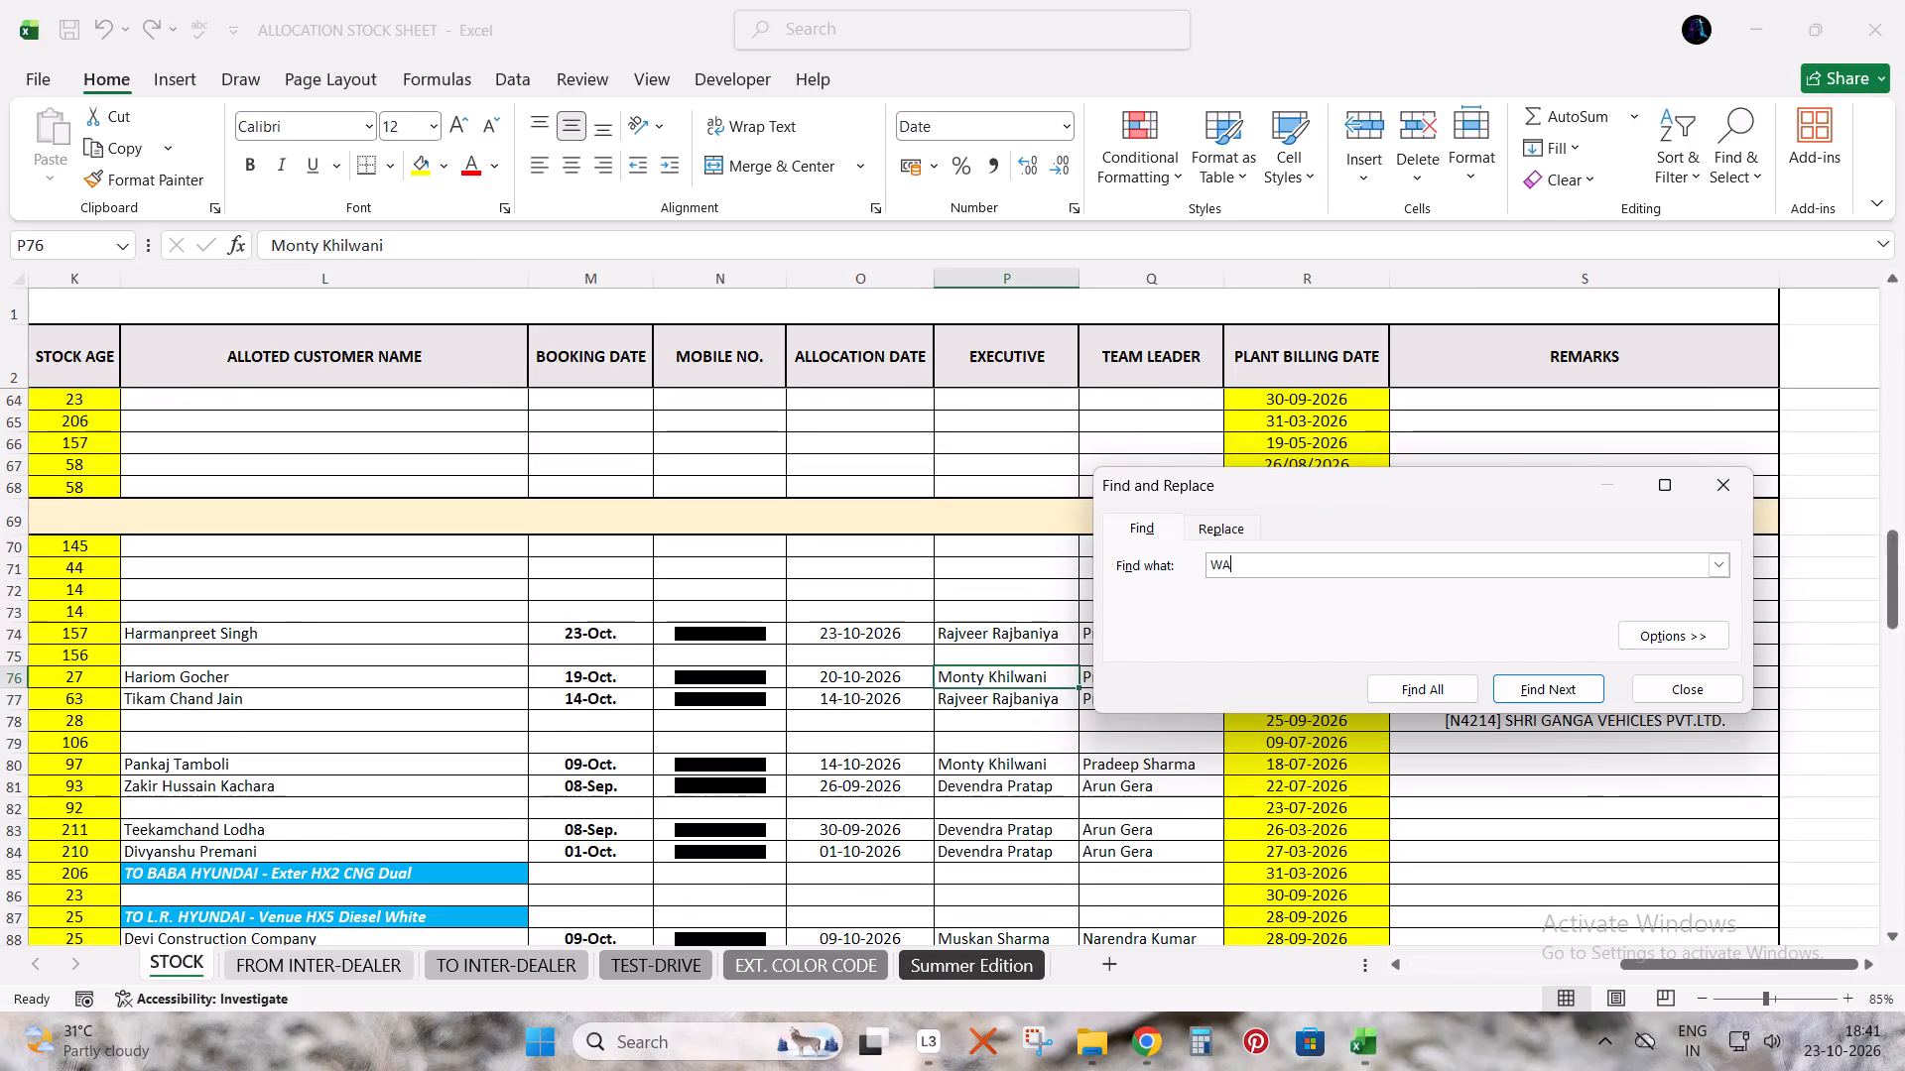
pyautogui.press('Return')
pyautogui.press('s')
pyautogui.press('Return')
pyautogui.press('Return')
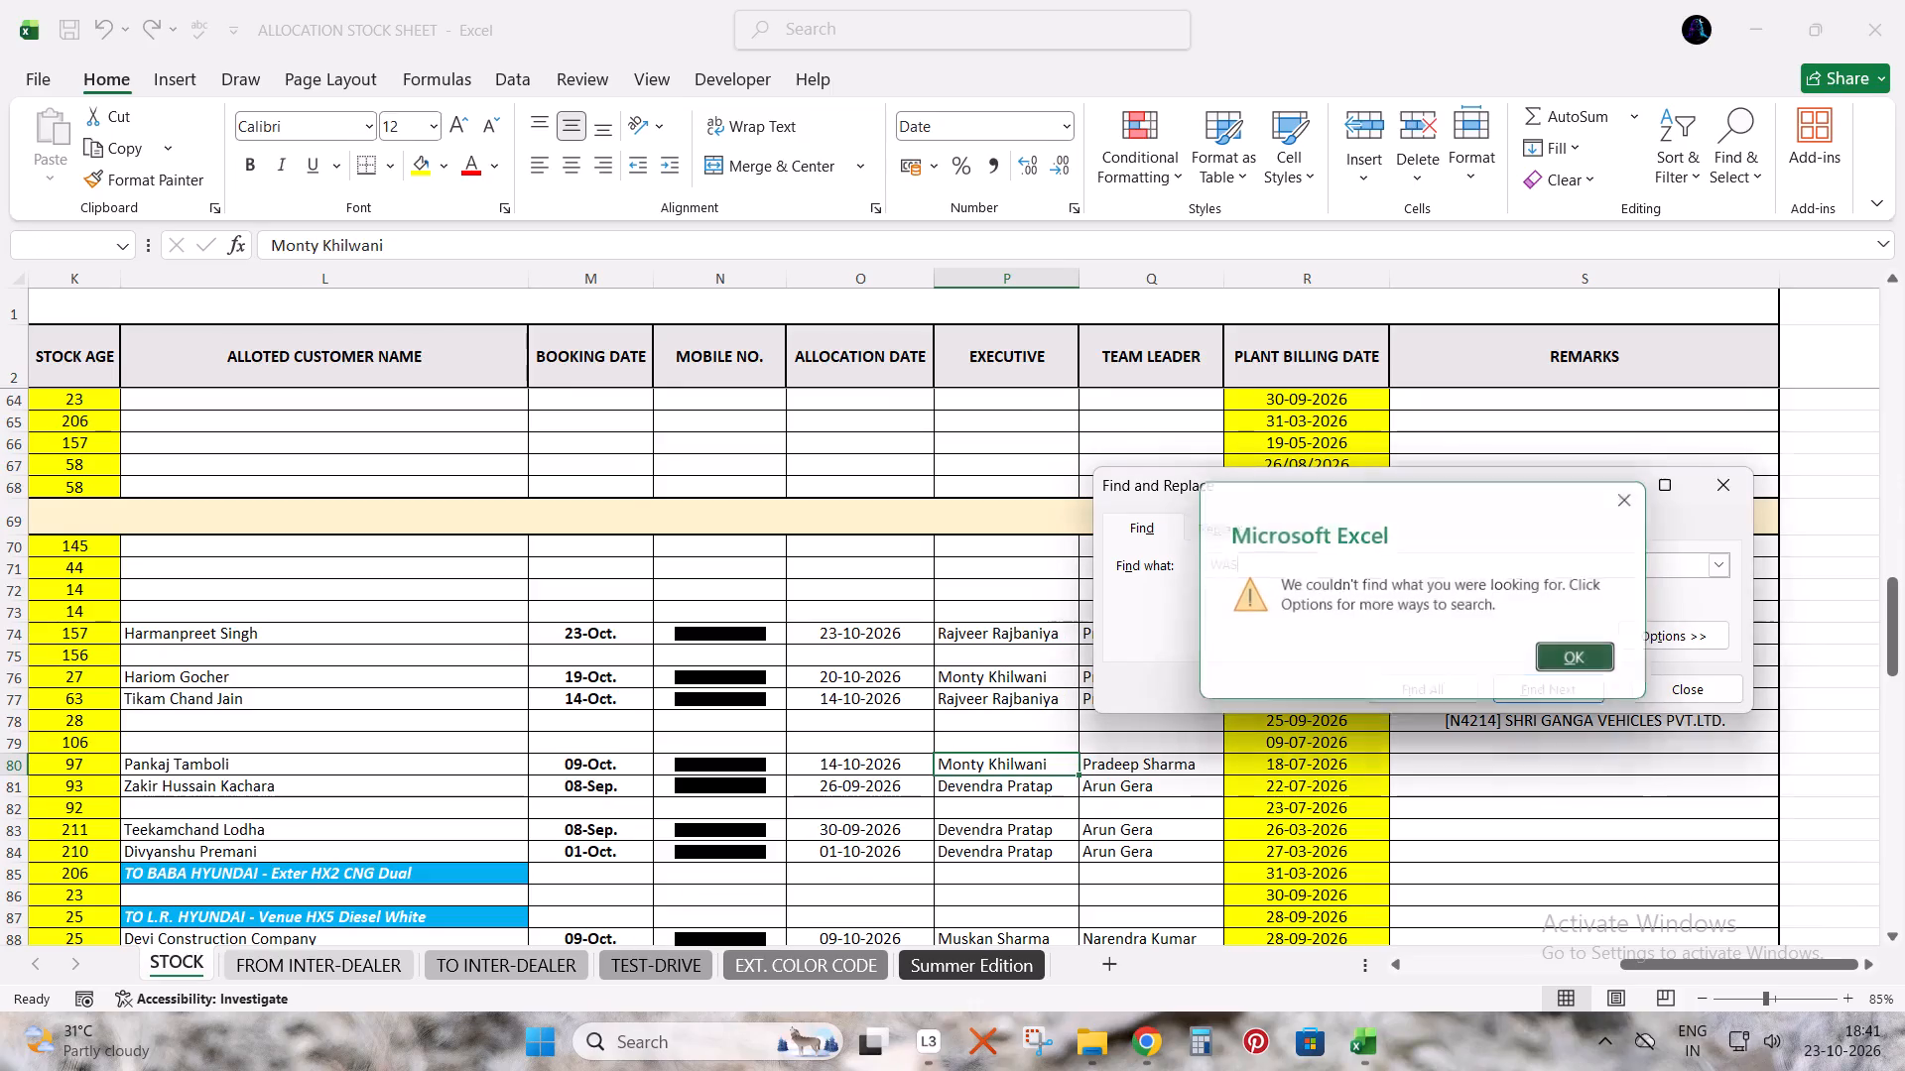
pyautogui.press('Escape')
pyautogui.press('Escape')
# Return to the top of the STOCK sheet and close the ALLOCATION STOCK SHEET workbook.
pyautogui.hotkey('ctrl', 'Up')
pyautogui.hotkey('ctrl', 'Left')
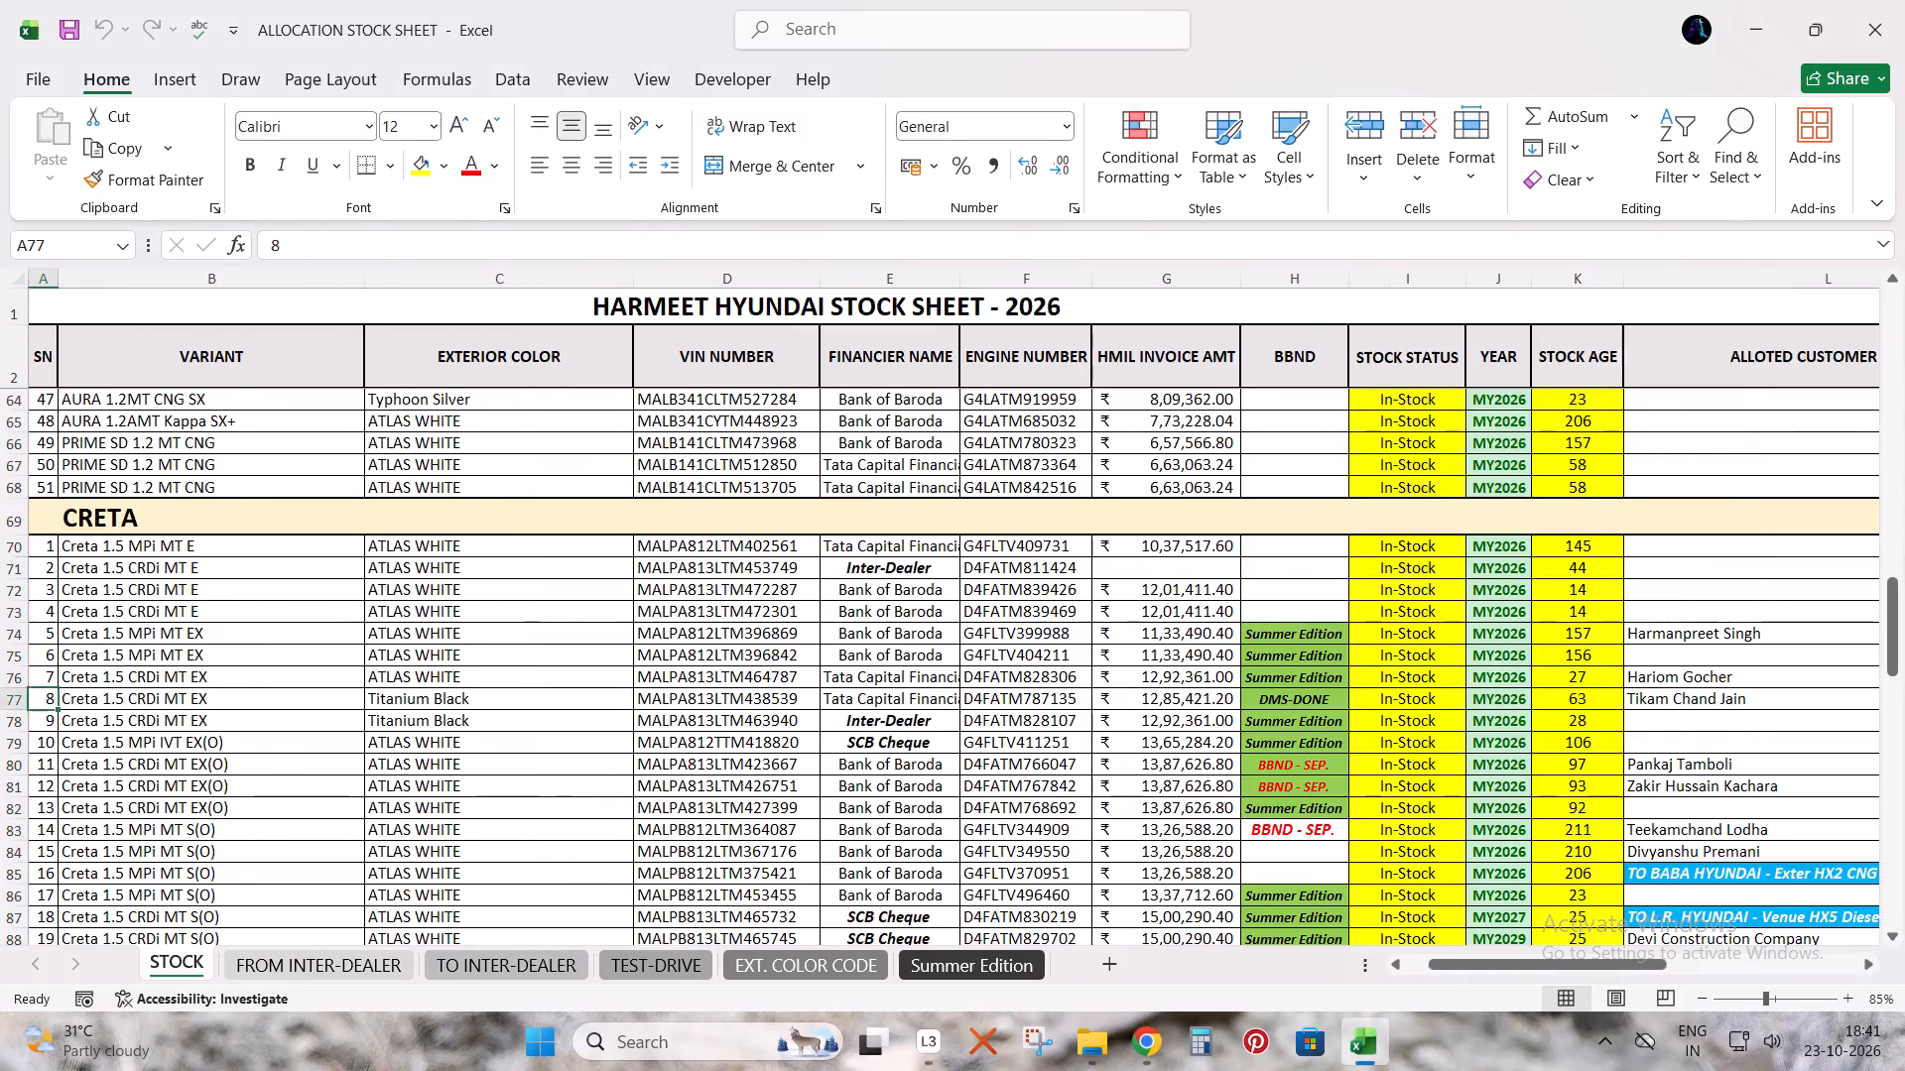
pyautogui.hotkey('ctrl', 'Up')
pyautogui.hotkey('ctrl', 'Left')
pyautogui.press('Down')
pyautogui.hotkey('ctrl', 'Up')
pyautogui.hotkey('ctrl', 'Up')
pyautogui.hotkey('ctrl', 'Up')
pyautogui.hotkey('ctrl', 'Up')
pyautogui.hotkey('ctrl', 'Up')
pyautogui.hotkey('ctrl', 'Up')
pyautogui.hotkey('ctrl', 'Up')
pyautogui.hotkey('ctrl', 'Up')
pyautogui.hotkey('ctrl', 'Up')
pyautogui.hotkey('ctrl', 'Up')
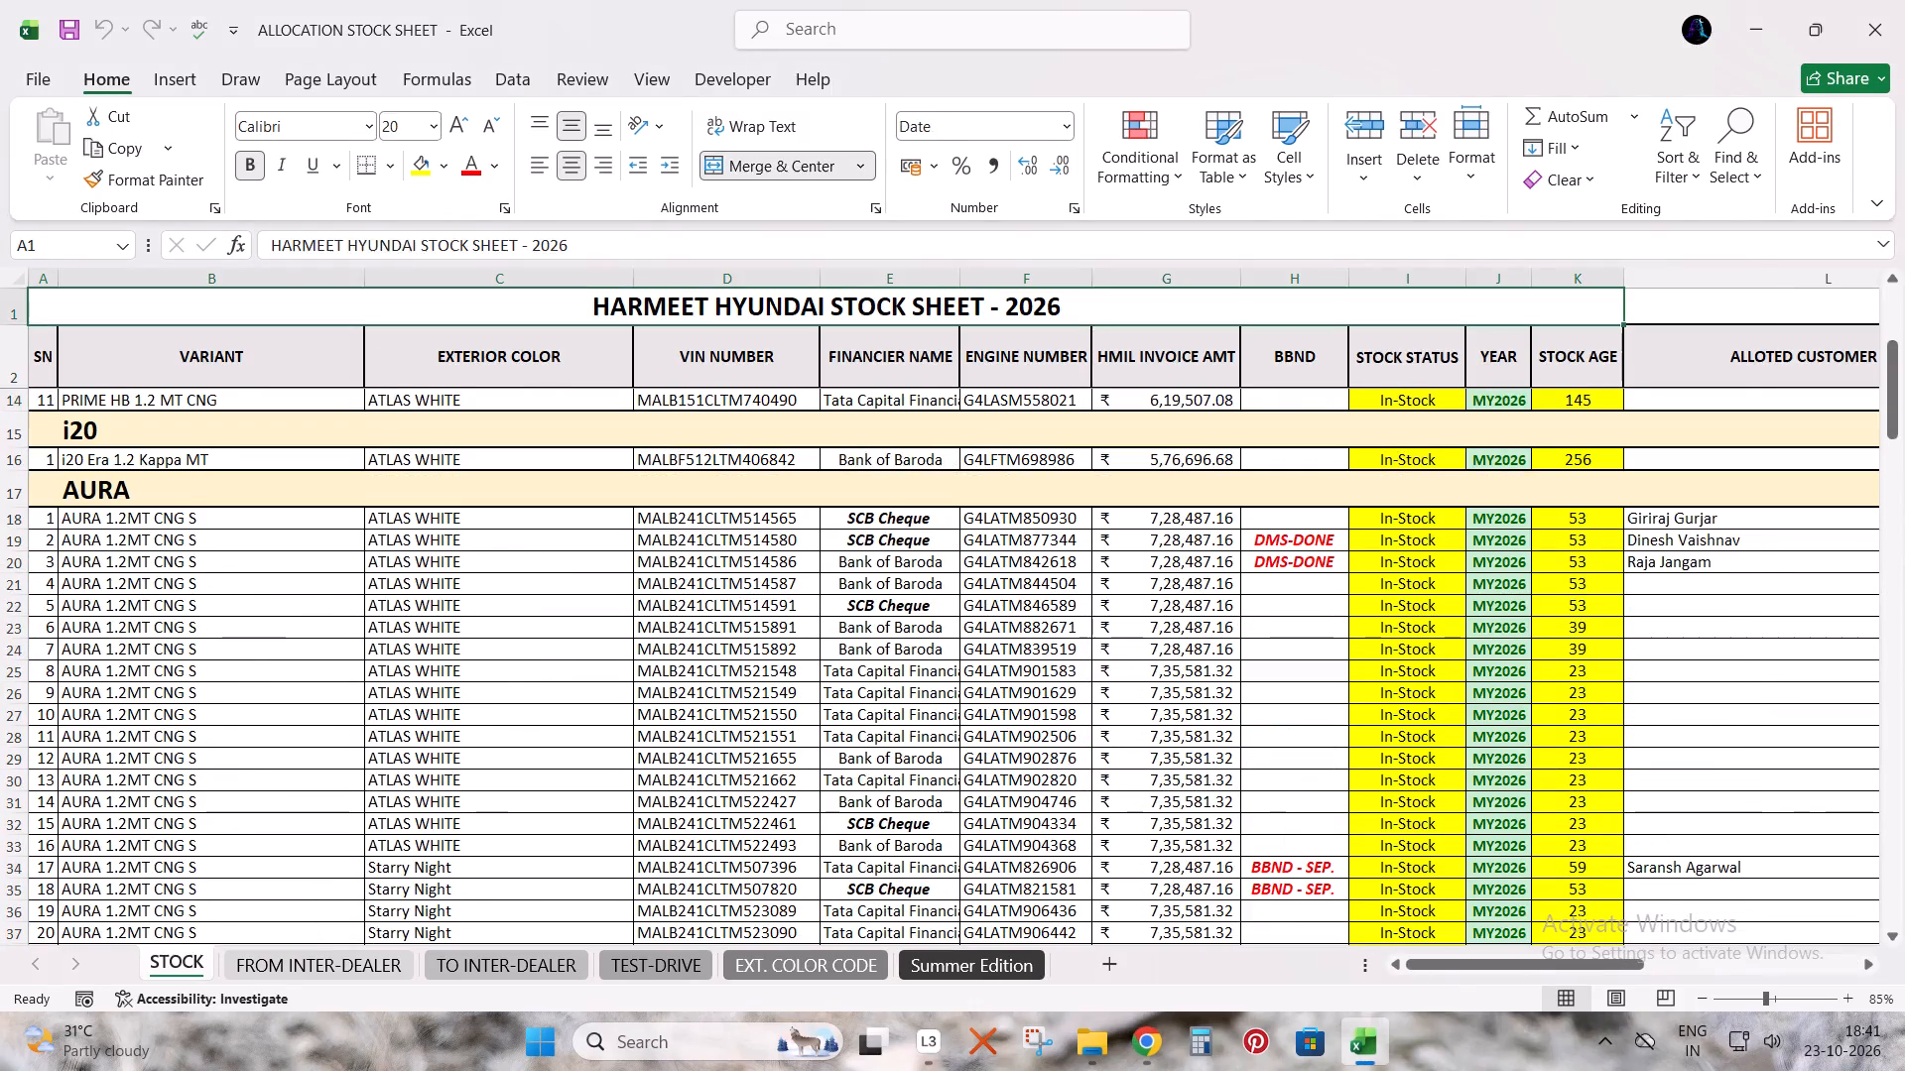
pyautogui.press('Down')
pyautogui.press('Down')
pyautogui.click(1904, 0)
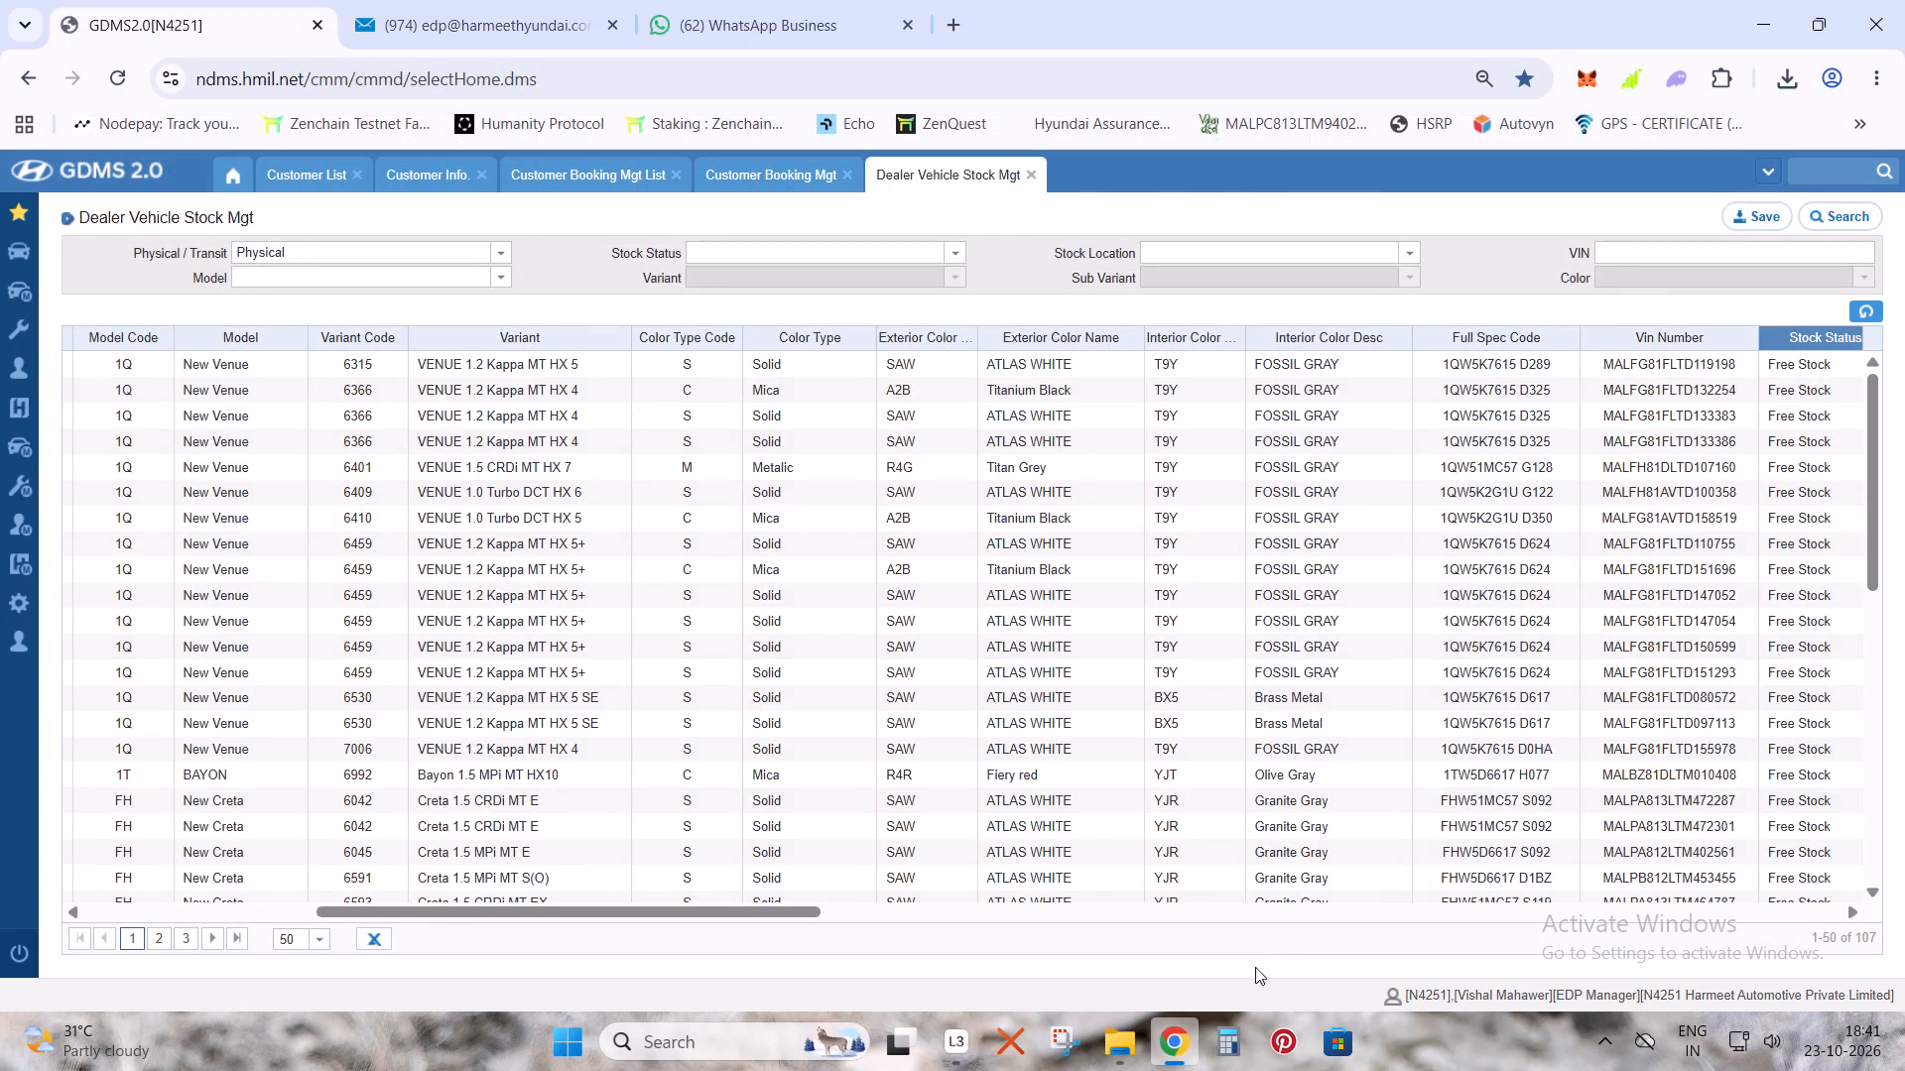
# Open the VENUE & CRETA (DIWALI SEASON) CALCULATION workbook from the desktop.
pyautogui.click(1904, 1062)
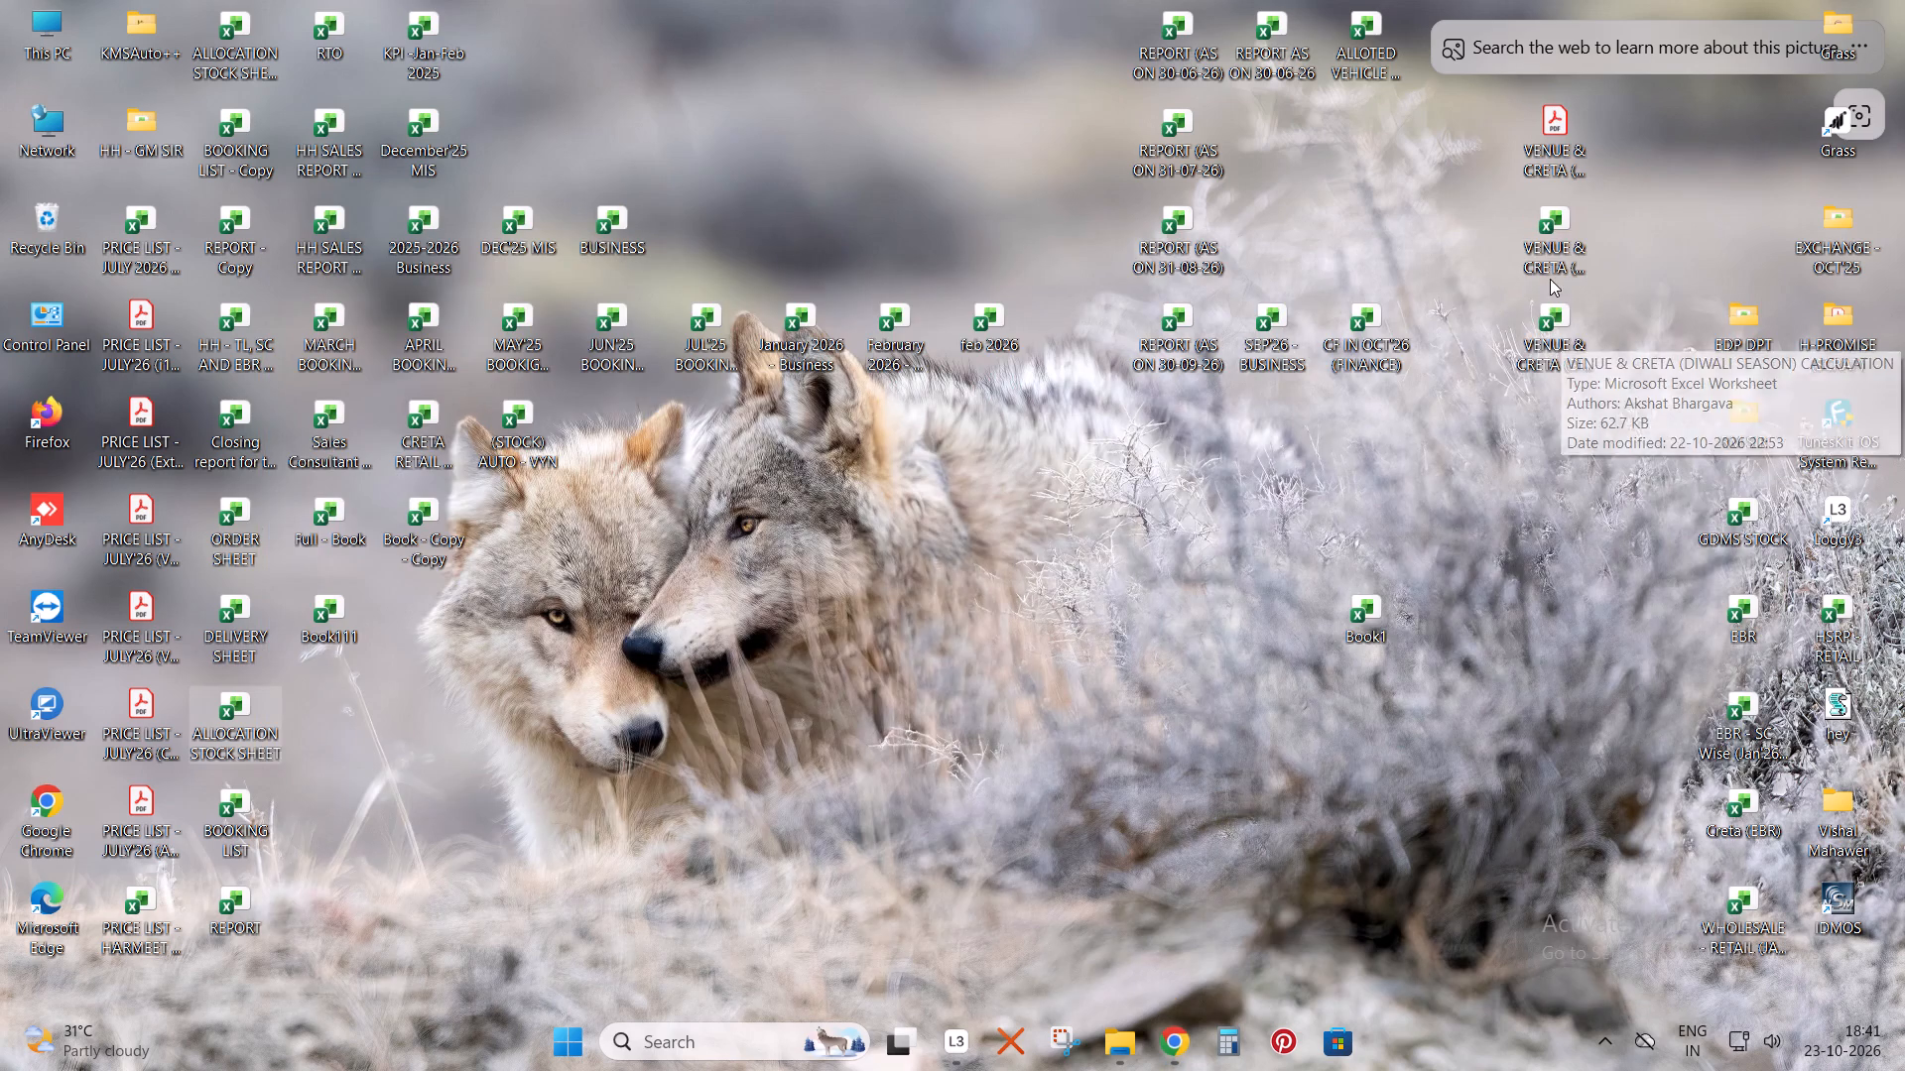
pyautogui.doubleClick(1550, 364)
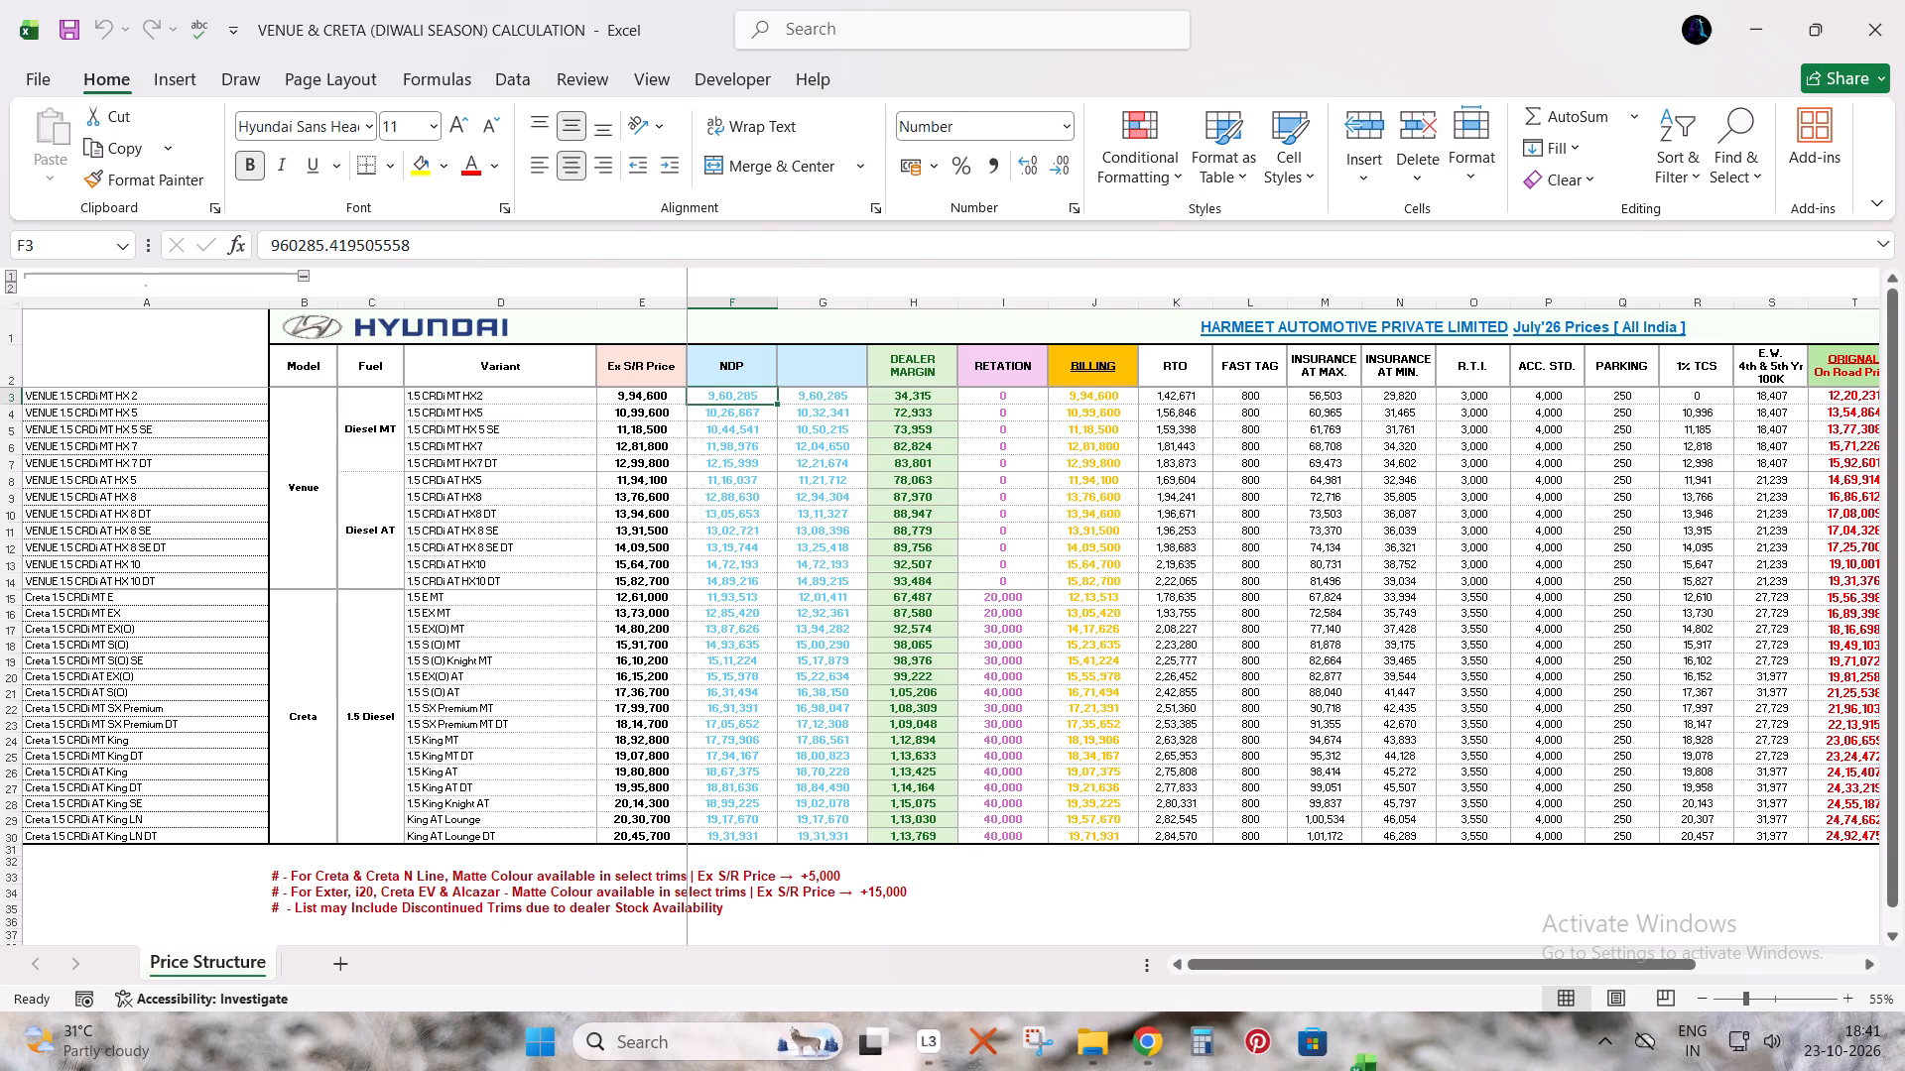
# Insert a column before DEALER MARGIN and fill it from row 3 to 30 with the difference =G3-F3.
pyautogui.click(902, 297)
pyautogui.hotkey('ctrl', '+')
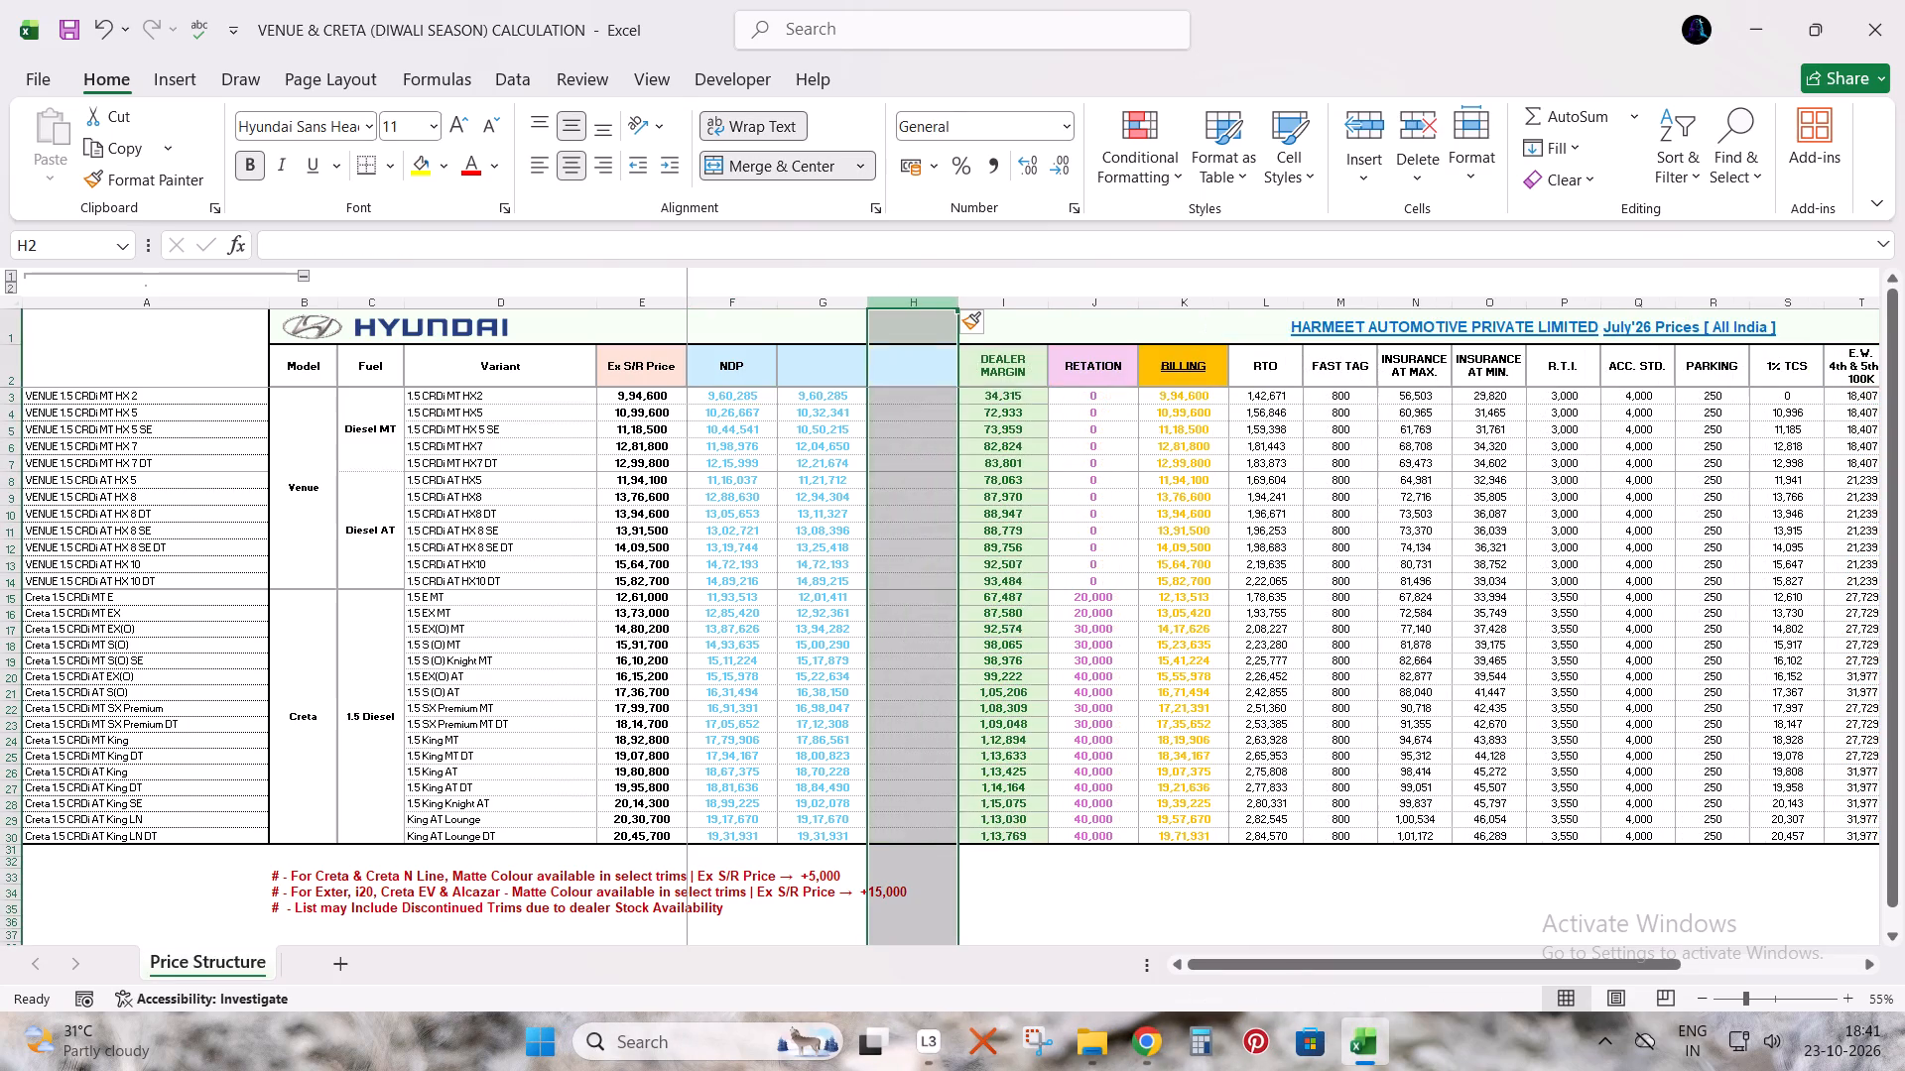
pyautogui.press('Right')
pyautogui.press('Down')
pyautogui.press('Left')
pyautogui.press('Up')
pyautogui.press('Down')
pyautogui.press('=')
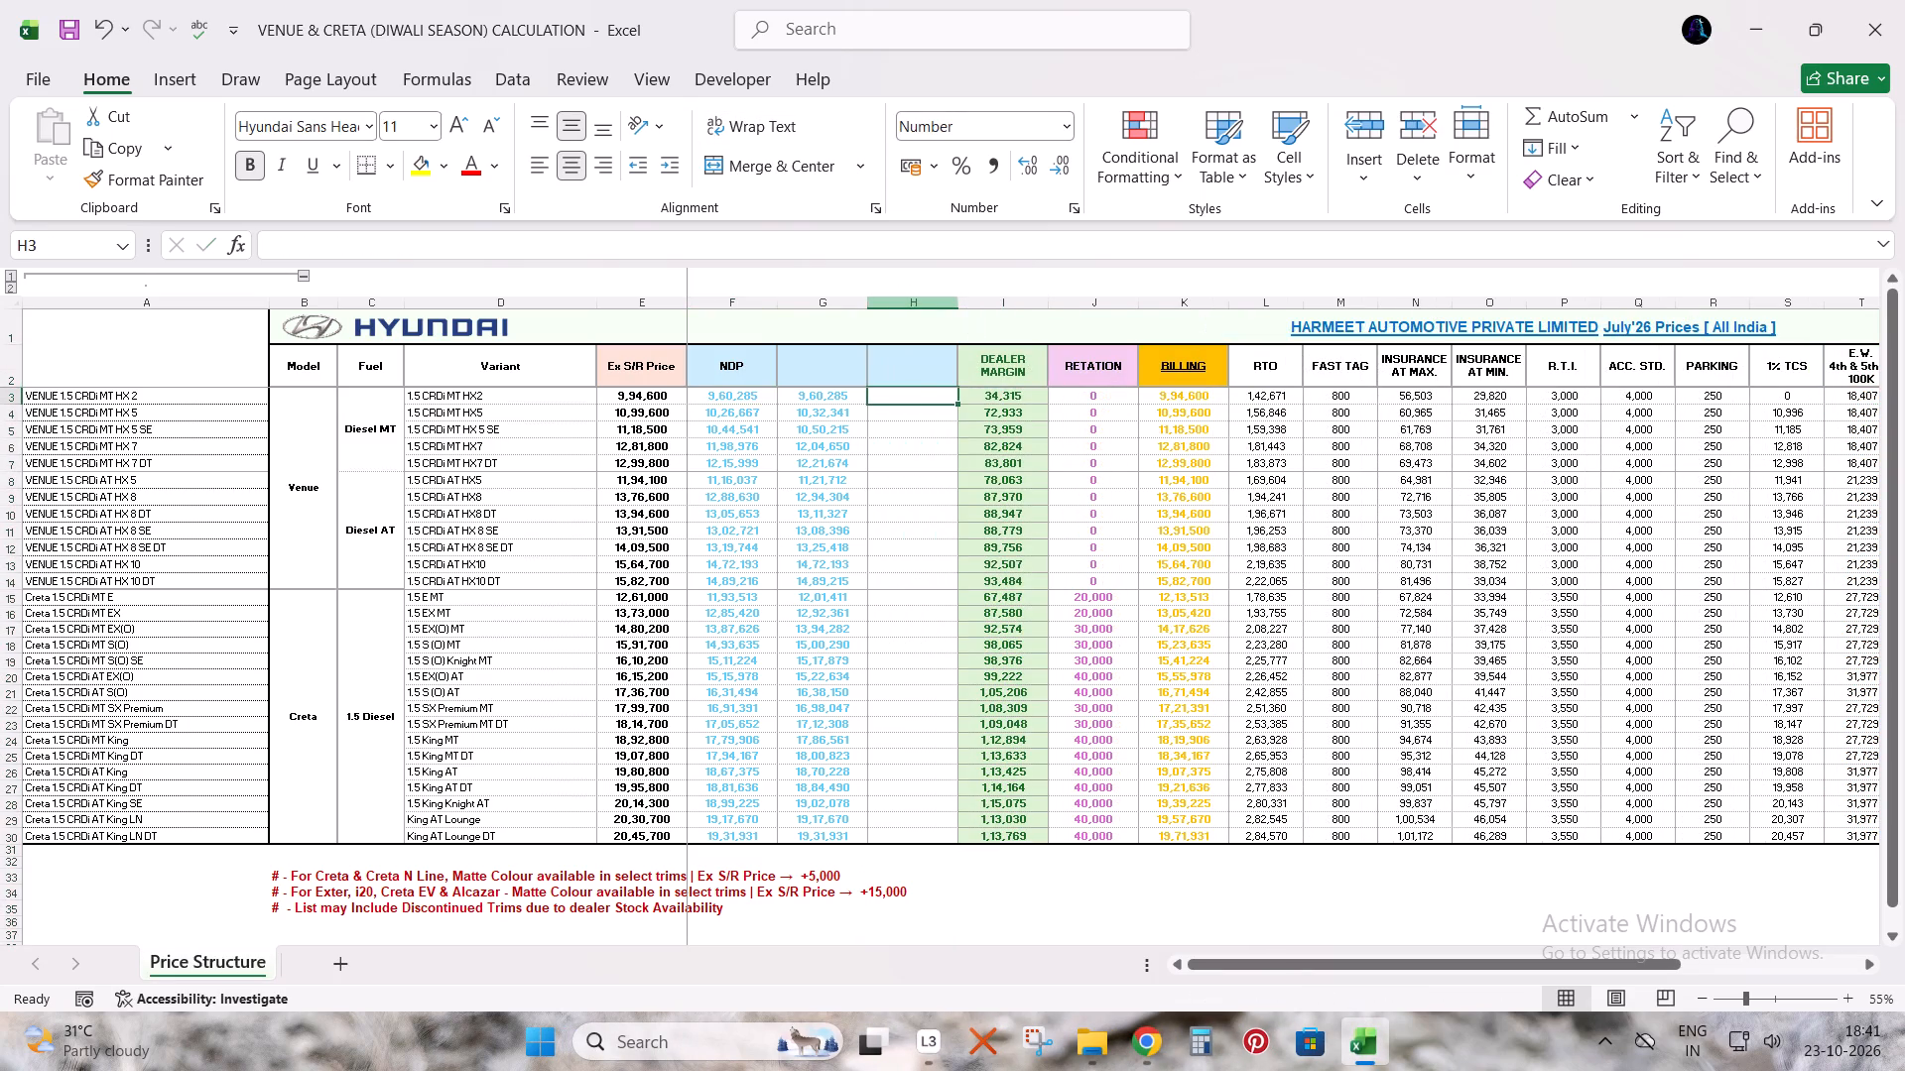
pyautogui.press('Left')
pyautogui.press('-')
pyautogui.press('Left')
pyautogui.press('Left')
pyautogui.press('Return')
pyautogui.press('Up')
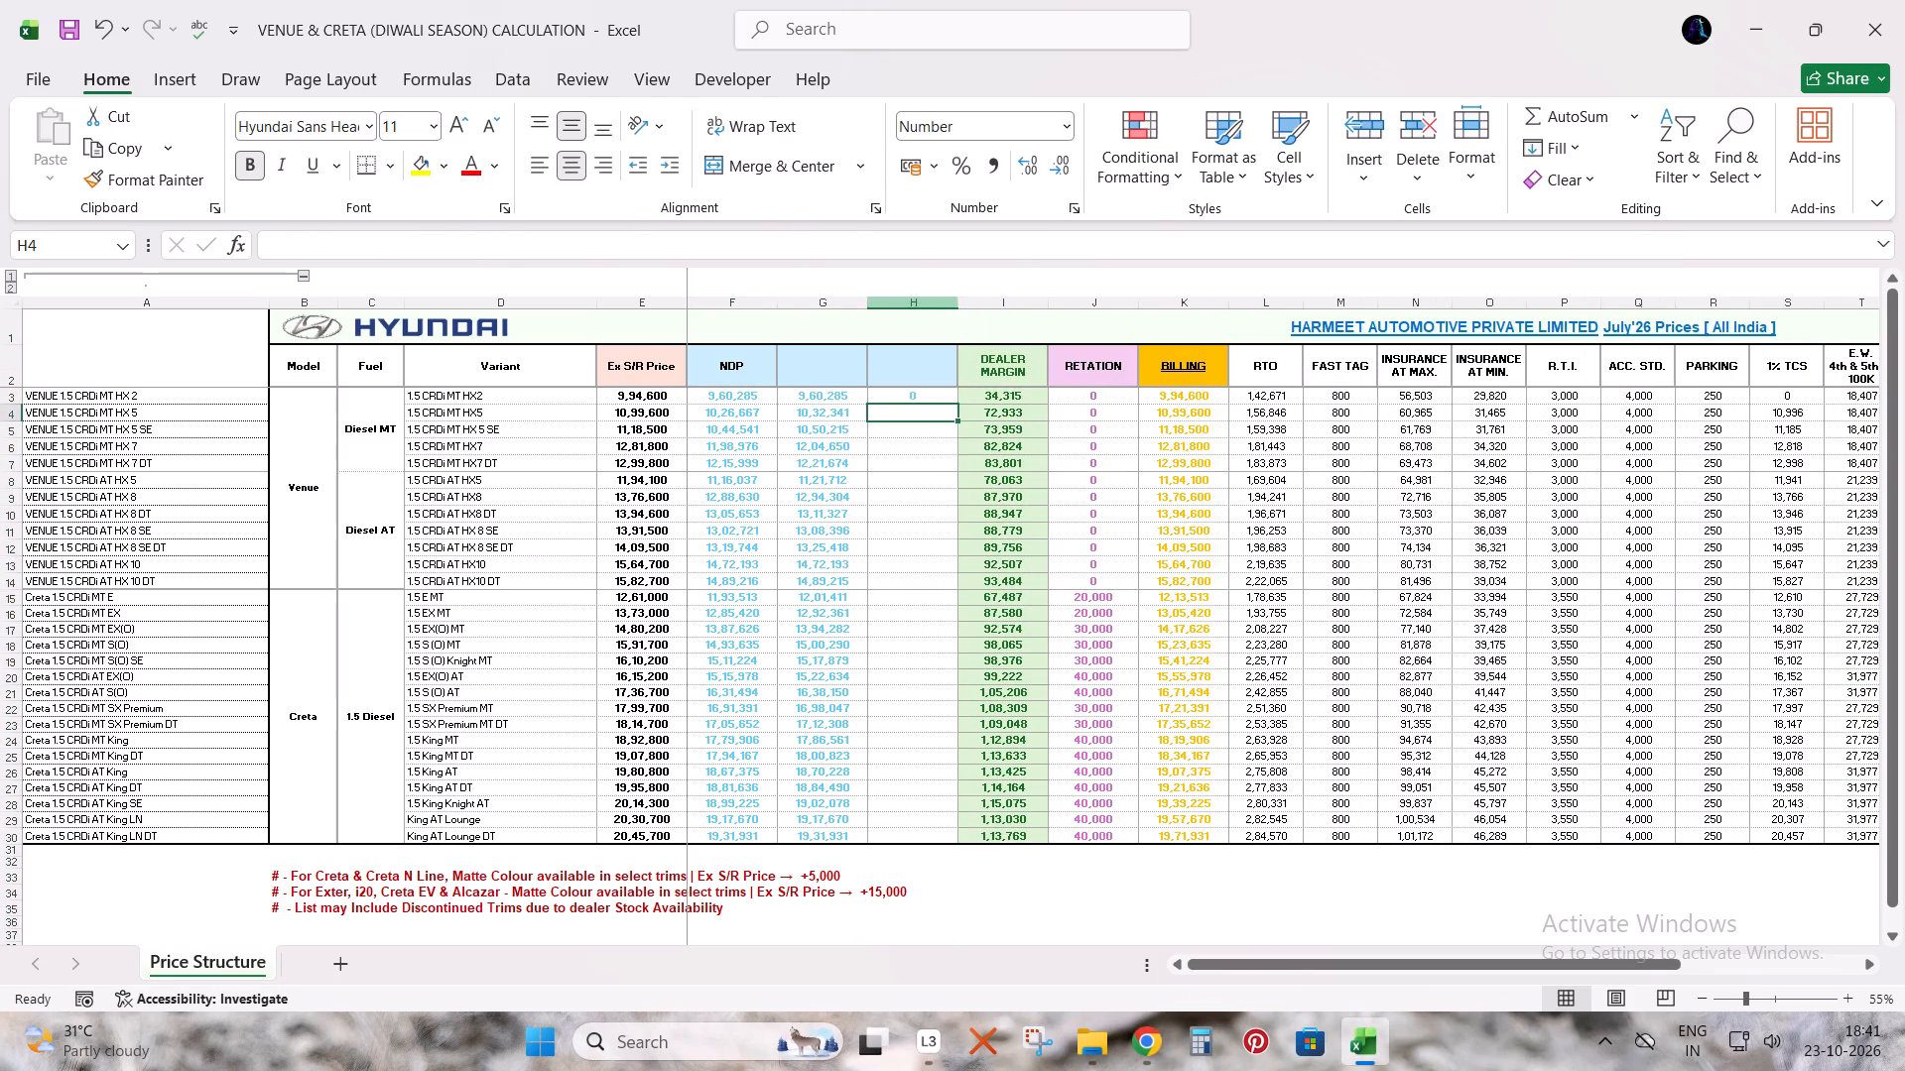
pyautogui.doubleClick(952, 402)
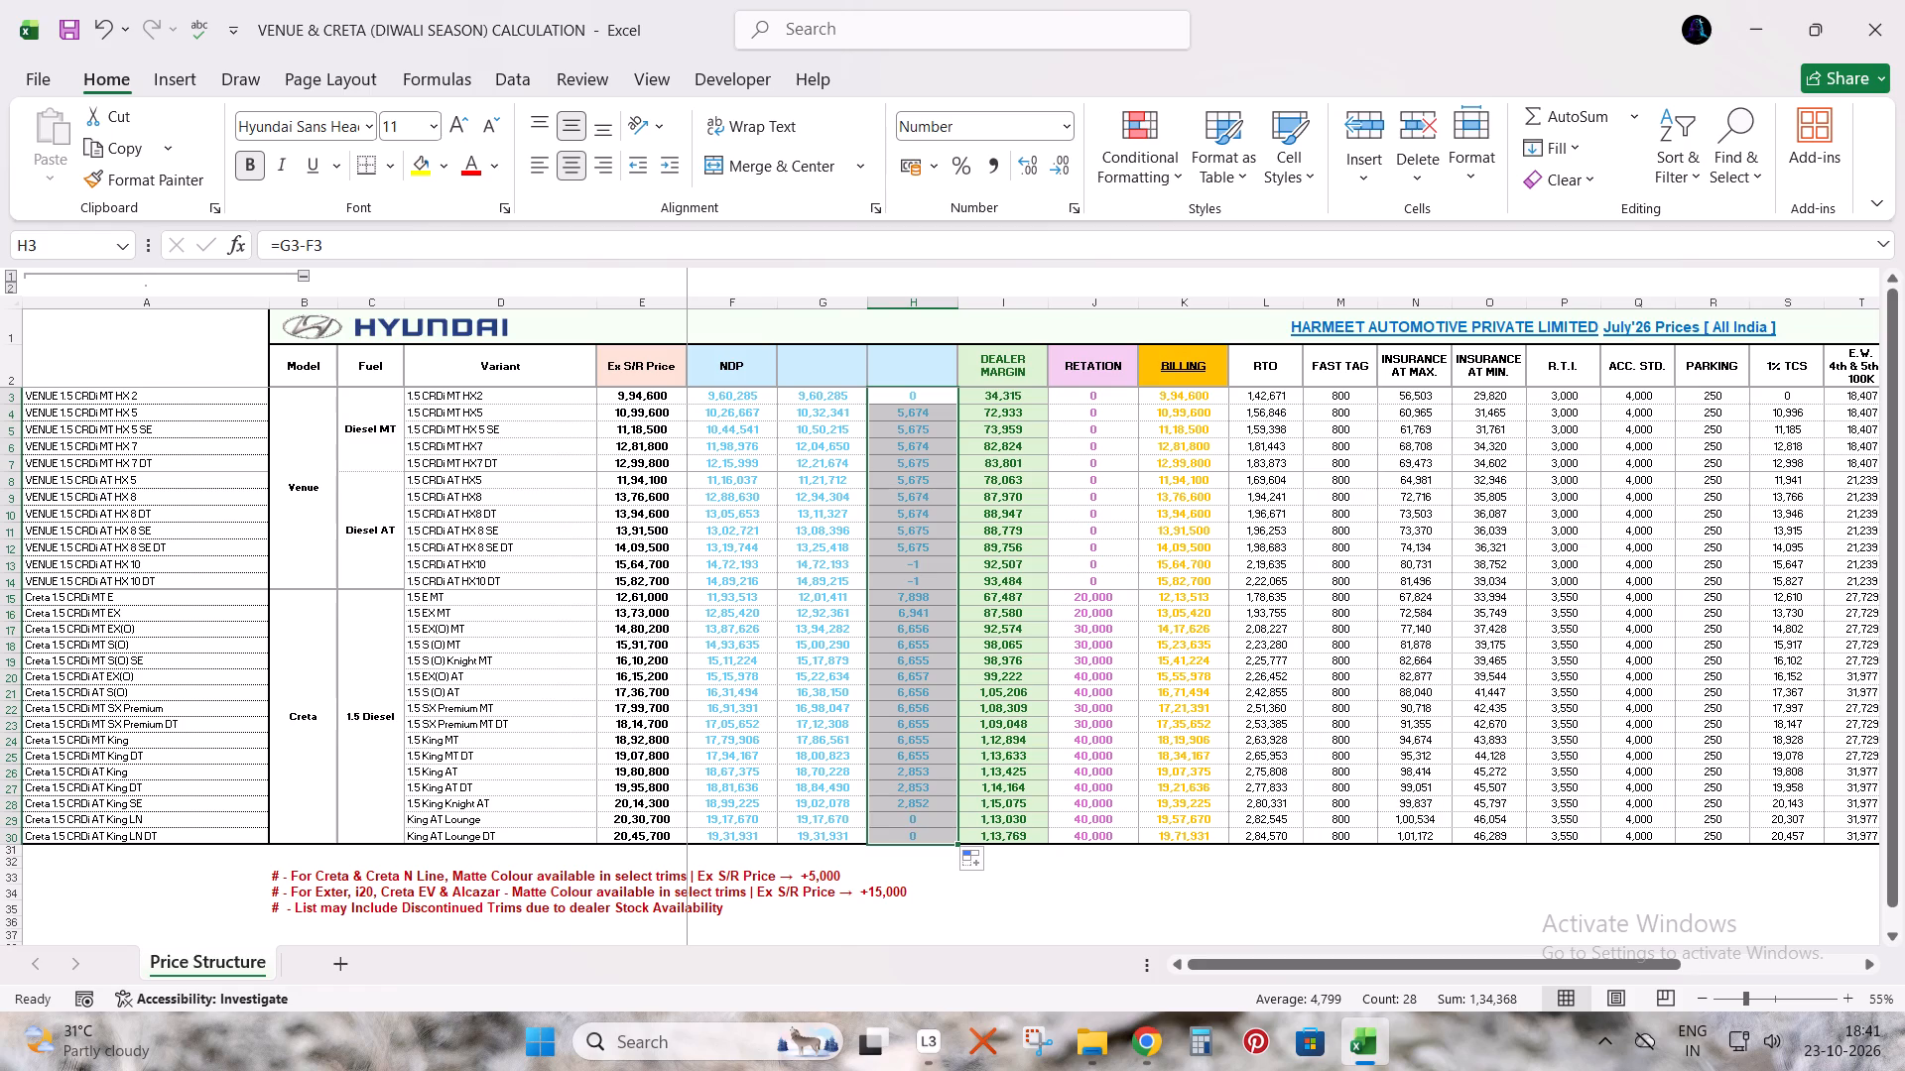
# Copy the unlabelled column G prices from row 3 down and paste them over the NDP prices in column F.
pyautogui.scroll(3, 841, 645)
pyautogui.click(816, 371)
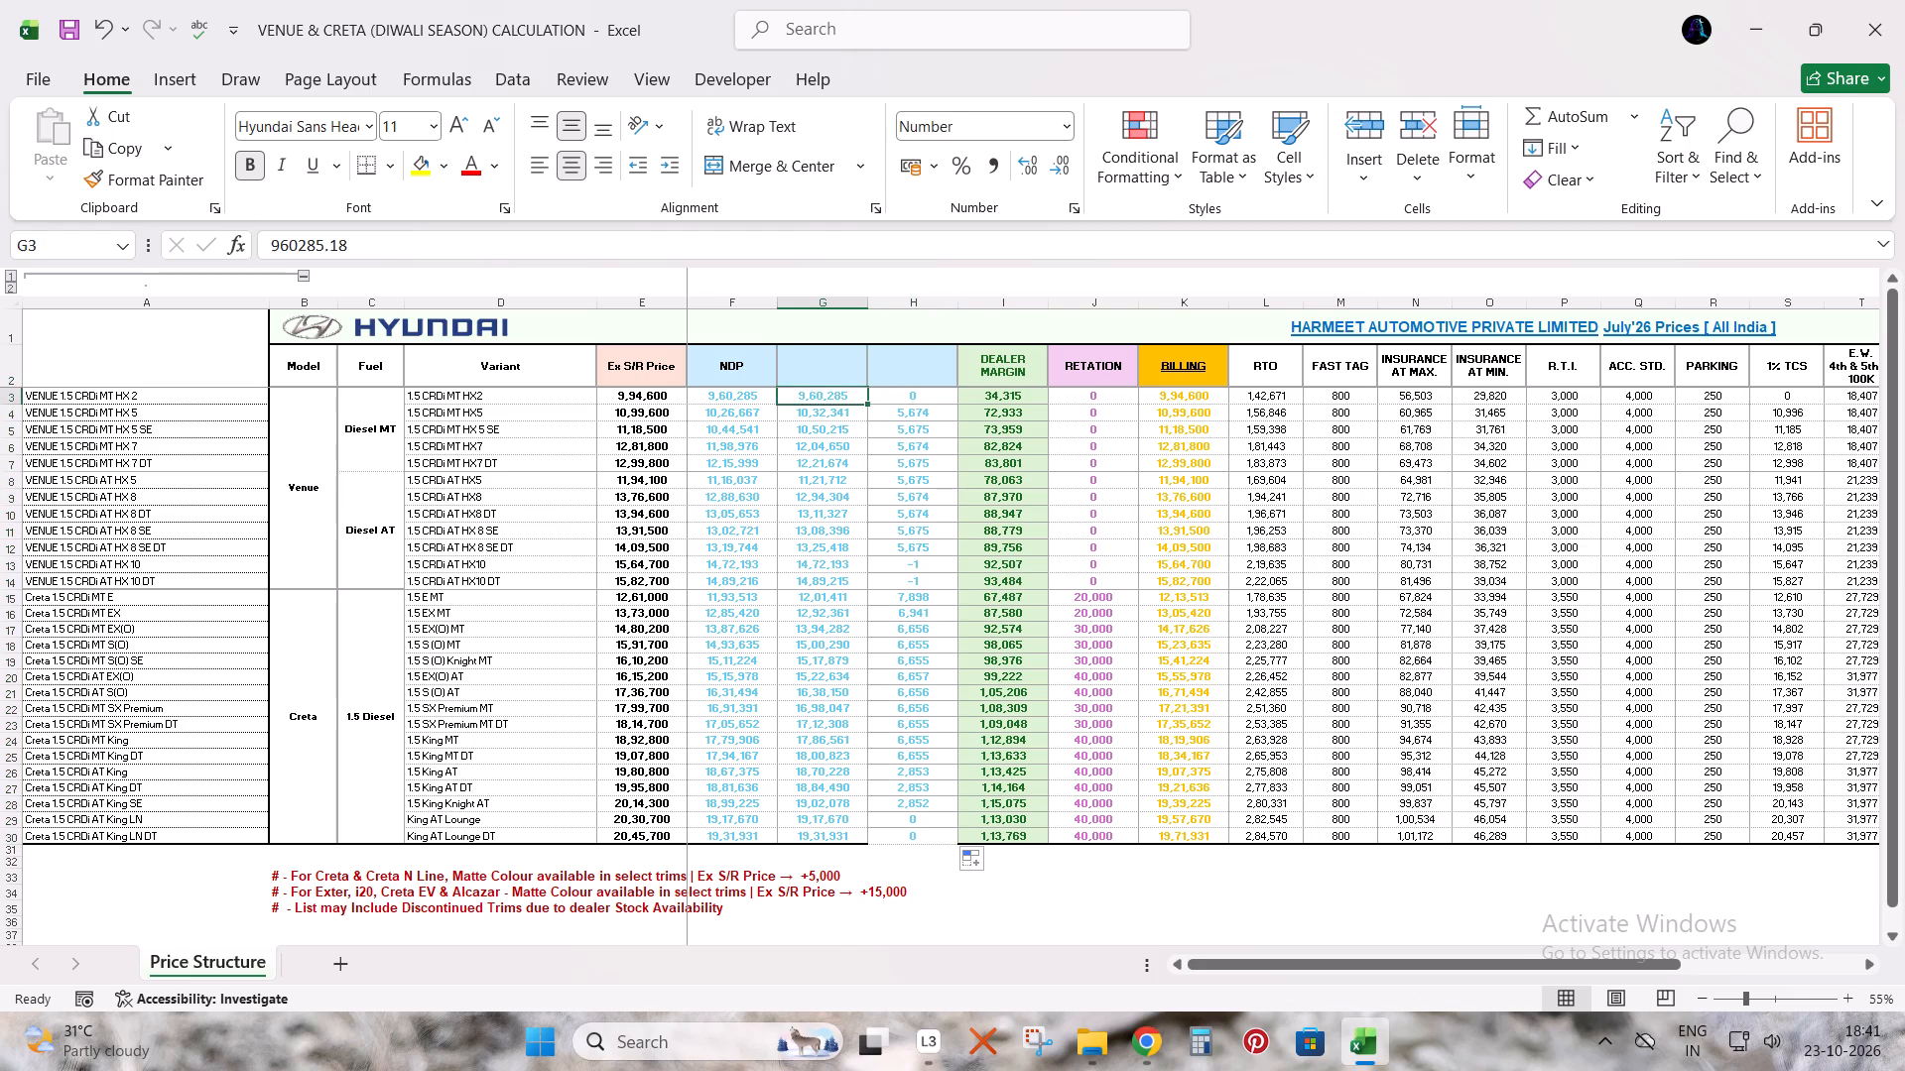
pyautogui.hotkey('ctrl', 'shift', 'Down')
pyautogui.hotkey('ctrl', 'c')
pyautogui.press('Left')
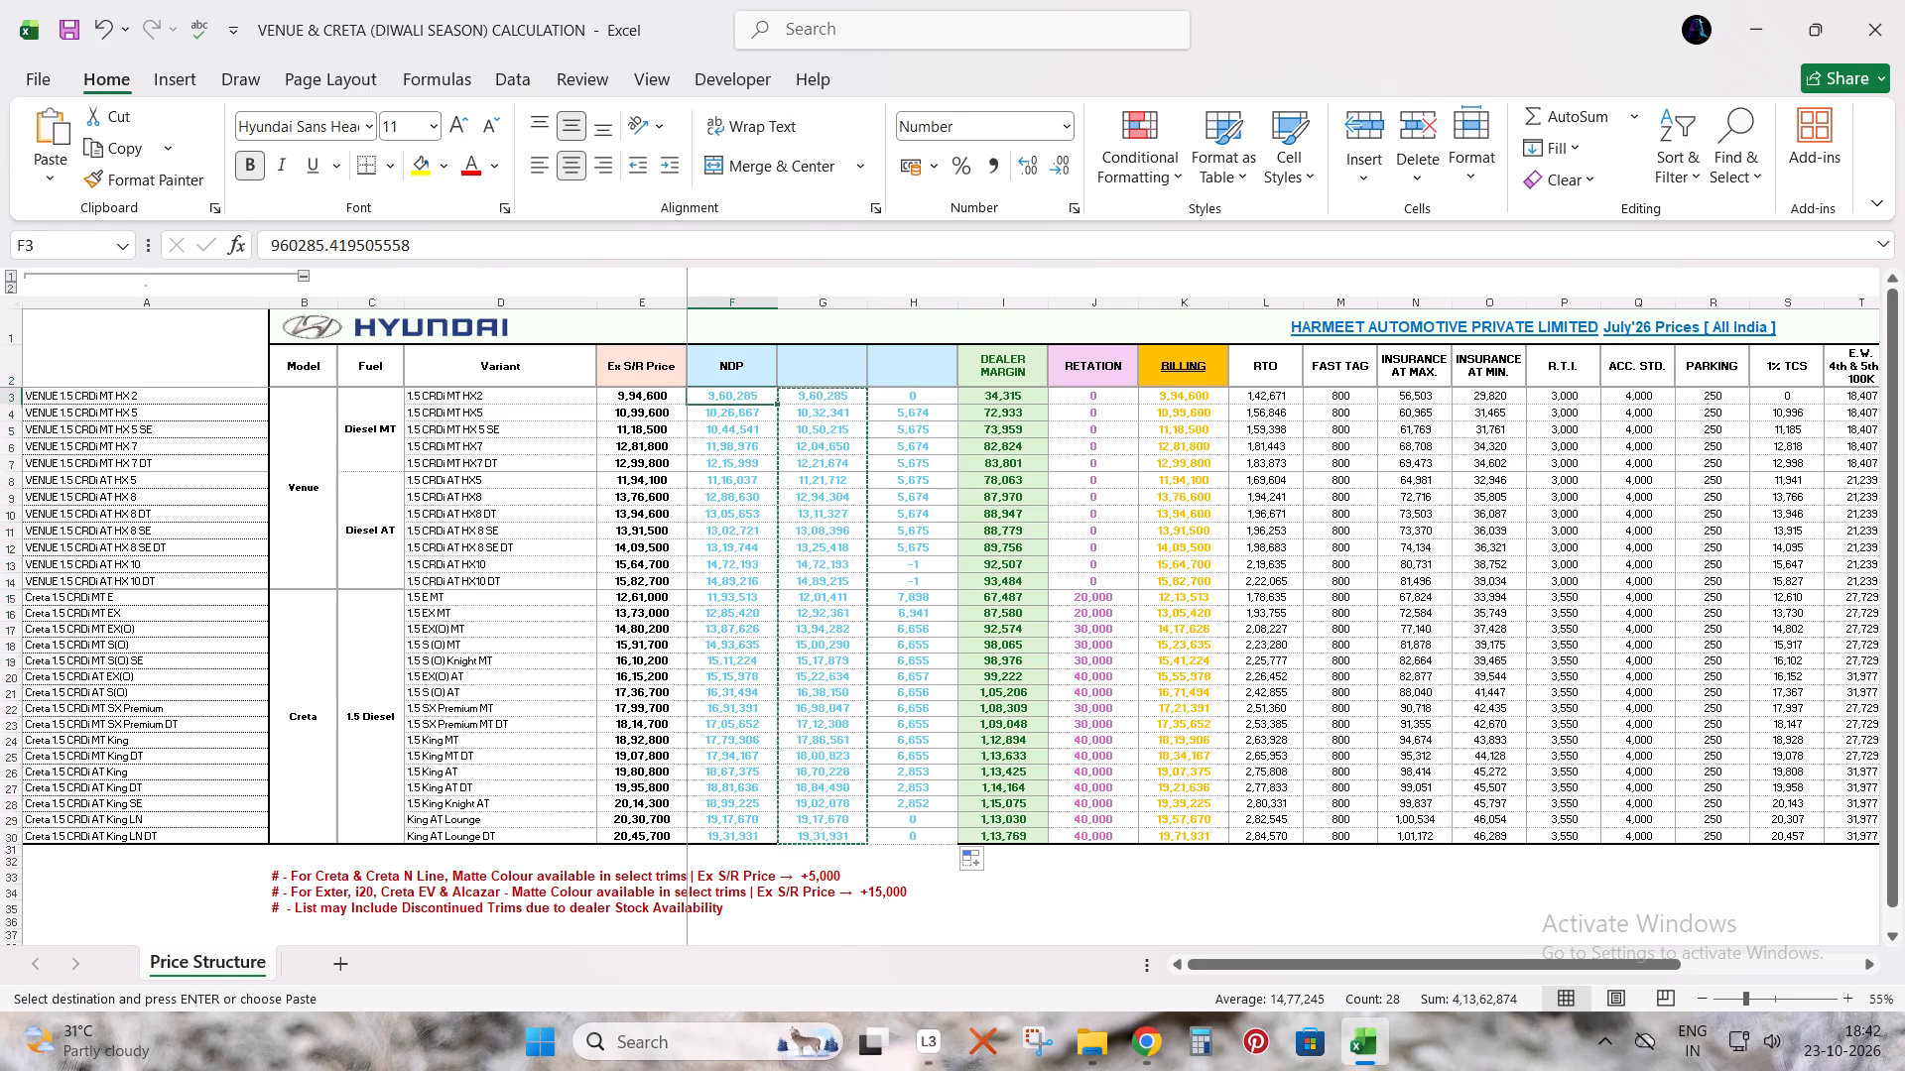
pyautogui.hotkey('ctrl', 'v')
pyautogui.press('Escape')
pyautogui.press('Right')
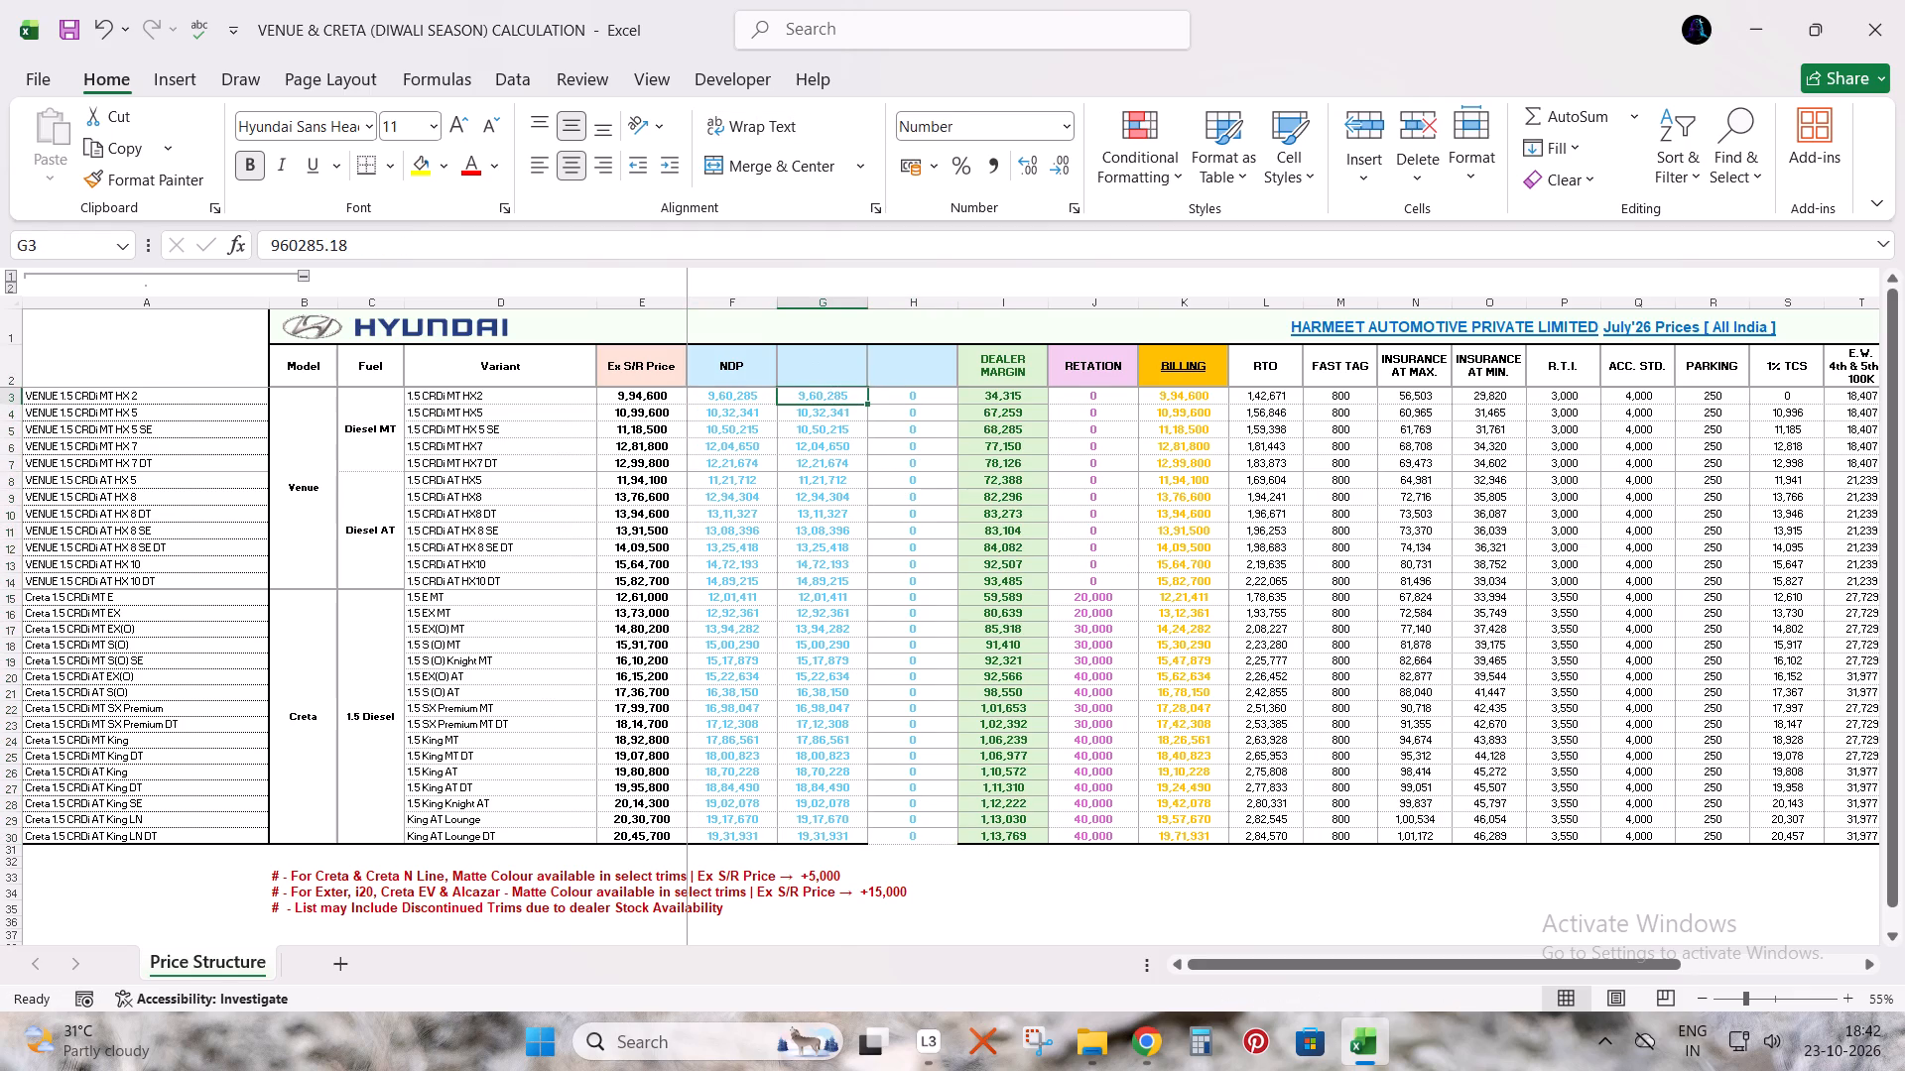
# Delete the two unlabelled columns G and H between NDP and DEALER MARGIN and save the workbook.
pyautogui.click(832, 308)
pyautogui.moveTo(826, 299); pyautogui.dragTo(890, 299)
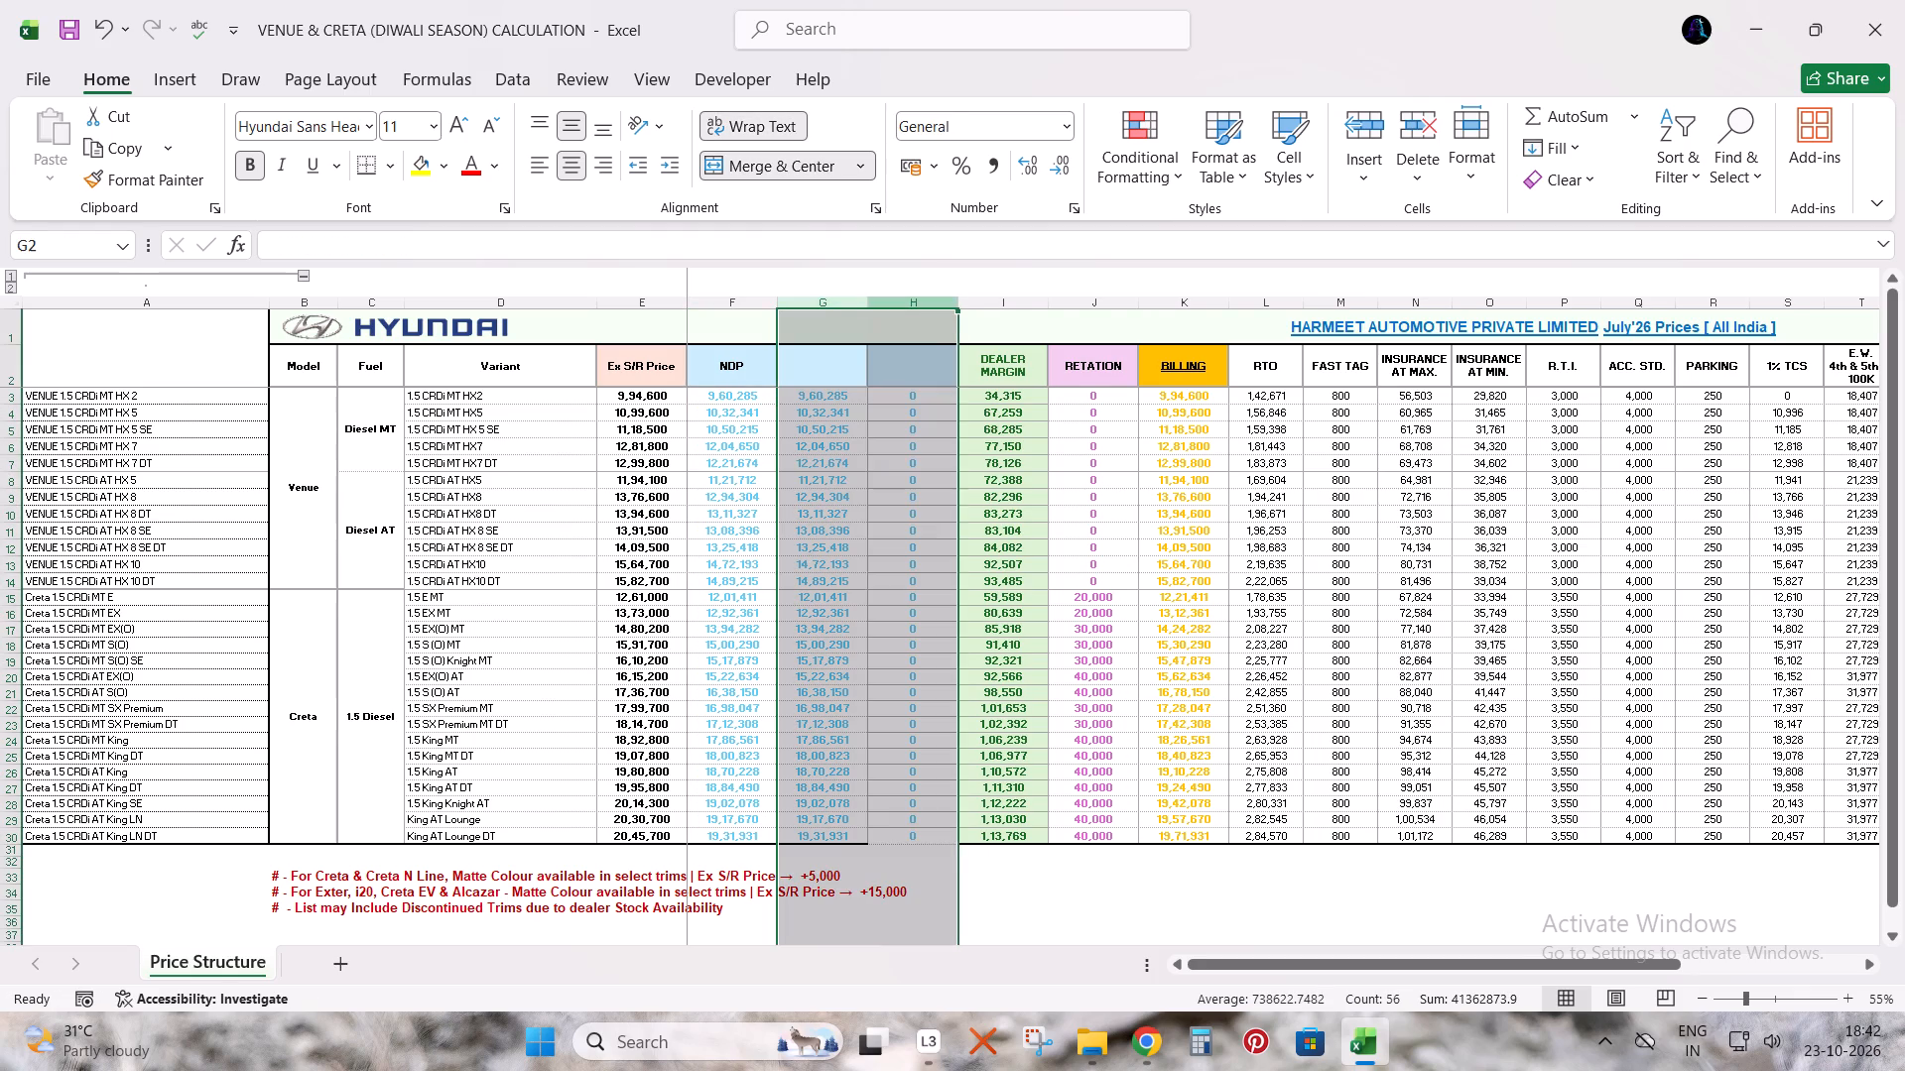
pyautogui.hotkey('ctrl', '-')
pyautogui.click(831, 470)
pyautogui.hotkey('ctrl', 's')
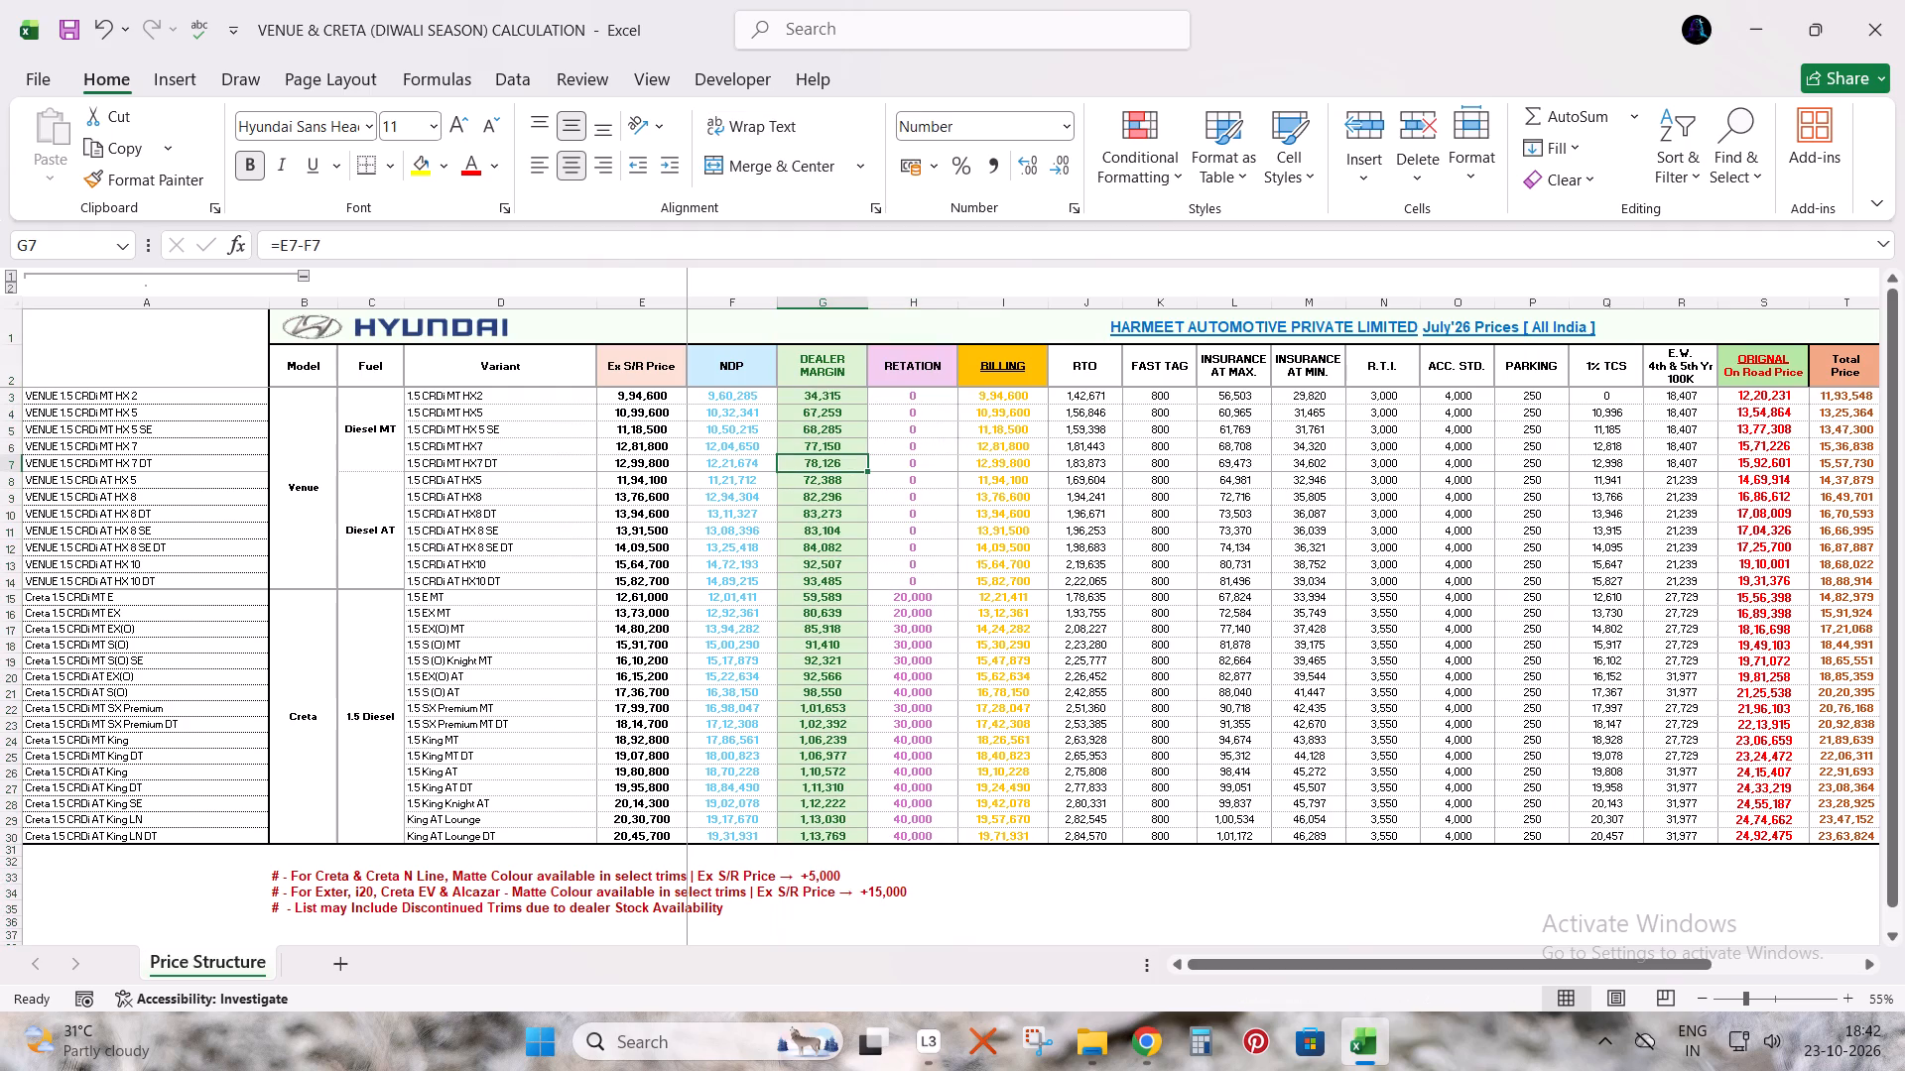
# Check the NDP value and the DEALER MARGIN formula in row 3.
pyautogui.scroll(5, 846, 636)
pyautogui.click(783, 505)
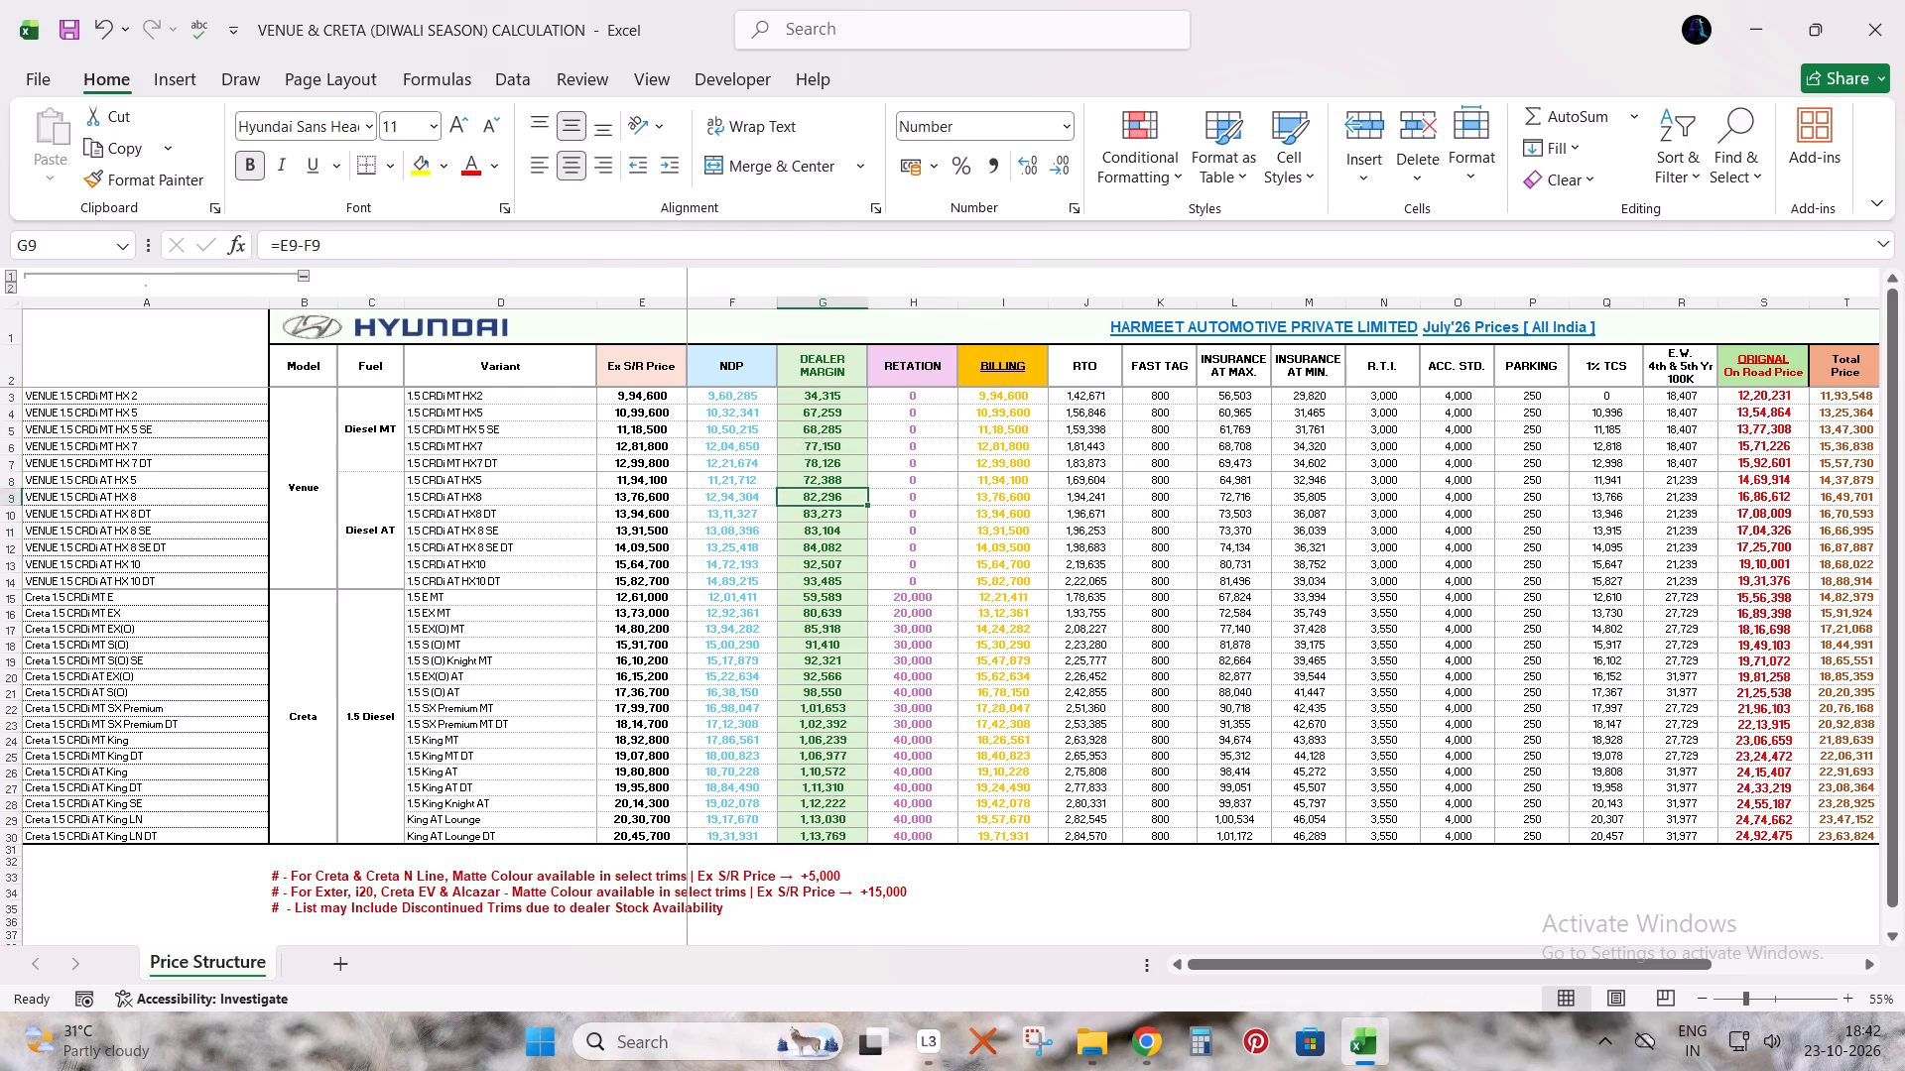
pyautogui.click(1006, 372)
pyautogui.press('Down')
pyautogui.press('Left')
pyautogui.press('Down')
pyautogui.press('Left')
pyautogui.press('Up')
pyautogui.press('Left')
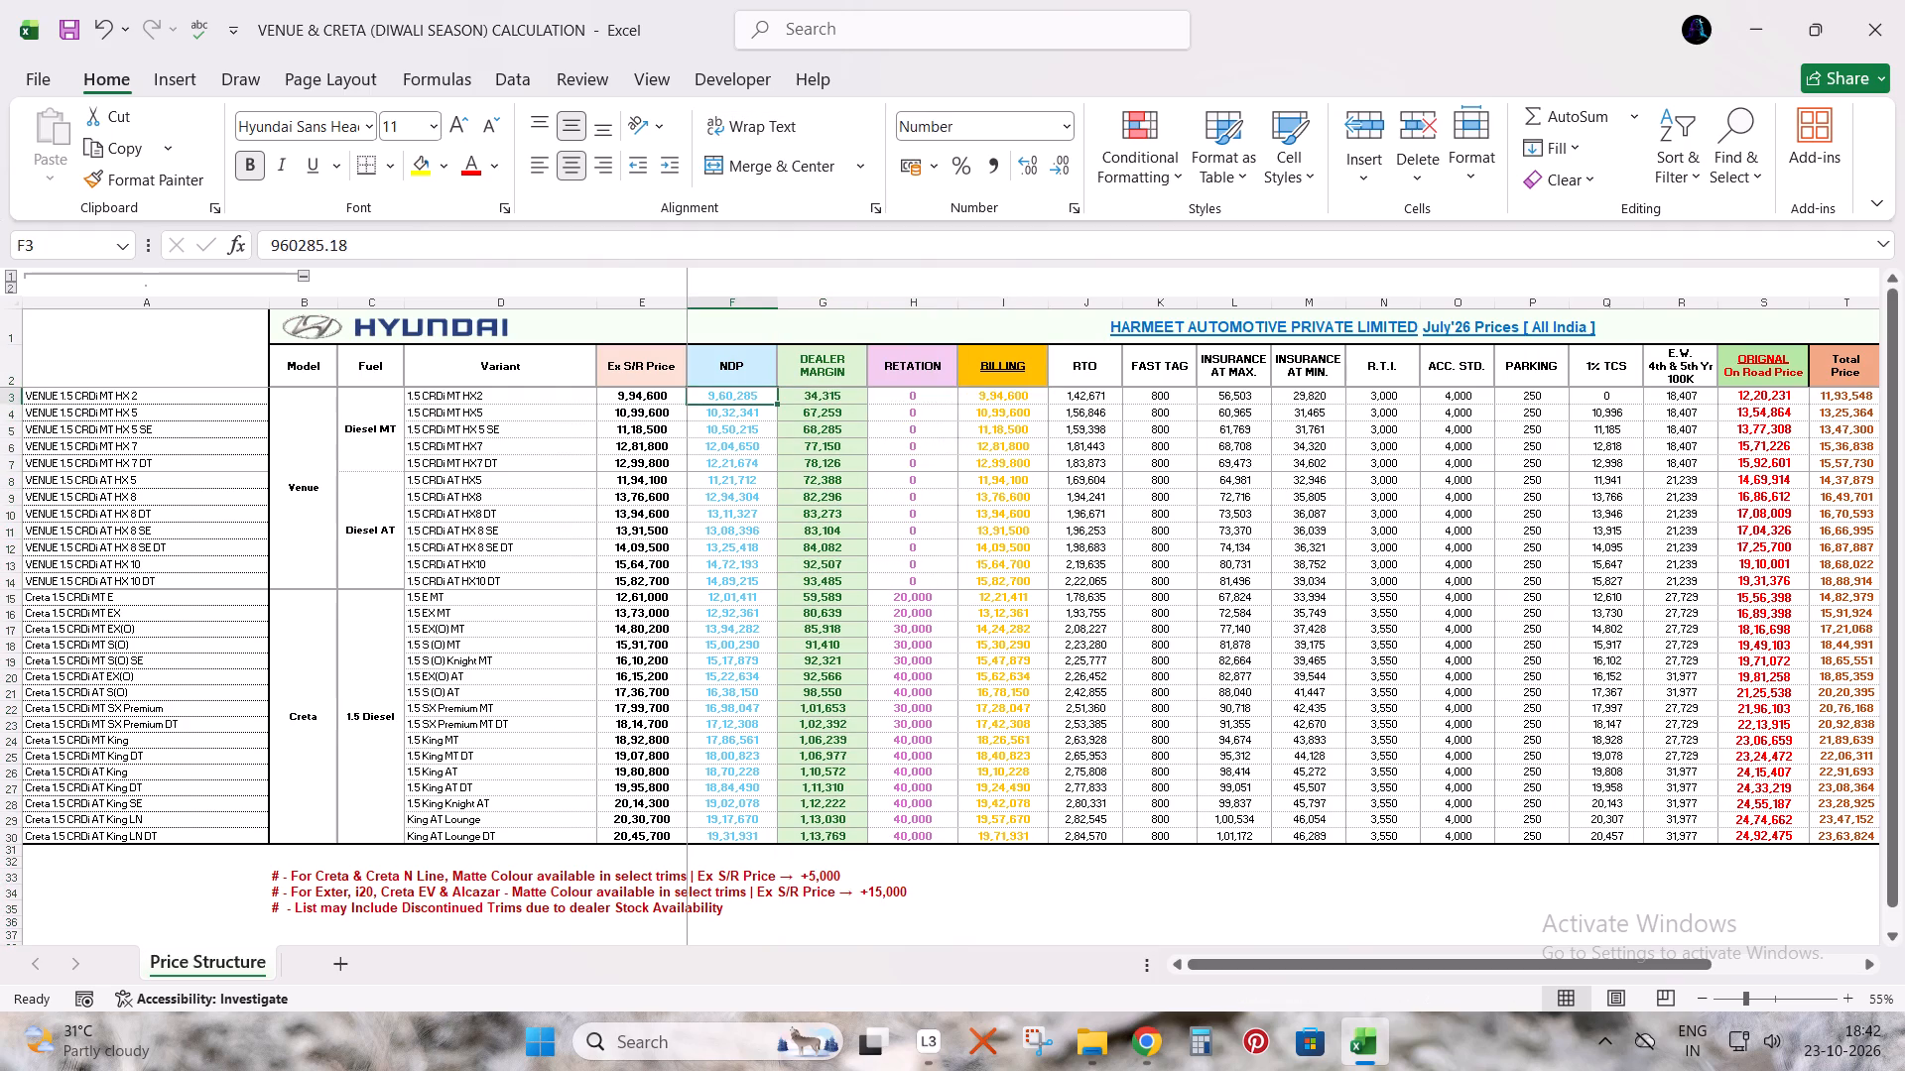
pyautogui.press('Up')
pyautogui.press('Right')
pyautogui.press('Down')
pyautogui.press('F2')
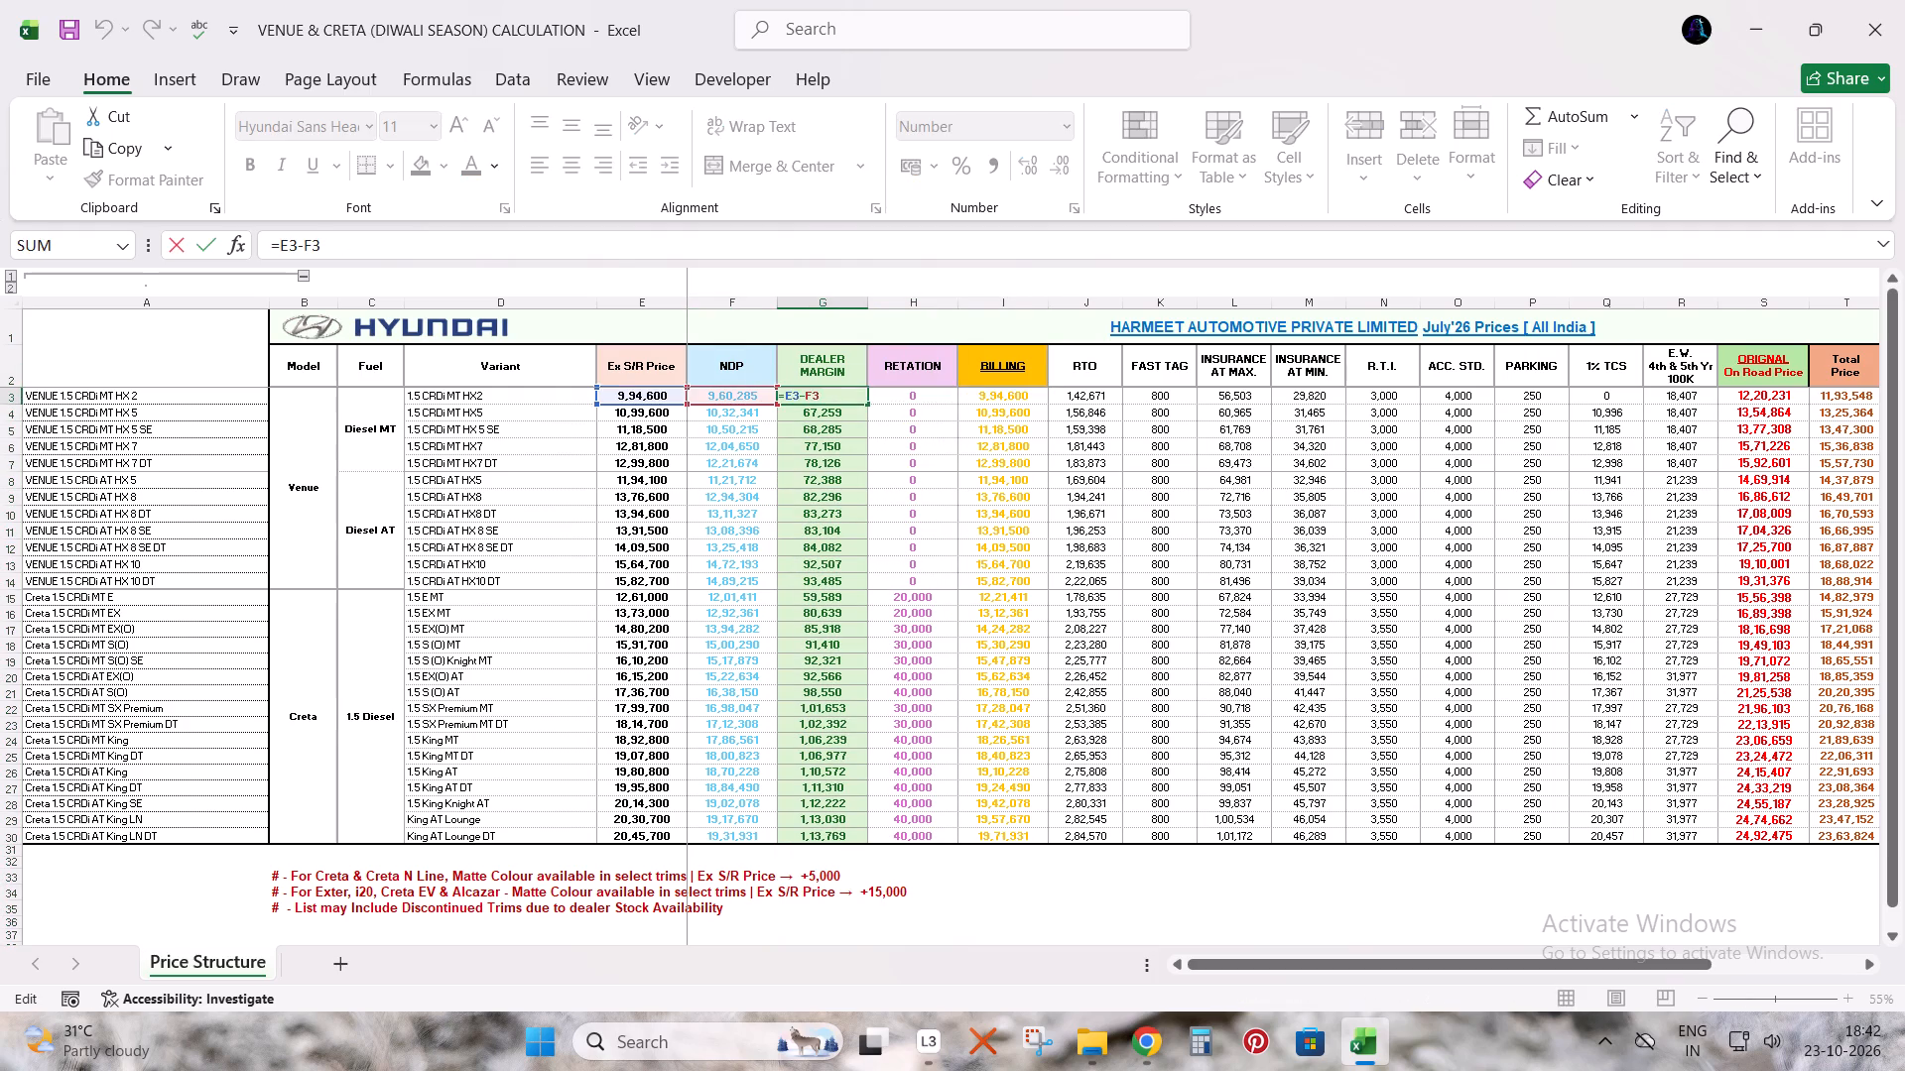
pyautogui.press('Escape')
# Review the BILLING column and inspect its formulas for the Creta 1.5 EX(O) MT and 1.5 King MT rows.
pyautogui.press('Right')
pyautogui.press('Right')
pyautogui.press('Down')
pyautogui.press('Down')
pyautogui.press('Down')
pyautogui.press('Down')
pyautogui.press('Down')
pyautogui.press('Down')
pyautogui.press('Down')
pyautogui.press('Down')
pyautogui.press('Down')
pyautogui.press('Down')
pyautogui.press('Down')
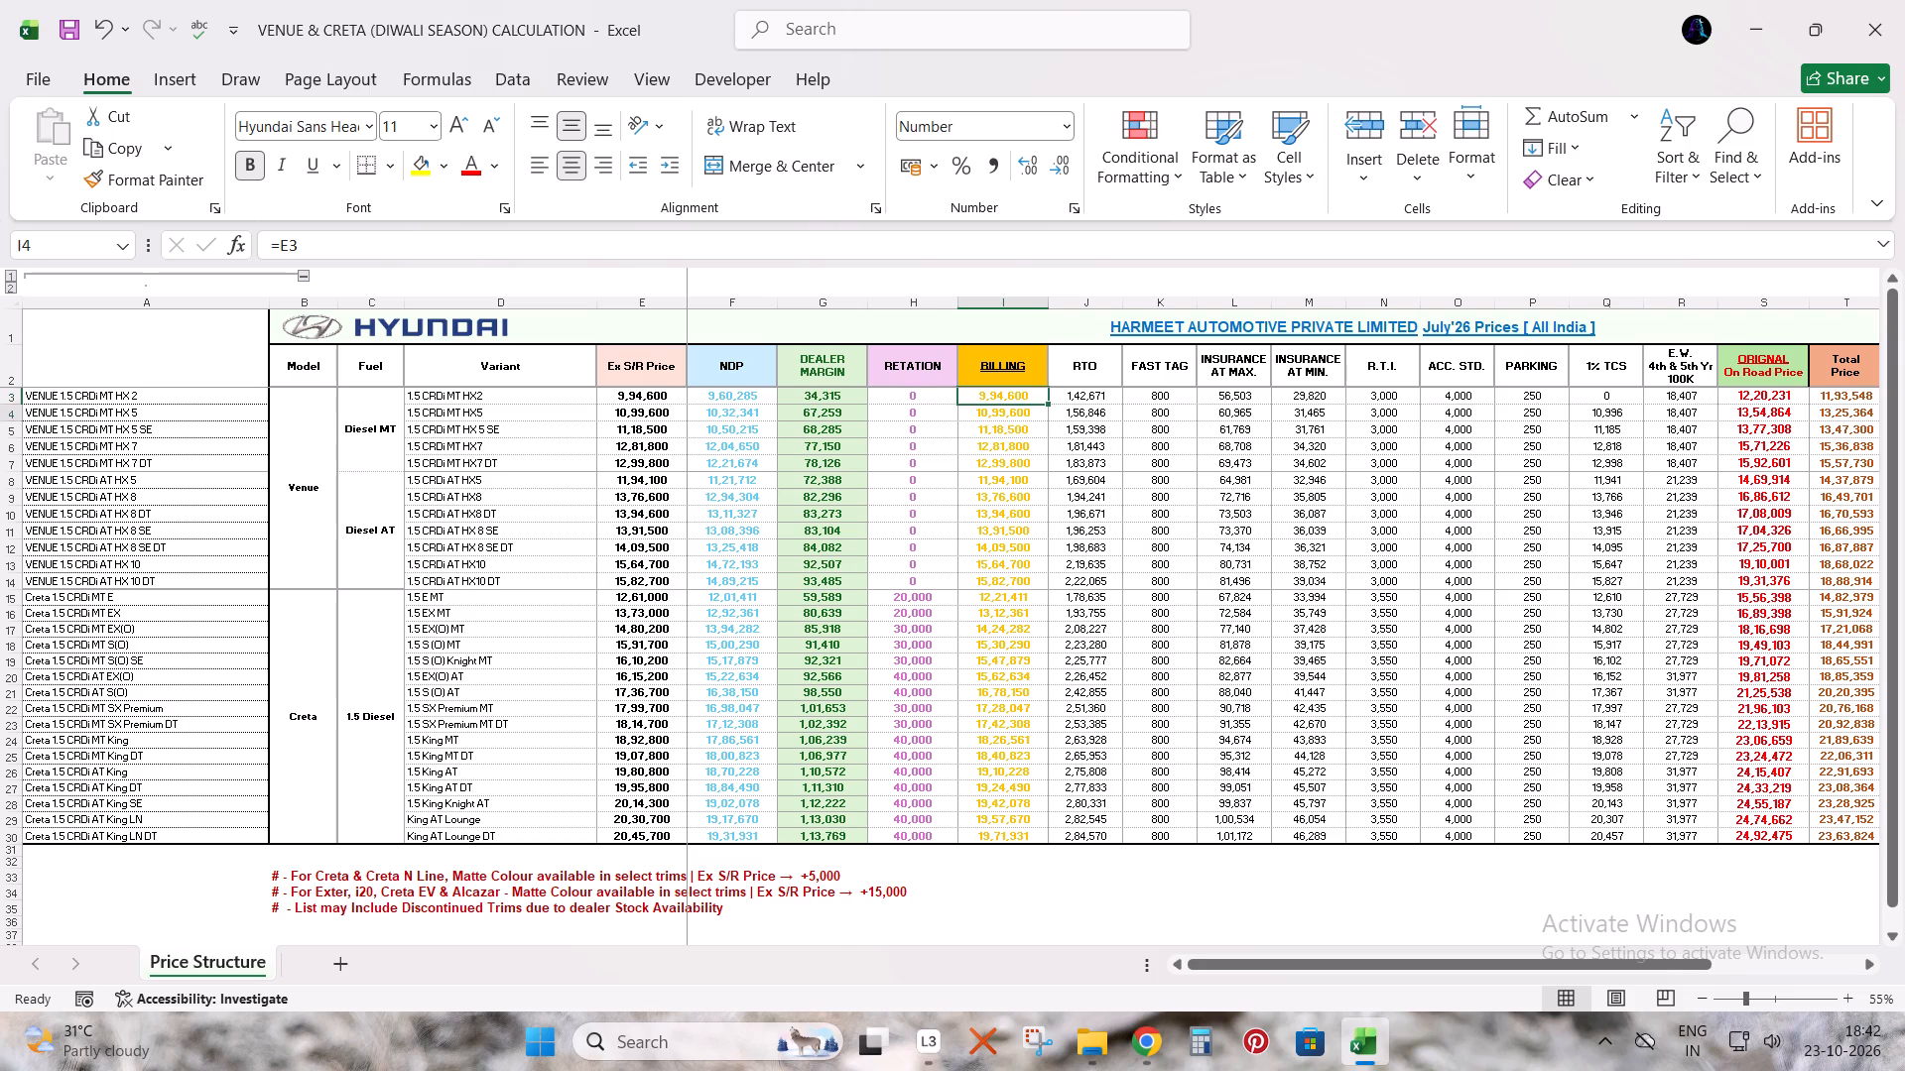
pyautogui.press('Down')
pyautogui.press('Down')
pyautogui.press('Down')
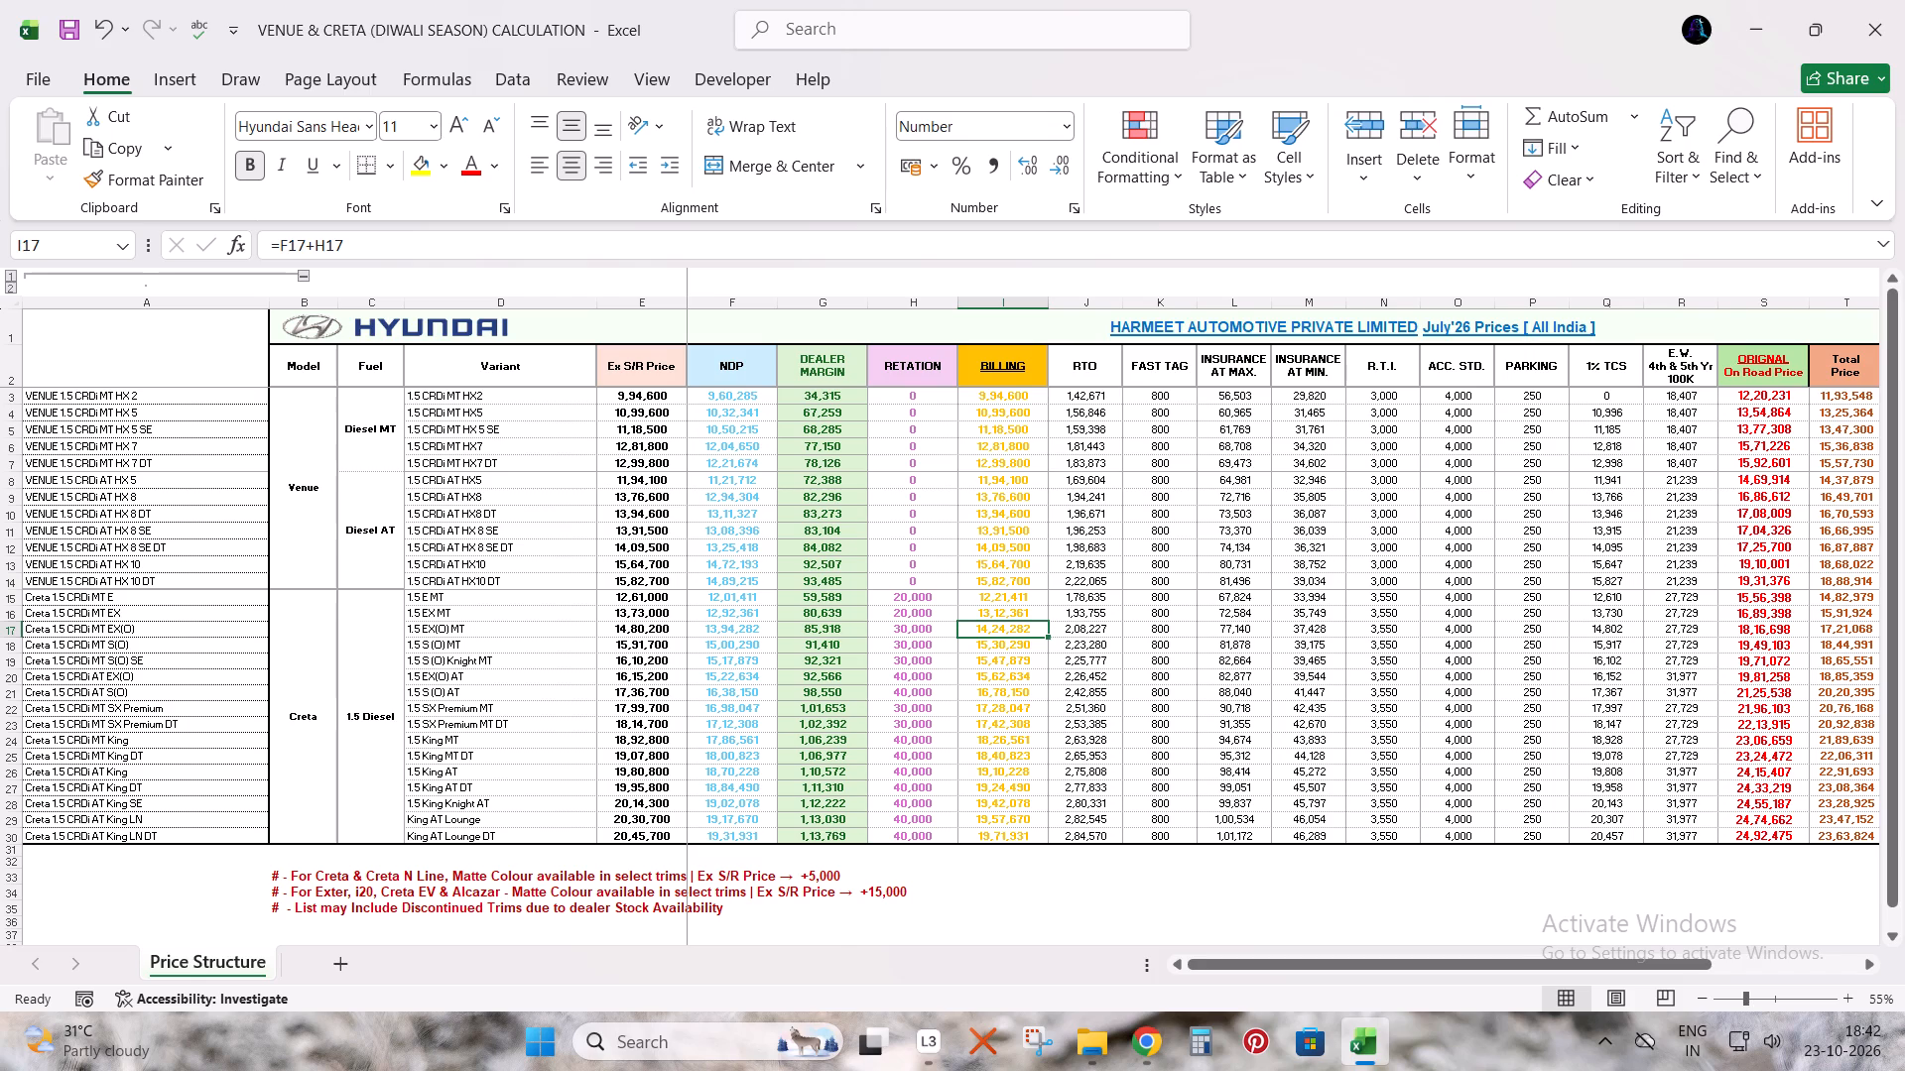
pyautogui.press('F2')
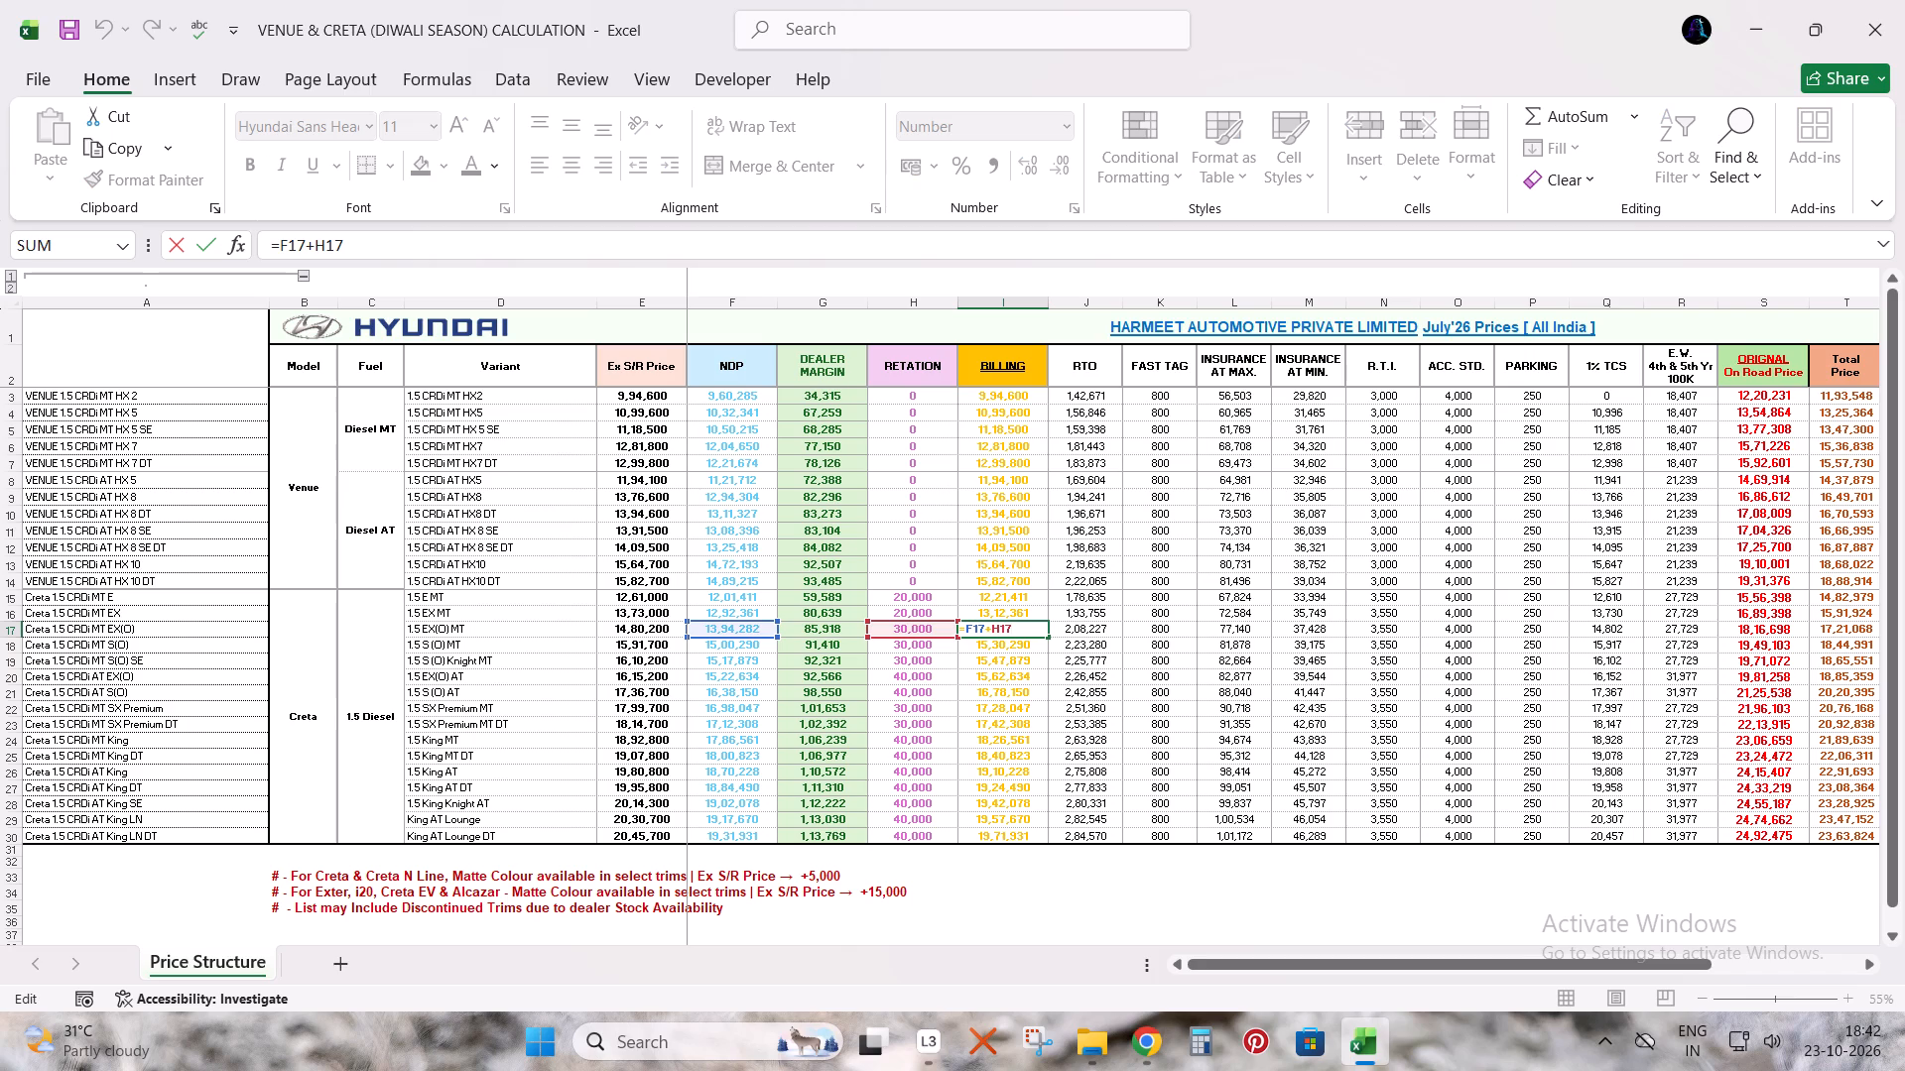
pyautogui.press('Escape')
pyautogui.press('Down')
pyautogui.press('Down')
pyautogui.press('Down')
pyautogui.press('Down')
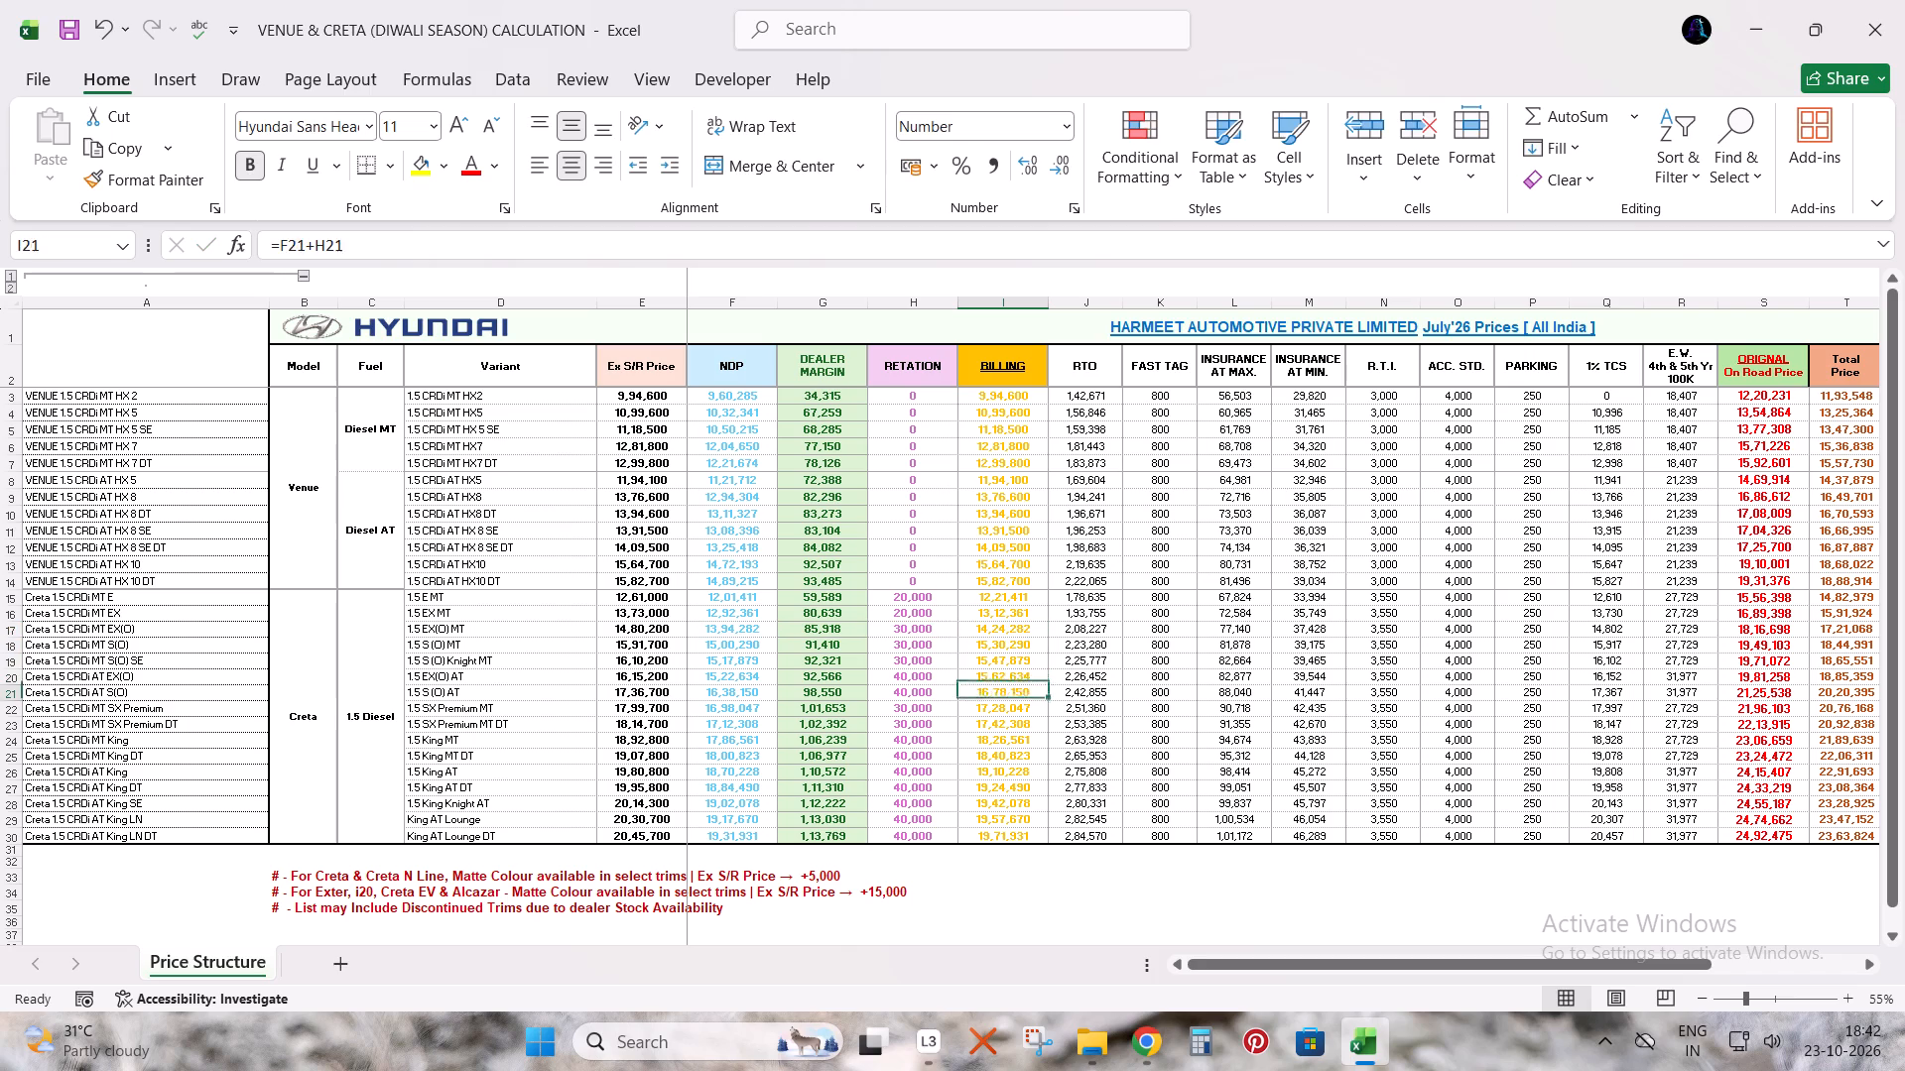
pyautogui.press('Down')
pyautogui.press('Down')
pyautogui.press('Down')
pyautogui.press('F2')
pyautogui.press('Escape')
pyautogui.press('Right')
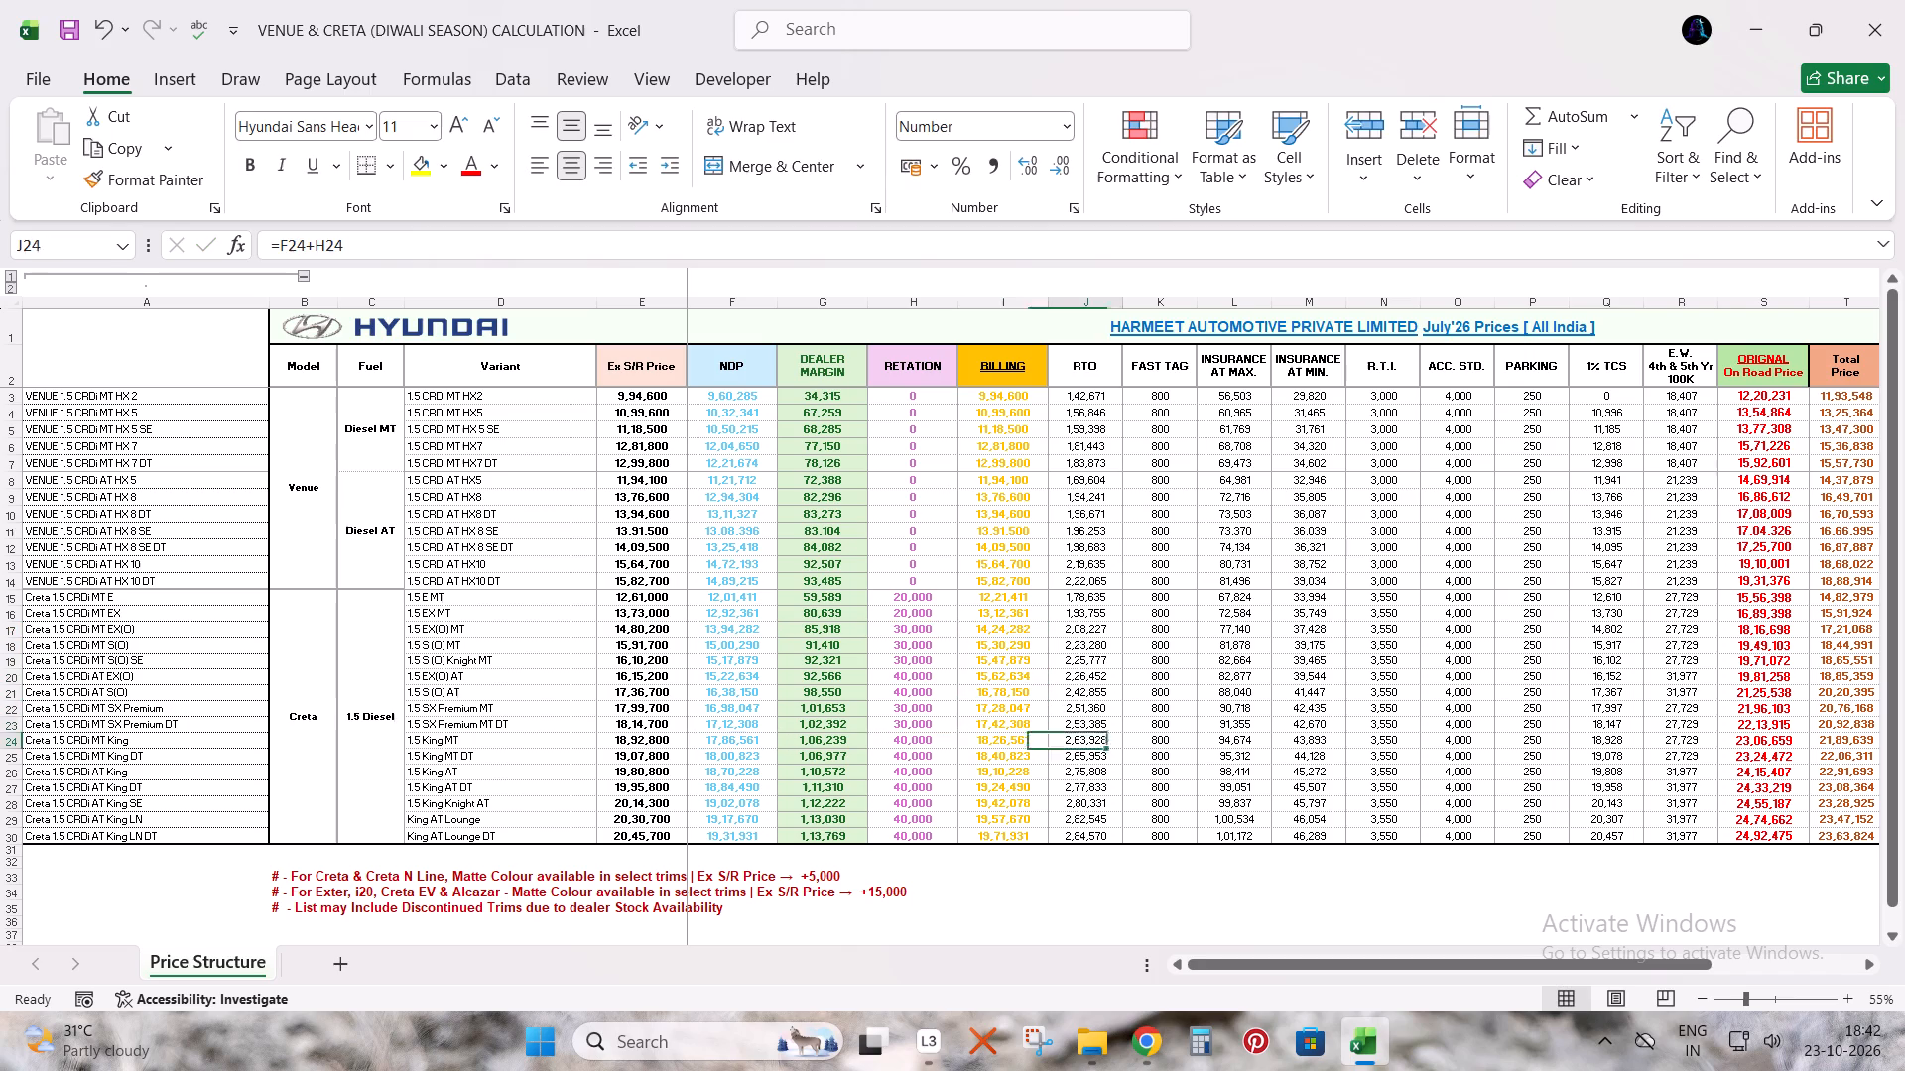
# Review the RTO values row by row, from the Venue 1.5 CRDi MT variants through the first Creta variants.
pyautogui.press('Up')
pyautogui.hotkey('ctrl', 'Up')
pyautogui.press('Down')
pyautogui.press('Down')
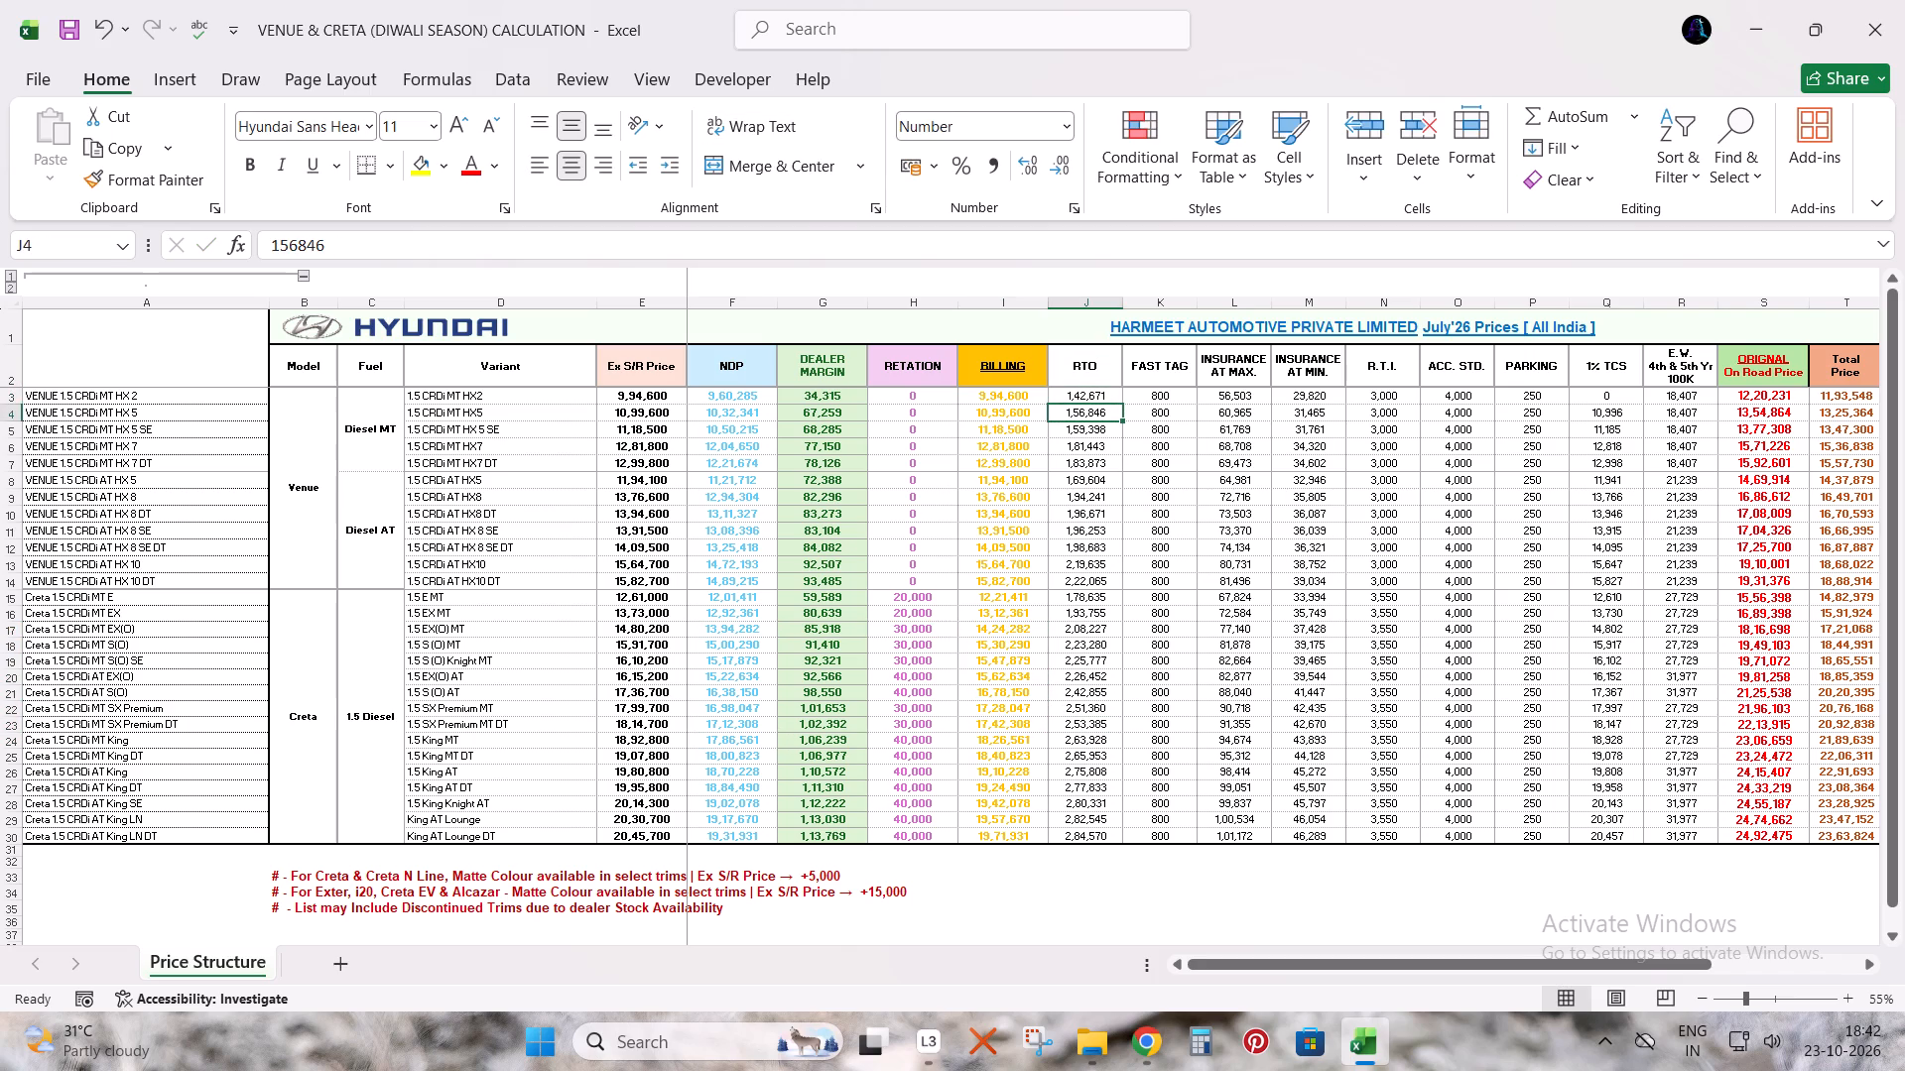
pyautogui.press('Down')
pyautogui.press('Down')
pyautogui.press('Down')
pyautogui.press('Down')
pyautogui.press('Down')
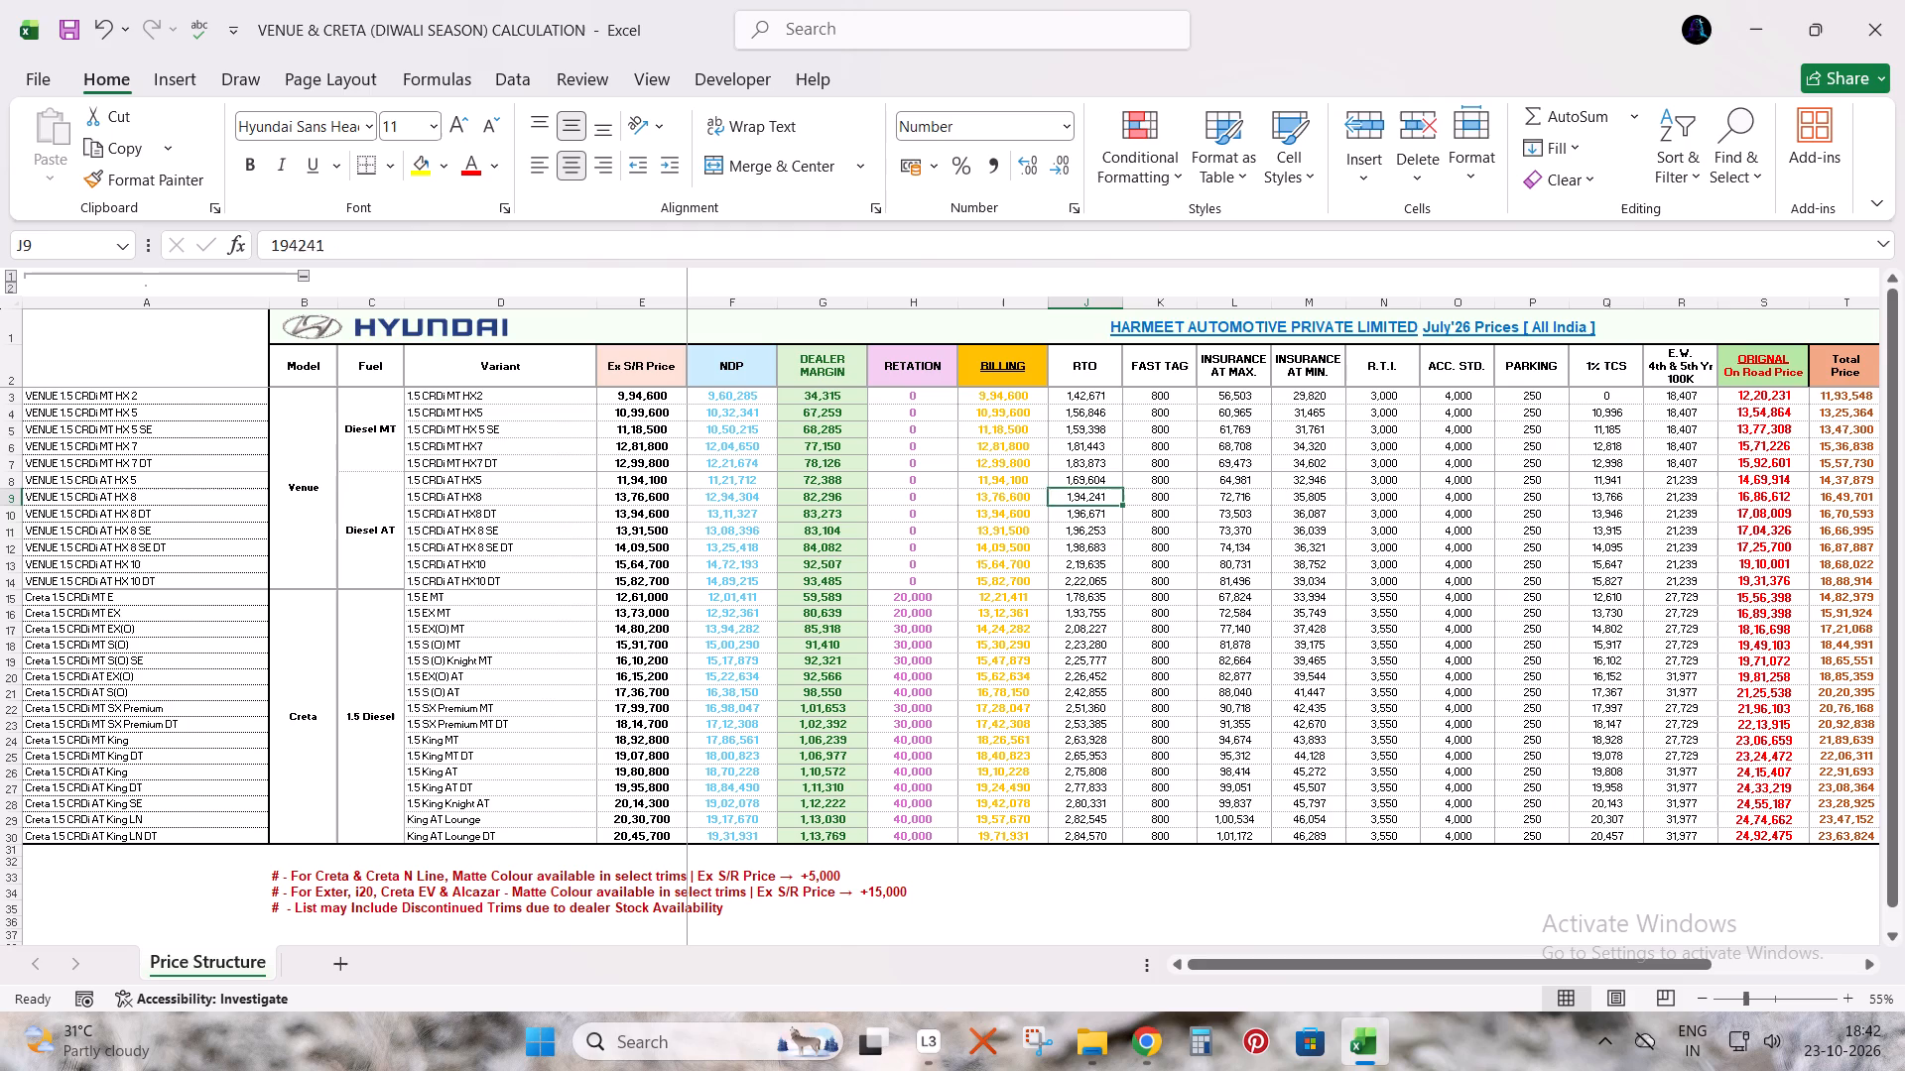
pyautogui.press('Down')
pyautogui.press('Down')
pyautogui.press('Down')
pyautogui.press('Down')
pyautogui.press('Down')
pyautogui.press('Down')
pyautogui.press('Down')
# Inspect the original on-road price, Total Price and On Road Price formulas in the Venue AT HX 10 DT row.
pyautogui.press('Right')
pyautogui.press('Up')
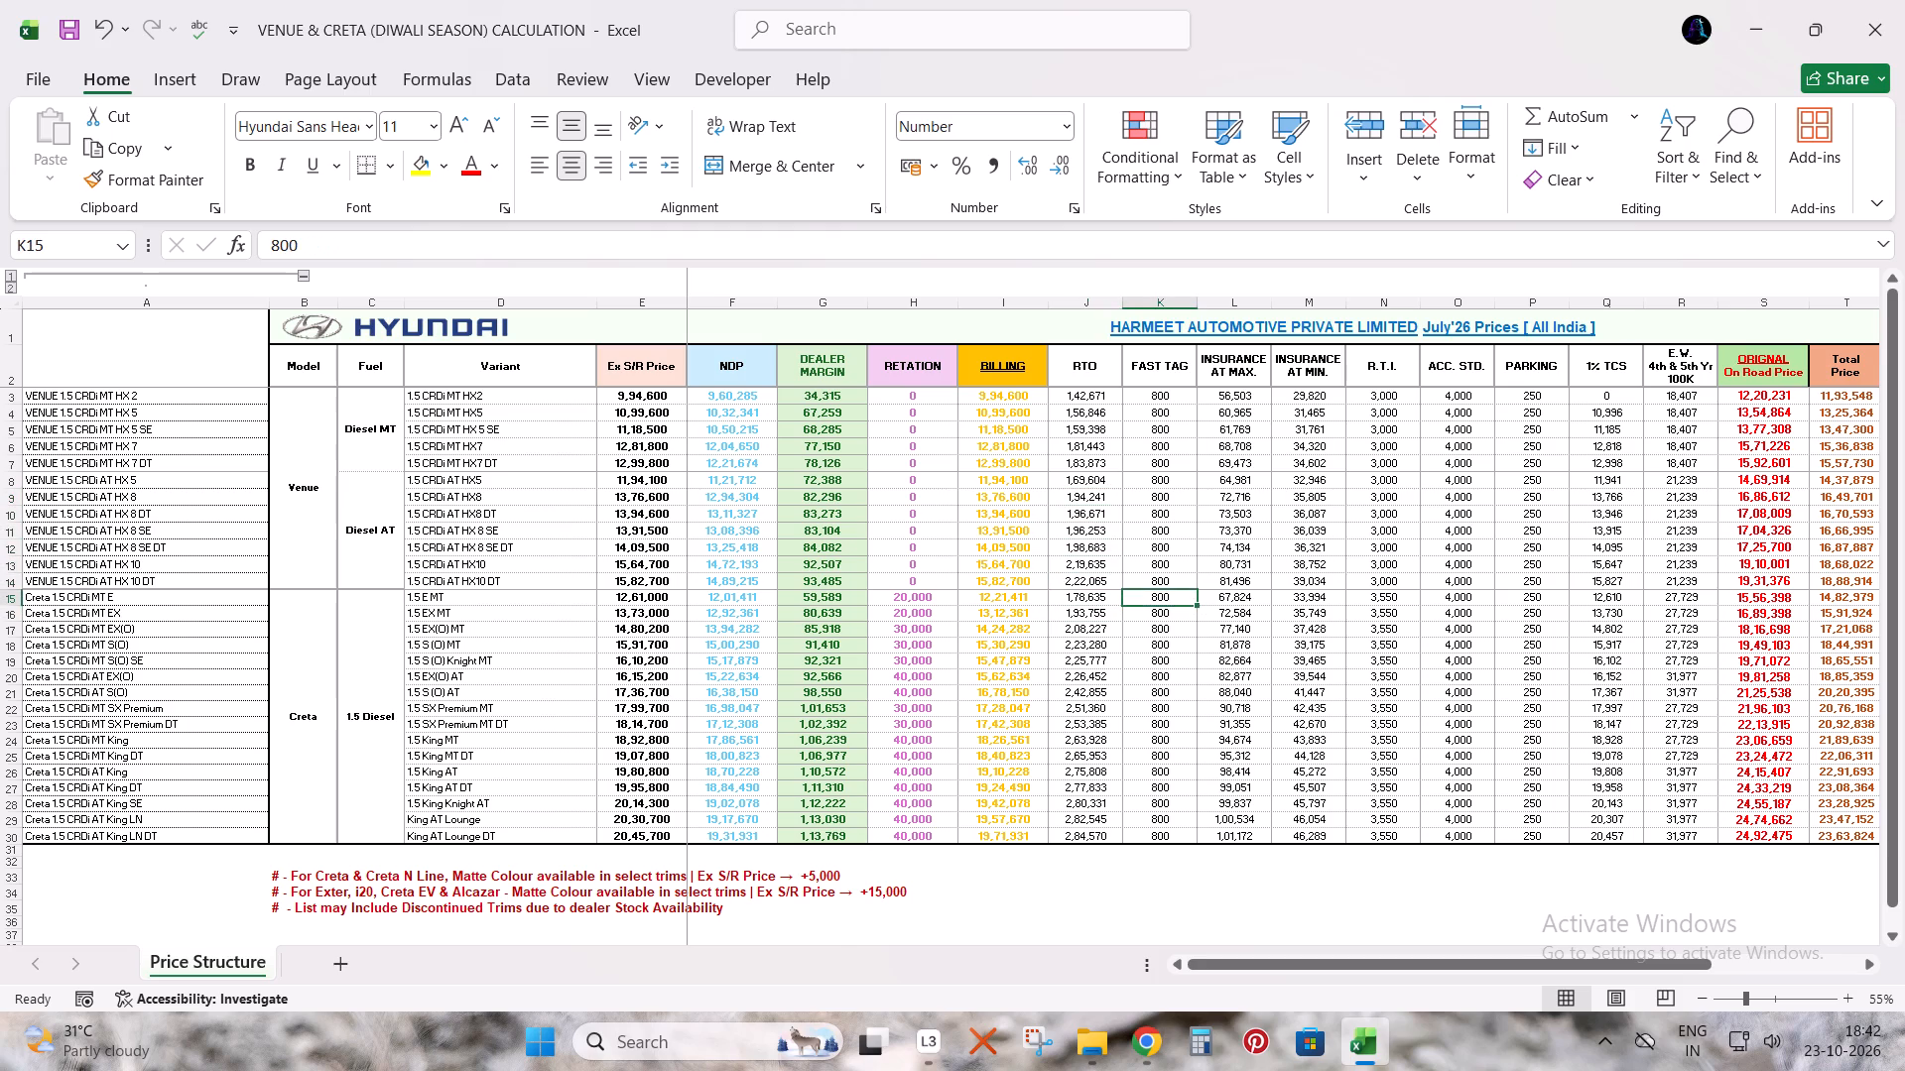
pyautogui.press('Up')
pyautogui.press('Right')
pyautogui.press('Right')
pyautogui.press('Right')
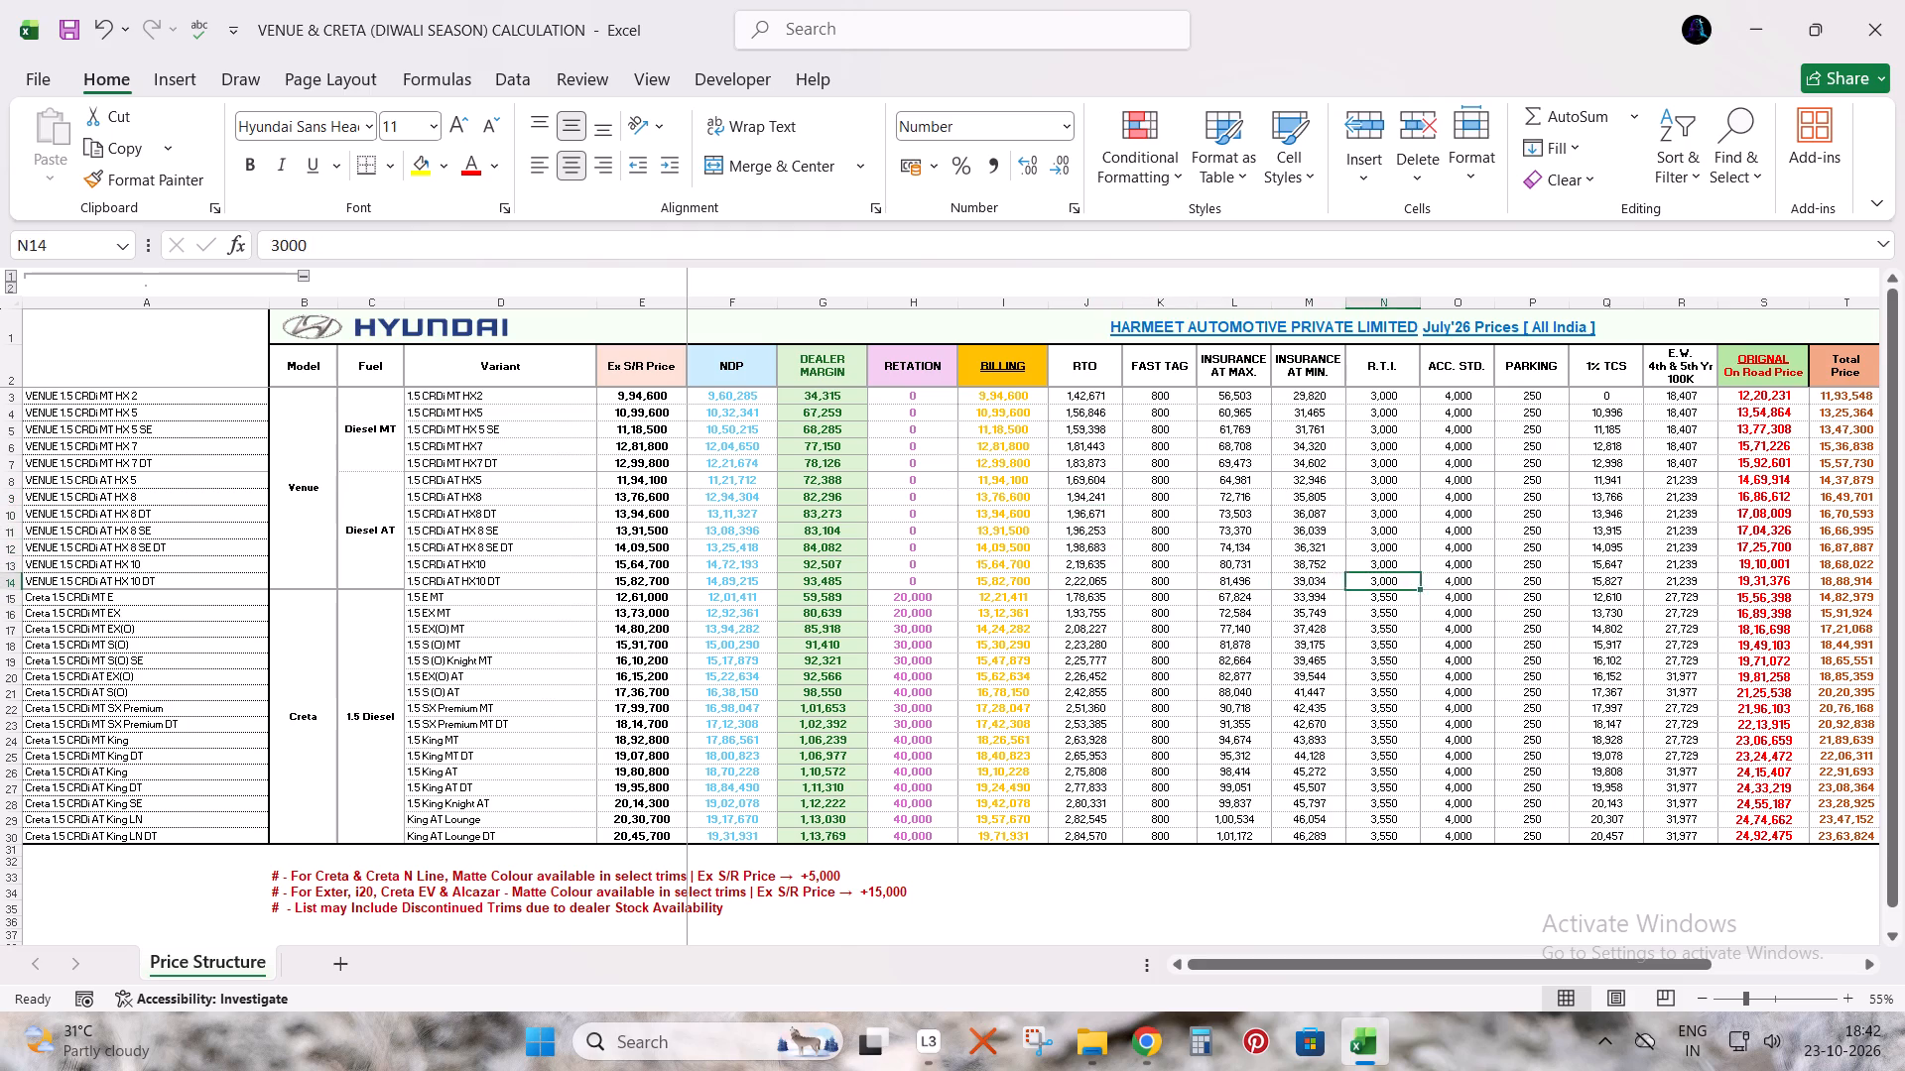
pyautogui.press('Right')
pyautogui.press('Right')
pyautogui.press('Right')
pyautogui.press('Left')
pyautogui.press('Right')
pyautogui.press('Right')
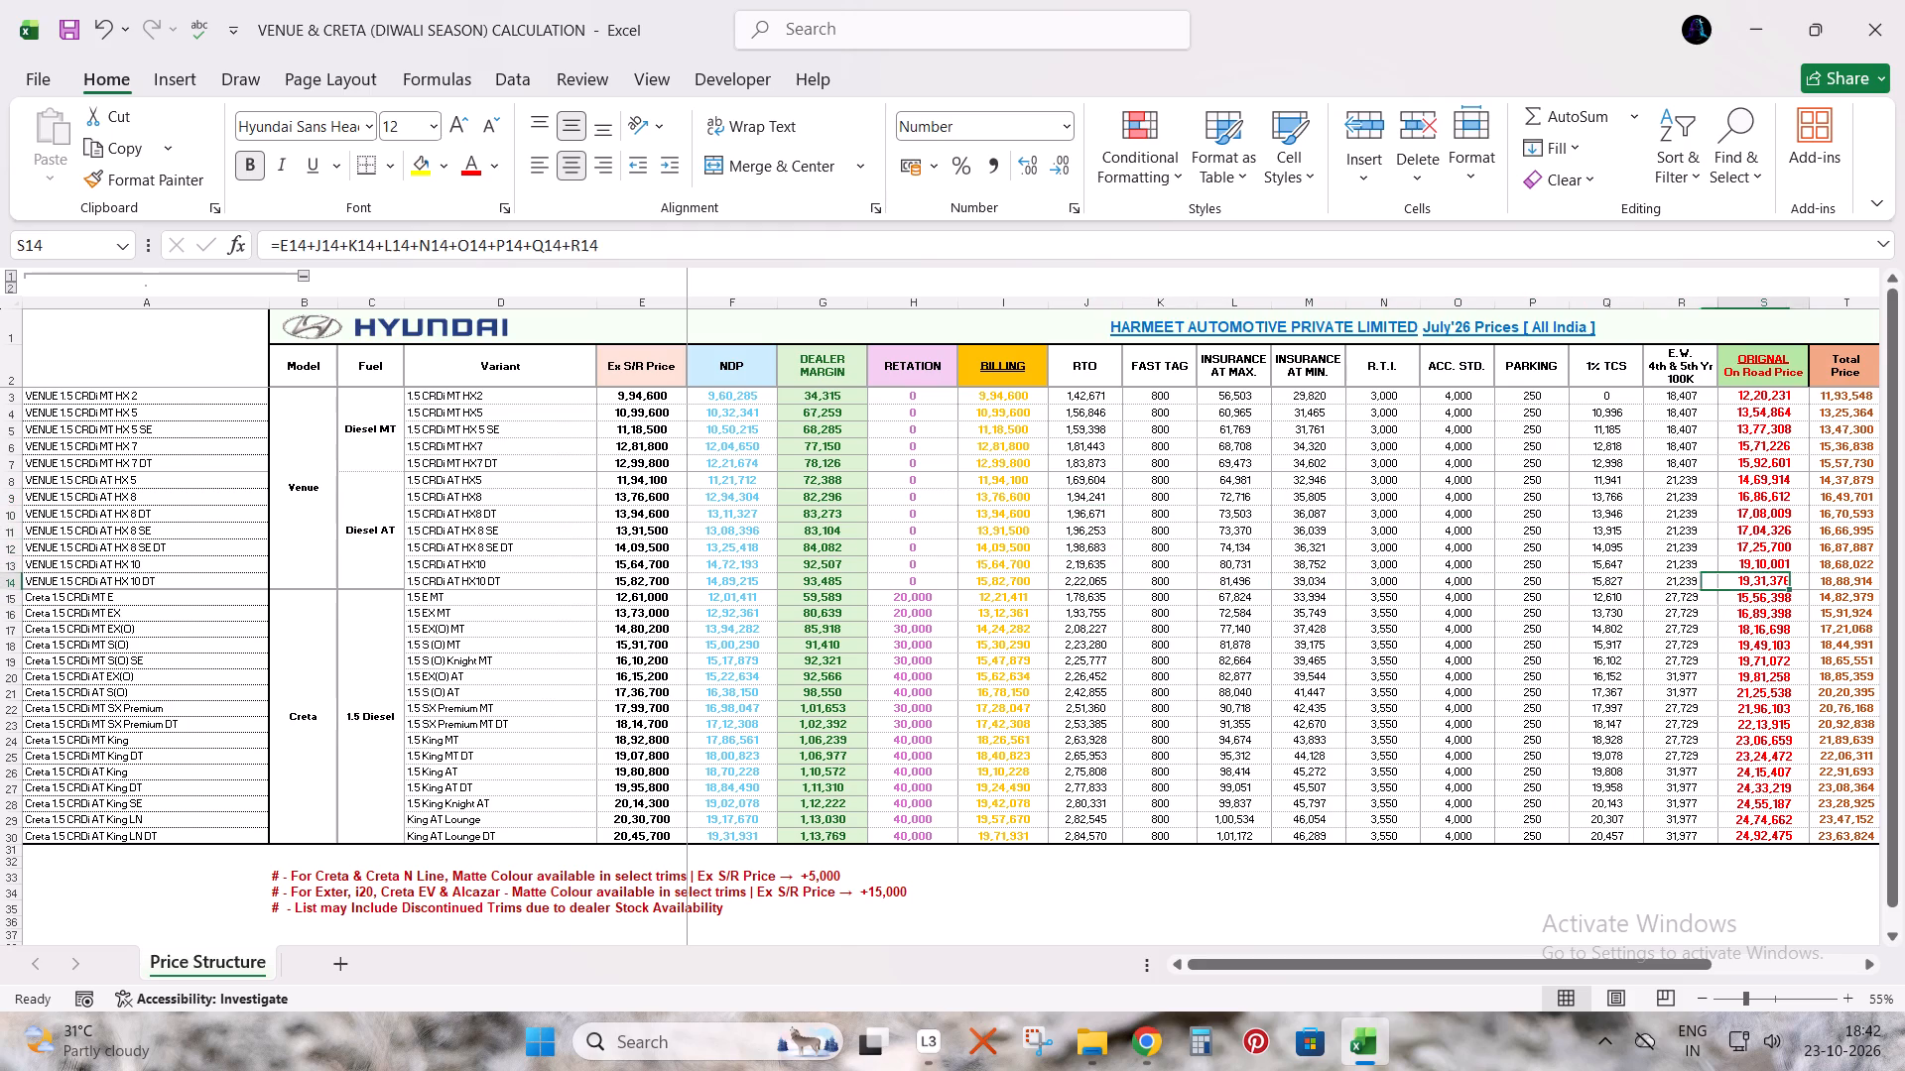
pyautogui.press('F2')
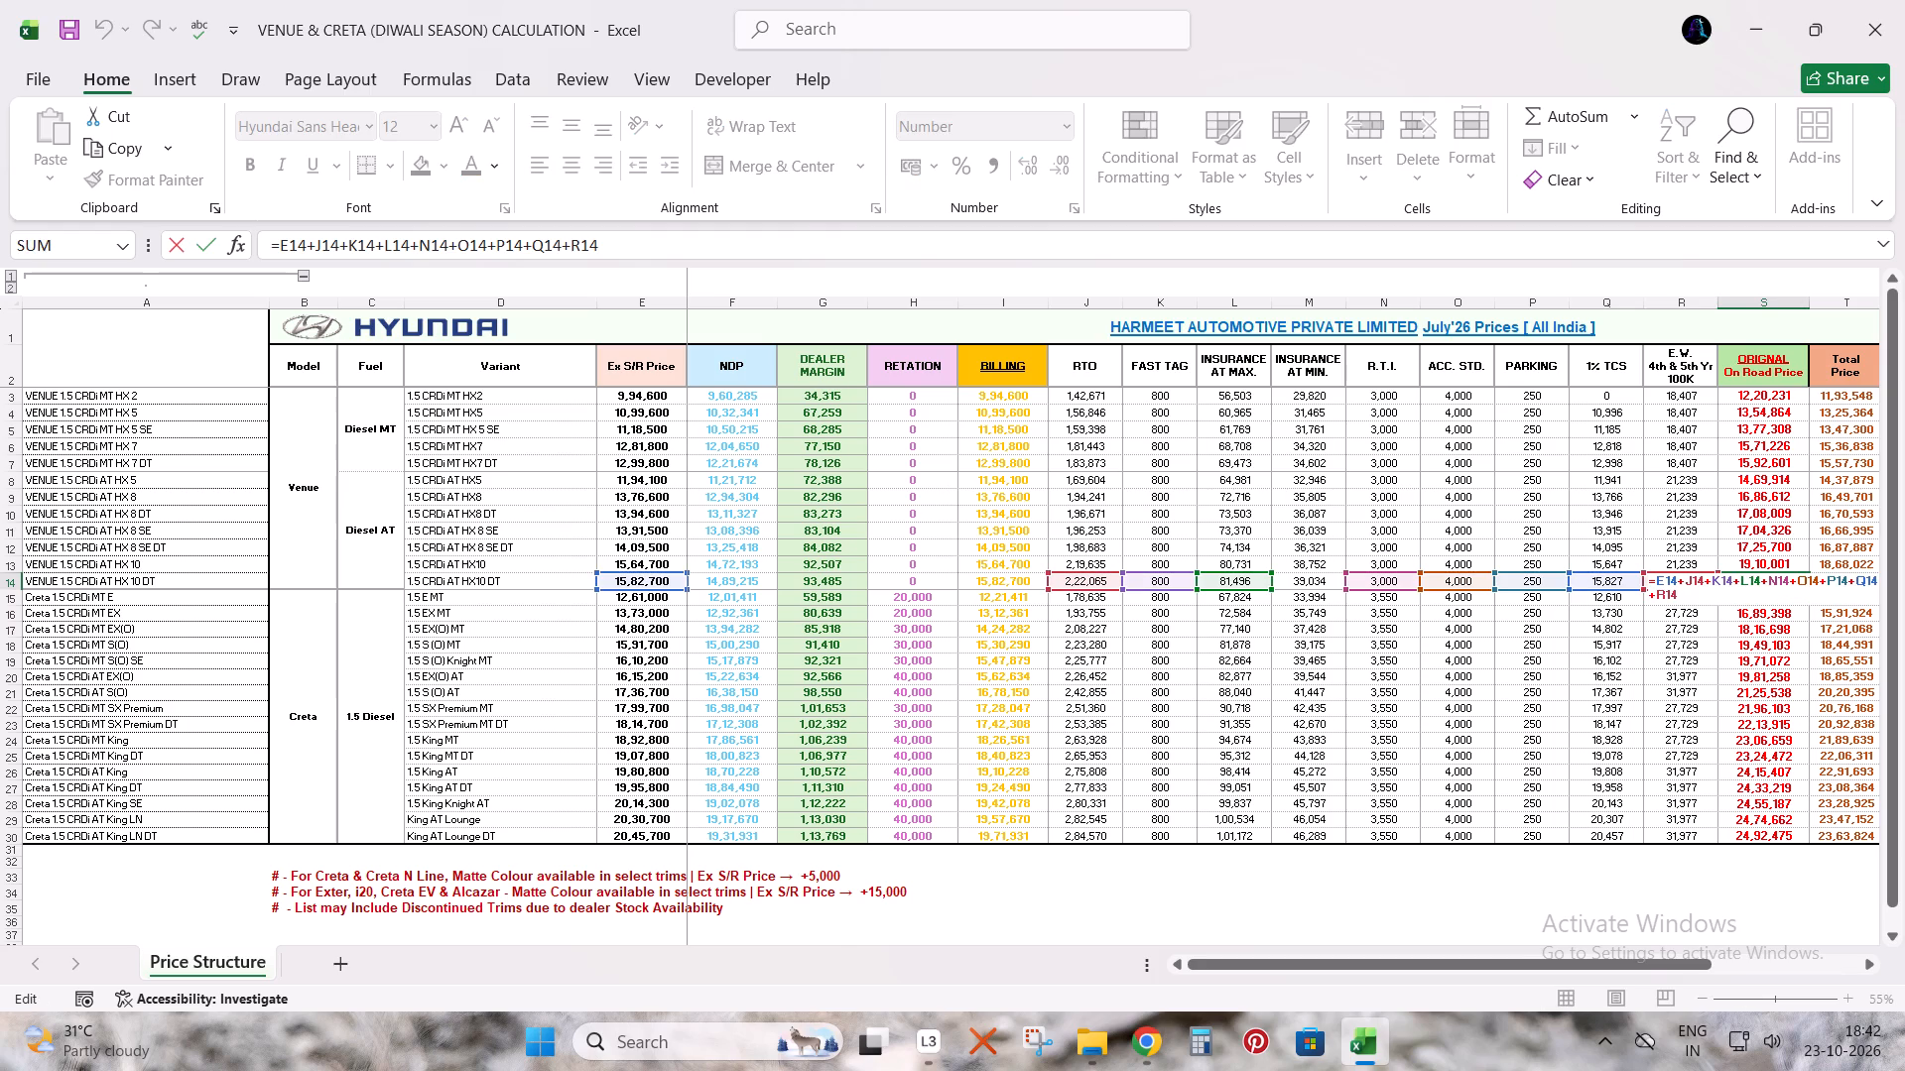
pyautogui.press('Escape')
pyautogui.press('Right')
pyautogui.press('F2')
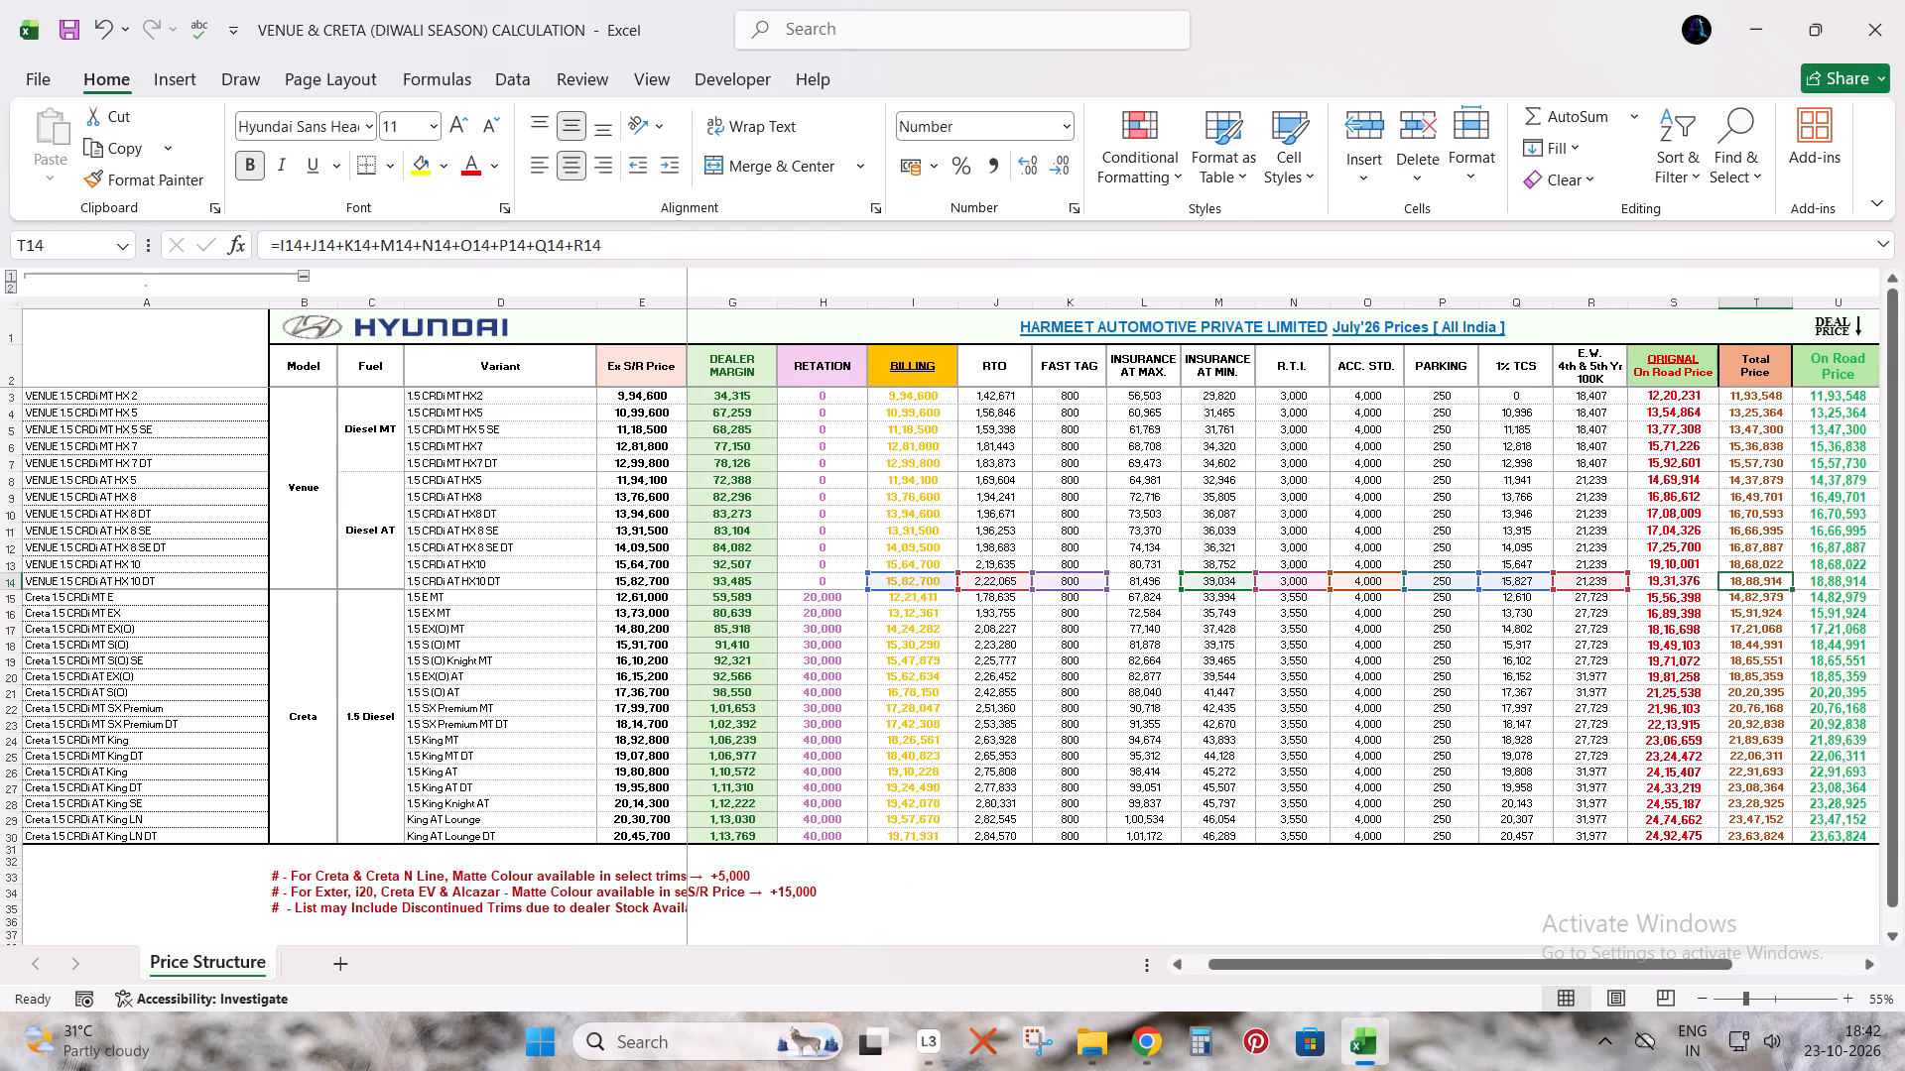
pyautogui.press('Escape')
pyautogui.press('Right')
pyautogui.press('F2')
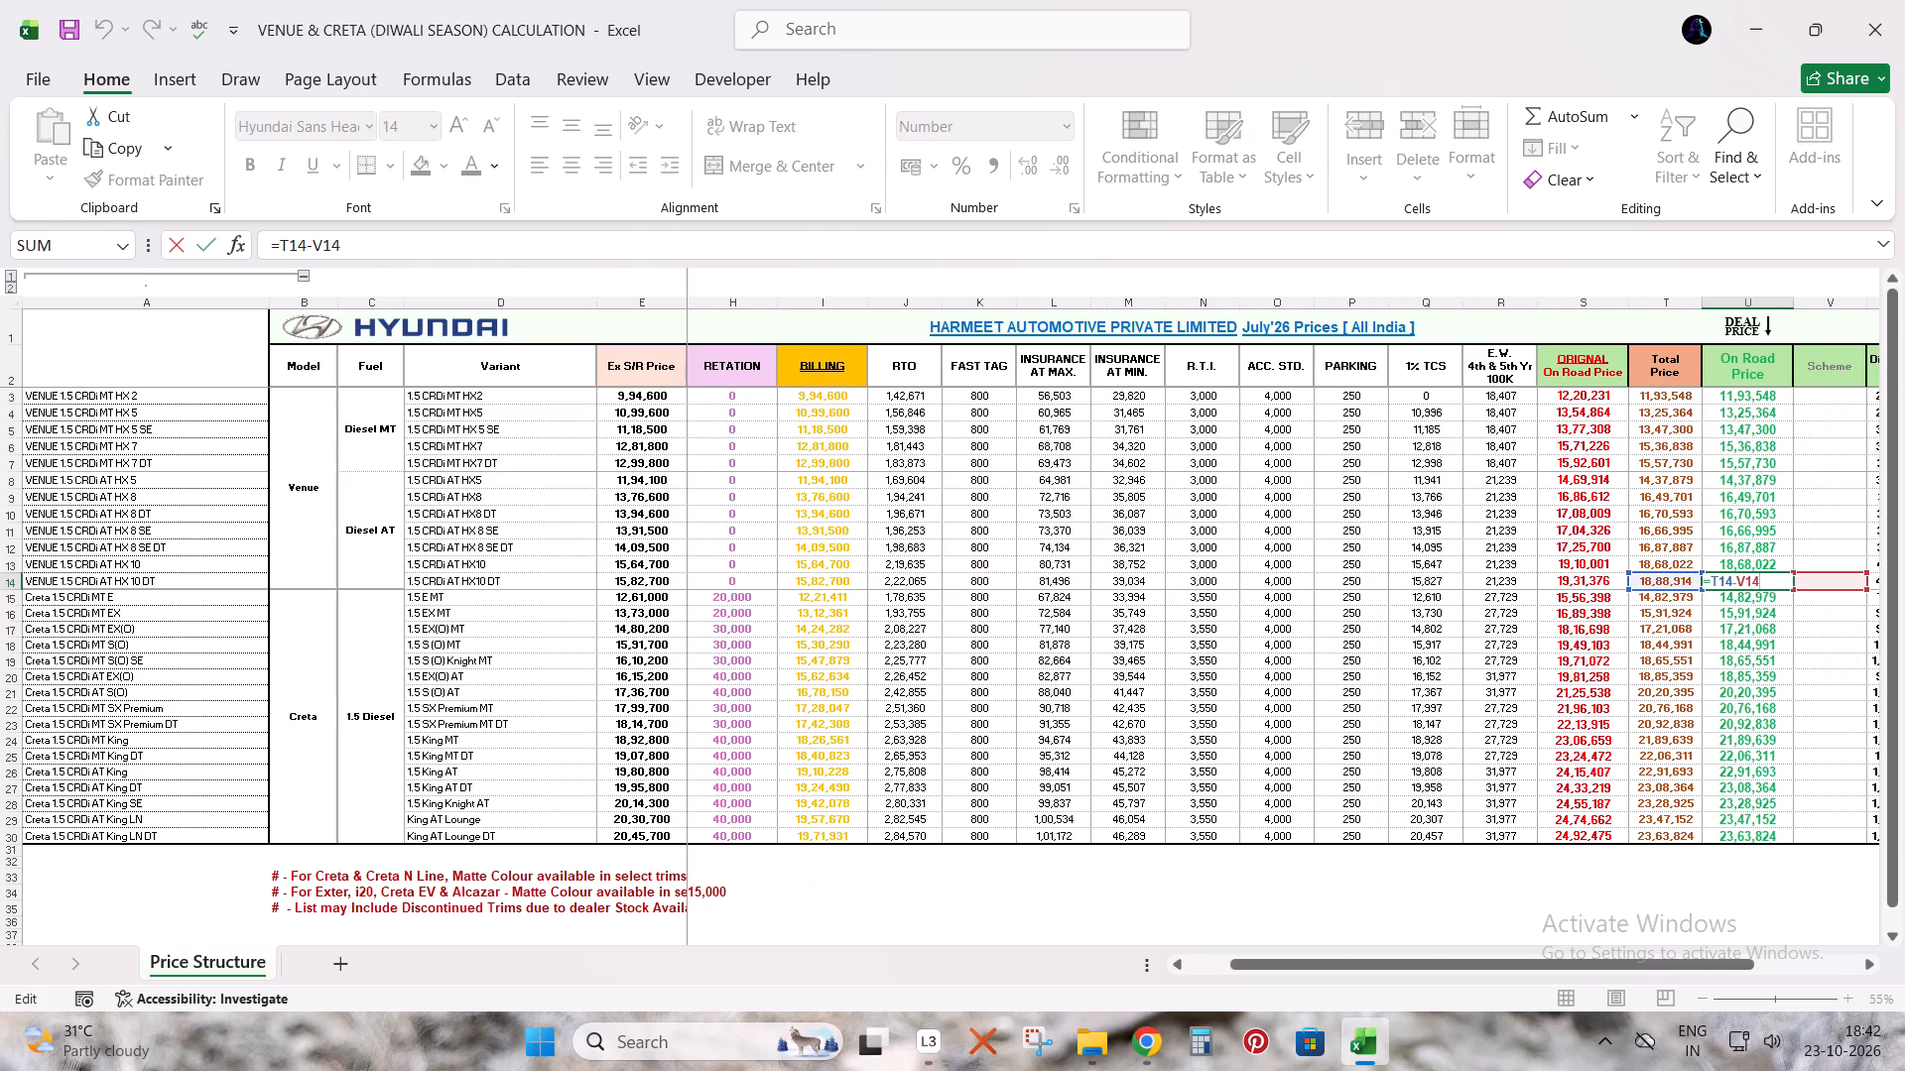
pyautogui.press('Escape')
# Review the scheme, difference and scrap discount columns through to the end of row 14.
pyautogui.press('Right')
pyautogui.press('Right')
pyautogui.press('Right')
pyautogui.press('Right')
pyautogui.press('Right')
pyautogui.press('Right')
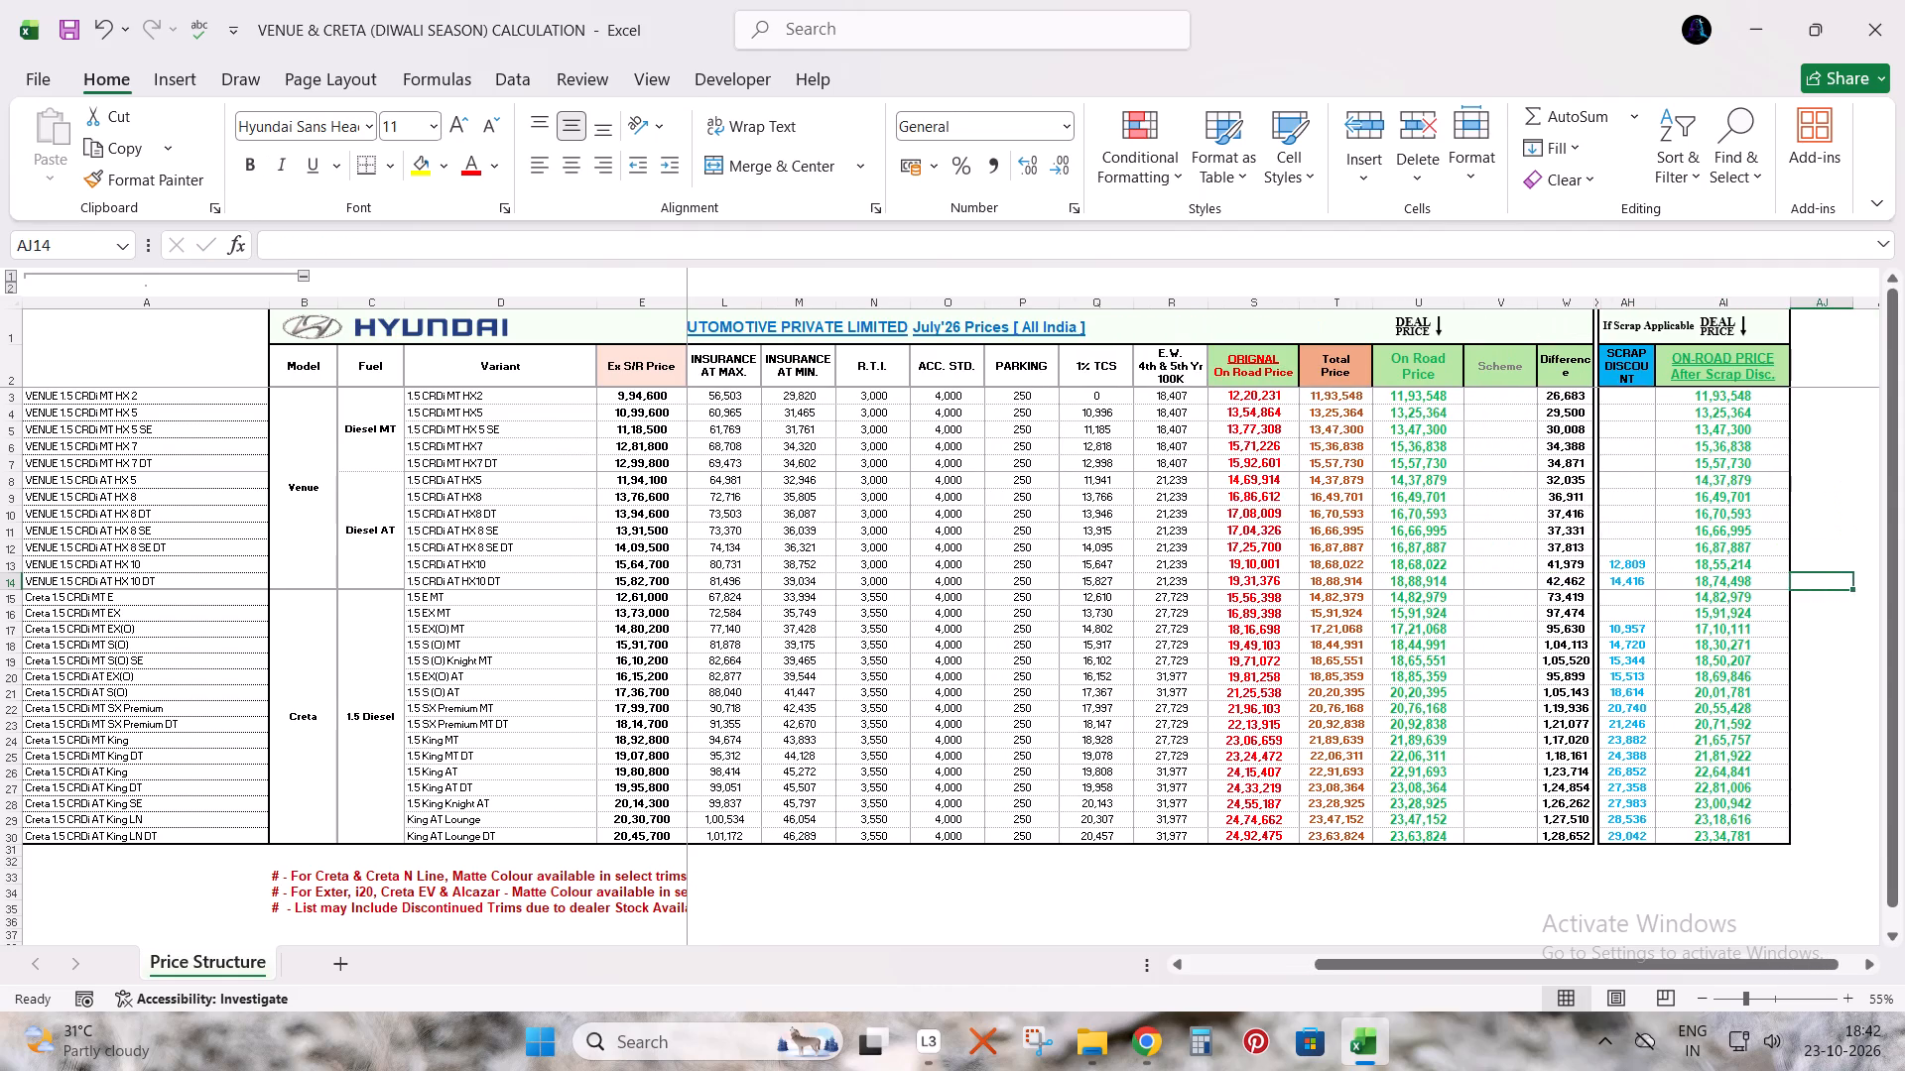
# Return to the NDP cell in row 14 and save the workbook.
pyautogui.hotkey('ctrl', 'Left')
pyautogui.hotkey('ctrl', 'Left')
pyautogui.hotkey('ctrl', 'Left')
pyautogui.hotkey('ctrl', 'Left')
pyautogui.hotkey('ctrl', 'Left')
pyautogui.hotkey('ctrl', 'Left')
pyautogui.hotkey('ctrl', 'Left')
pyautogui.press('Right')
pyautogui.press('Right')
pyautogui.press('Right')
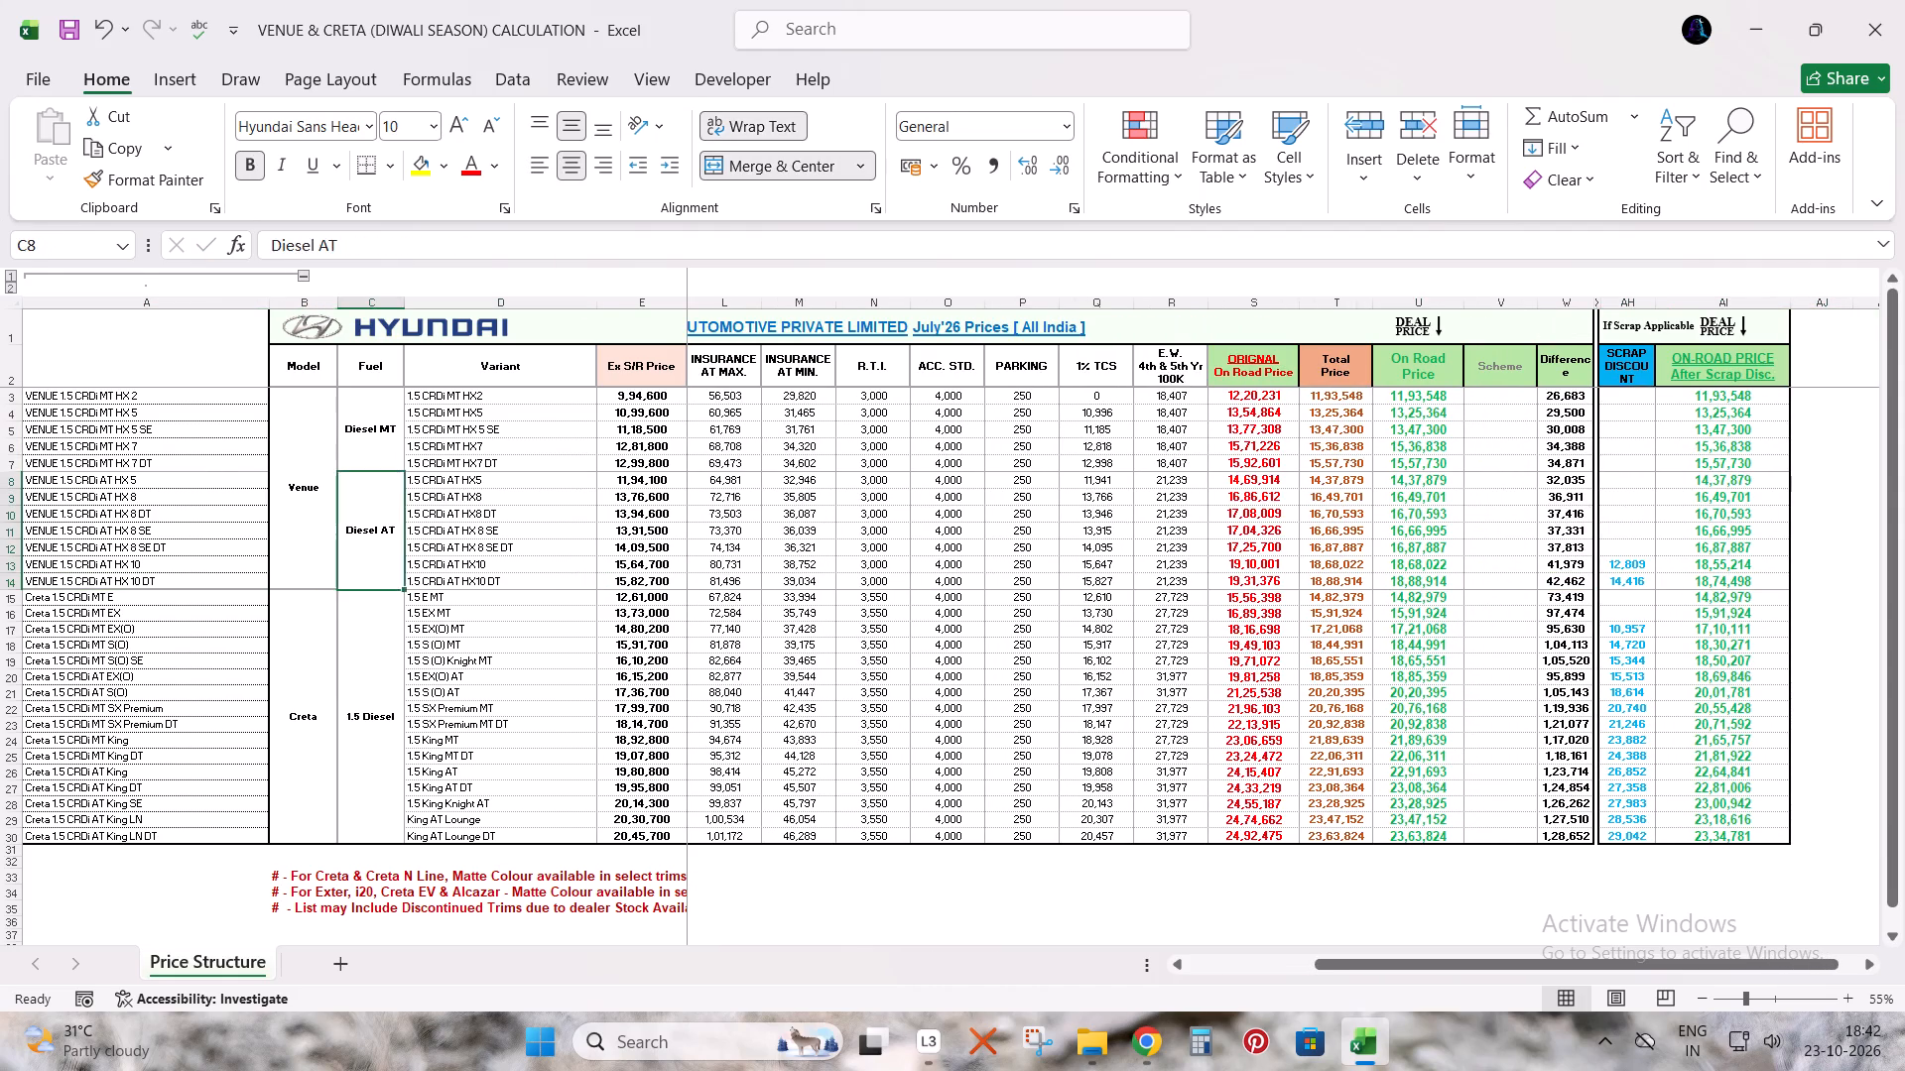
pyautogui.press('Right')
pyautogui.press('Right')
pyautogui.hotkey('ctrl', 's')
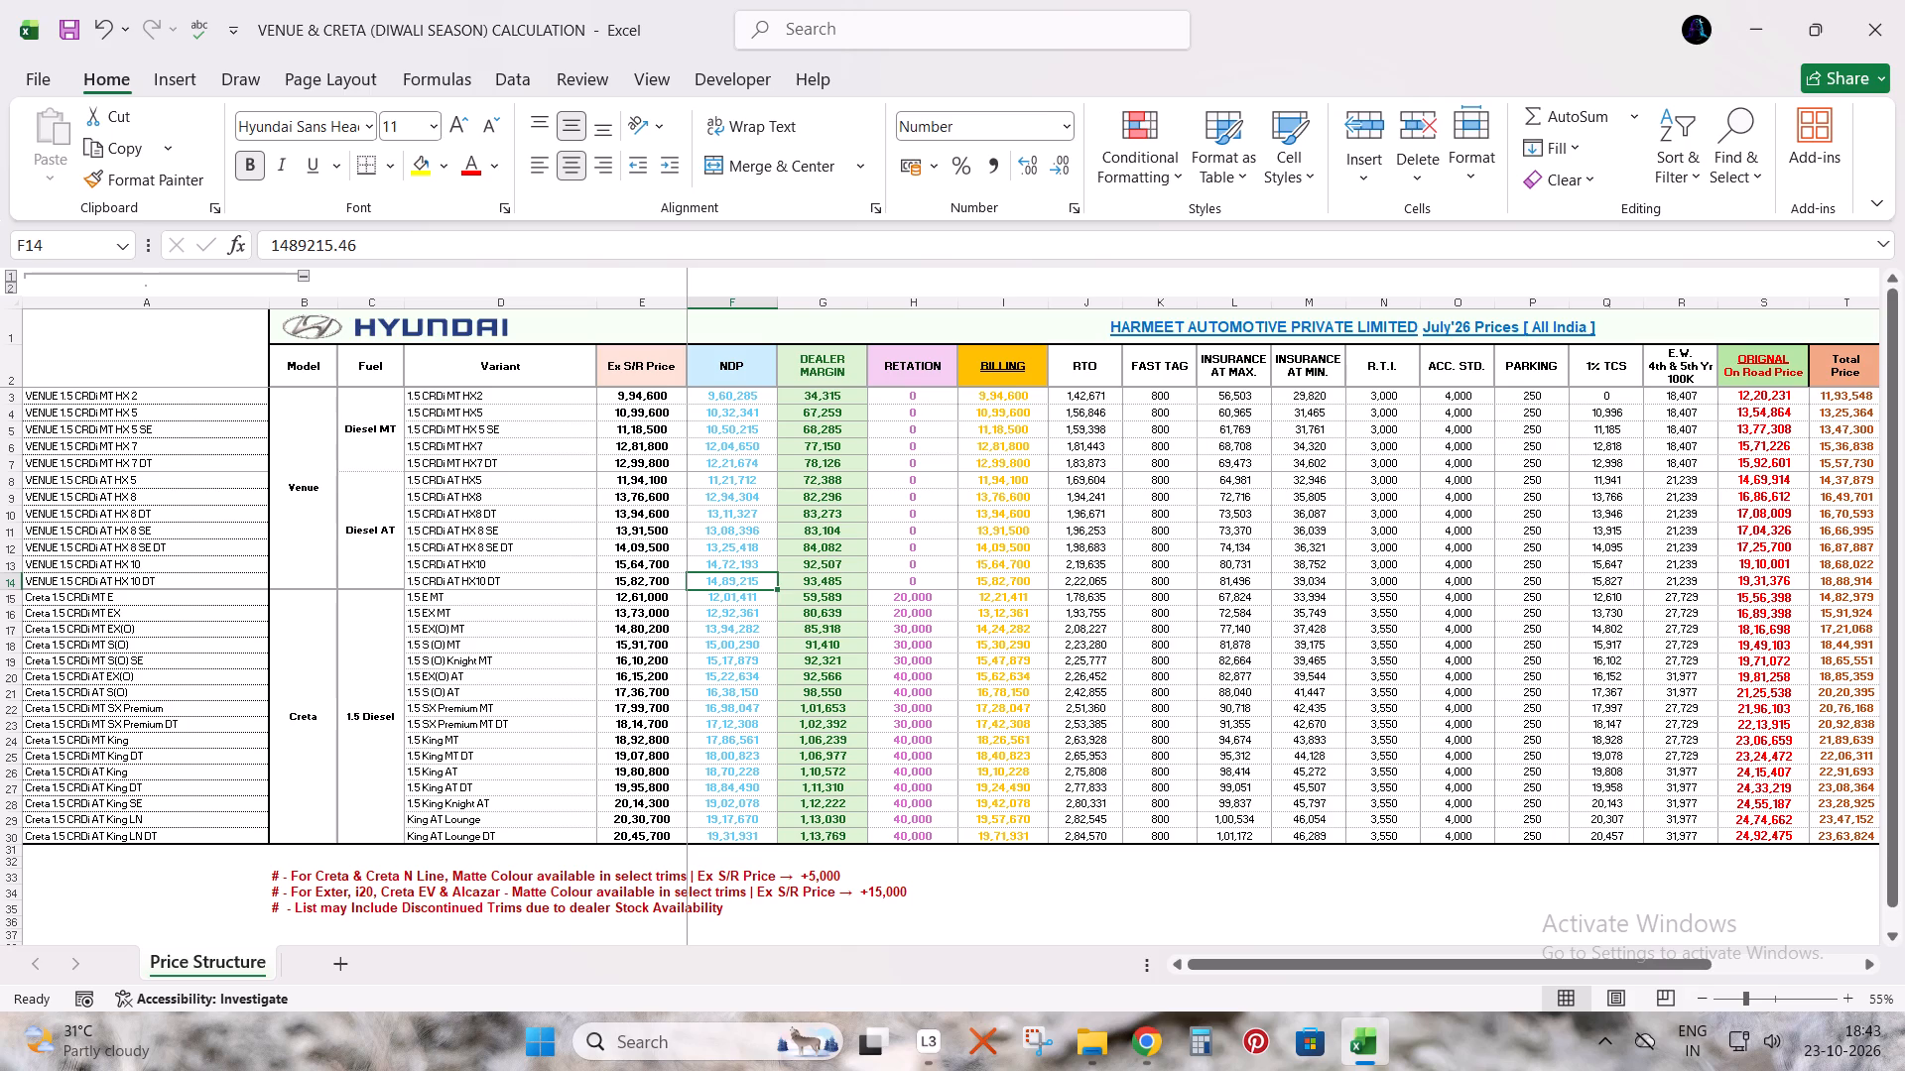
# Check the BILLING formula for the Creta 1.5 EX(O) AT variant.
pyautogui.doubleClick(1018, 520)
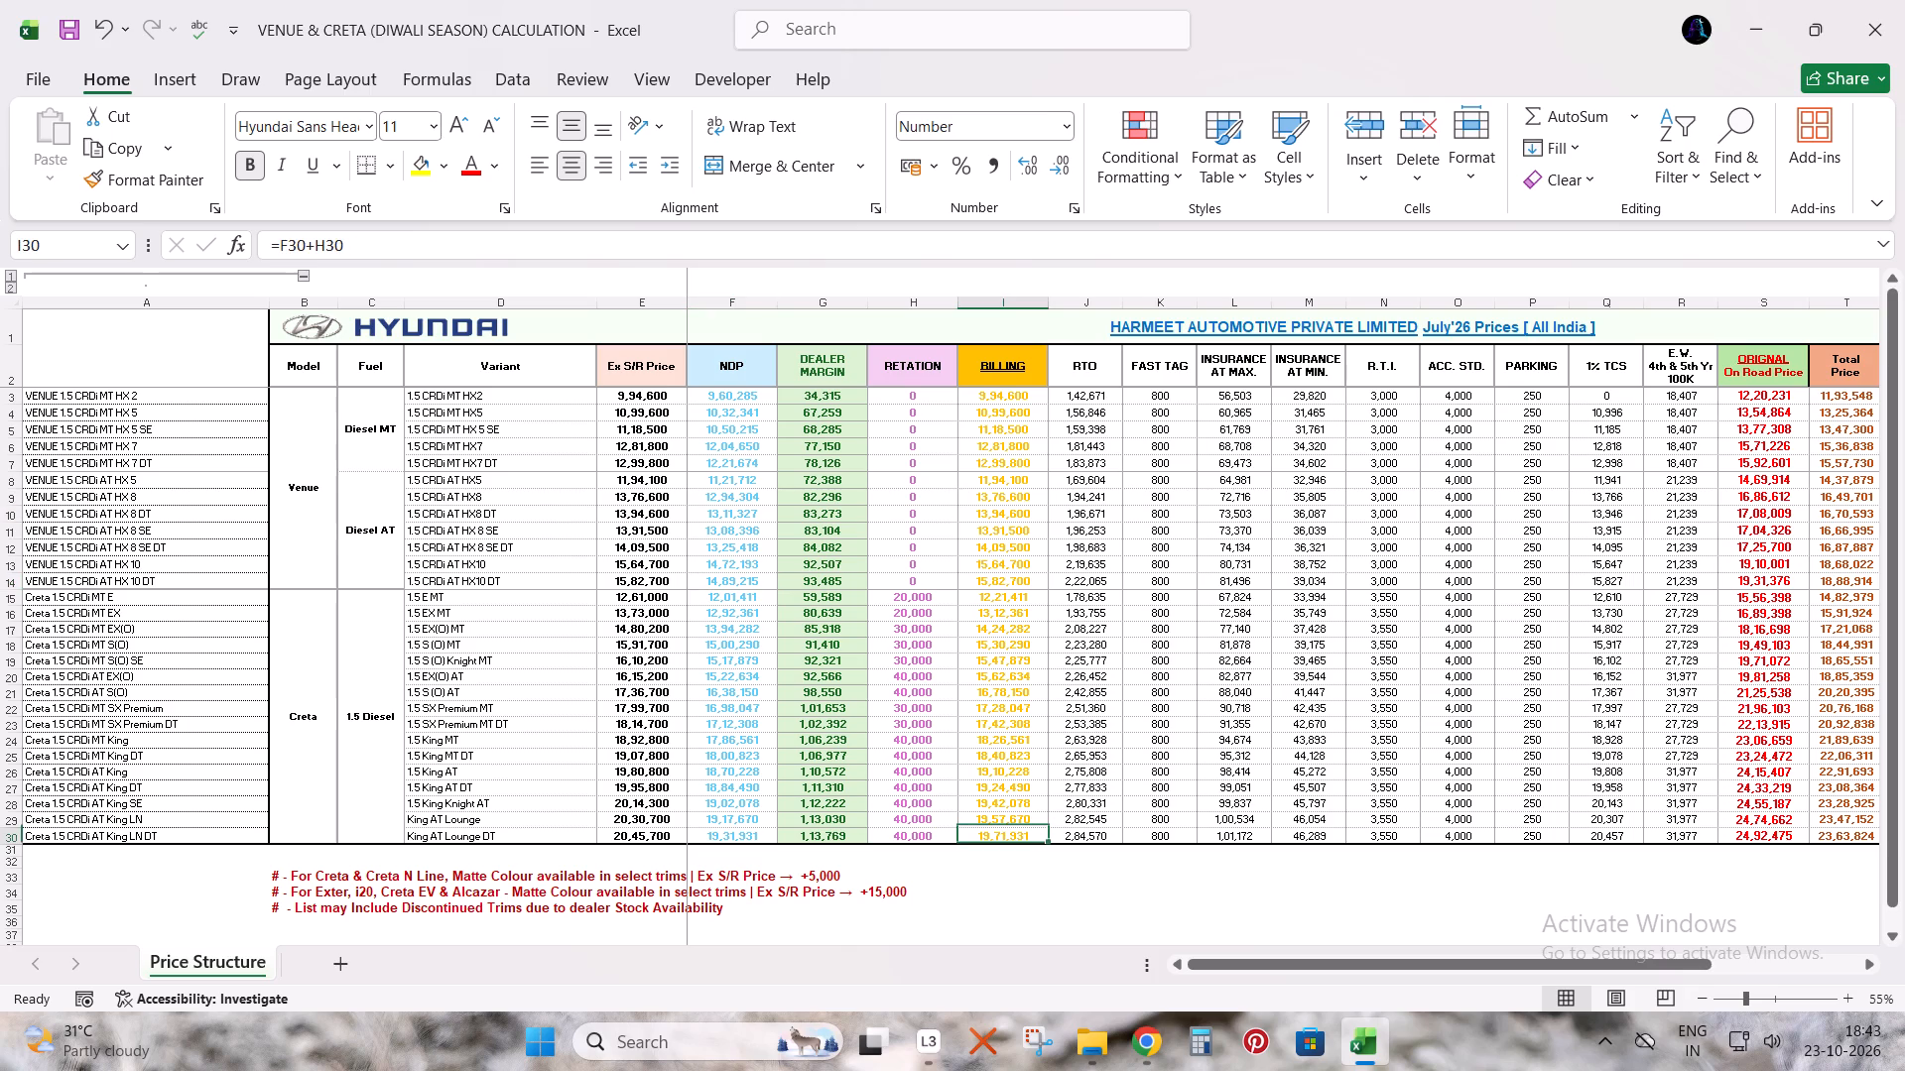
pyautogui.doubleClick(1007, 675)
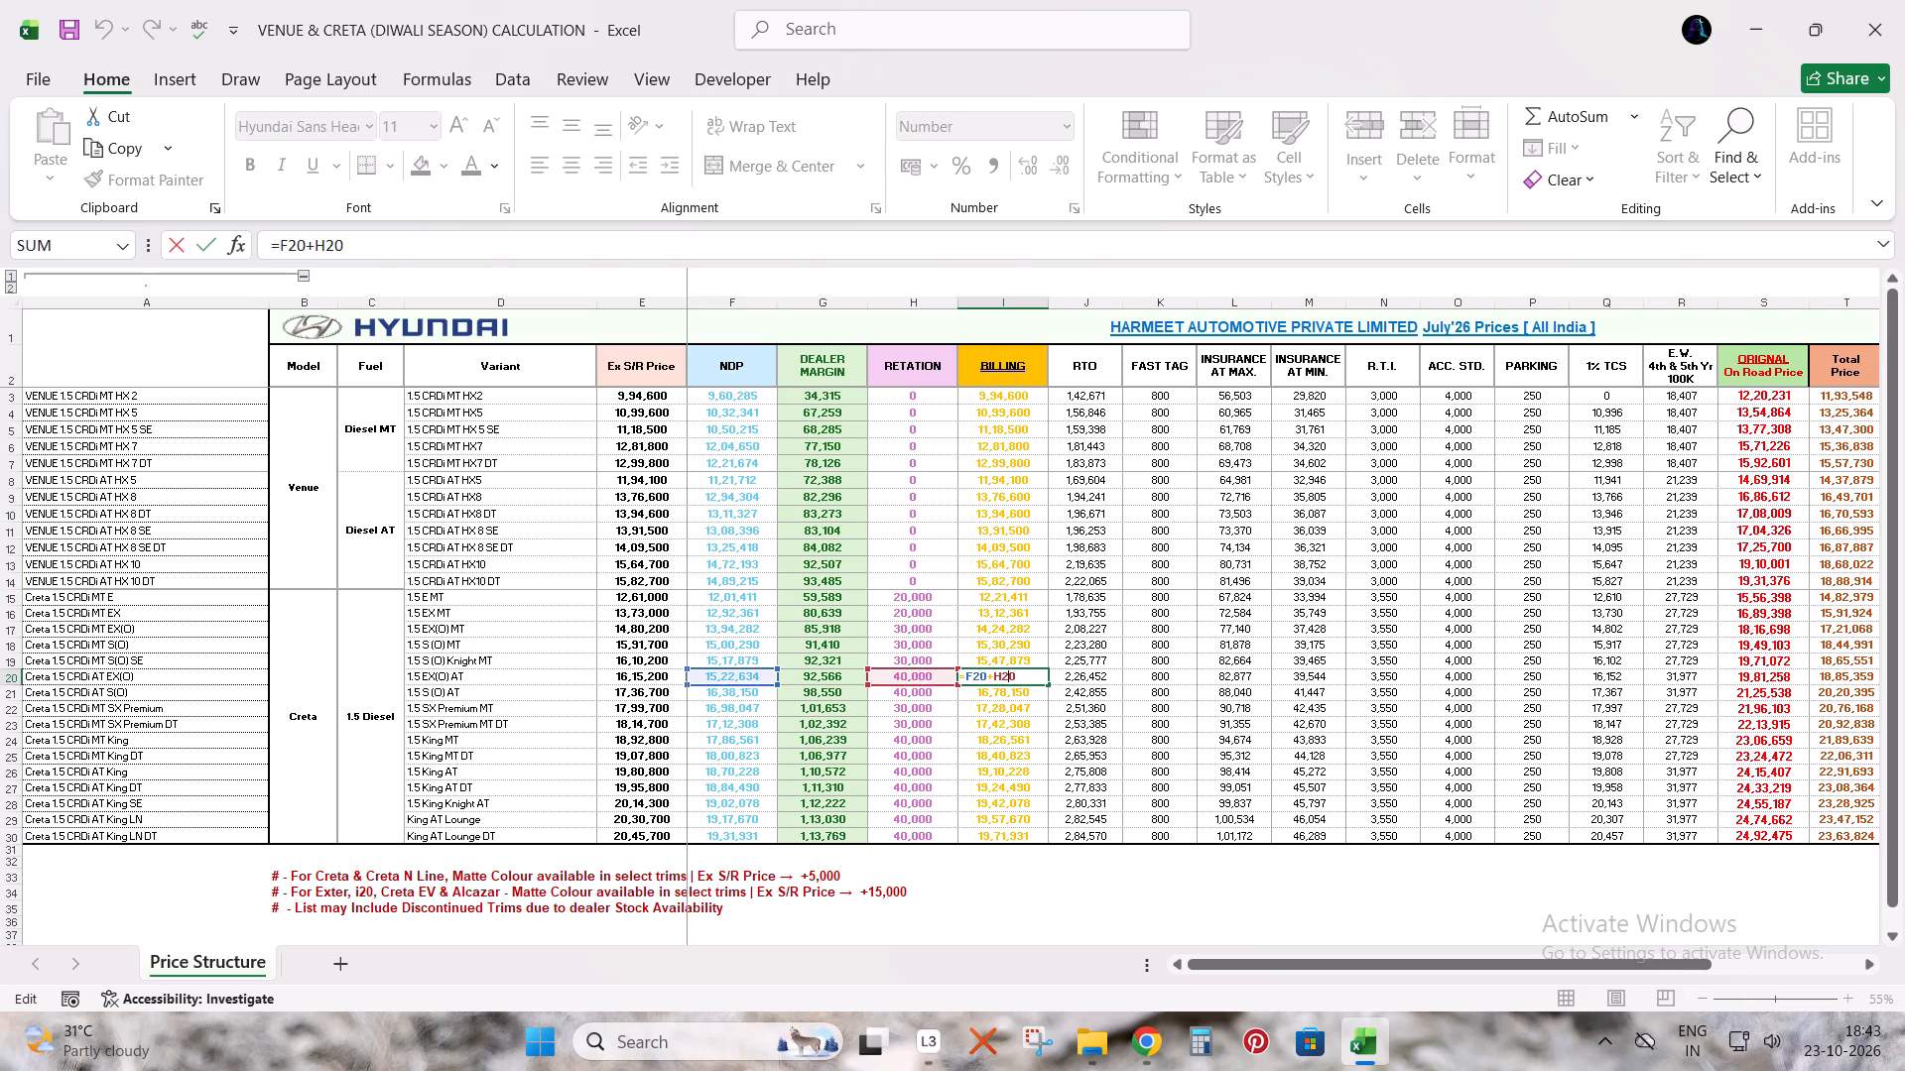
pyautogui.press('Escape')
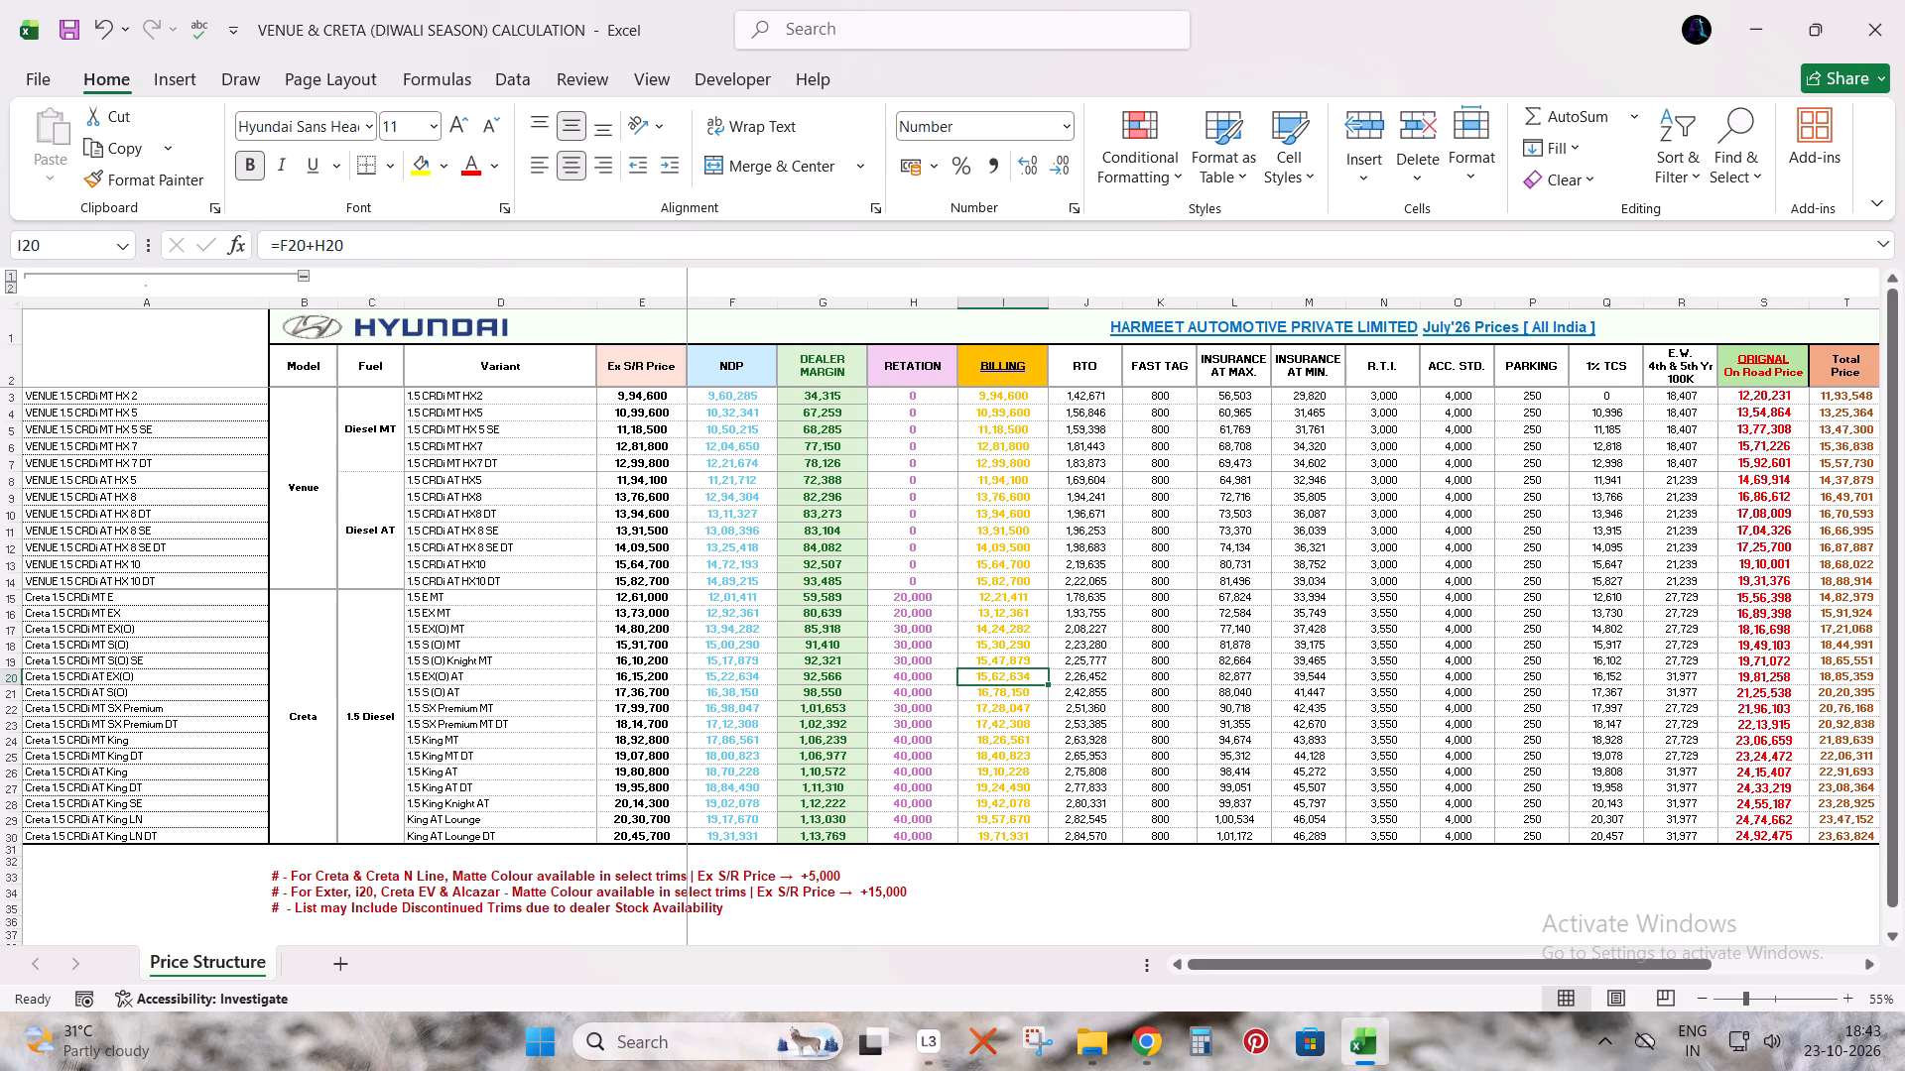
# Save the Venue & Creta Diwali calculation workbook again and close it.
pyautogui.click(73, 27)
pyautogui.scroll(3, 770, 722)
pyautogui.scroll(-2, 769, 712)
pyautogui.scroll(3, 769, 711)
pyautogui.click(1904, 0)
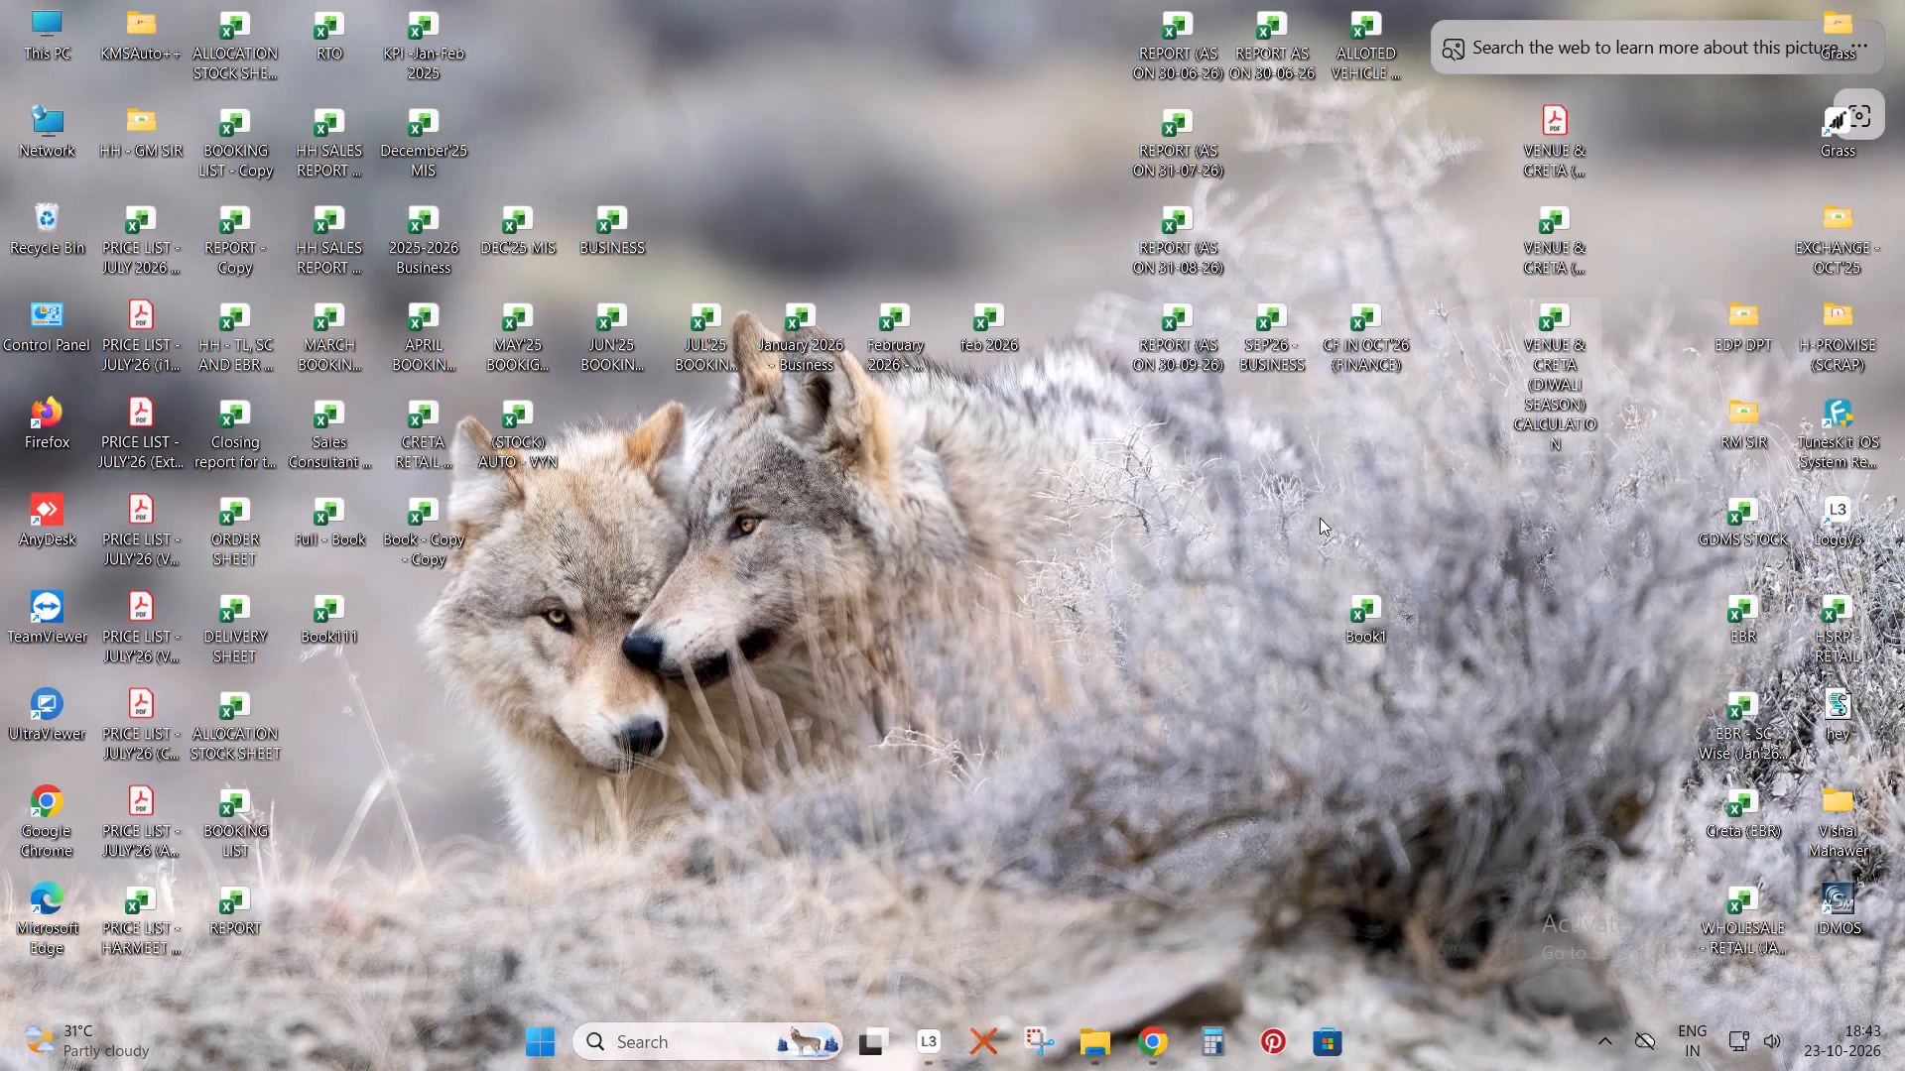